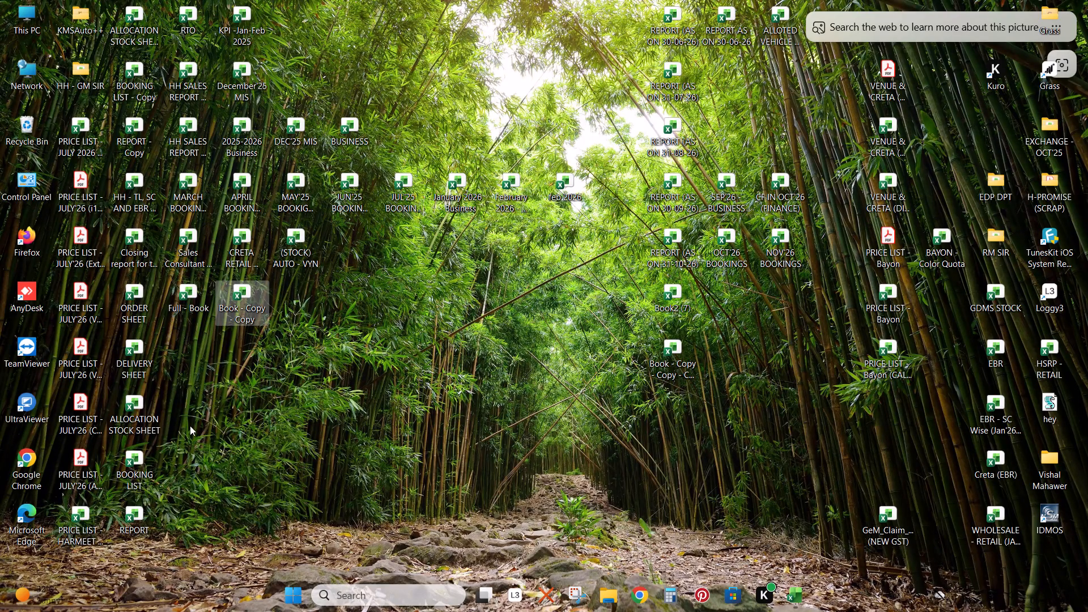
Switch to the ALLOCATION STOCK SHEET workbook in Excel and examine the Exter and Venue stock rows, highlighting row 114.
click(801, 586)
click(747, 530)
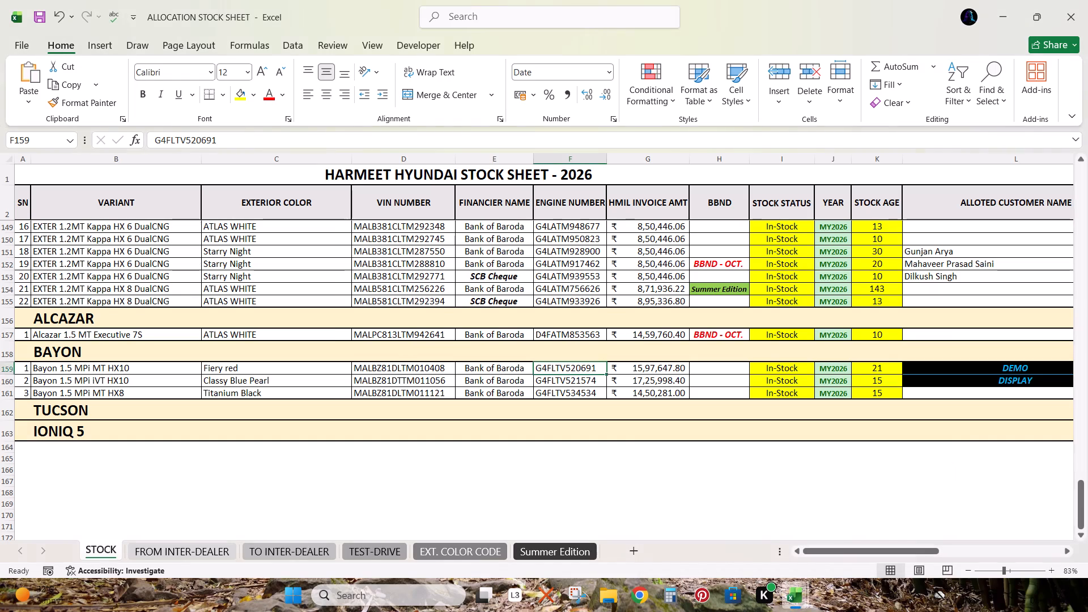
scroll(372, 414, up, 8)
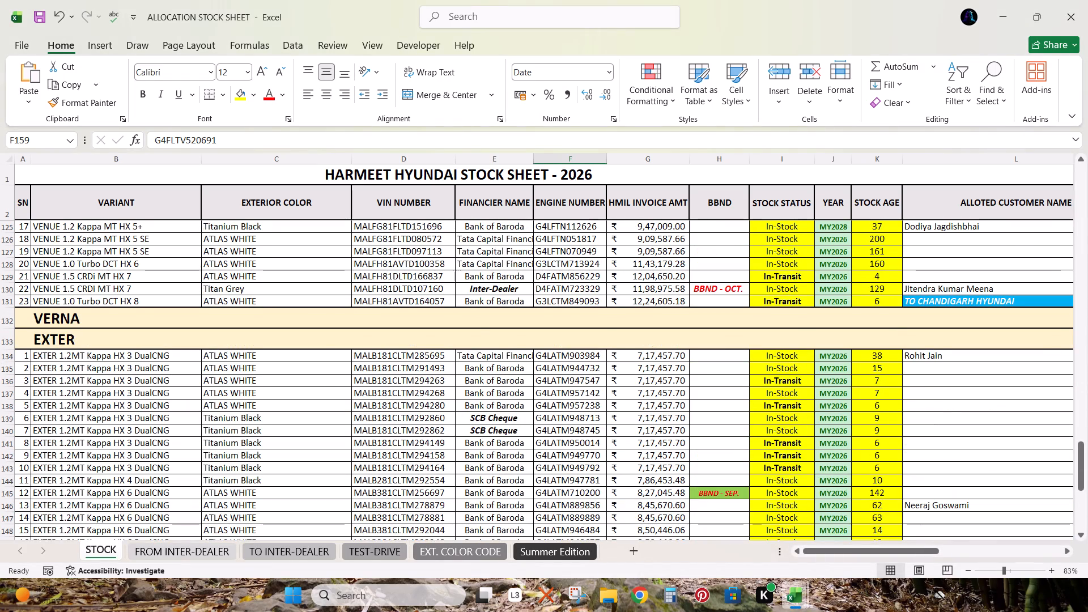
scroll(377, 414, up, 2)
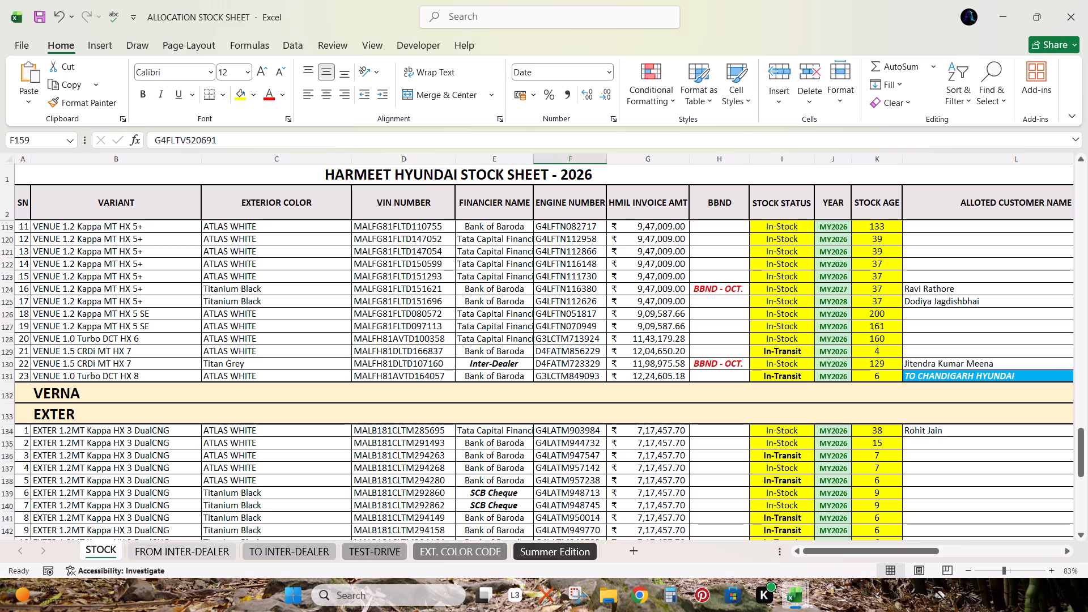
scroll(281, 391, down, 4)
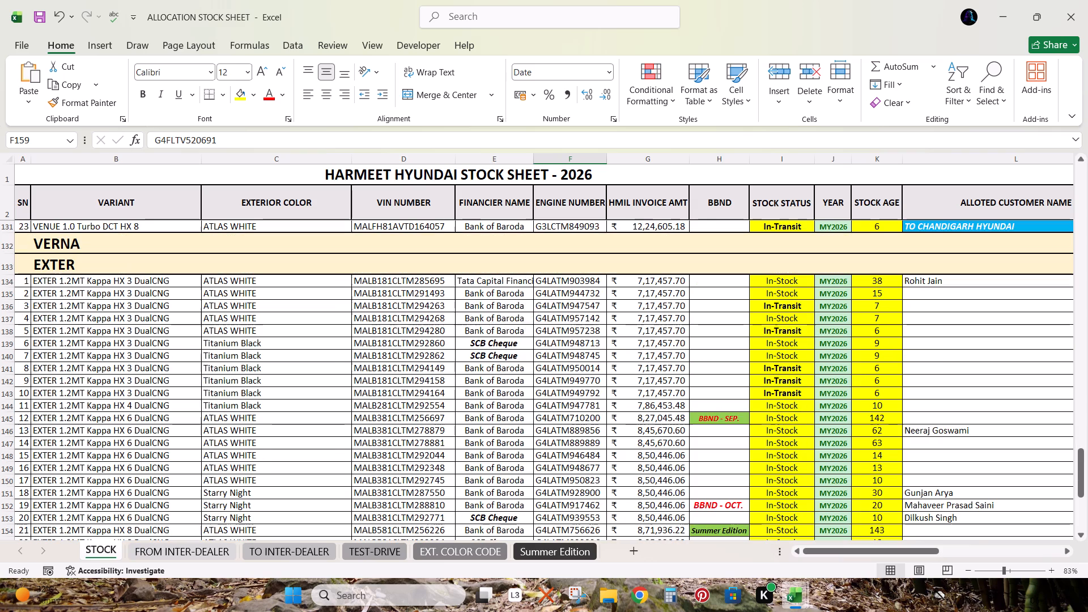
scroll(286, 391, up, 5)
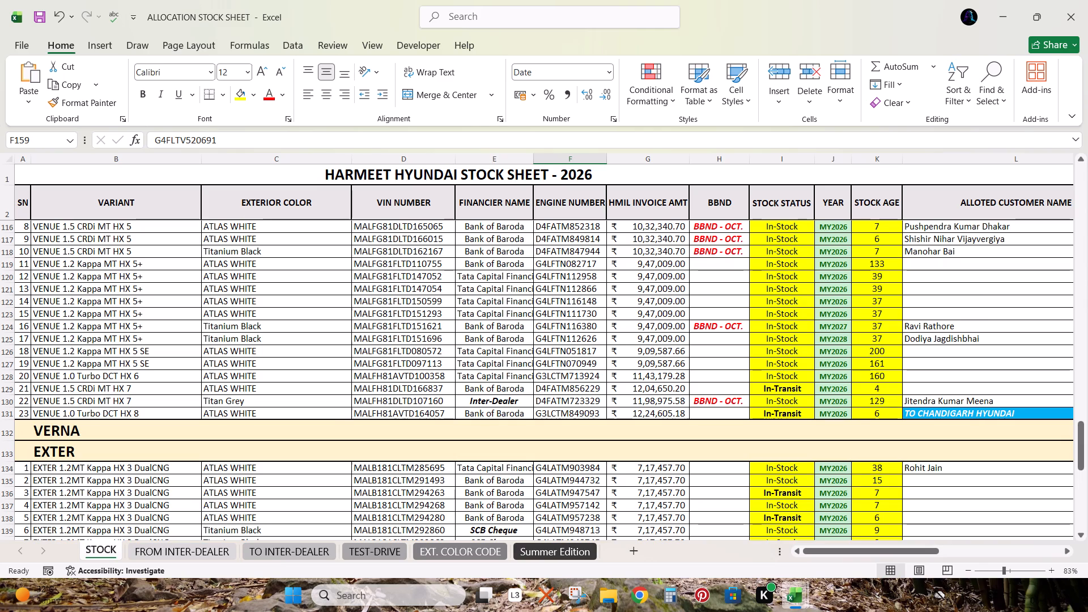
scroll(226, 378, up, 2)
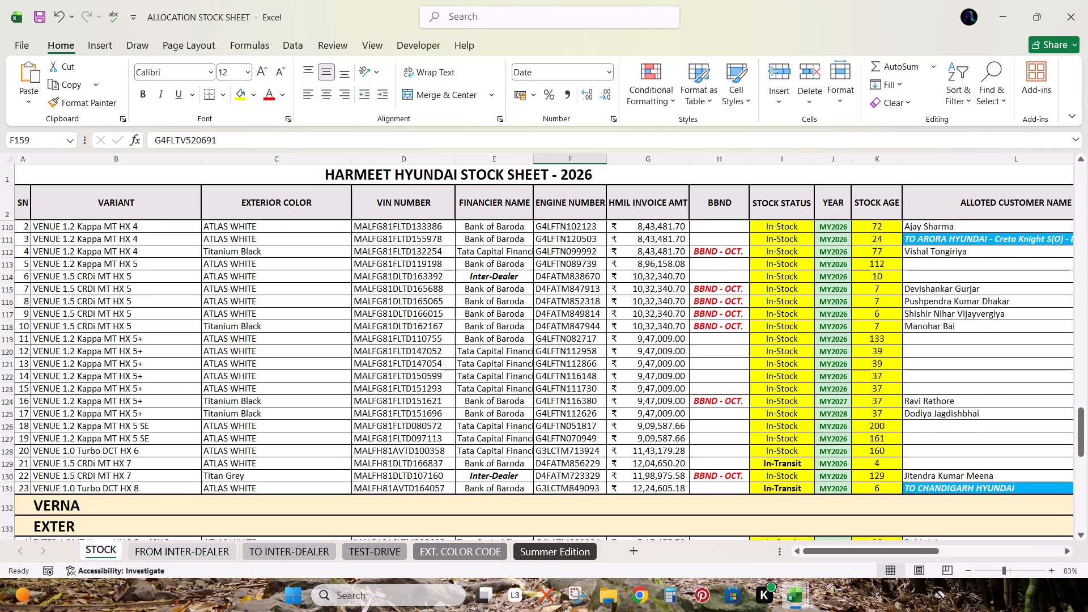
click(6, 286)
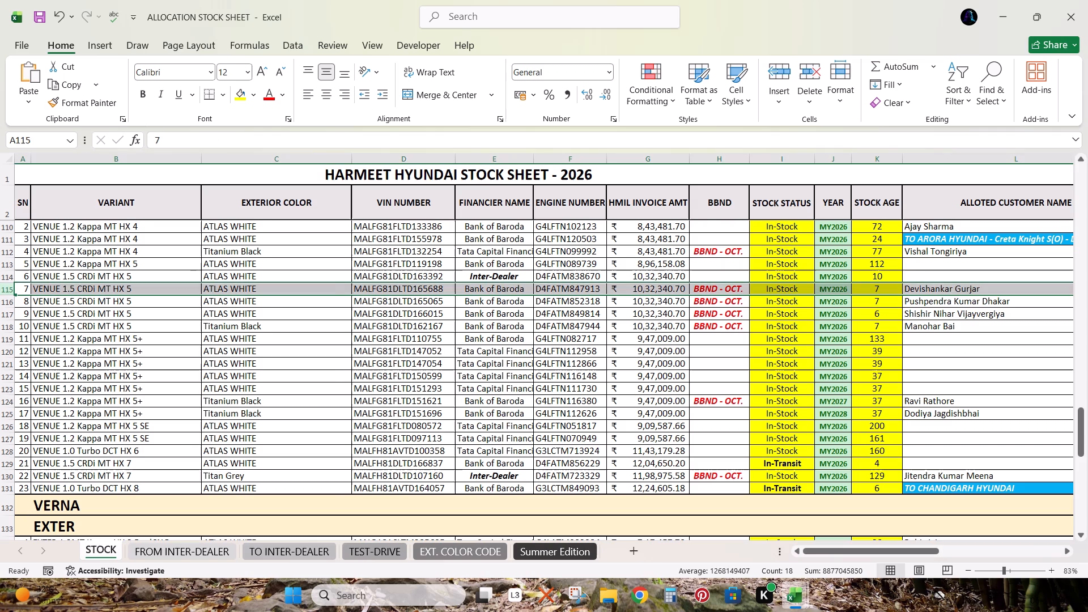
click(1, 276)
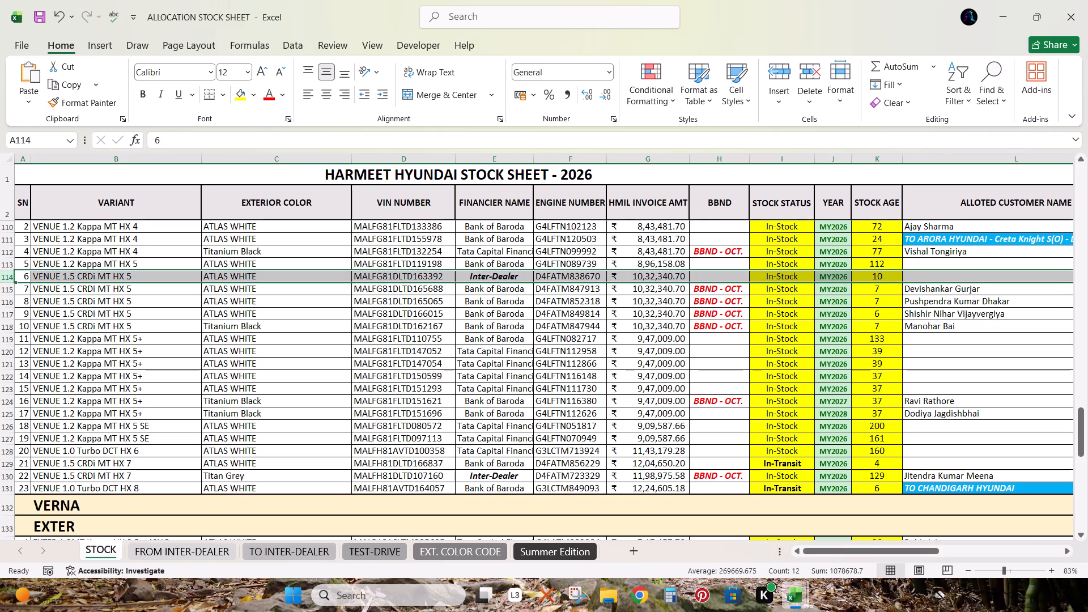
scroll(563, 412, down, 1)
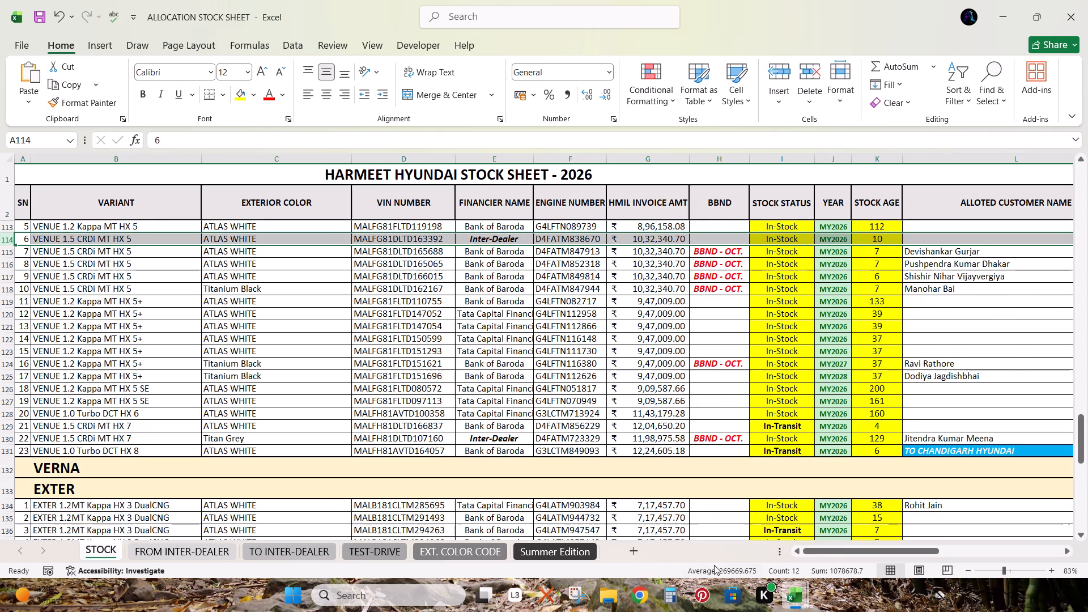
Switch to GDMS 2.0 in Chrome, open Vehicle Transport Information from the favourites, and dismiss the page-search bar.
click(596, 539)
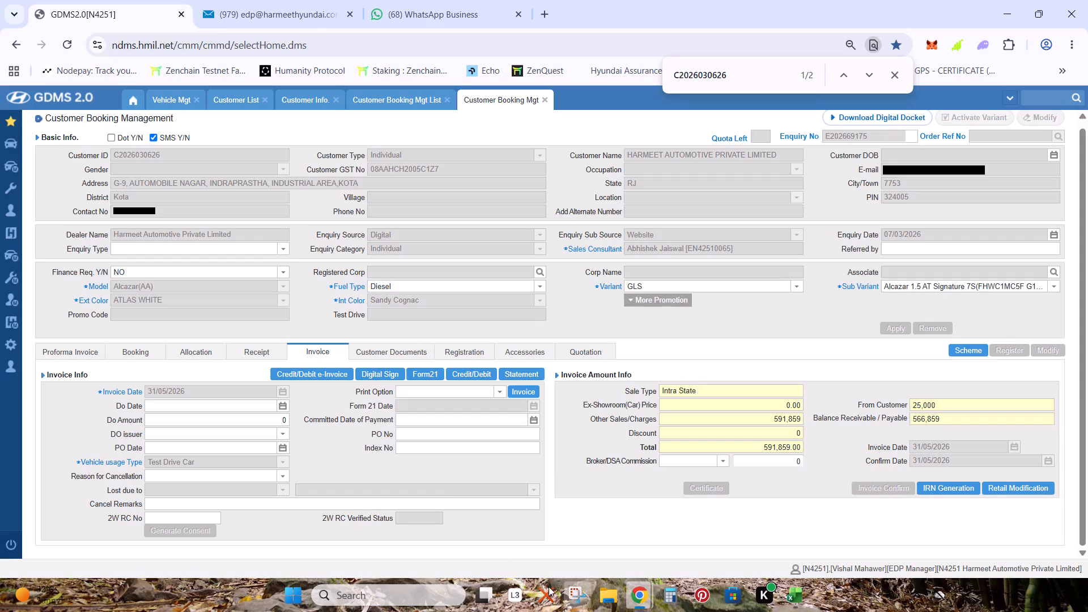
click(8, 119)
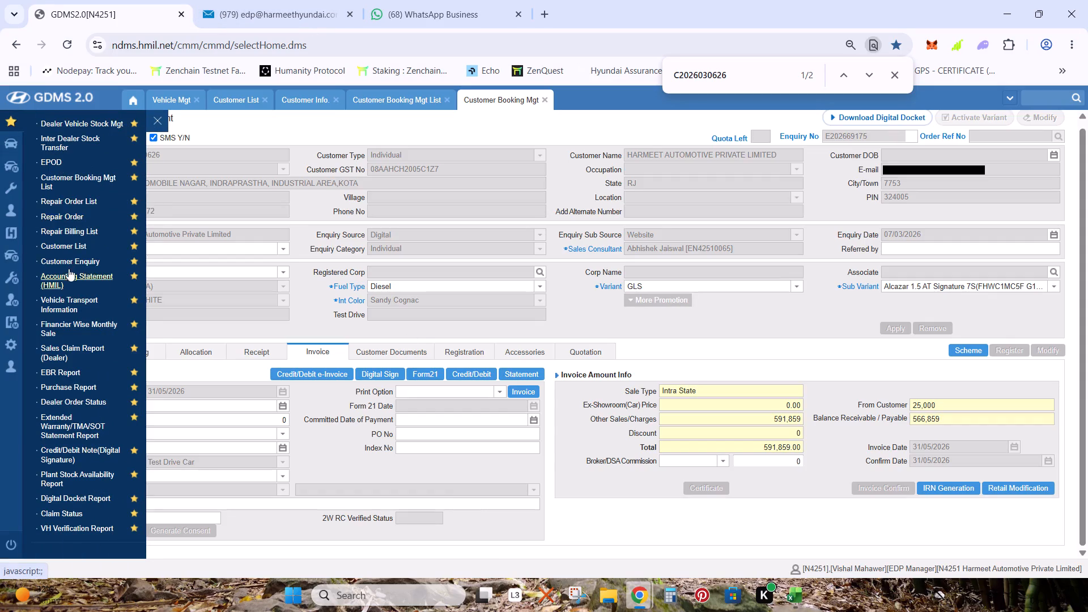
click(74, 310)
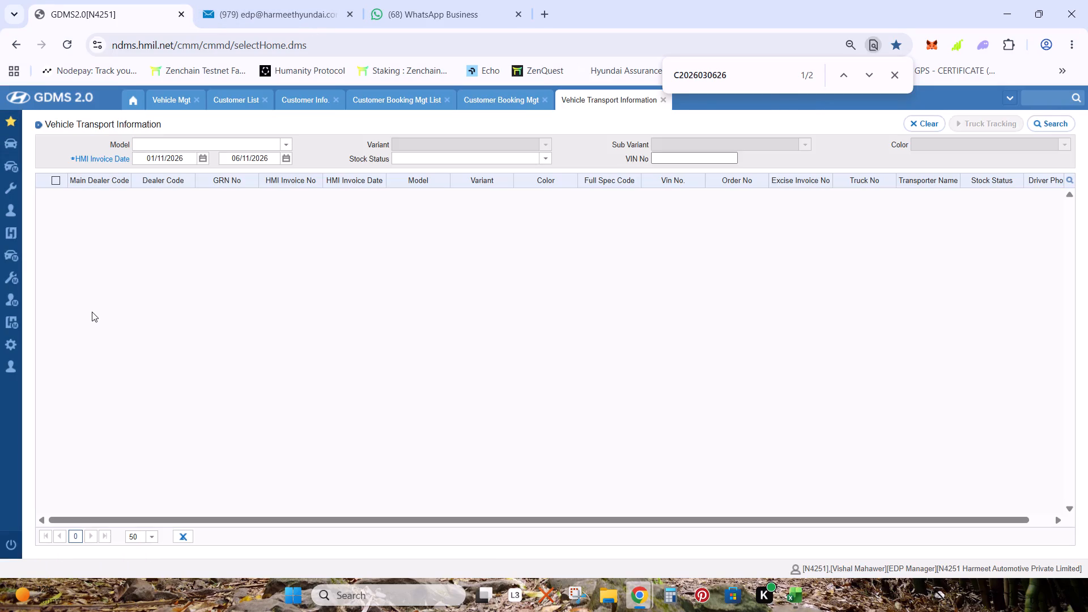
click(896, 73)
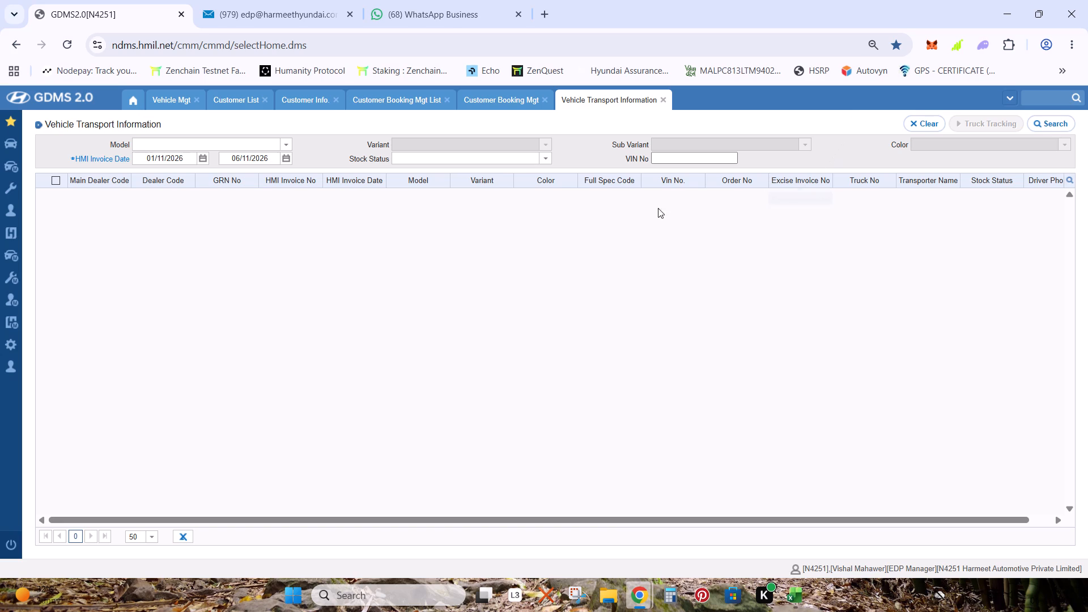
Set the HMI Invoice Date range to start on 01/10/2026 and show 100 rows per page.
click(198, 156)
click(139, 176)
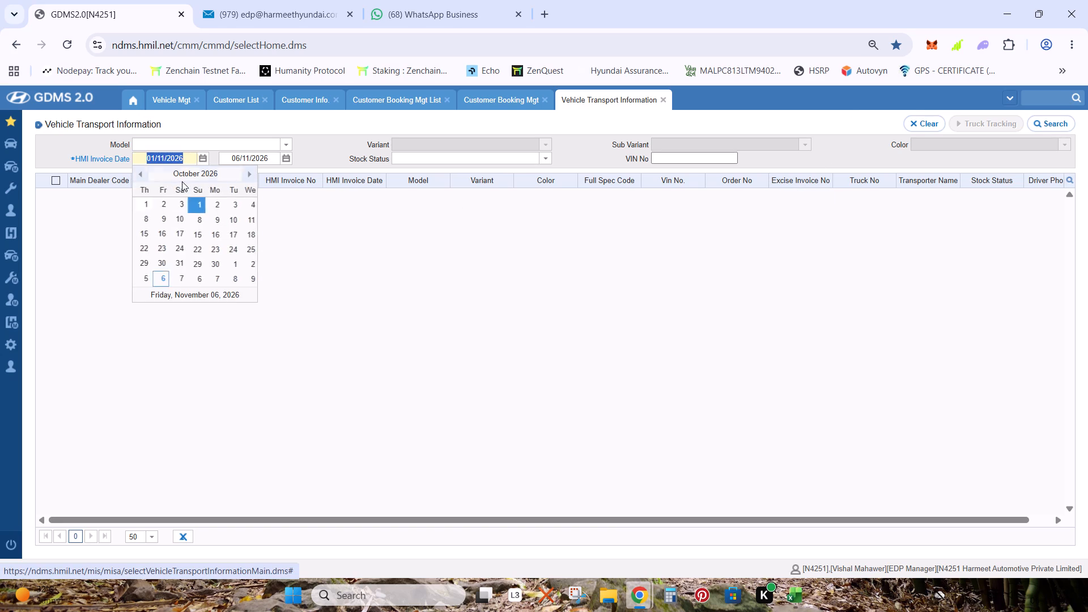
click(219, 206)
click(147, 532)
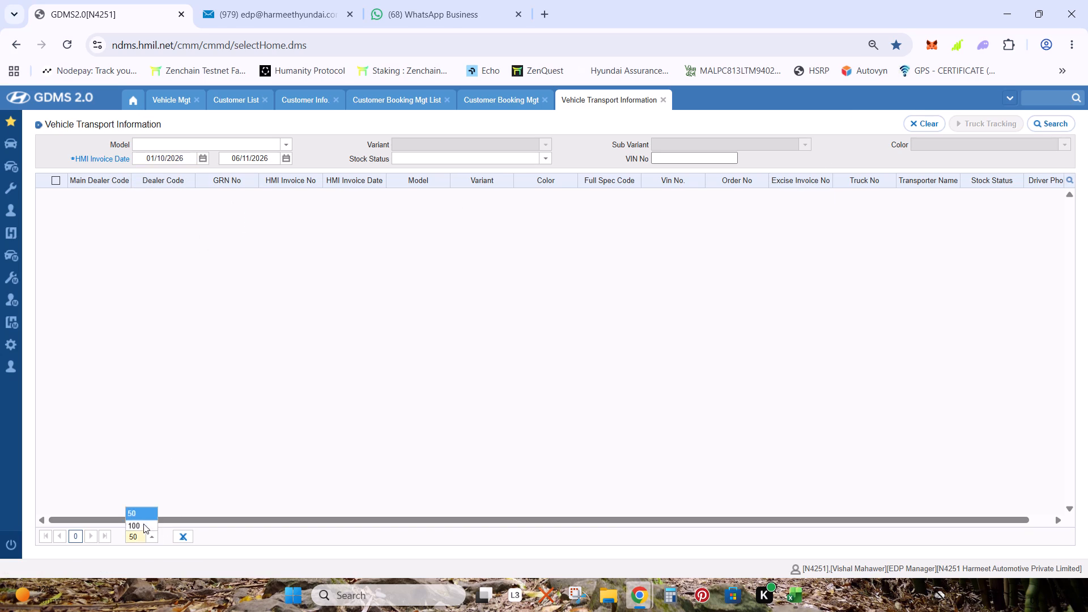
click(143, 523)
Return to the ALLOCATION STOCK SHEET workbook in Excel and examine the Creta and Venue rows on the STOCK sheet.
click(790, 597)
click(726, 519)
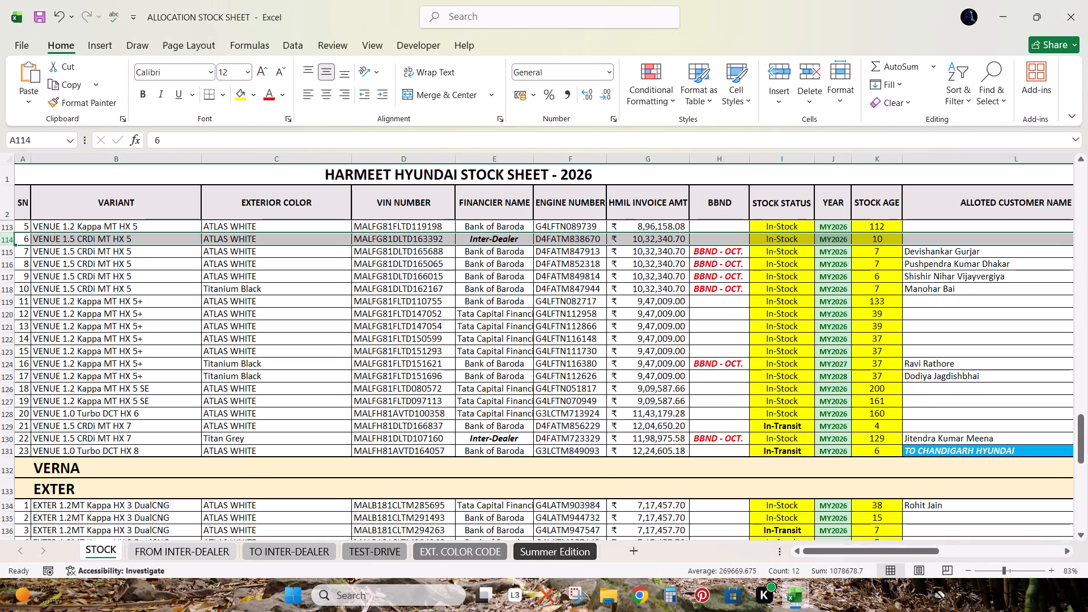
scroll(263, 469, down, 1)
scroll(265, 465, up, 1)
scroll(269, 461, down, 2)
scroll(278, 449, up, 6)
scroll(285, 448, down, 1)
scroll(285, 448, up, 3)
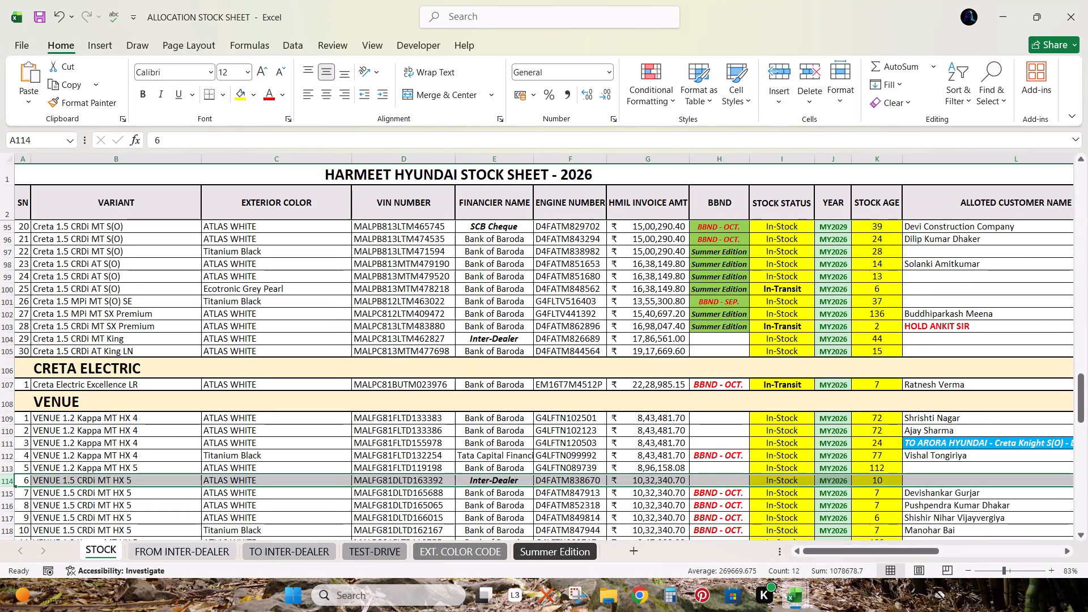
click(169, 329)
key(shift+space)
click(409, 328)
key(ctrl+c)
key(alt+Tab)
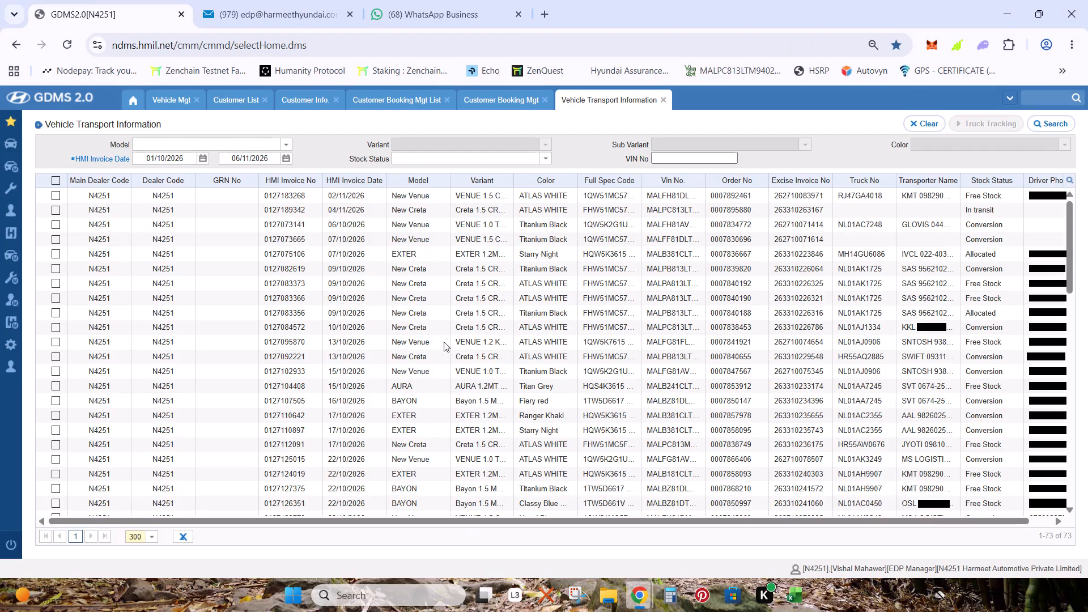
key(ctrl+f)
key(ctrl+v)
key(Return)
Open and close Truck Tracking for the matching New Creta record, and examine its remaining transport columns.
scroll(457, 320, up, 1)
double_click(748, 211)
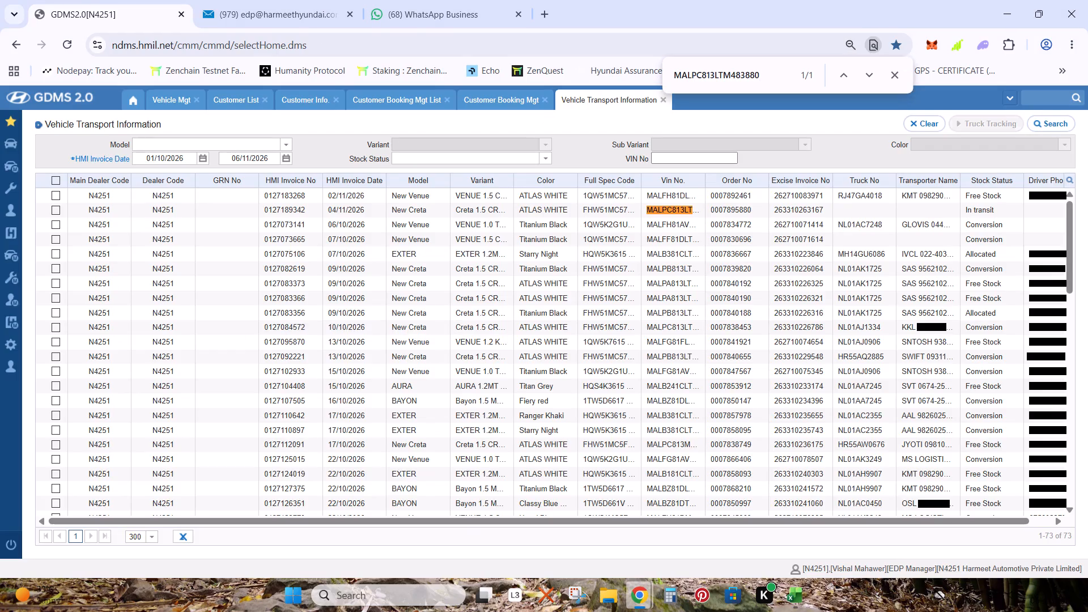
click(933, 179)
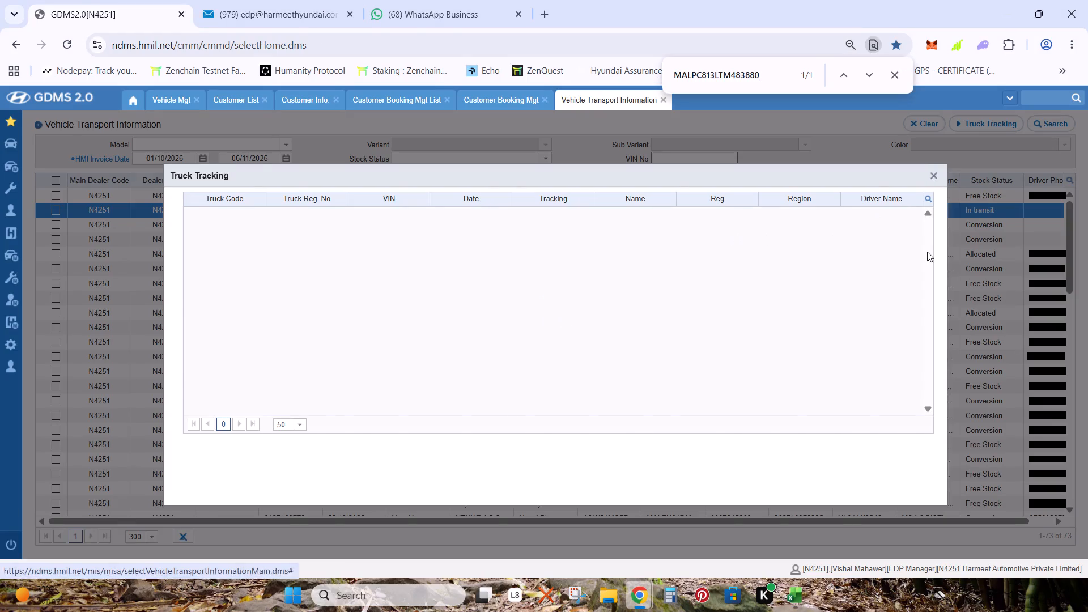
drag(444, 522, 753, 522)
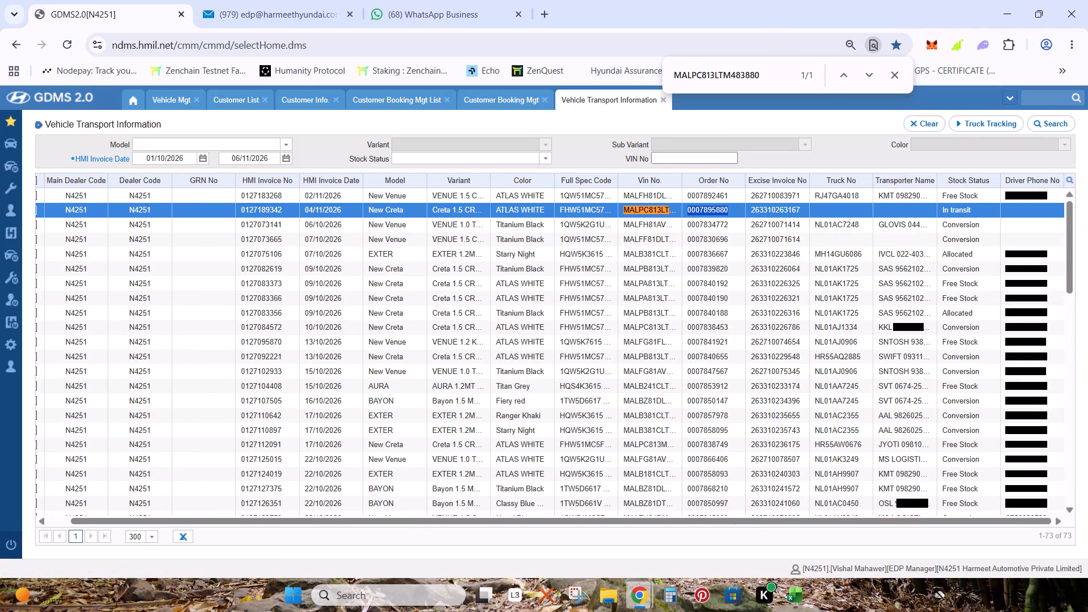
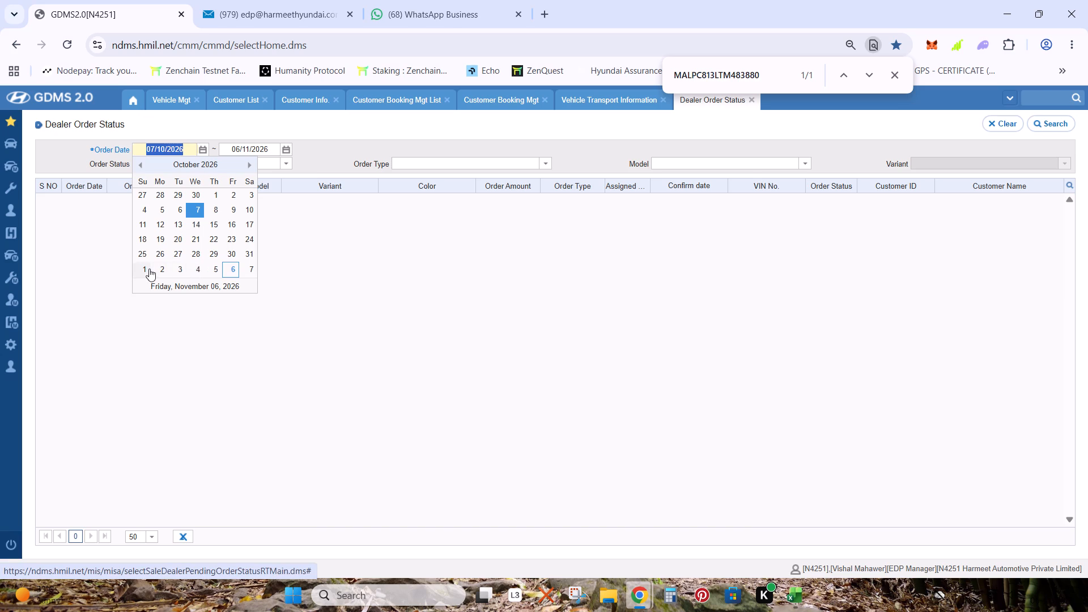
In Dealer Order Status, set the Order Date range to start on 01/11/2026 and show 300 rows per page.
click(149, 269)
click(125, 534)
click(148, 518)
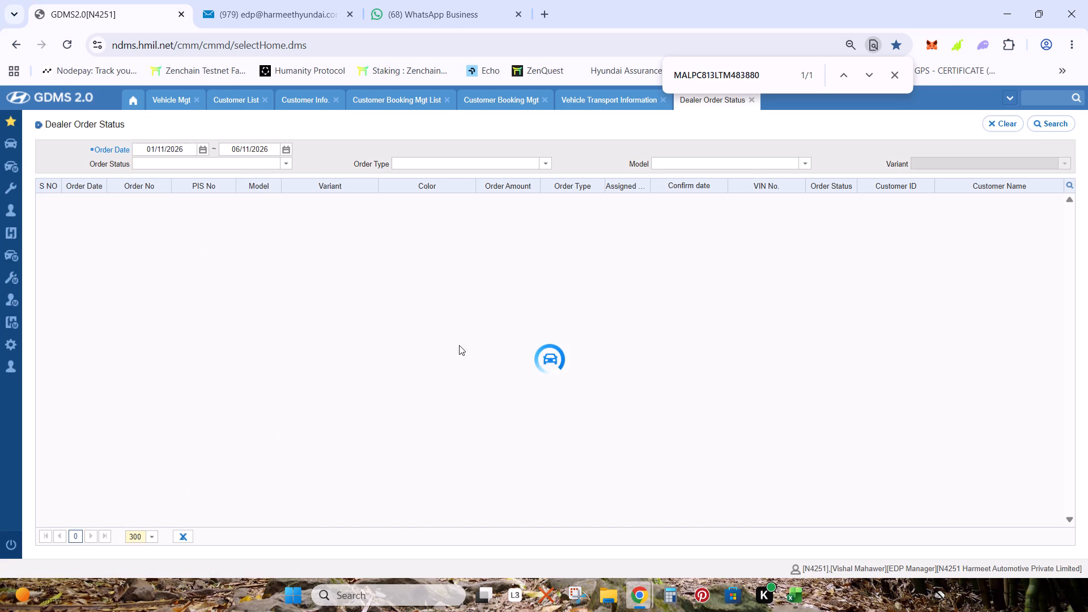
double_click(647, 212)
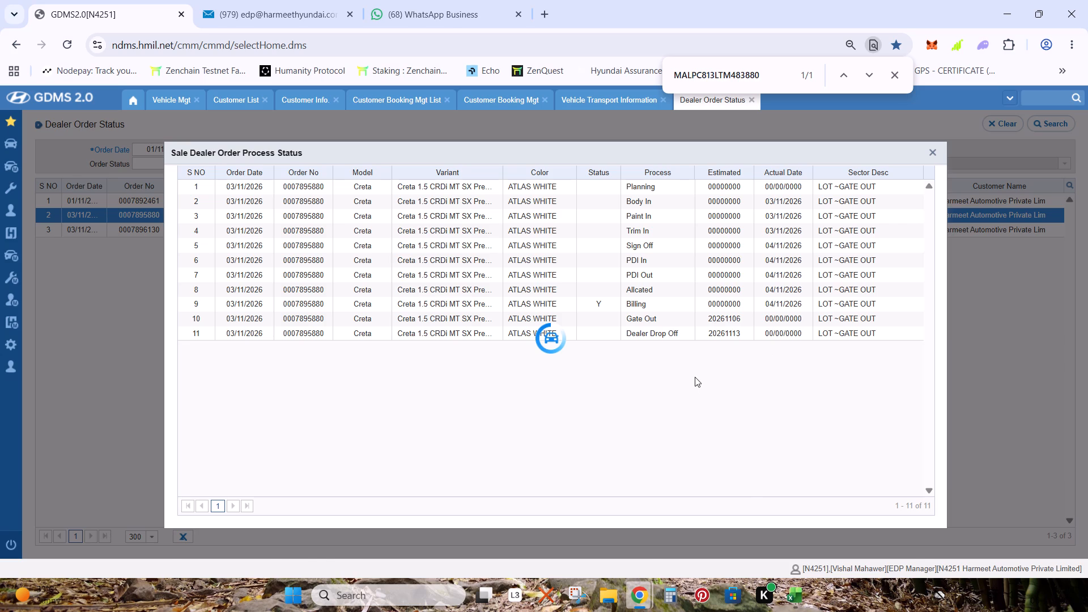
Switch to the ALLOCATION STOCK SHEET workbook in Excel, cancel the pending copy and highlight row 103, the Creta 1.5 CRDi MT SX Premium.
key(alt+Tab)
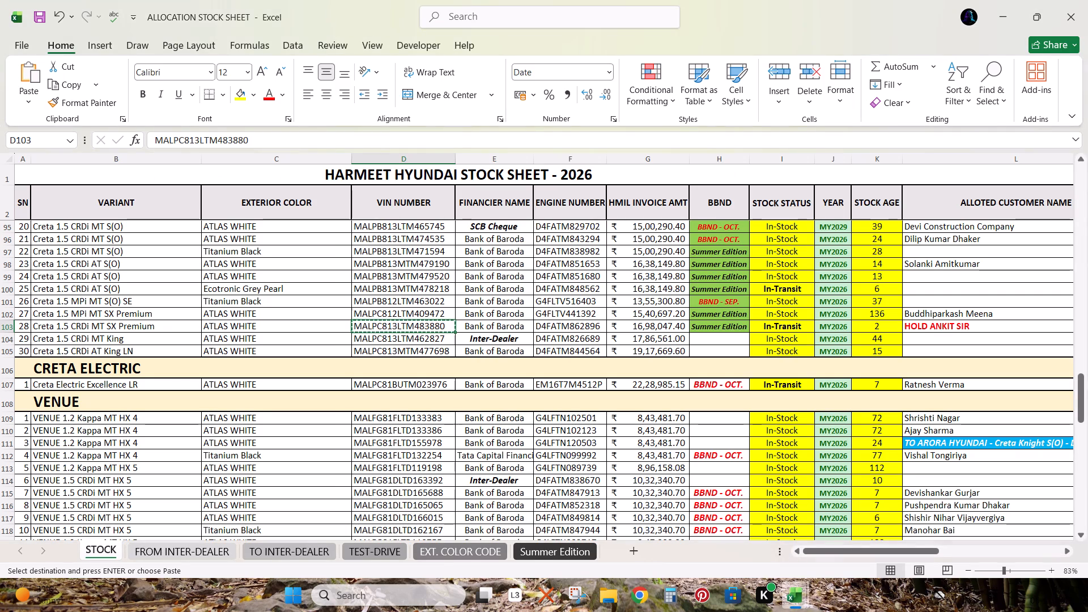
key(Escape)
key(shift+space)
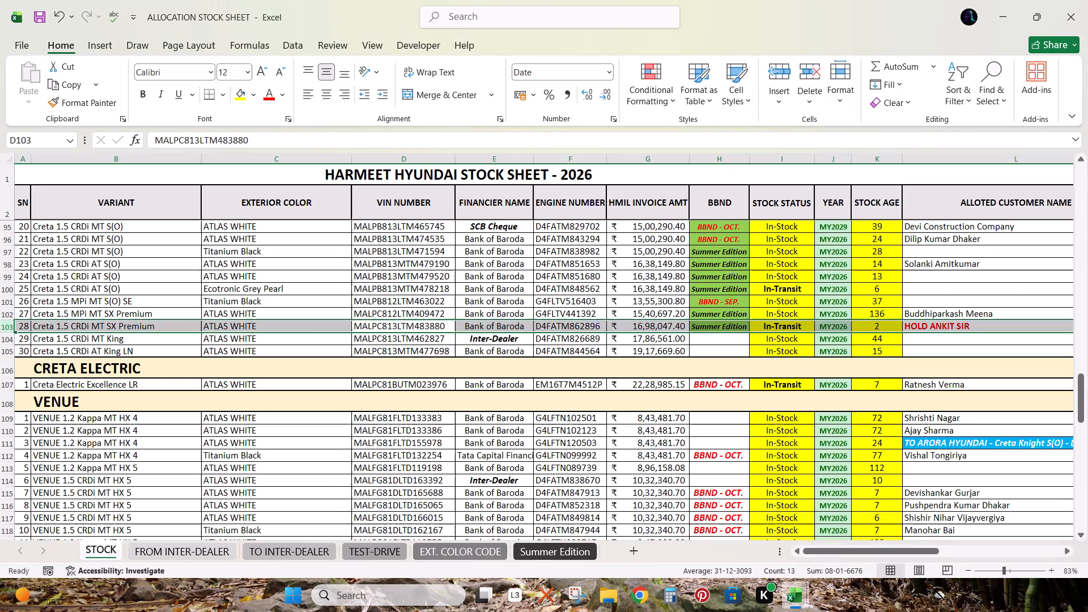
click(801, 588)
click(726, 524)
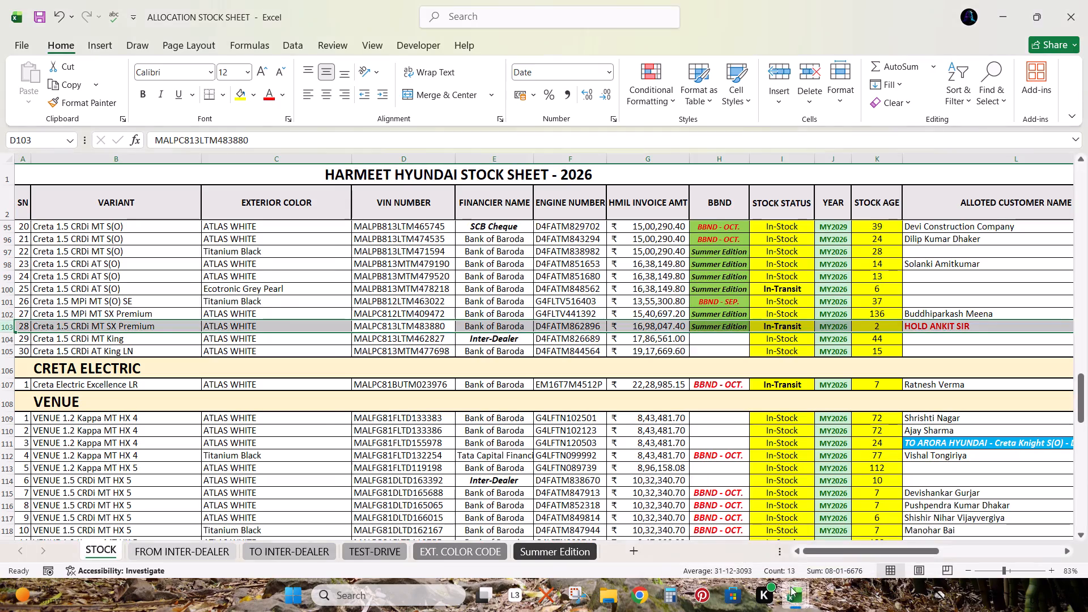
Switch to the BOOKING LIST workbook, undo the stray serial number entry in cell A2798 of TOTAL BOOKING, and save.
click(791, 591)
click(831, 533)
key(shift+space)
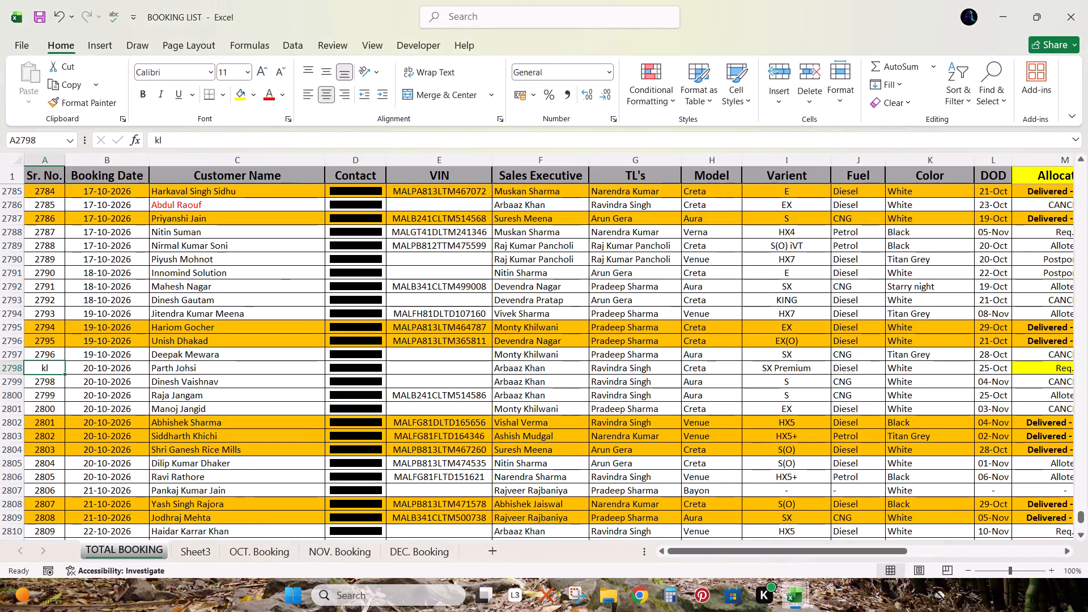
click(227, 354)
click(142, 393)
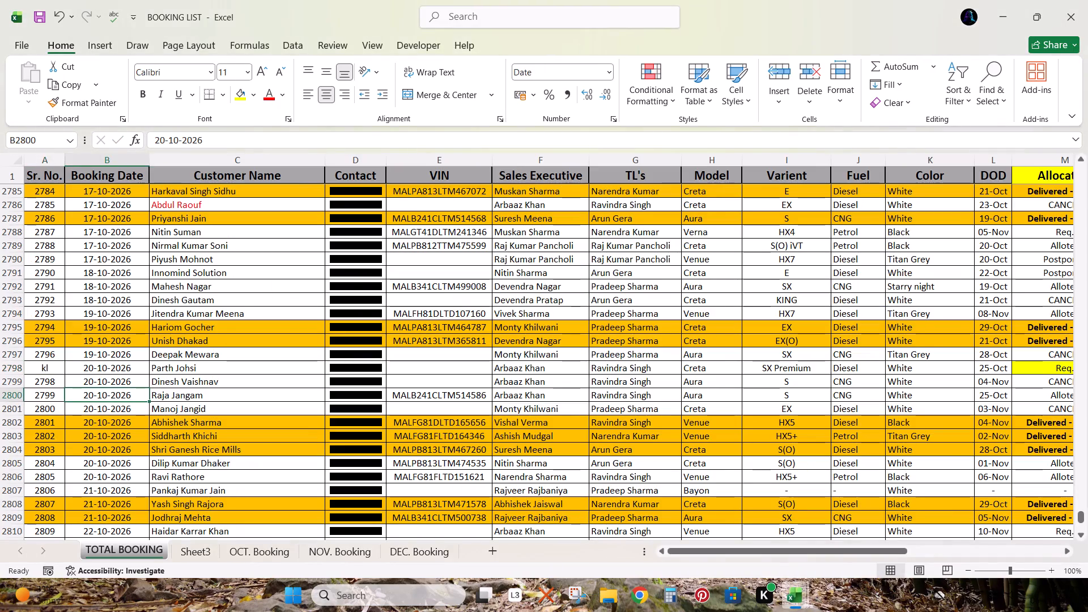
click(80, 373)
key(ctrl+z)
click(144, 407)
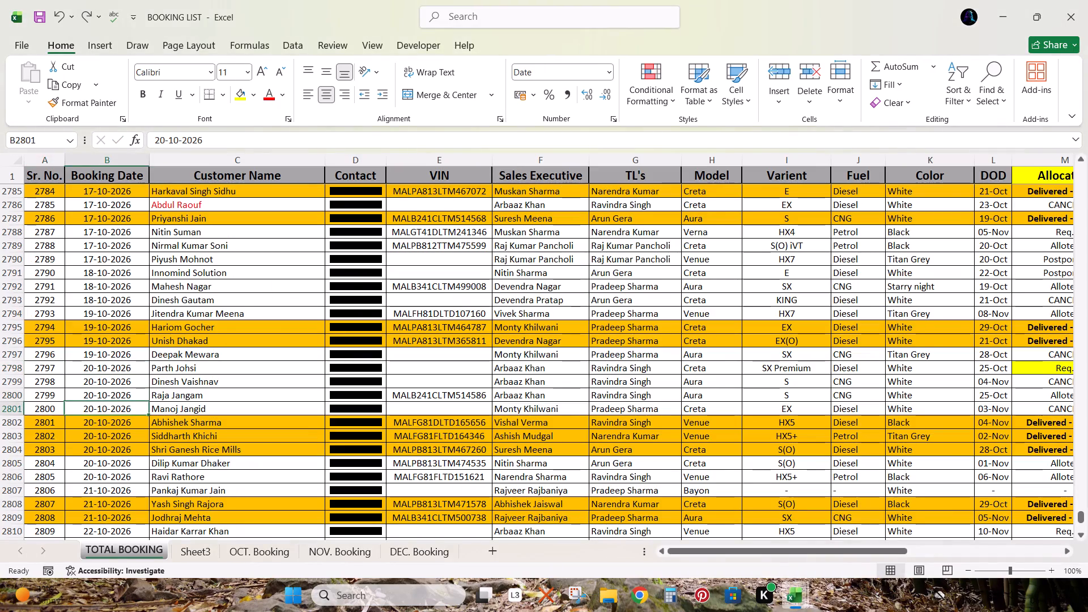
key(ctrl+s)
Highlight booking row 2797, examine its columns across to Deal, and jump to the last booking date.
click(180, 359)
key(shift+space)
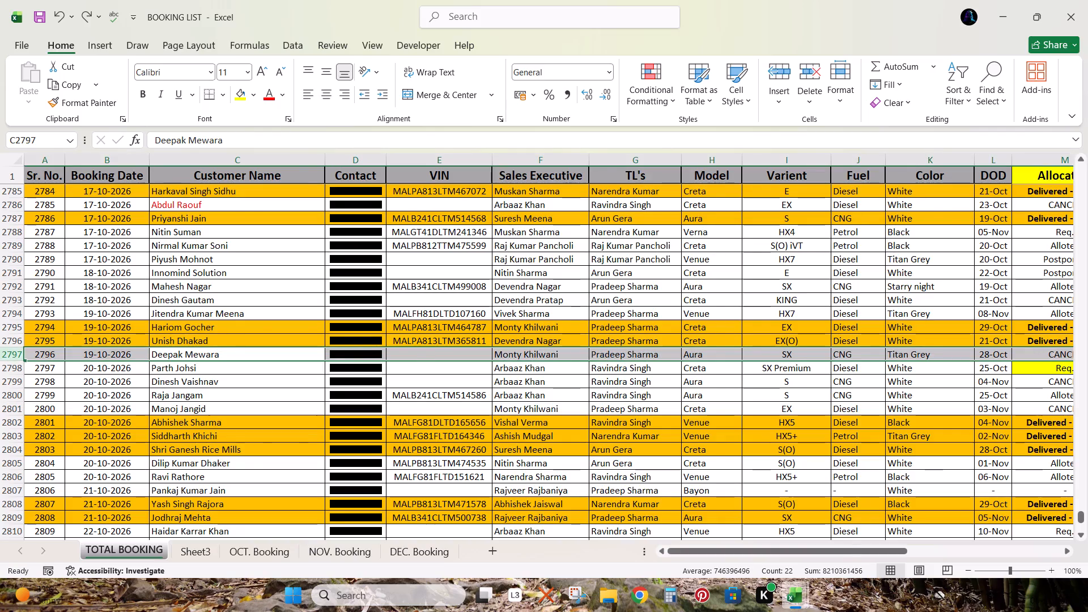
drag(851, 550, 574, 550)
click(574, 550)
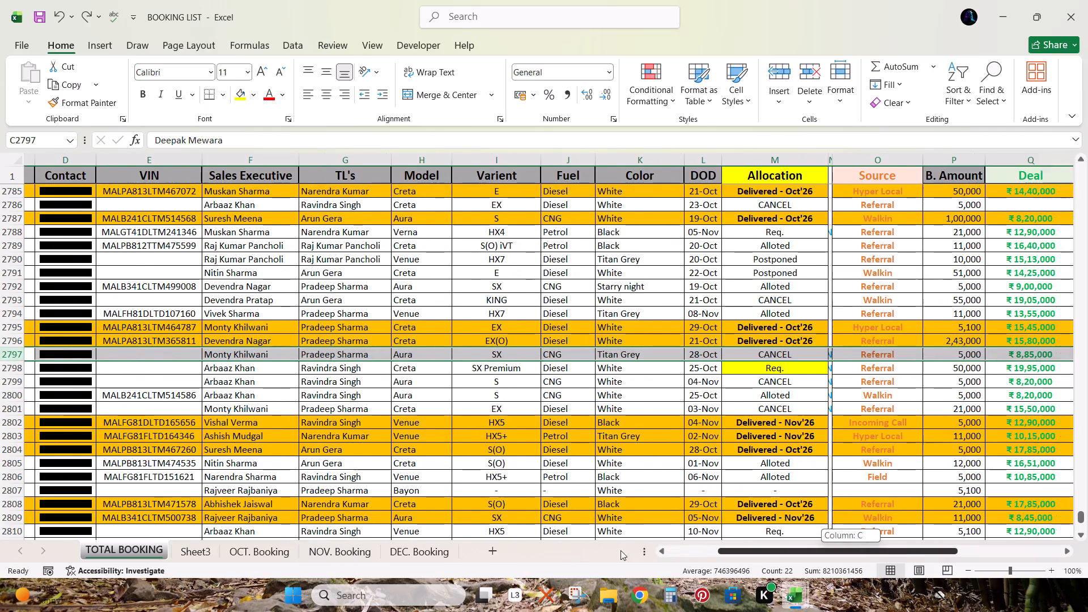
click(138, 394)
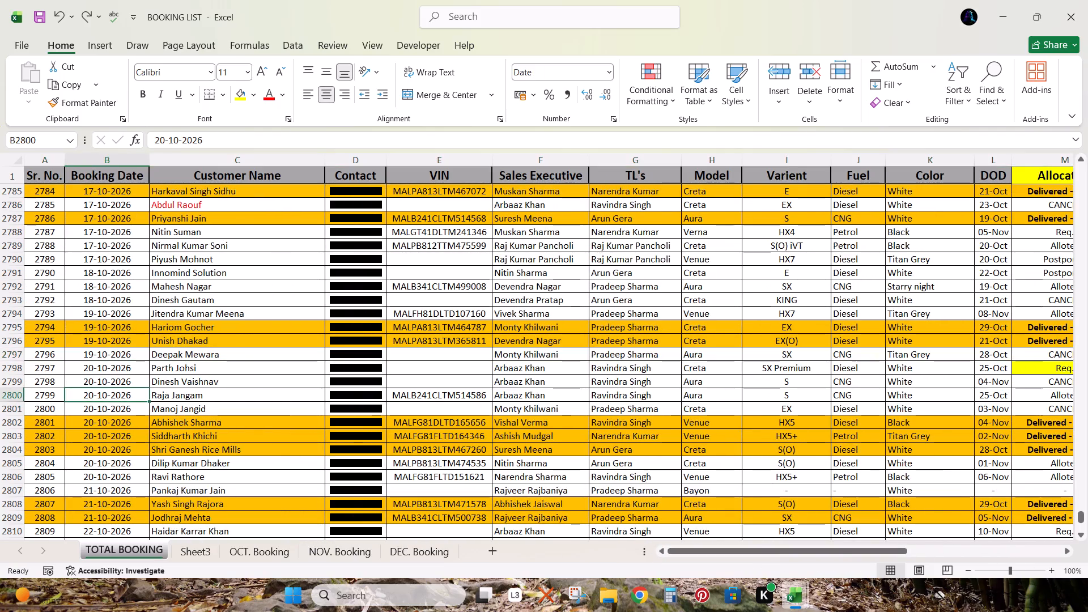
key(ctrl+Down)
Return to the ALLOCATION STOCK SHEET workbook and highlight row 93, the Titanium Black Creta 1.5 MPi IVT S(O).
key(alt+Tab)
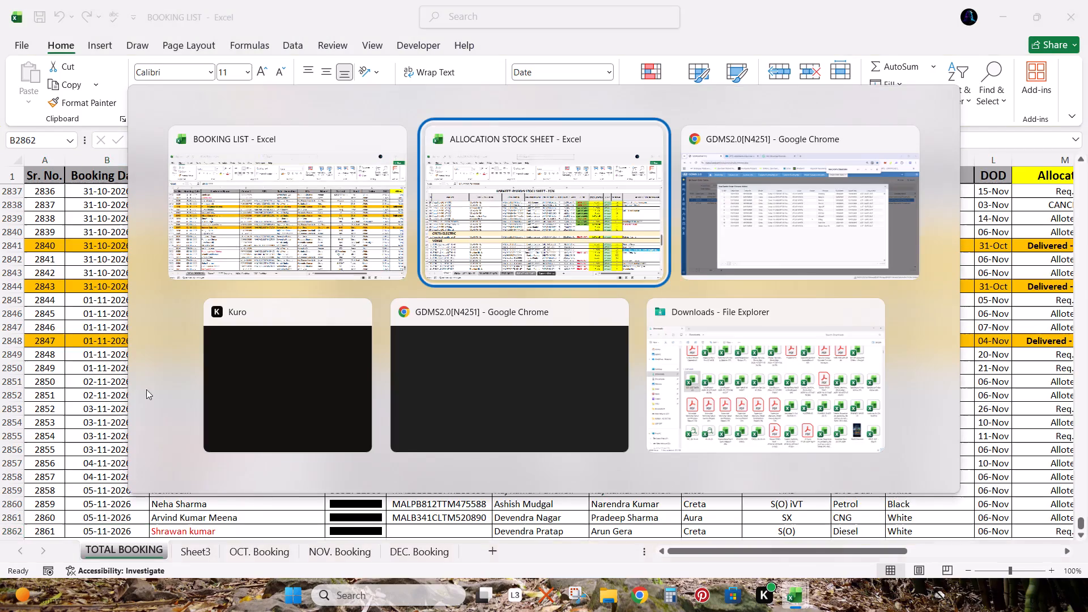
scroll(113, 328, up, 3)
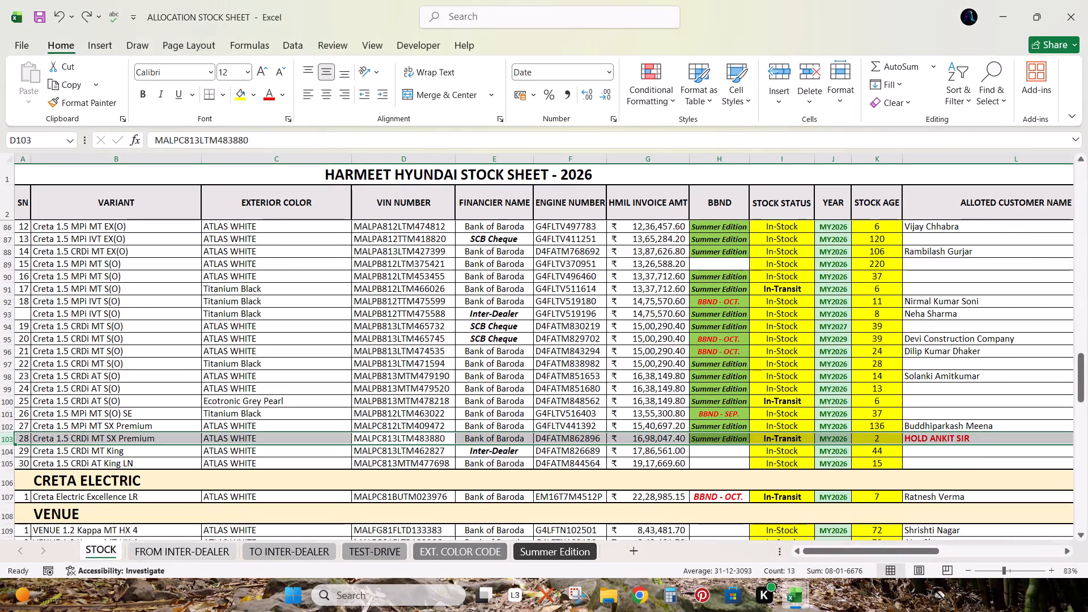
click(87, 314)
key(shift+space)
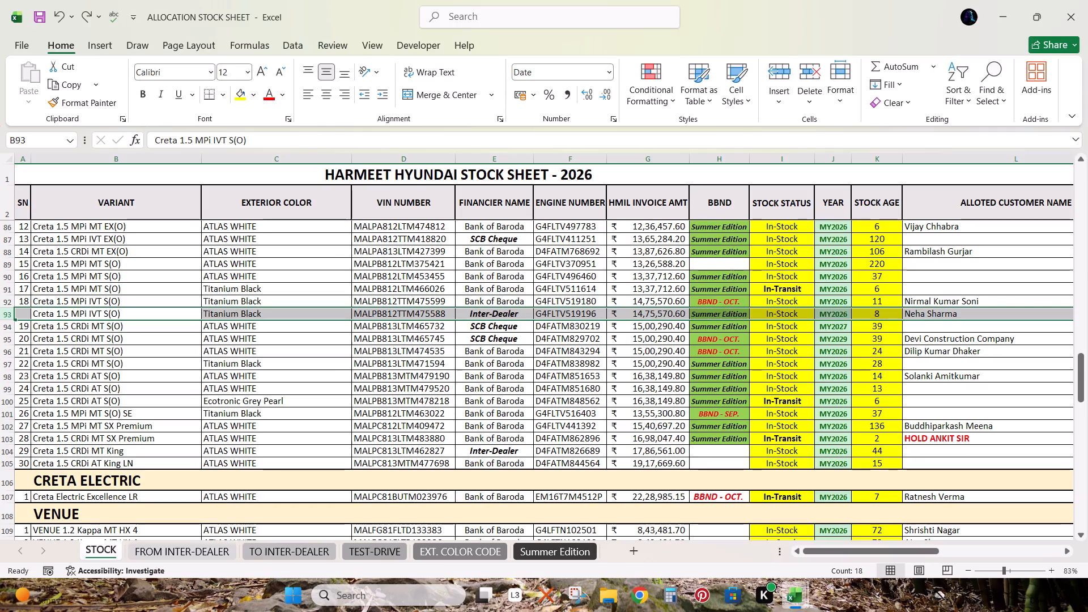
Return to the BOOKING LIST workbook and examine the latest bookings down to the customer name in row 2862.
key(alt+Tab)
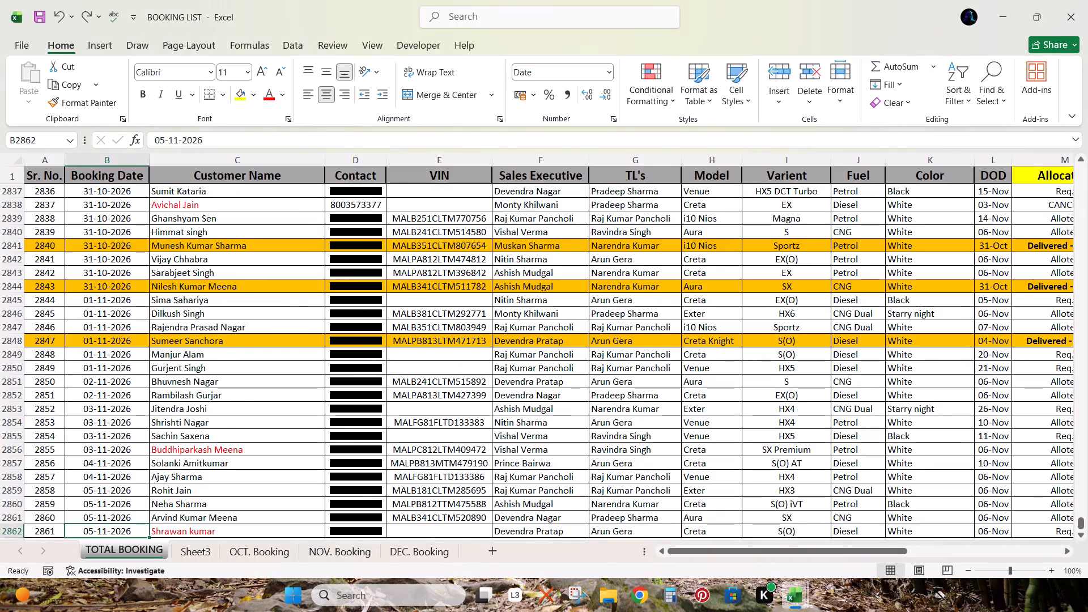
scroll(343, 424, down, 2)
click(284, 455)
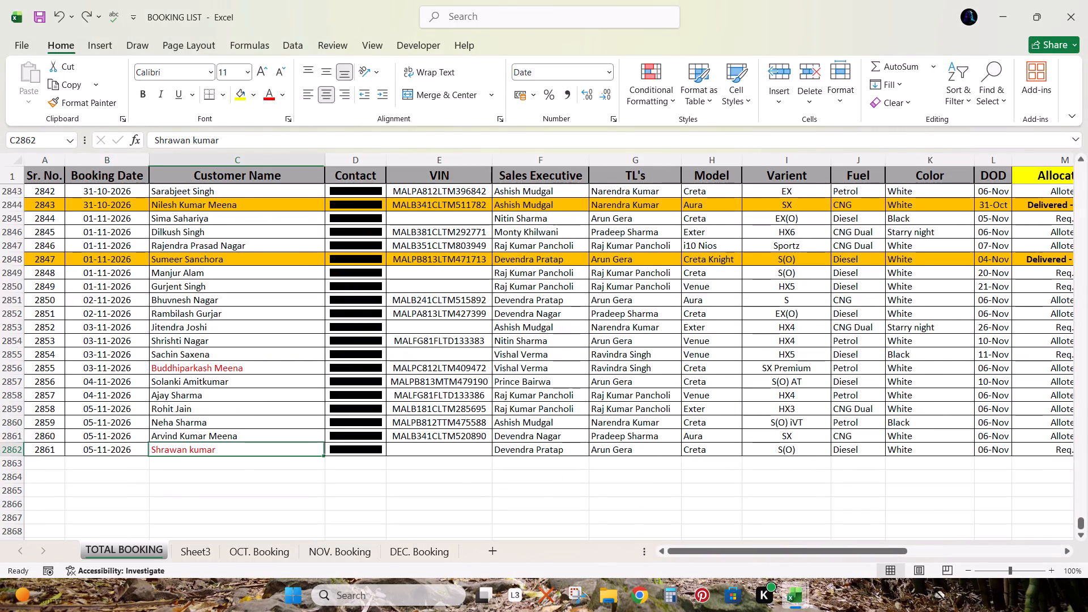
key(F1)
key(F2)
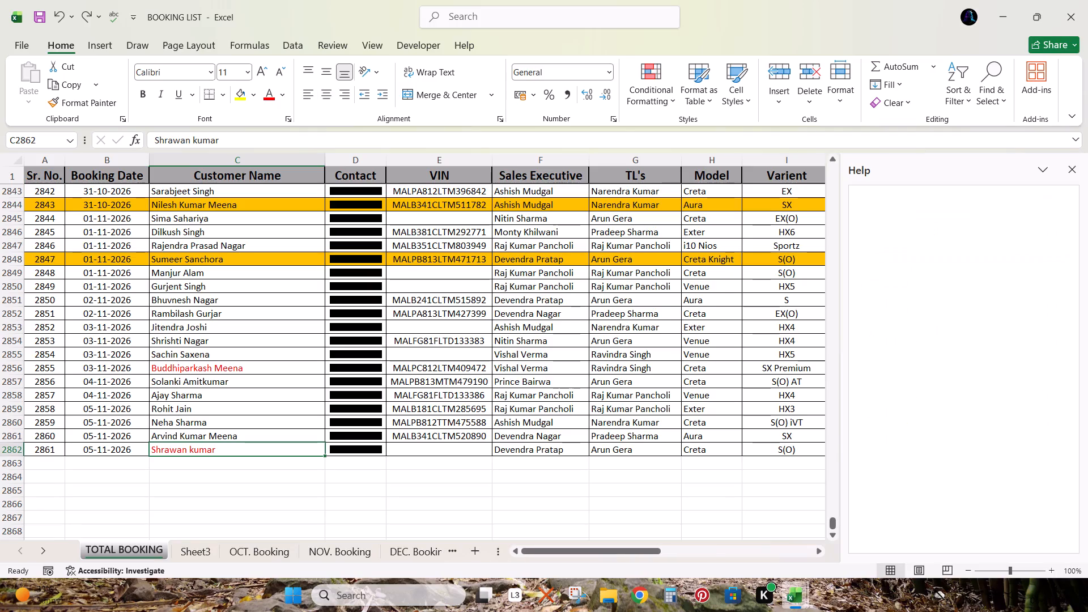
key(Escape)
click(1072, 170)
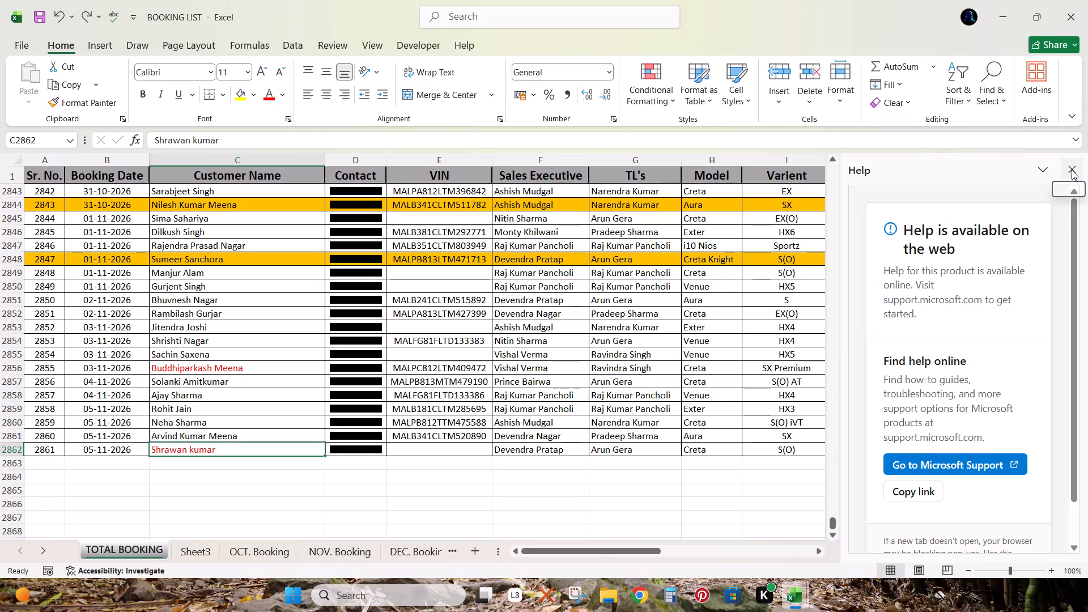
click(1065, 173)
Correct the second word of the customer name in cell C2862 to start with a capital K.
key(F2)
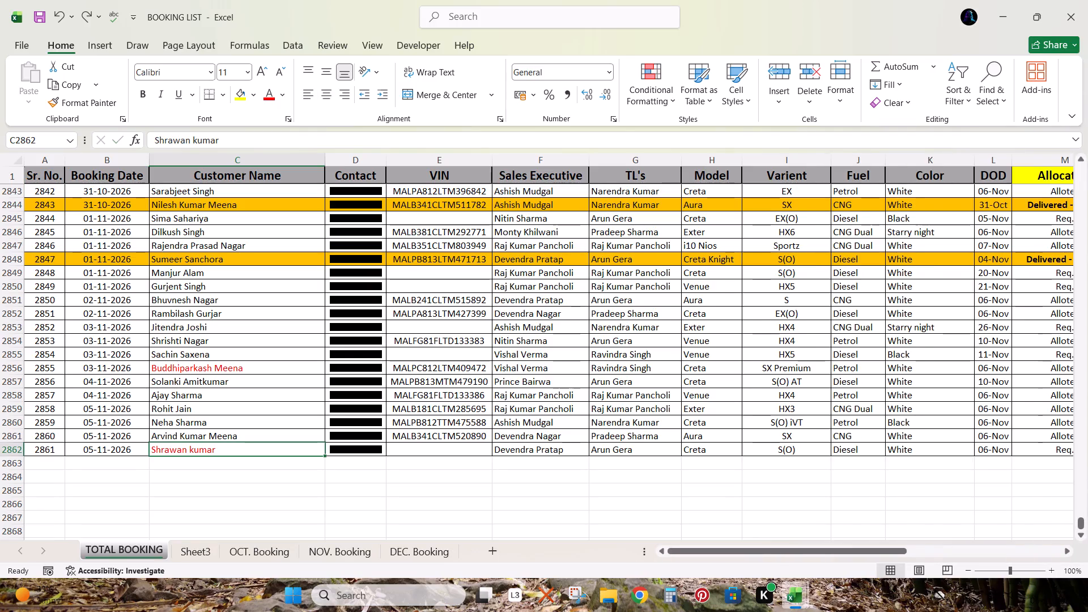
key(ctrl+Left)
key(Delete)
key(shift+k)
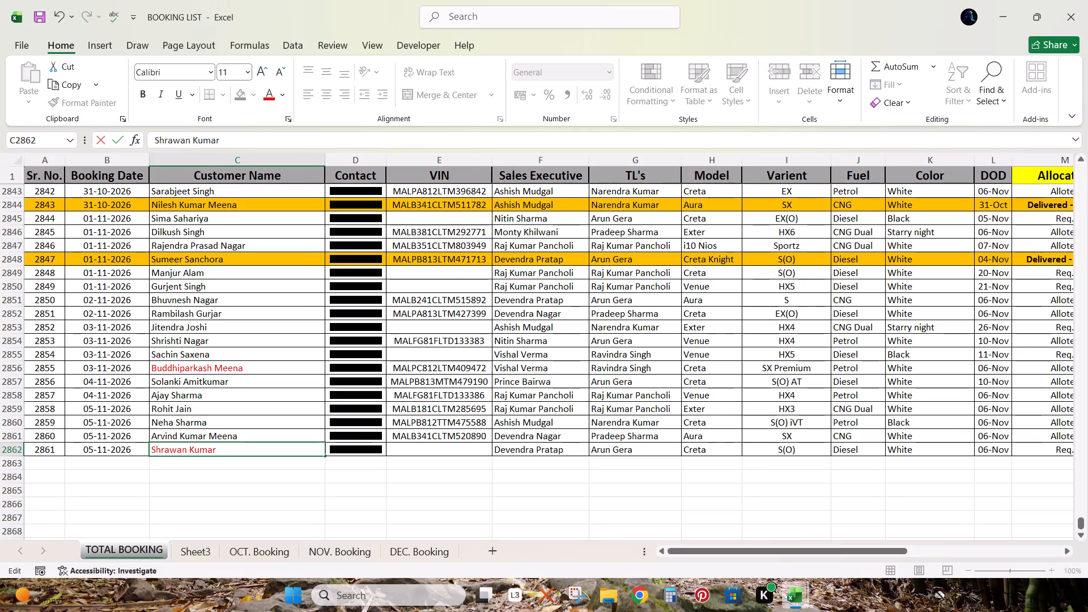
key(Tab)
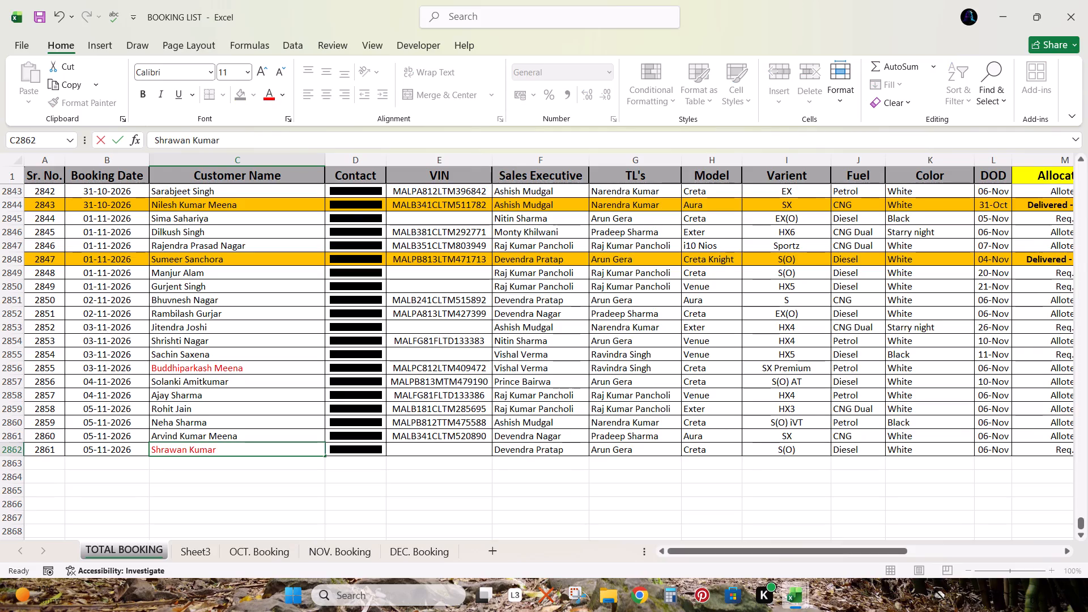
Examine the last booking, row 2862, across its columns from the VIN to RTO.
key(Right)
key(Right)
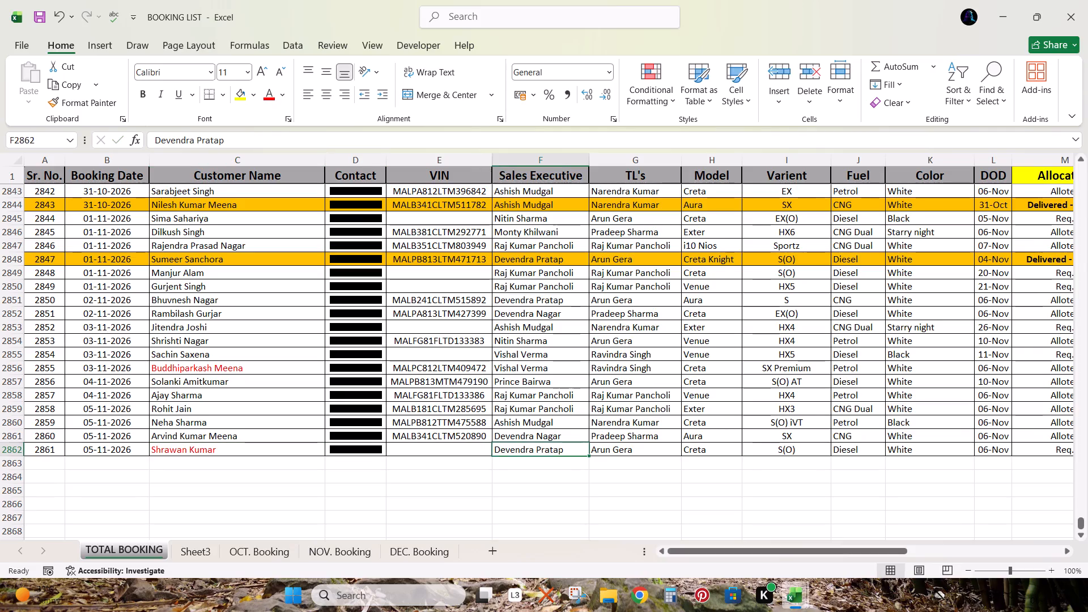
key(Right)
key(Right)
key(Right)
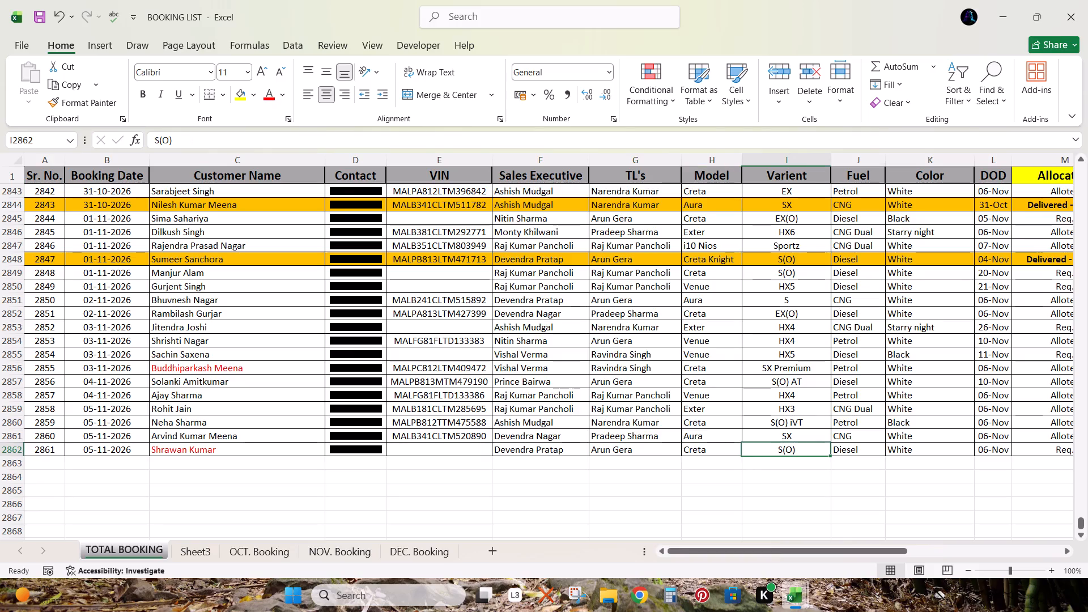
key(Right)
key(Right)
key(Right)
key(Right)
key(Right)
key(Right)
key(Right)
key(Right)
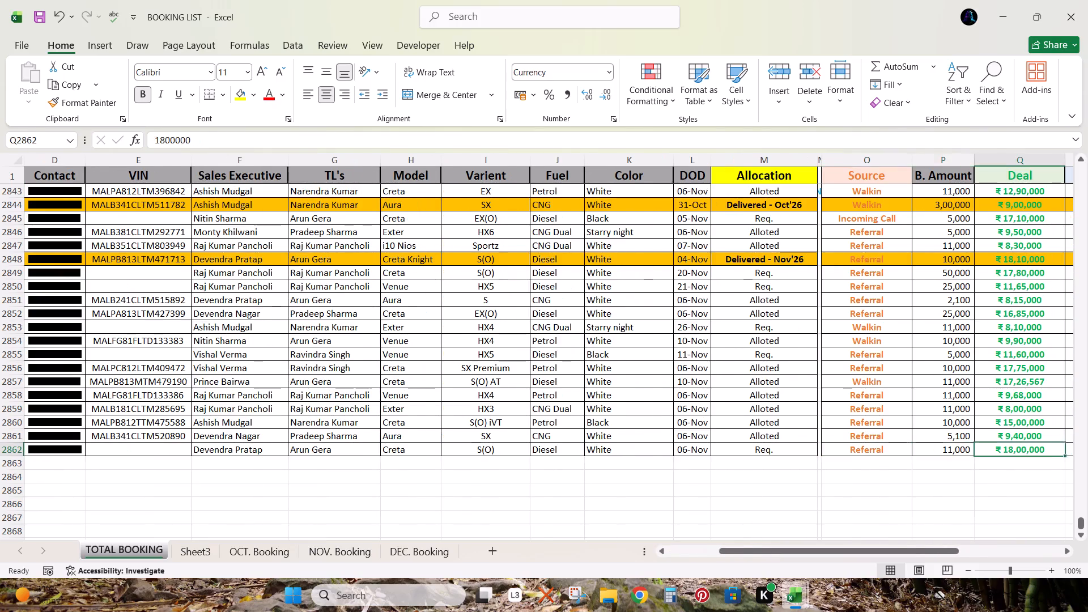
key(Right)
key(Right)
key(Right)
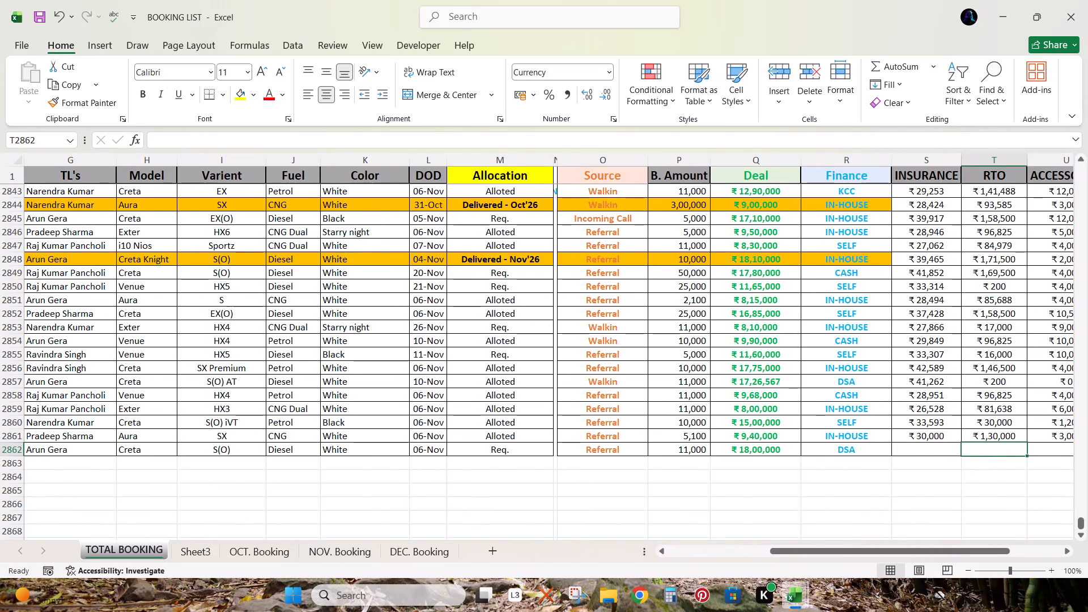
Switch to the ALLOCATION STOCK SHEET workbook, highlight row 24 in the AURA section and examine its booking and allocation details.
key(alt+Tab)
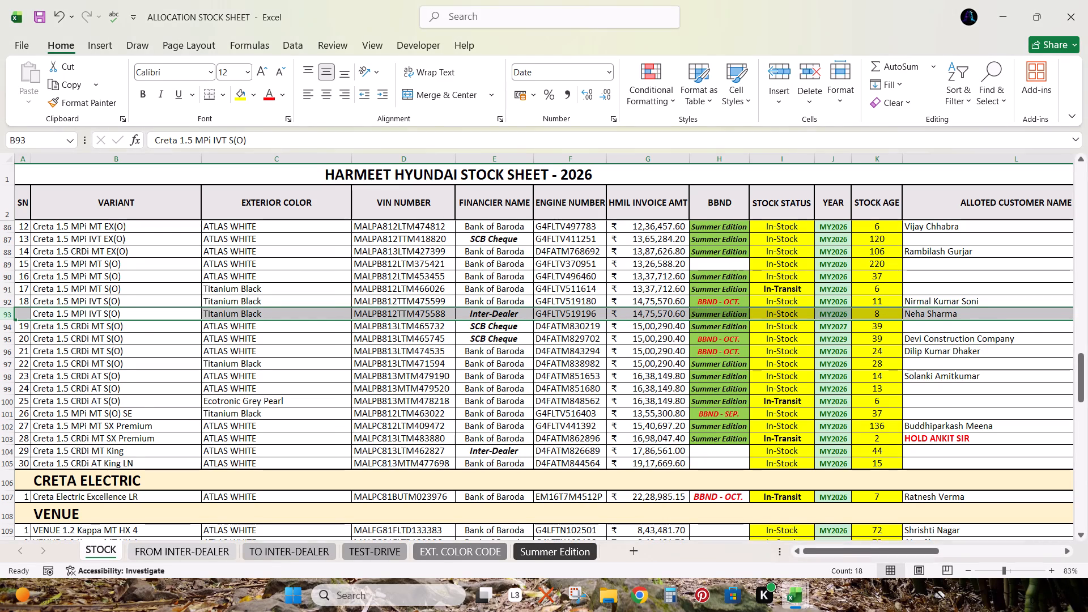
scroll(515, 300, up, 4)
scroll(632, 351, up, 9)
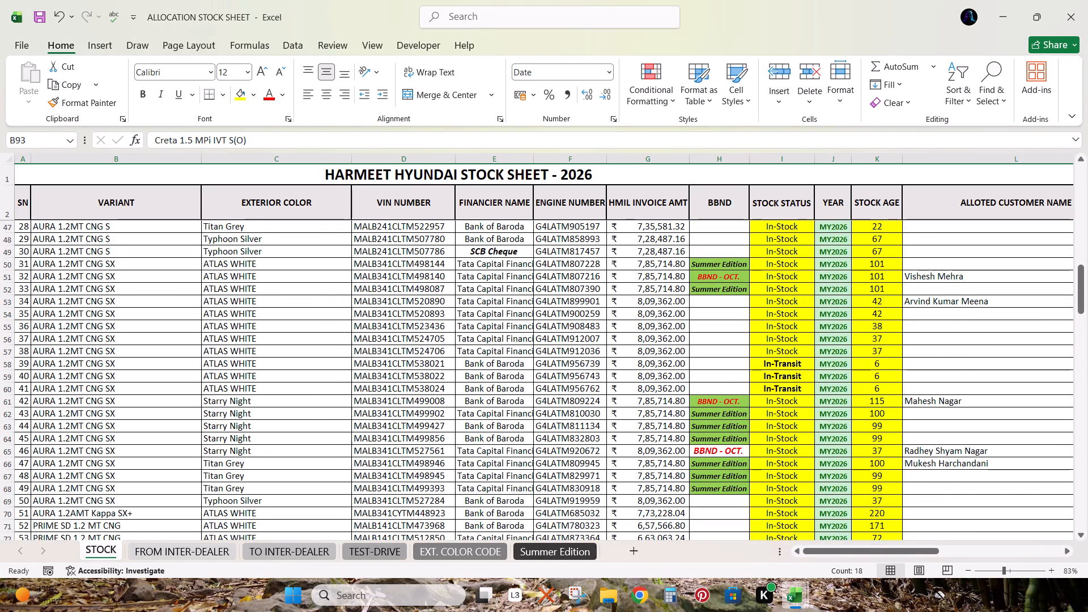
scroll(866, 402, up, 9)
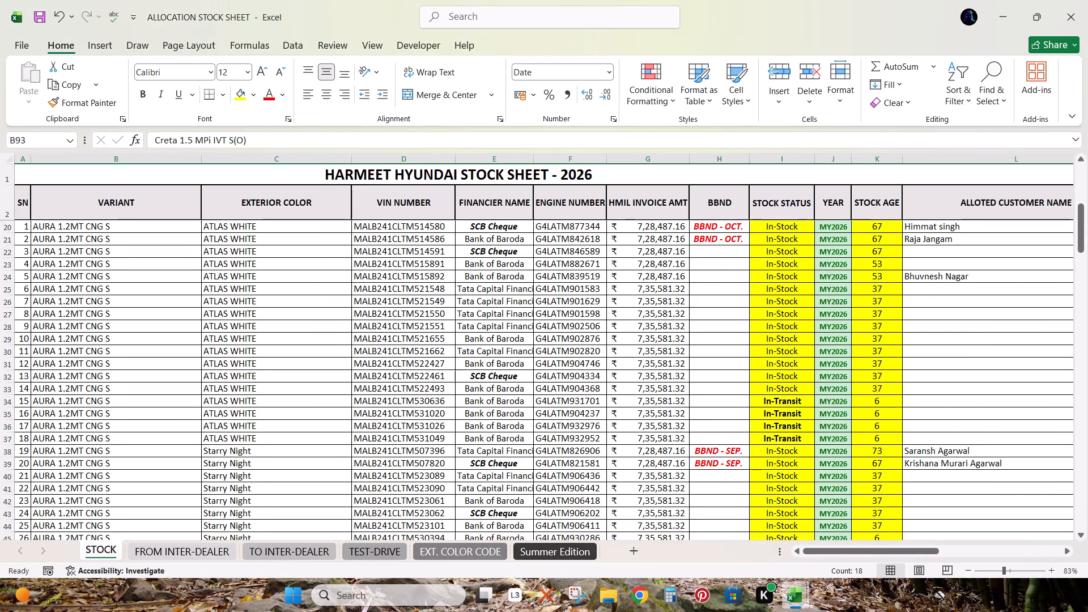
click(953, 278)
key(shift+space)
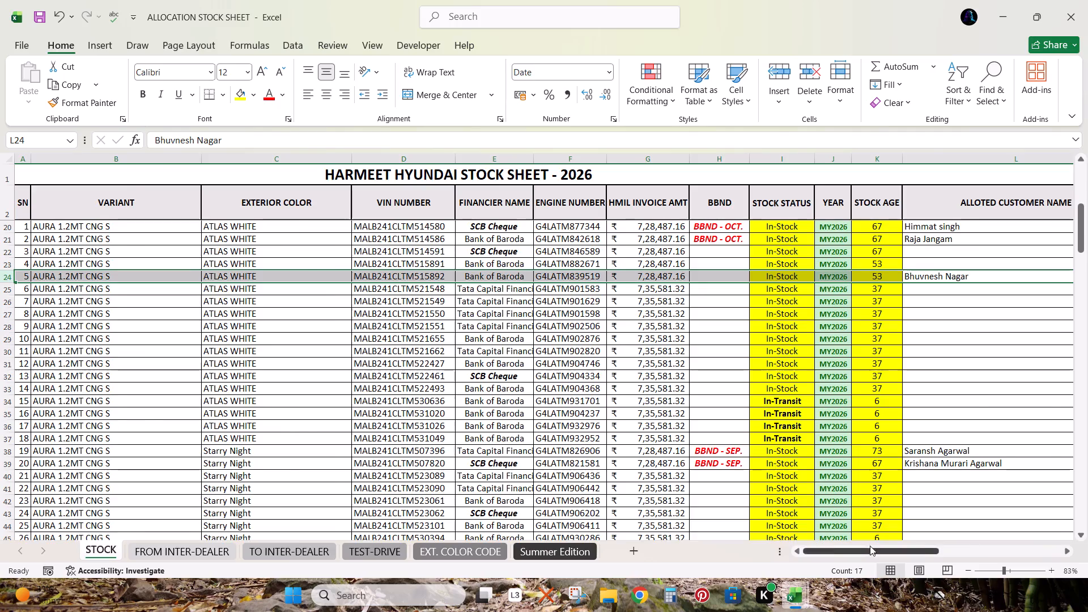
drag(873, 549, 933, 550)
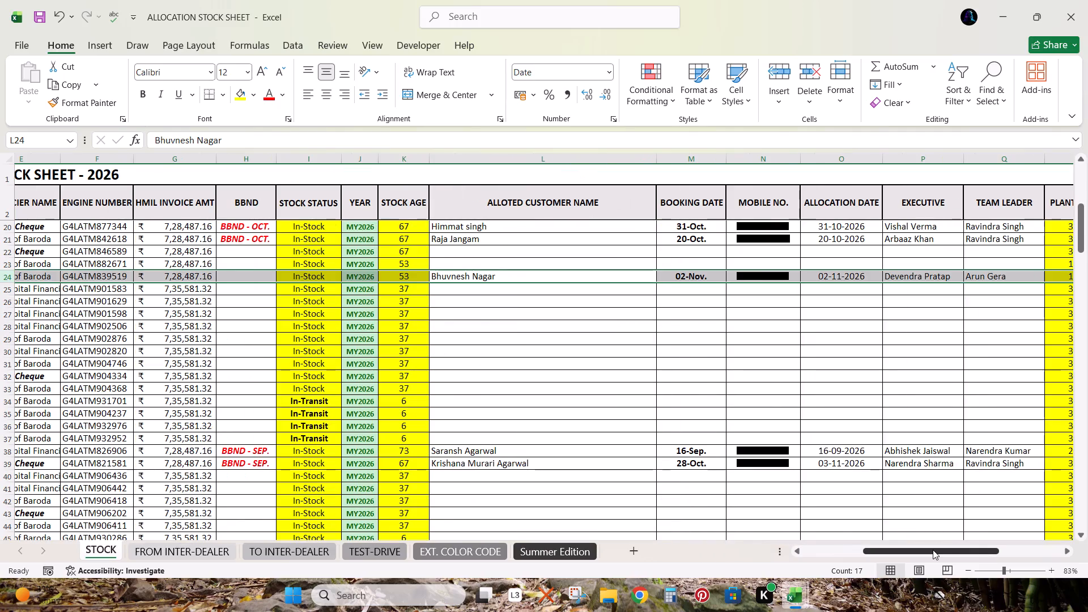
drag(933, 550, 846, 550)
Search the STOCK sheet for 514591, highlight the matching AURA row and examine its columns across to Plant Billing Date and Remarks.
scroll(916, 445, up, 2)
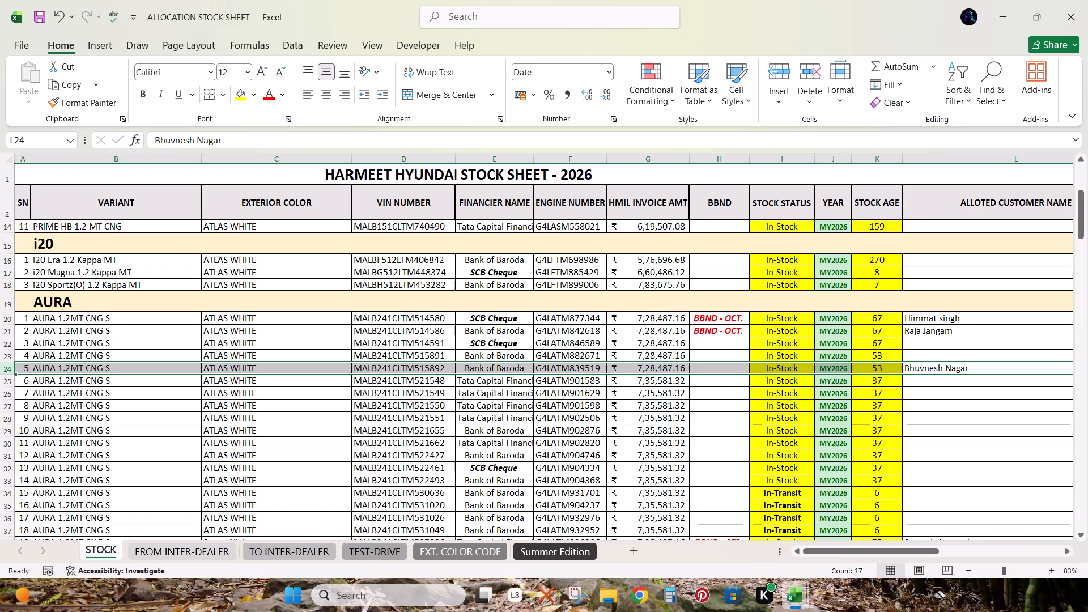
click(601, 414)
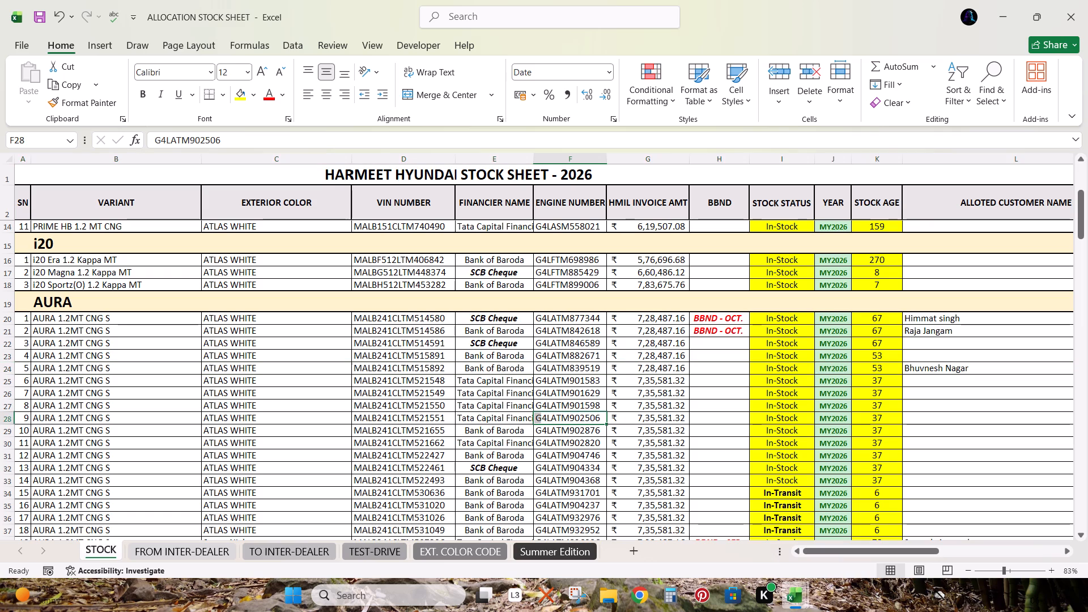
key(ctrl+f)
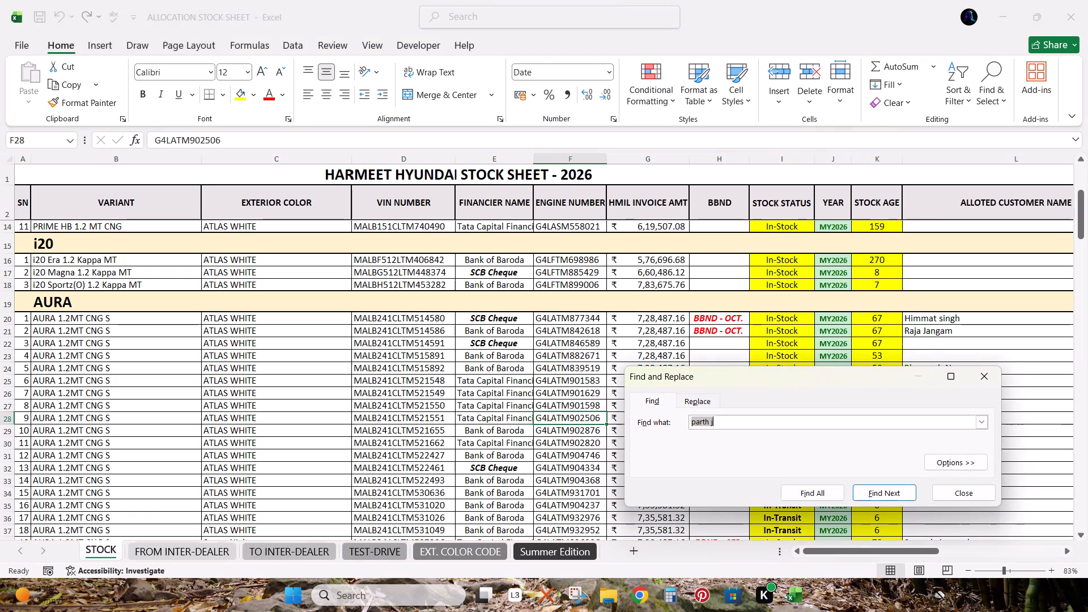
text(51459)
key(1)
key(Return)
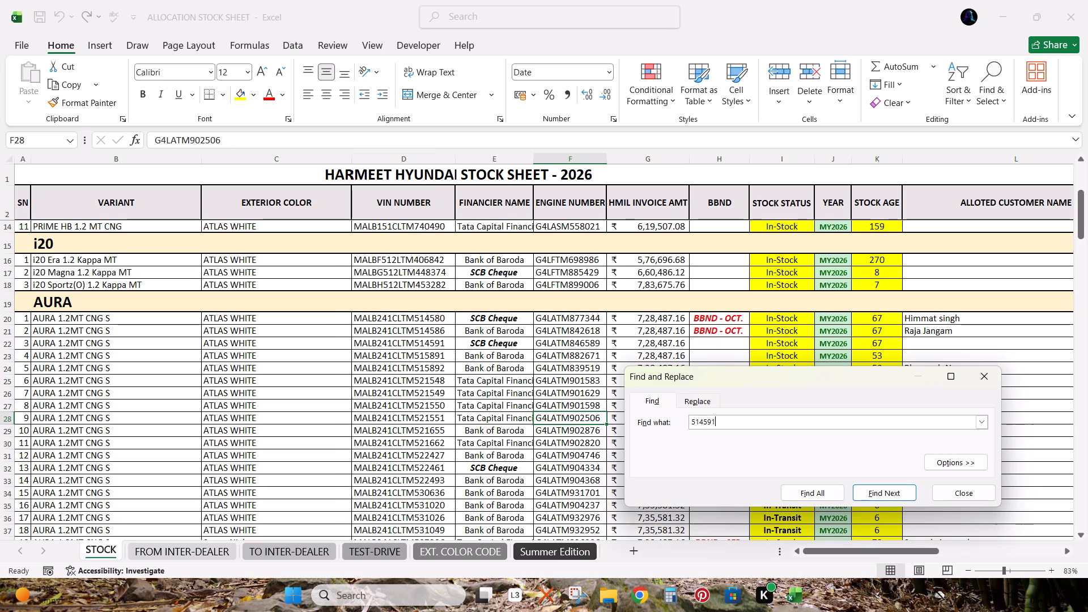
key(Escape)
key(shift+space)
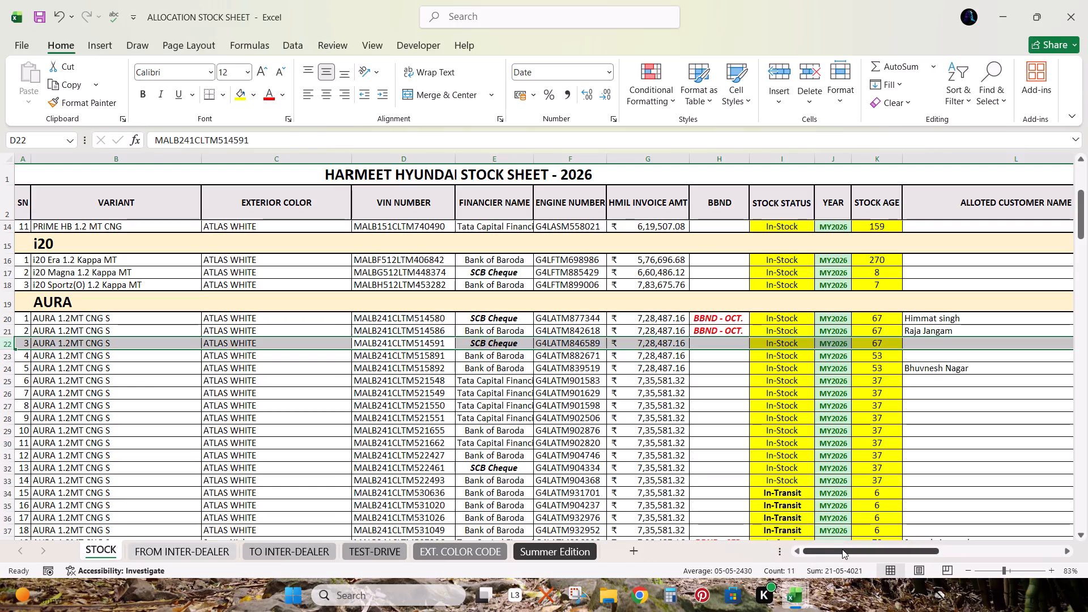
drag(842, 549, 942, 551)
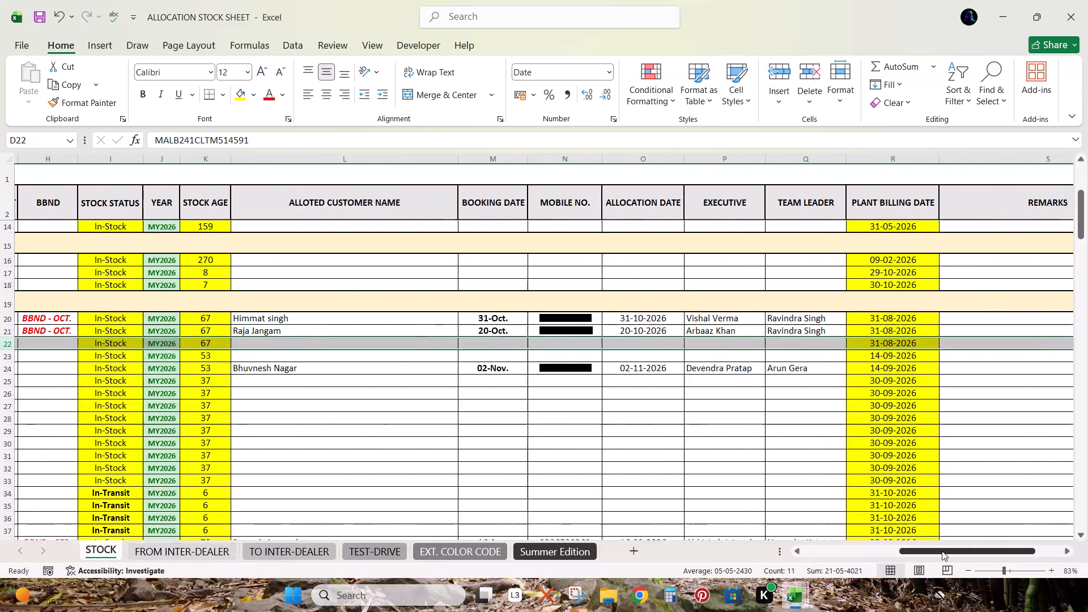
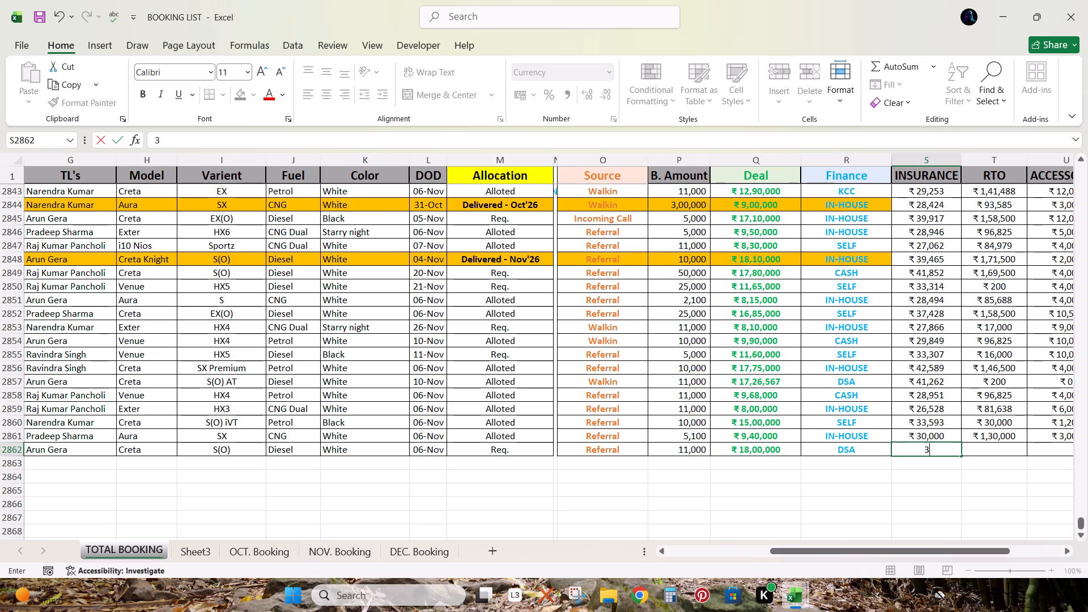
Complete booking row 2862 with INSURANCE 37480, RTO 168000, ACCESSORIES 7500, TCS 15300 and SCREP COST 41000.
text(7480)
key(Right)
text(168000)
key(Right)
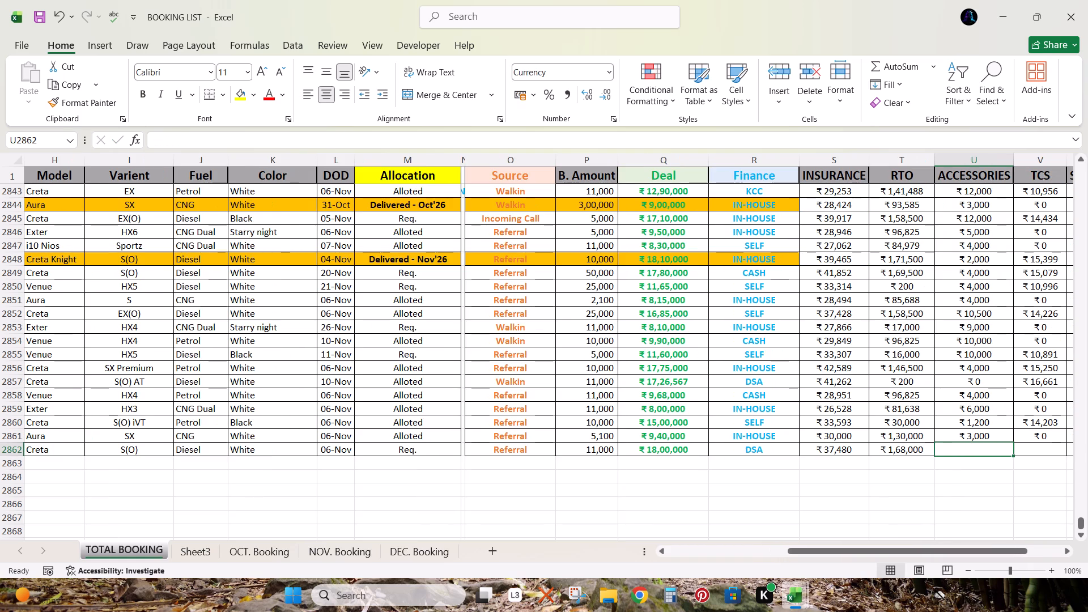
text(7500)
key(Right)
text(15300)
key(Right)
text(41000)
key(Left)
Examine row 2862 of the booking list, checking the charges from Deal to SCREP COST and the columns back to Customer Name.
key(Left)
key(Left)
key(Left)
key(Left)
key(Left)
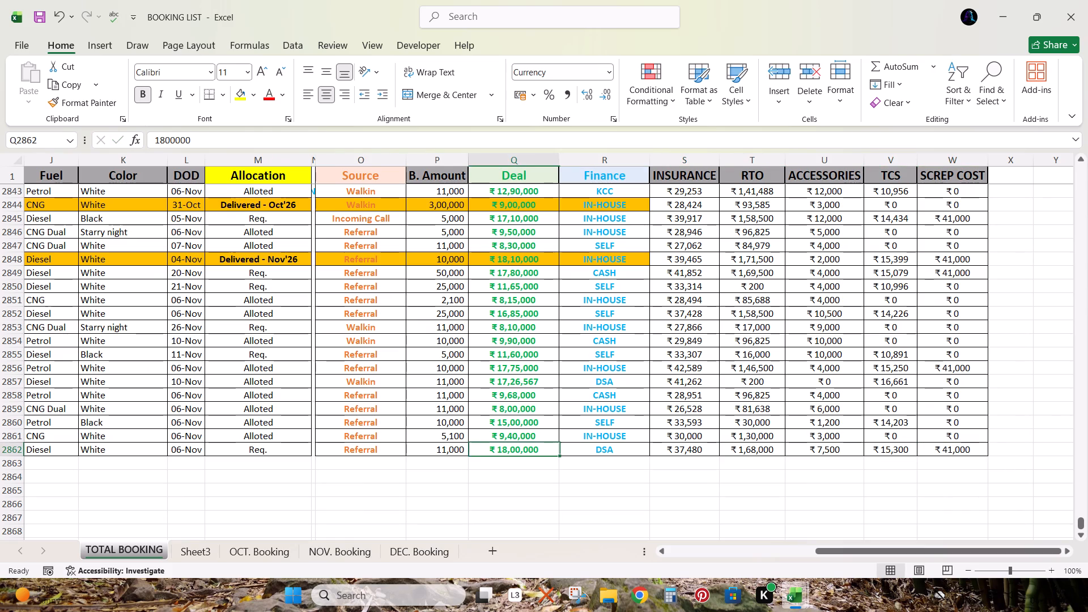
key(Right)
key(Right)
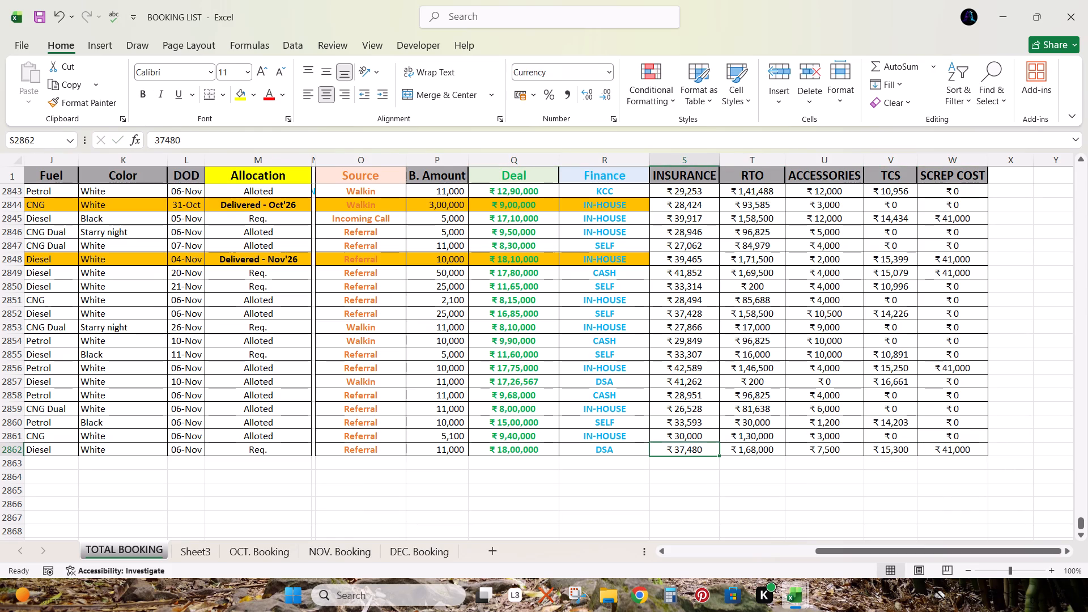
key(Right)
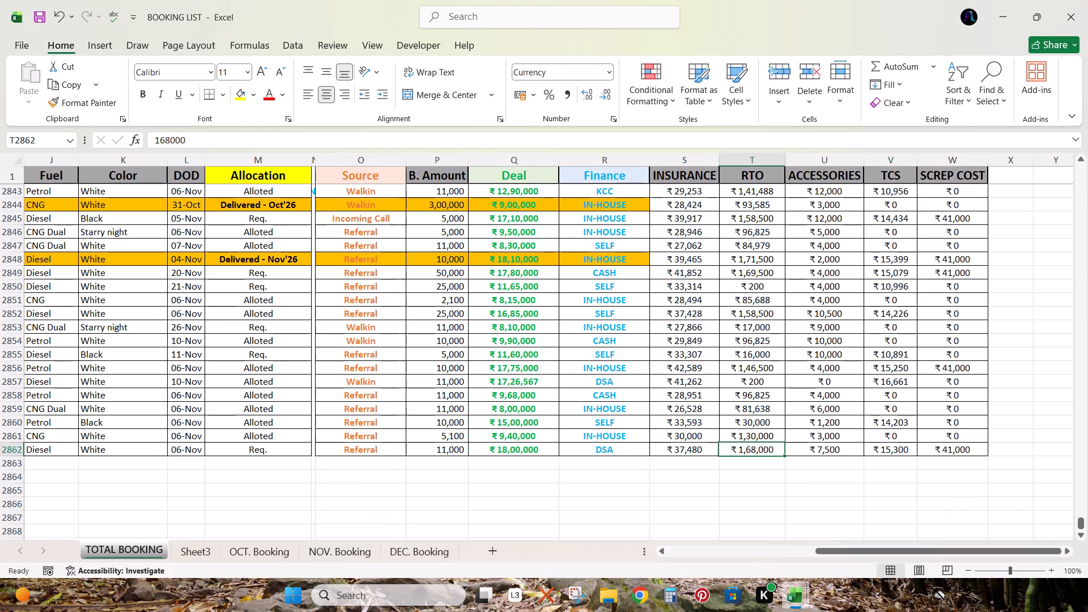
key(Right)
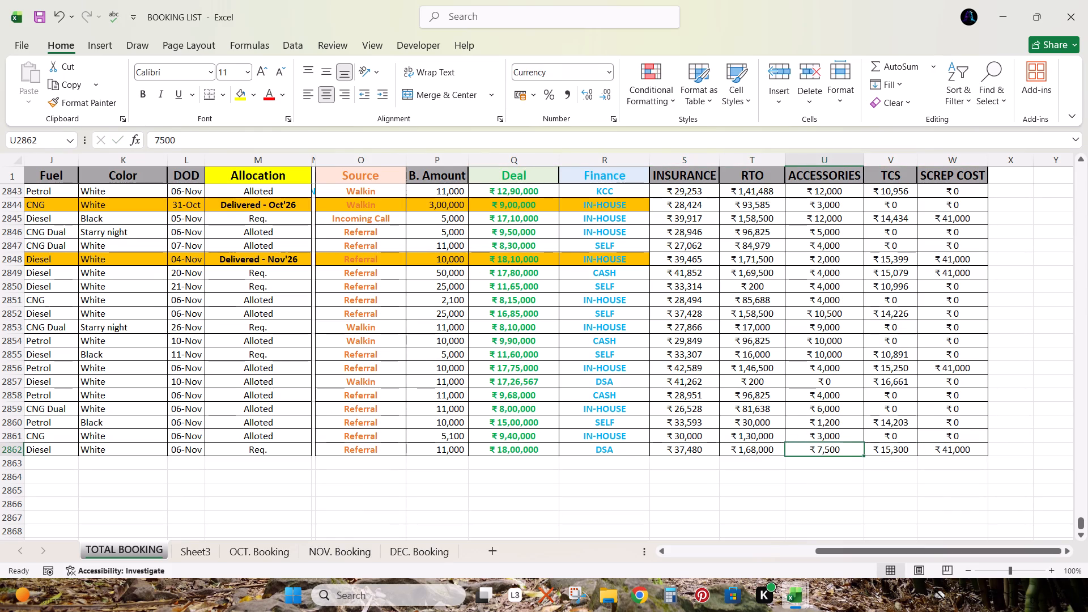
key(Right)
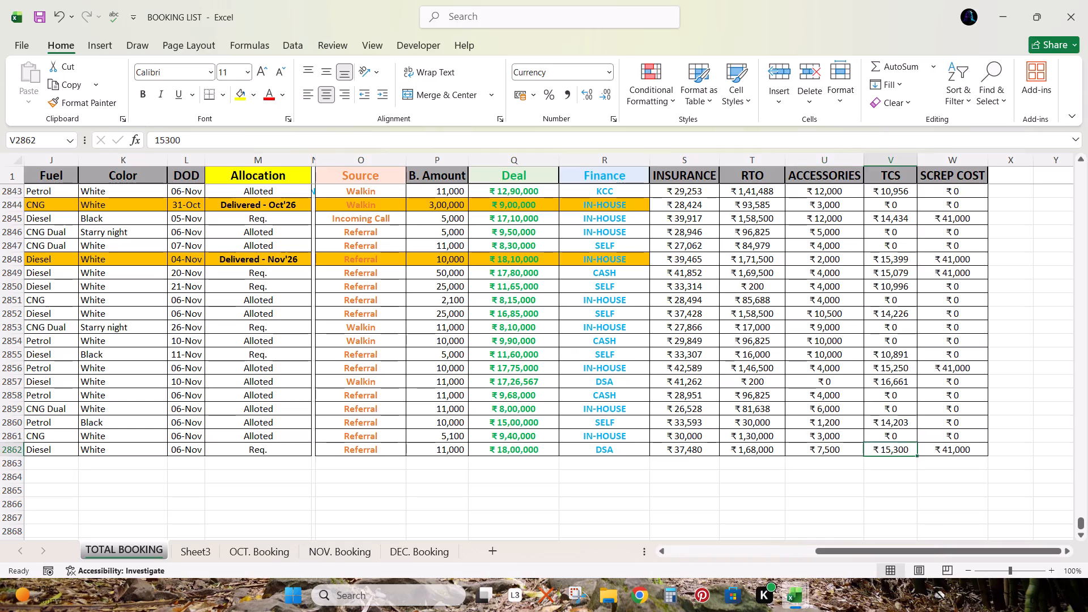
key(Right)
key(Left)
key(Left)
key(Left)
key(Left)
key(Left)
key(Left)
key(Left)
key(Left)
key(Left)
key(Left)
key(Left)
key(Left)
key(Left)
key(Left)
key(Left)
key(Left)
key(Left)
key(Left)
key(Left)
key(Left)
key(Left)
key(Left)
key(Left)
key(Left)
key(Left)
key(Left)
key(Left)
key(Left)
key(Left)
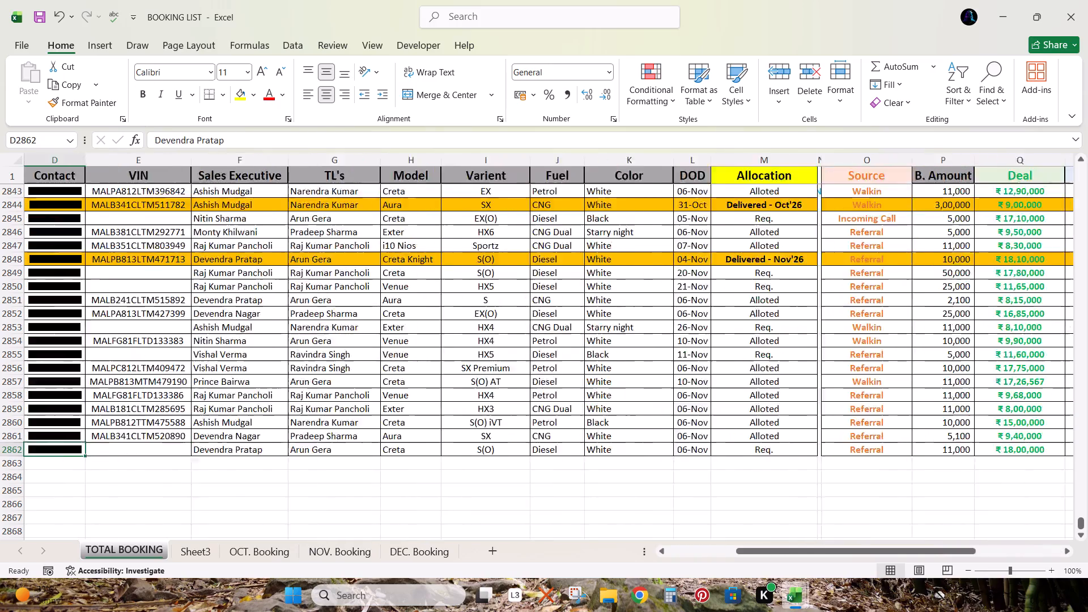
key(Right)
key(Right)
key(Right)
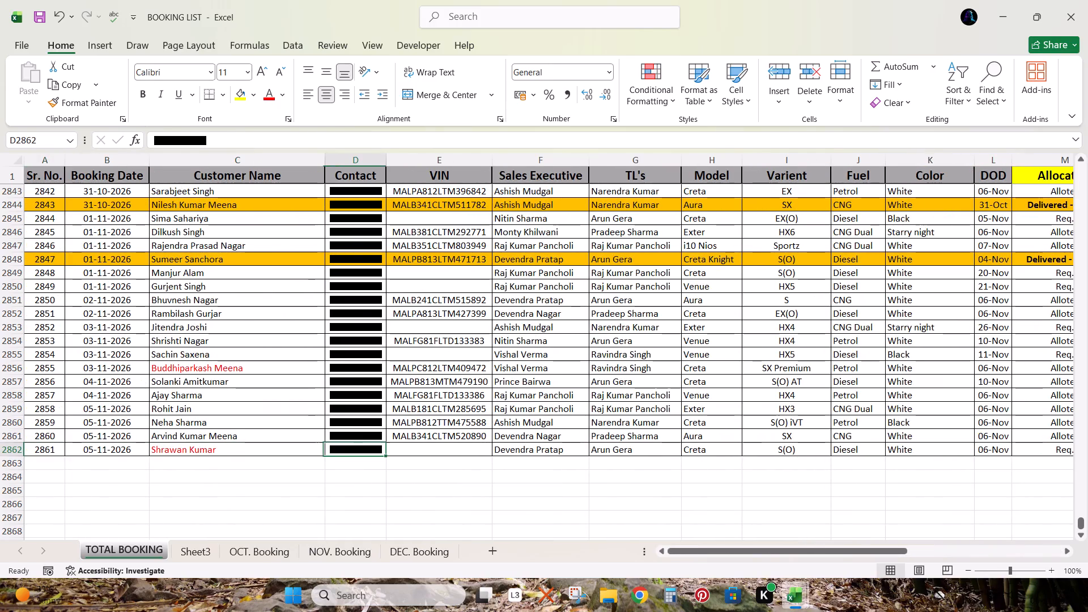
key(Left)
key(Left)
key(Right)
Switch to the ALLOCATION STOCK SHEET, locate the ATLAS WHITE Creta 1.5 CRDi MT S(O) cars and select row 94's allotted customer cell.
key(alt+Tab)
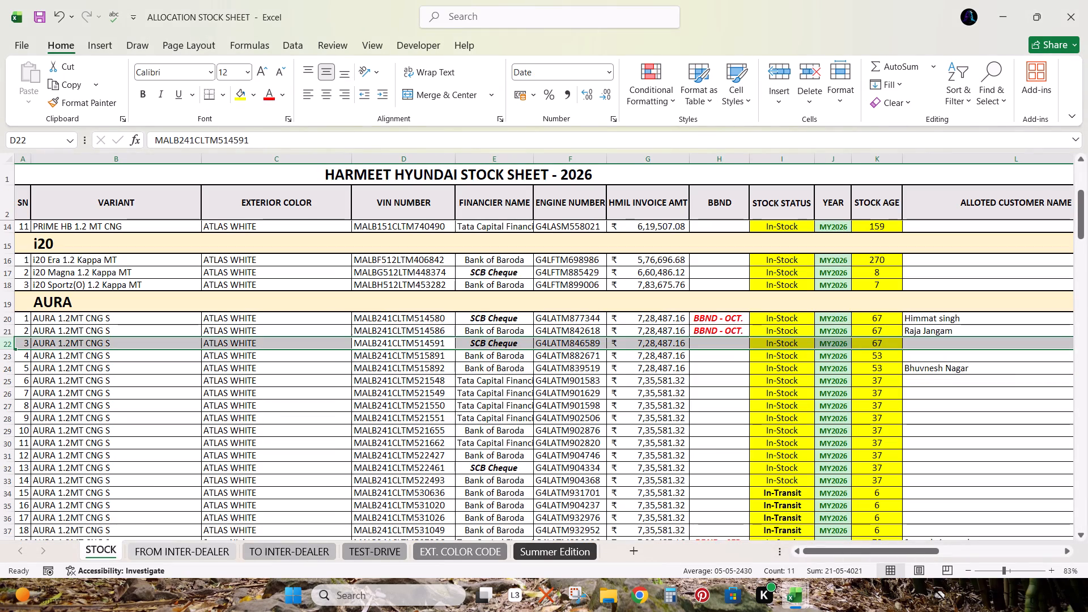
scroll(283, 381, down, 7)
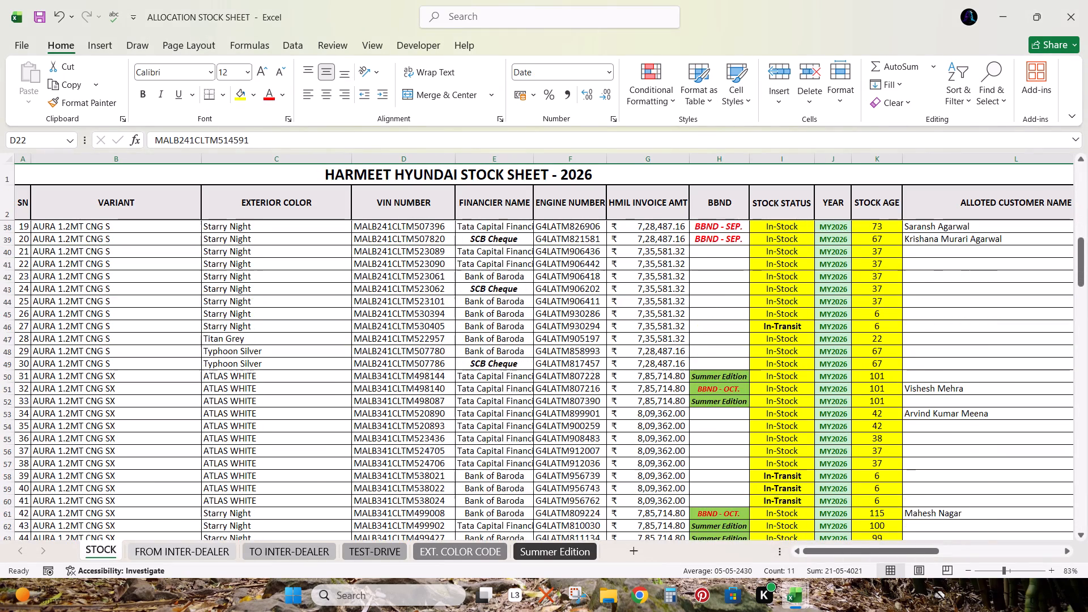
scroll(283, 381, down, 13)
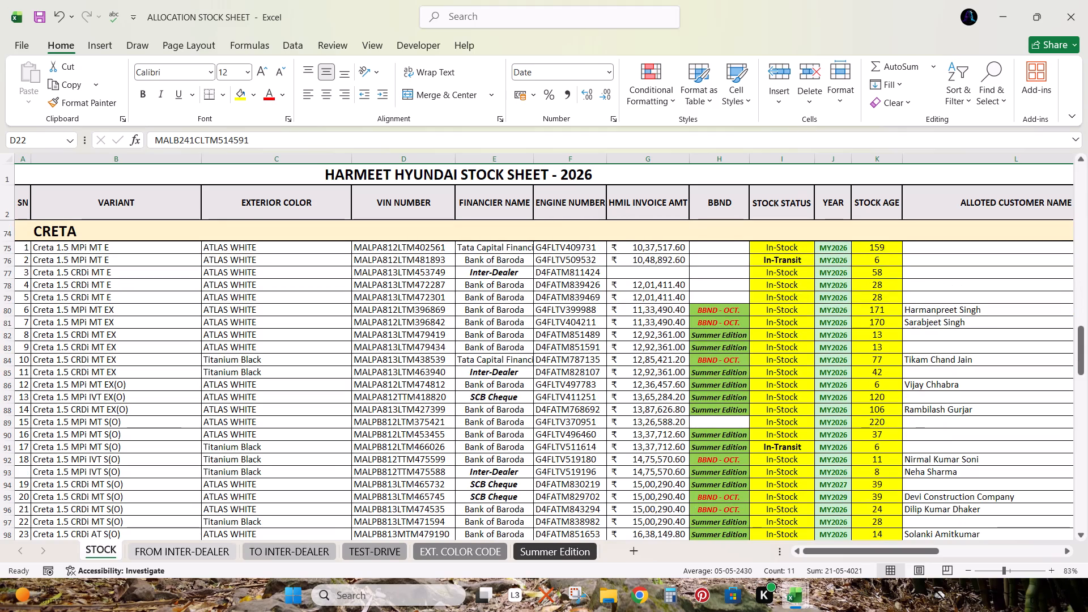
scroll(124, 416, down, 2)
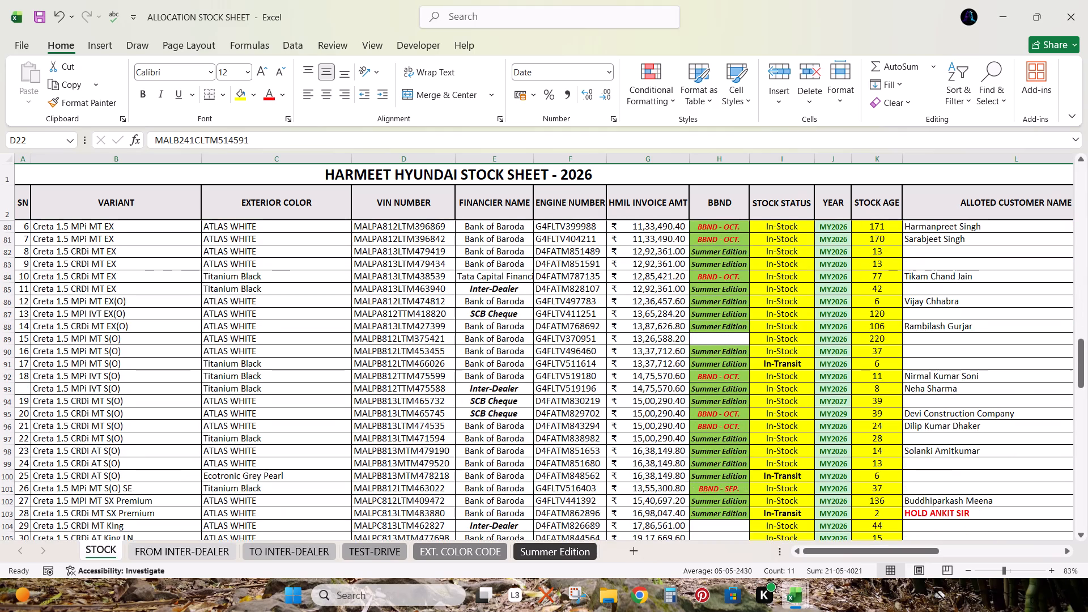
drag(97, 403, 212, 419)
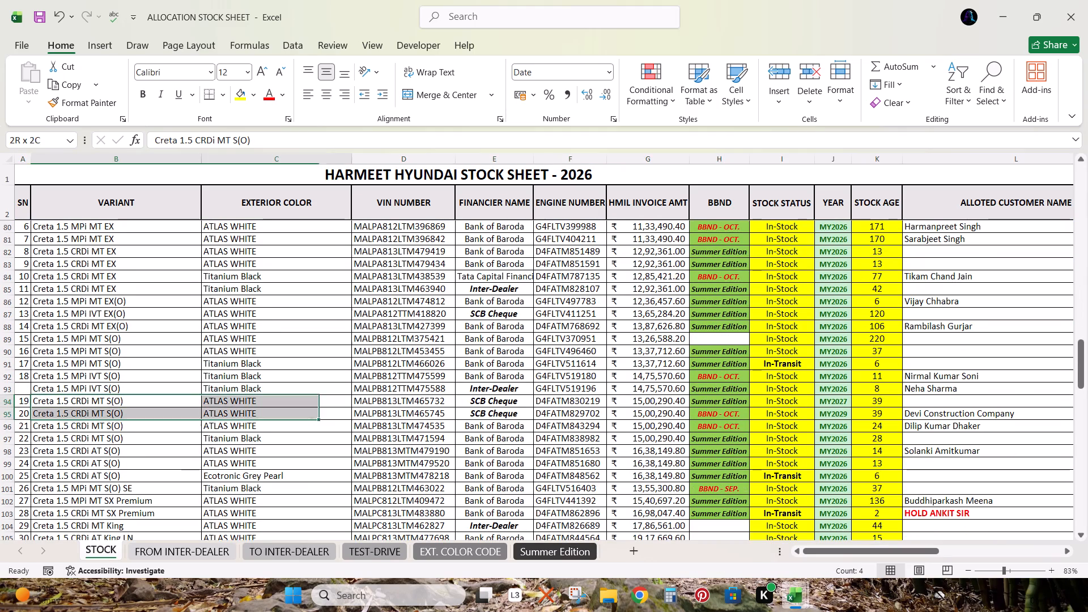
drag(212, 419, 234, 423)
key(shift+space)
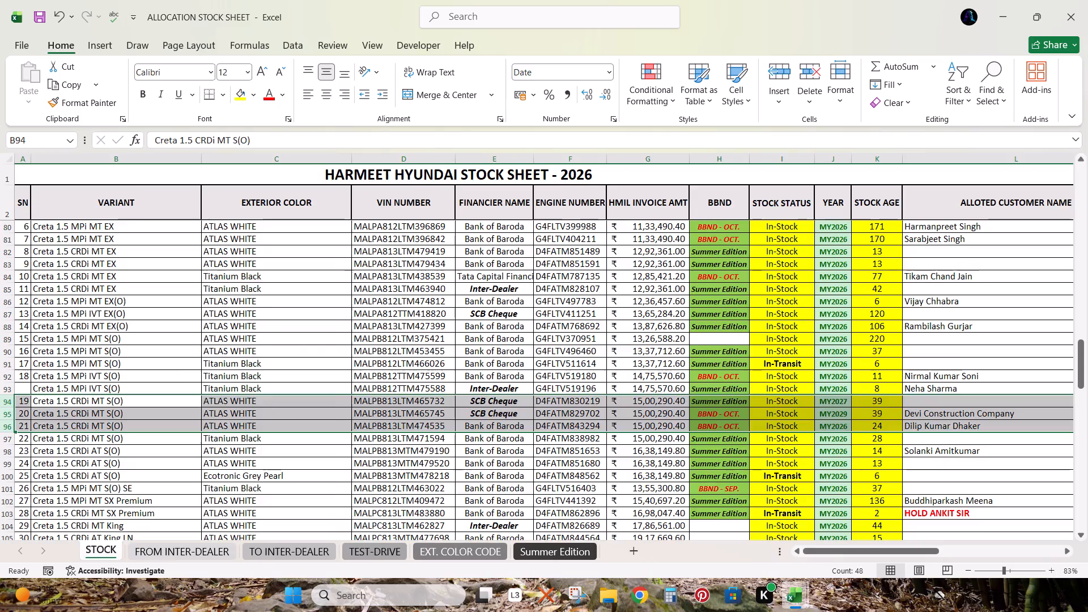
click(928, 402)
Switch to the BOOKING LIST and copy the formatting of customer name cell C2861 onto C2862.
key(alt+Tab)
key(Left)
key(Right)
key(shift+Right)
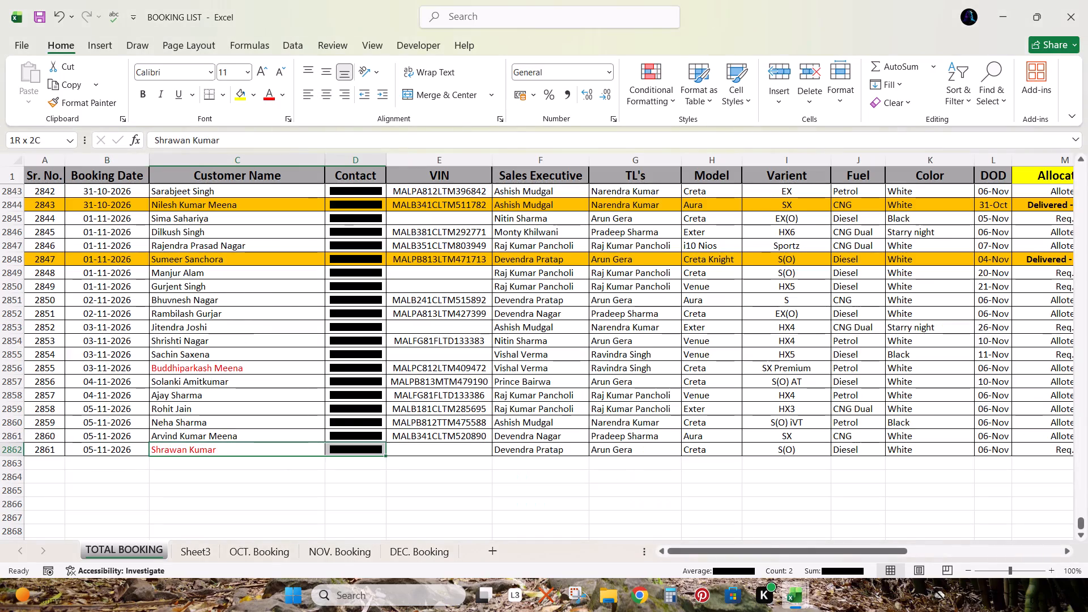
key(Up)
click(94, 99)
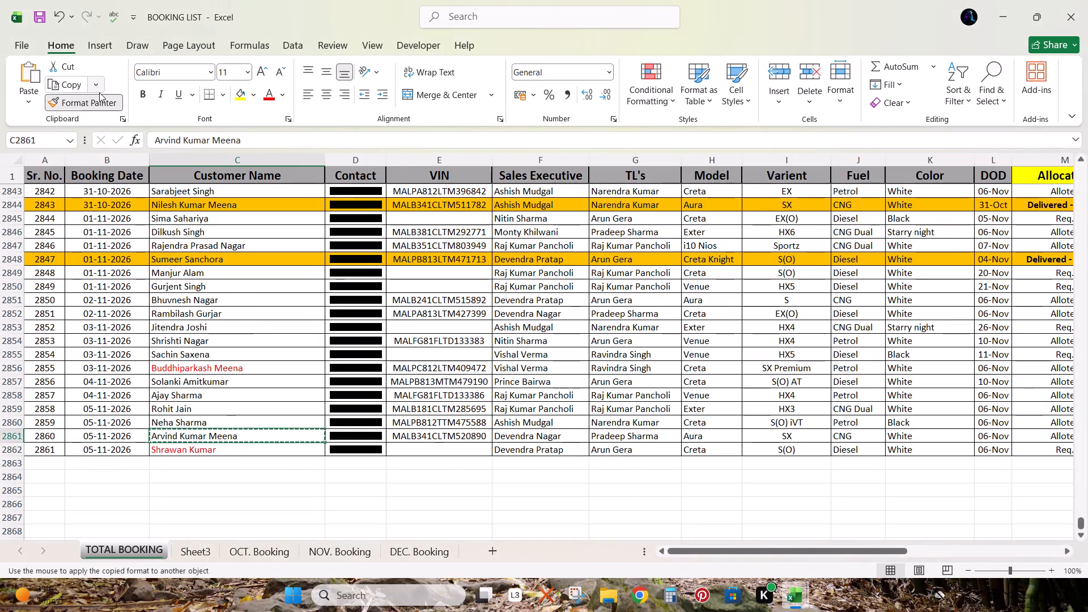
key(Down)
Copy row 2862's cells from Customer Name through TL's and paste them into ALLOCATION STOCK SHEET row 94, starting at the allotted customer name.
key(shift+Right)
key(shift+Right)
key(shift+Right)
key(shift+Right)
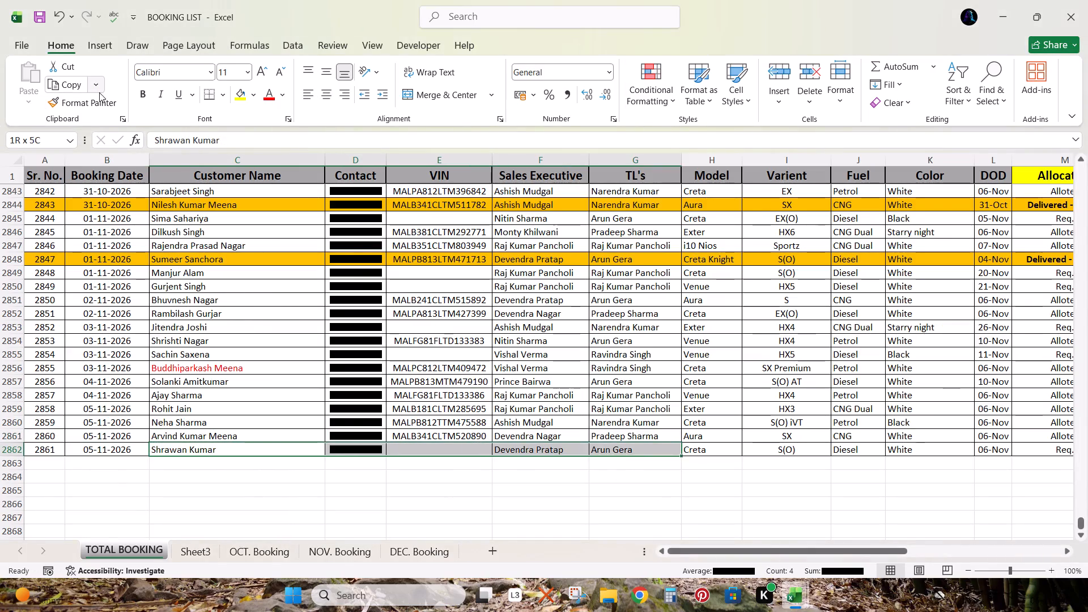
key(ctrl+c)
key(alt+Tab)
key(ctrl+v)
Move row 94's pasted contact, blank, executive and team leader cells one column over, starting at MOBILE NO.
key(Right)
key(shift+Right)
key(shift+Right)
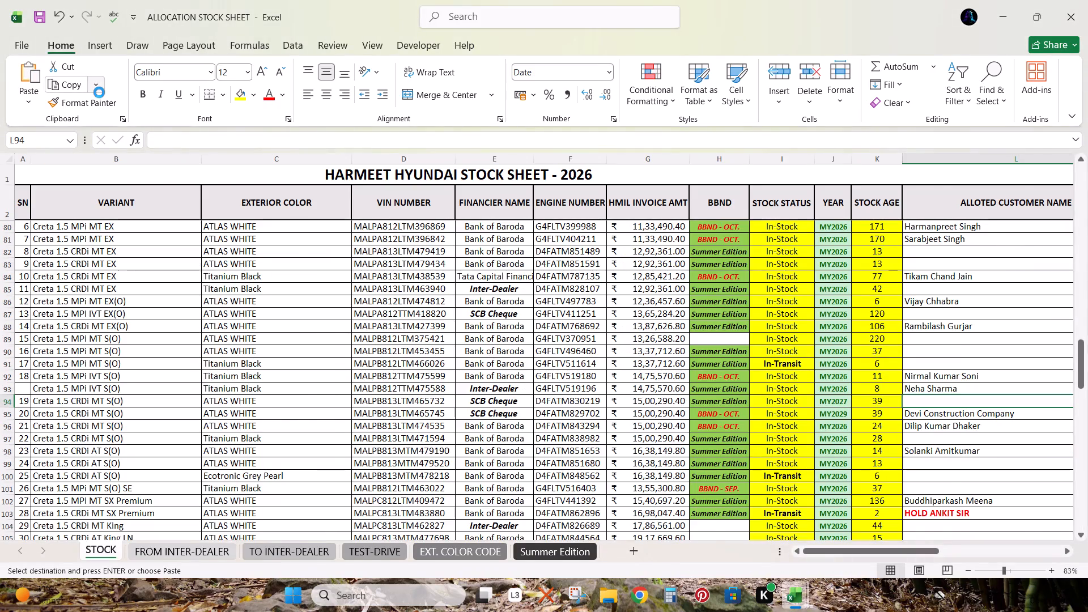
key(shift+Right)
key(ctrl+x)
key(Right)
key(ctrl+v)
Enter booking date 5-11 and allocation date 6-11 in row 94 of the STOCK sheet.
key(Left)
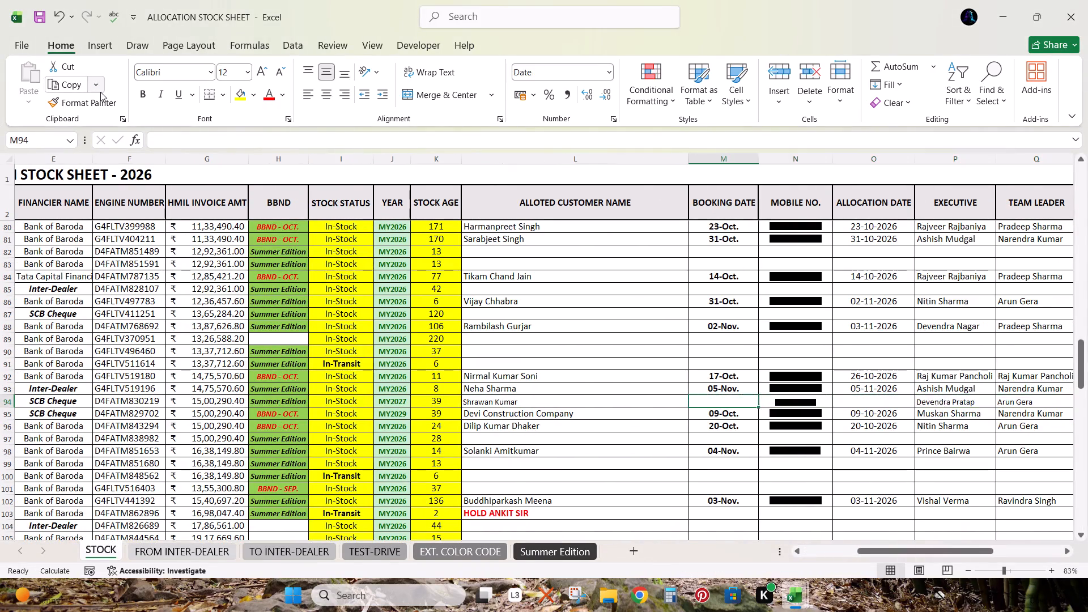
key(alt+Tab)
key(alt+Tab)
key(5)
key(minus)
text(11)
key(Tab)
key(Tab)
text(6-)
text(11)
key(Return)
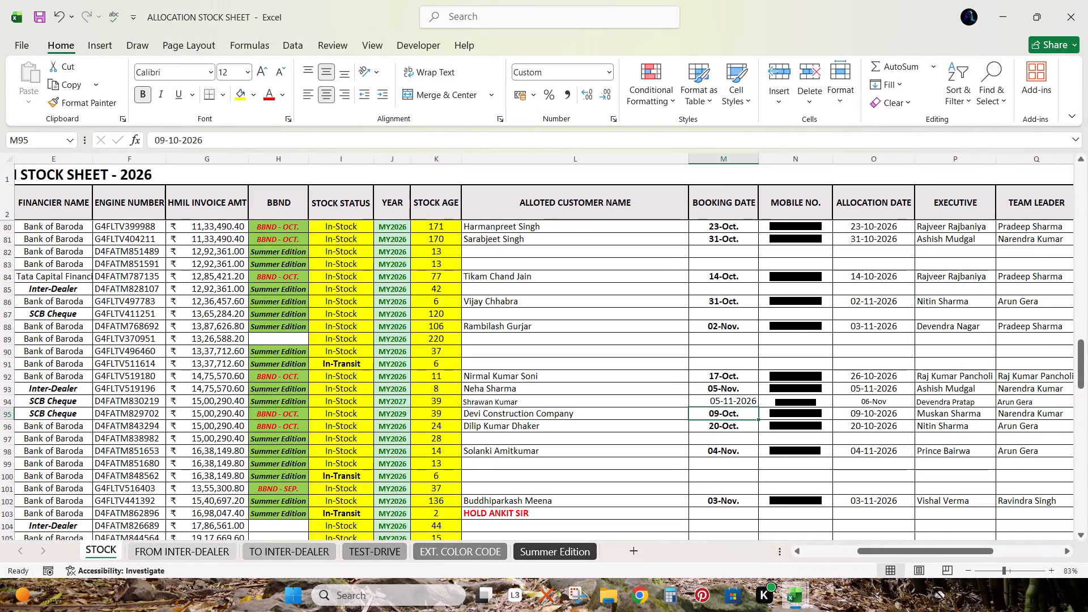
Copy the formatting of row 93's cells from ALLOTED CUSTOMER NAME to TEAM LEADER onto row 94.
key(Up)
key(Left)
key(Up)
key(shift+Right)
key(shift+Right)
key(shift+Right)
key(shift+Right)
key(shift+Right)
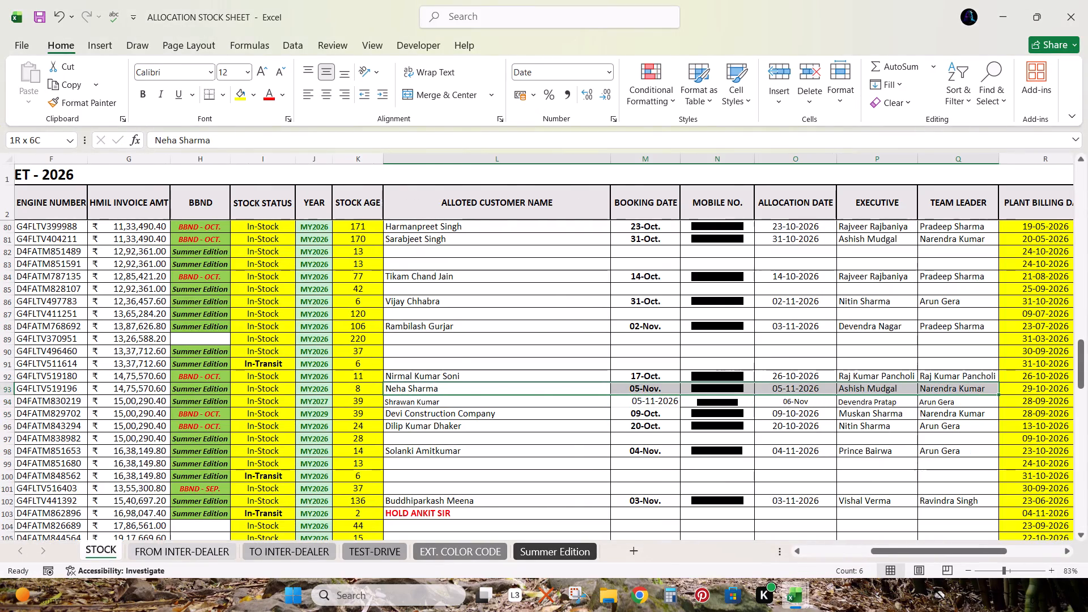
click(71, 104)
key(Down)
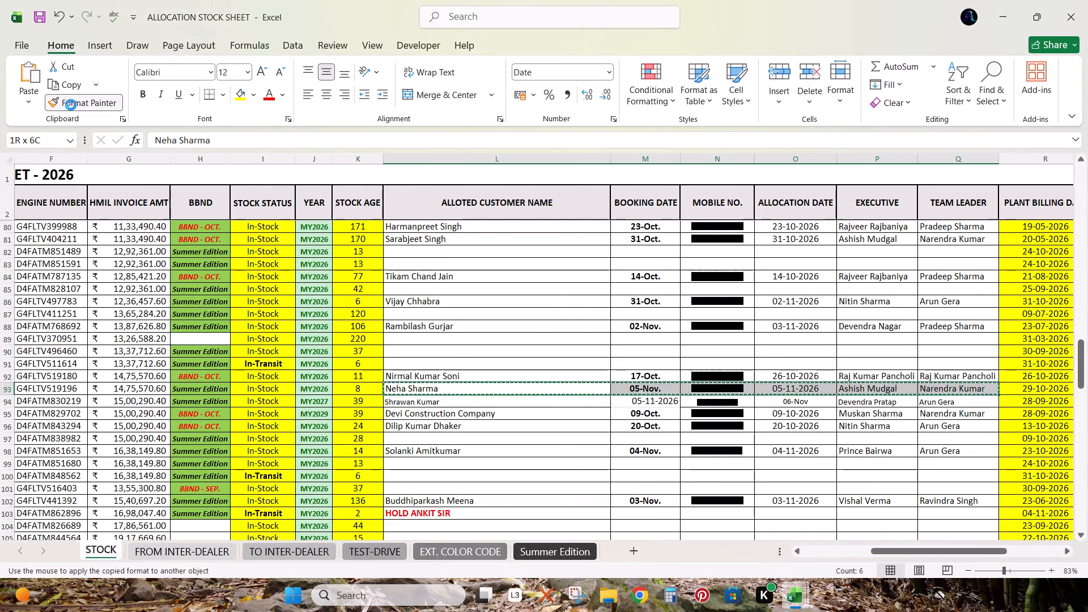
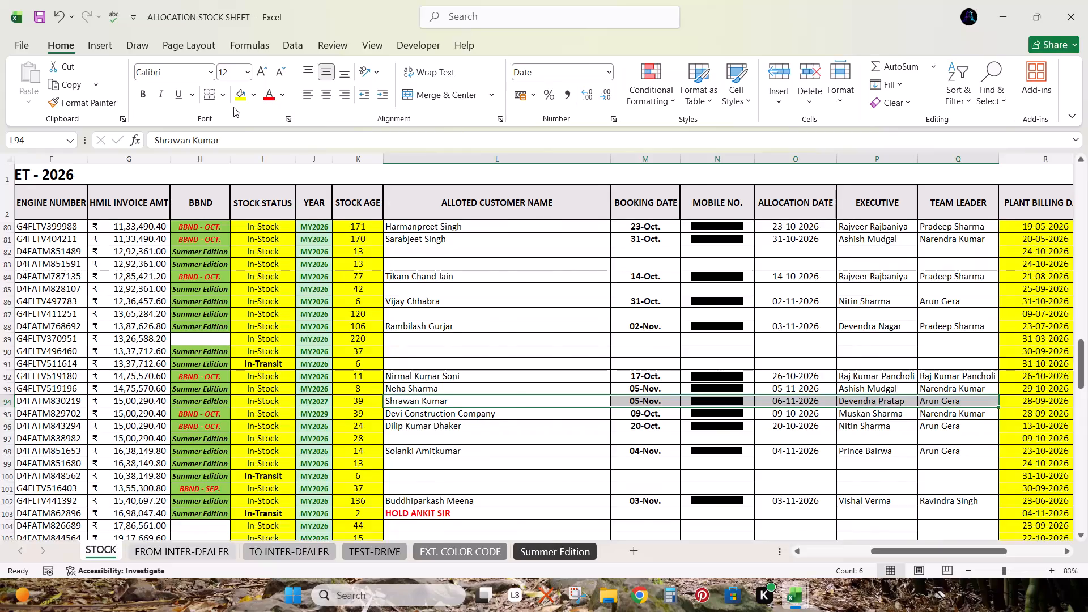
Select the entire row 94, the ATLAS WHITE Creta 1.5 CRDi MT S(O) entry, in the STOCK sheet.
key(ctrl+Left)
key(ctrl+Left)
key(ctrl+Left)
key(shift+space)
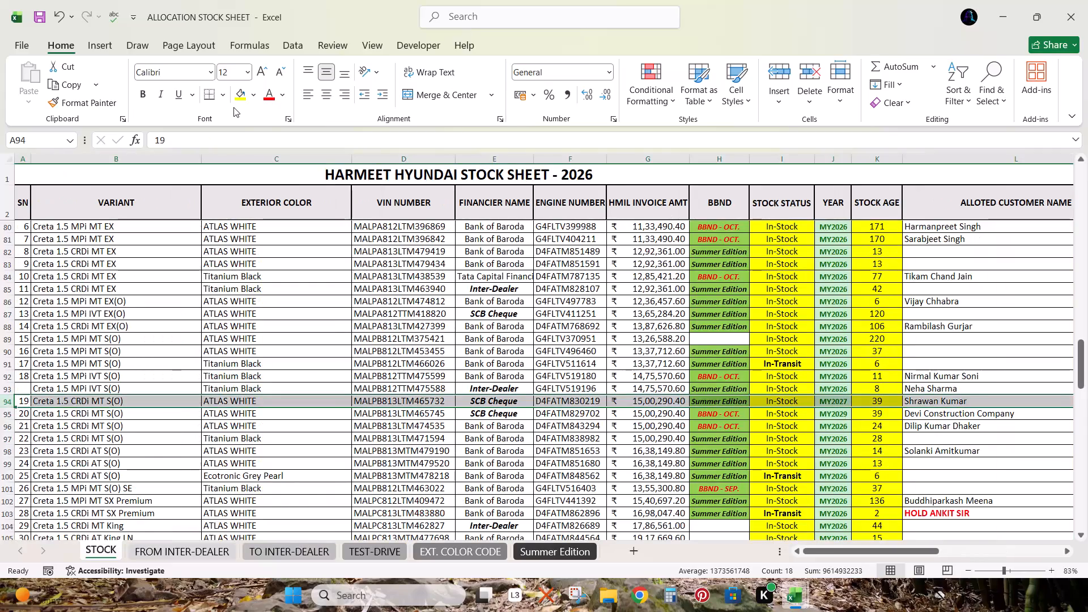
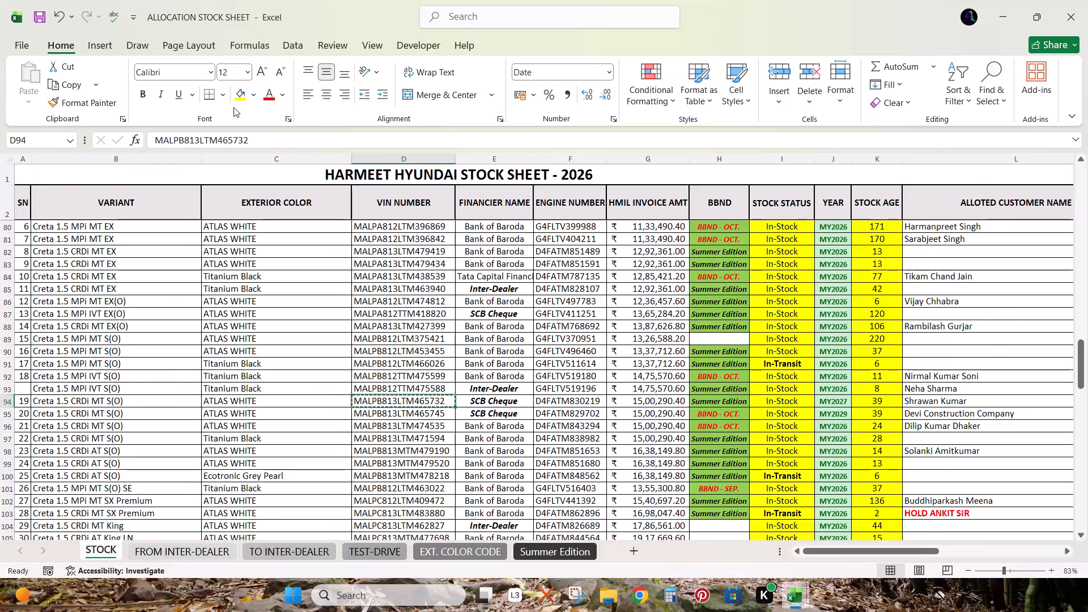
key(alt+Tab)
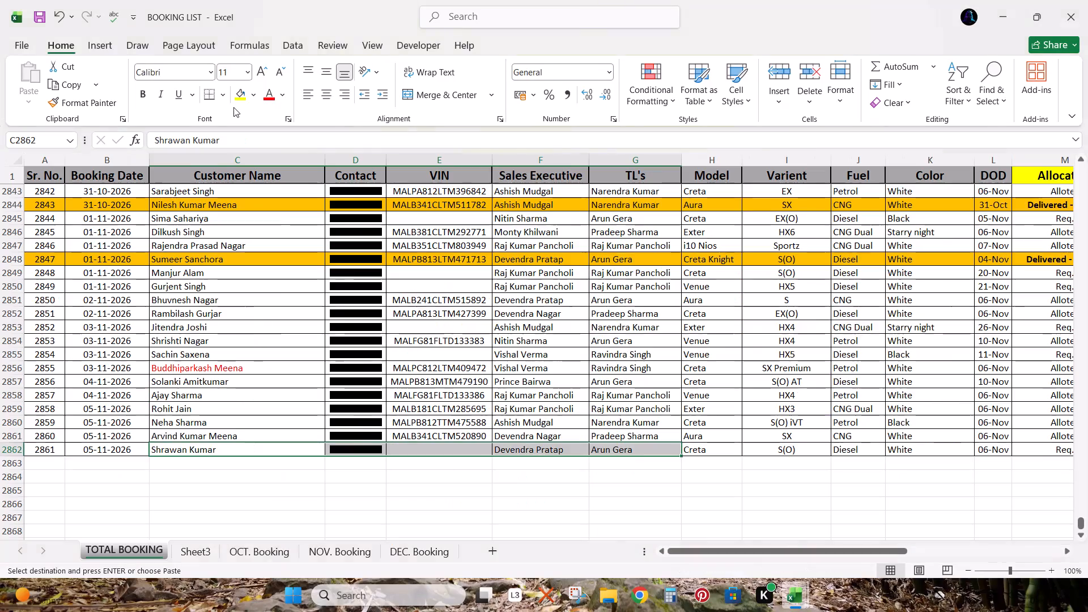
key(Right)
key(Right)
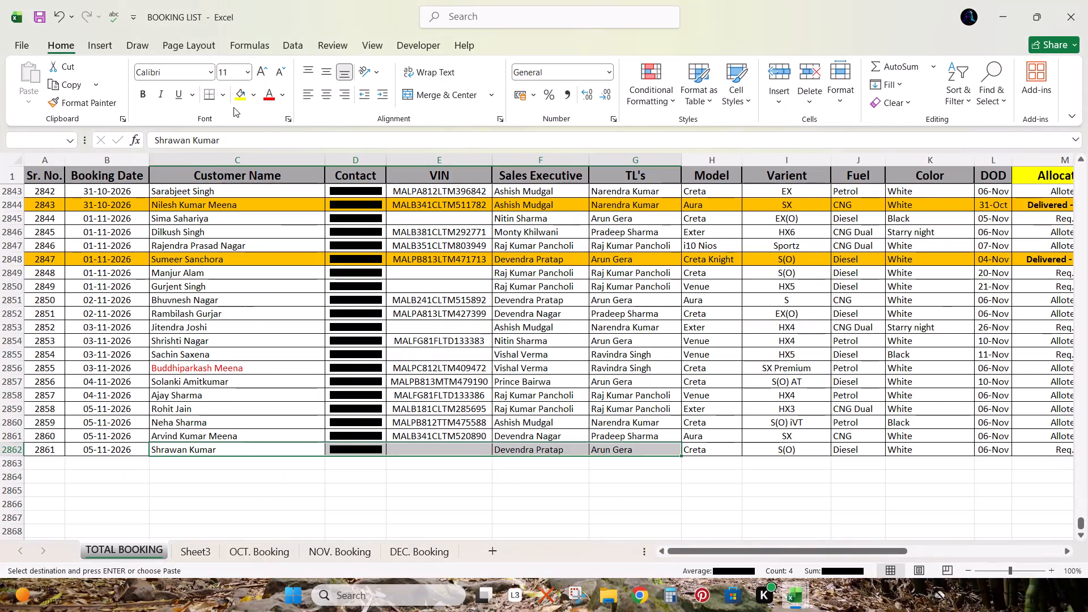
key(Right)
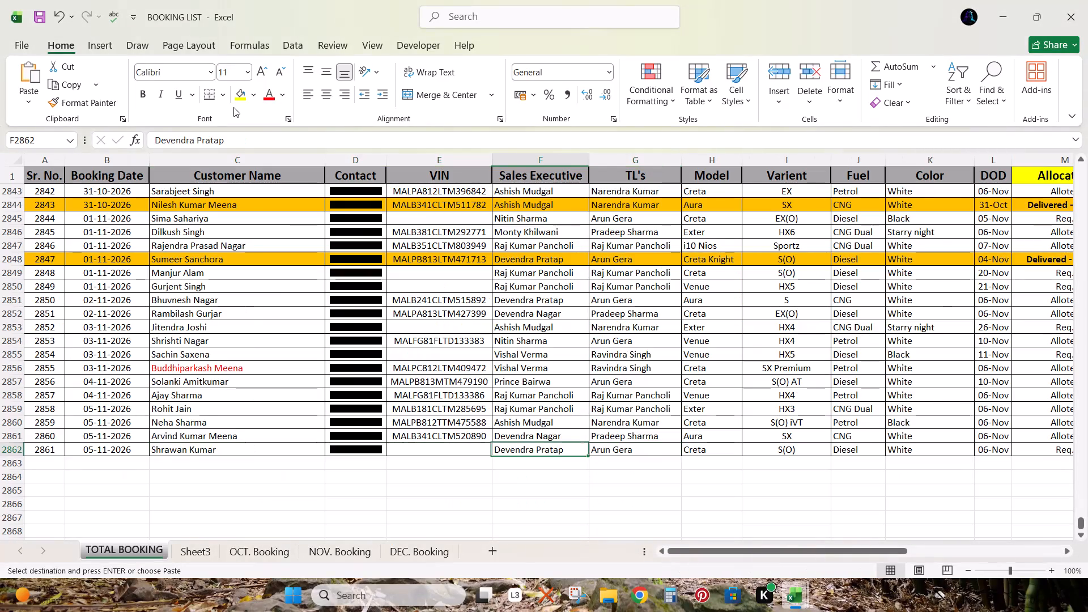
key(Left)
key(ctrl+c)
key(ctrl+v)
key(alt+Tab)
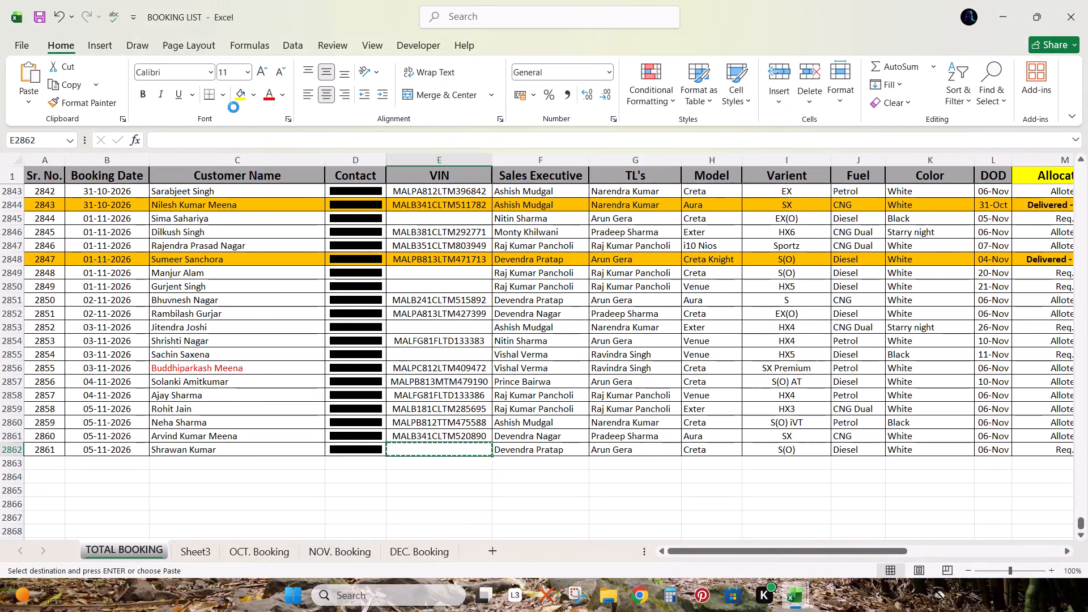
key(alt+Tab)
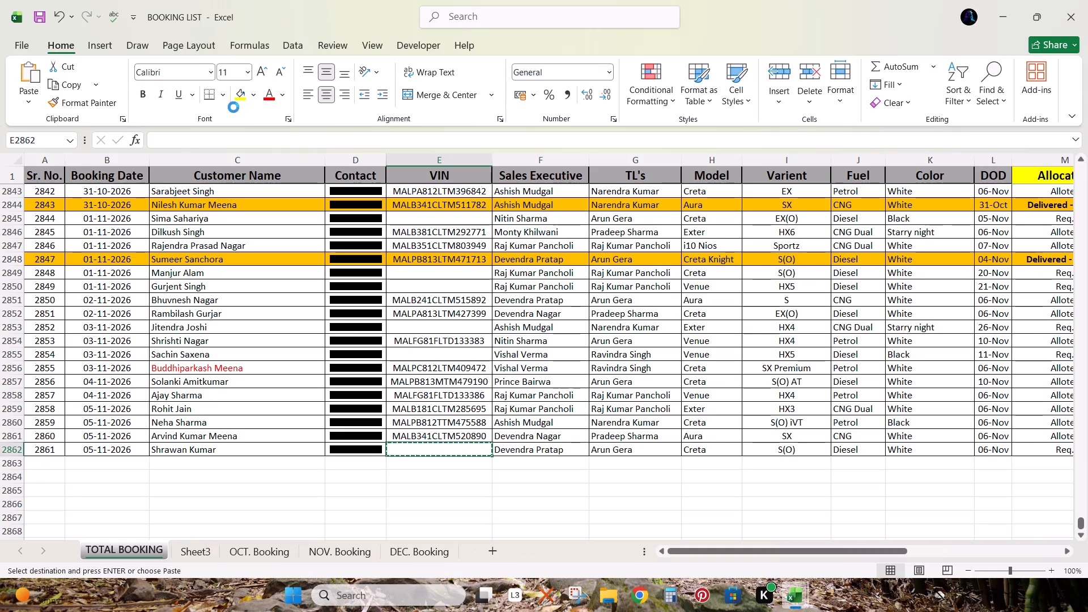
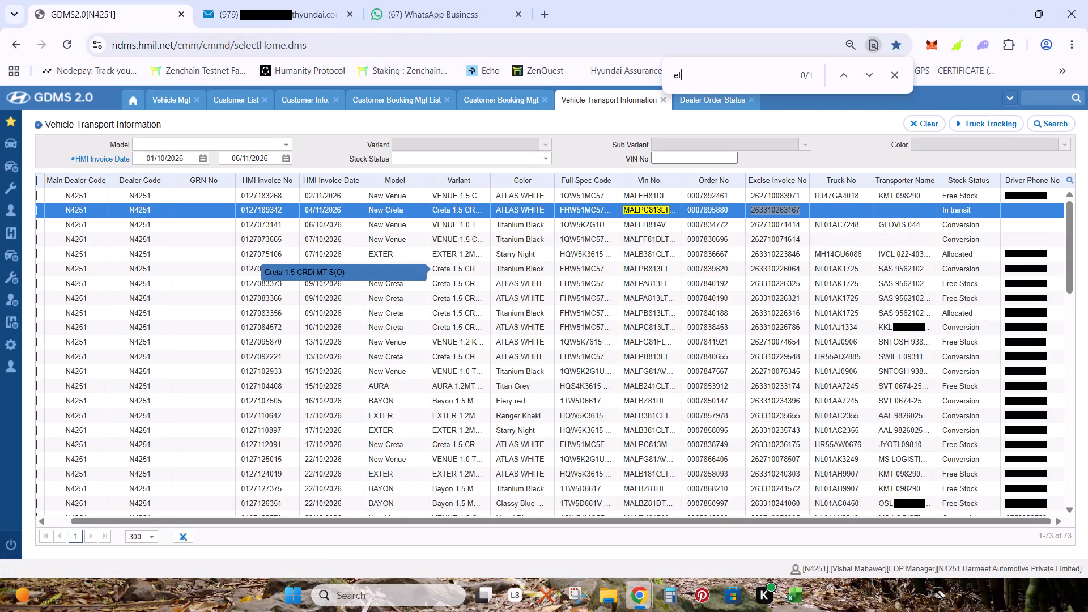
Find "ele" in the Vehicle Transport Information list and open truck tracking for the ATLAS WHITE Creta Electric invoiced 30/10/2026.
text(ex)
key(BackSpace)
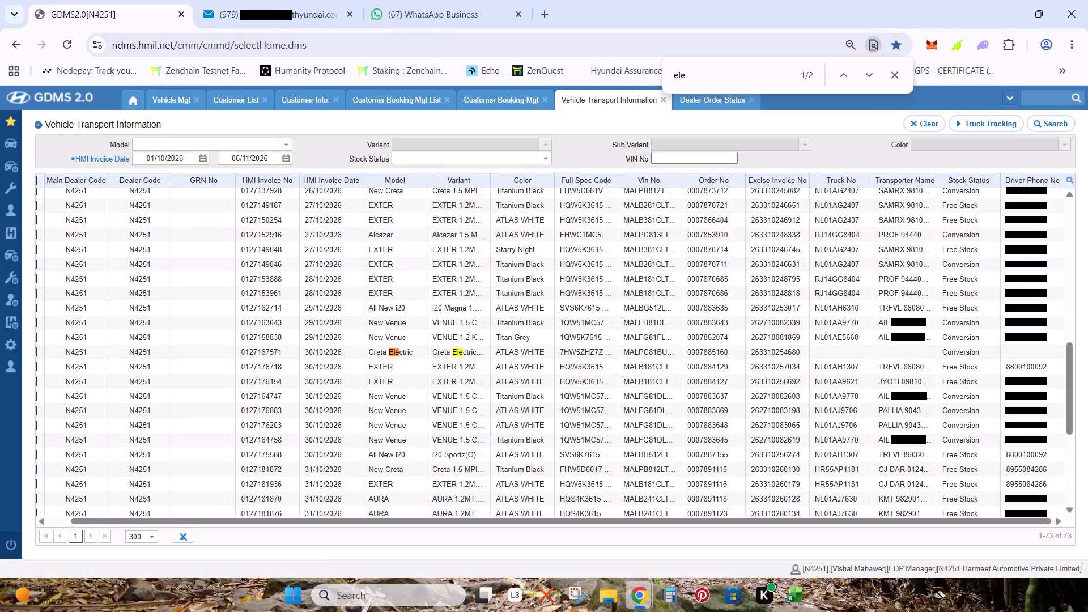
double_click(432, 356)
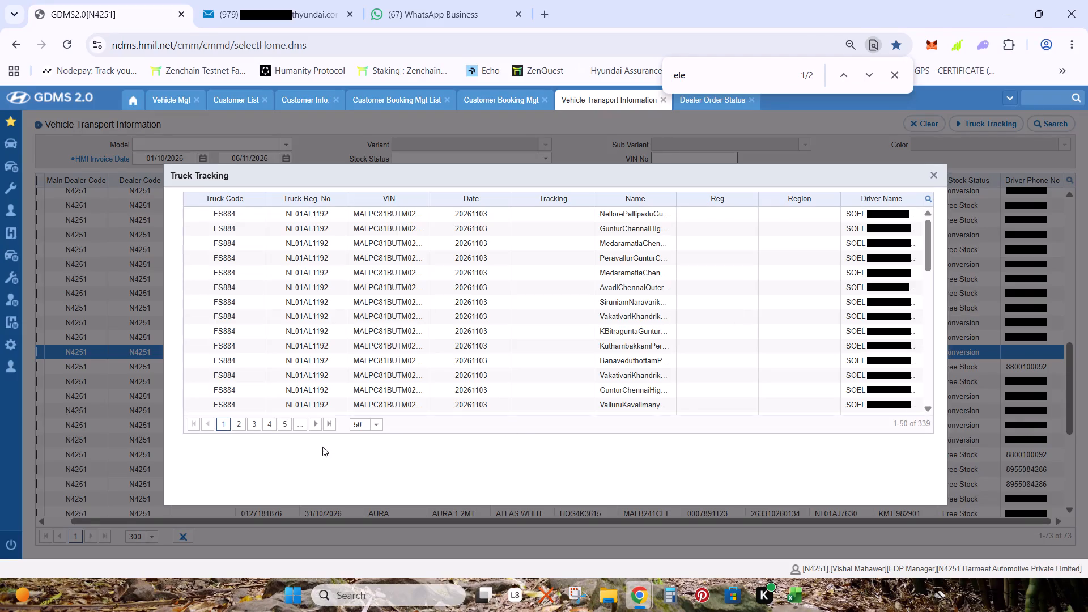
Show 300 records per page in the Truck Tracking list.
click(358, 427)
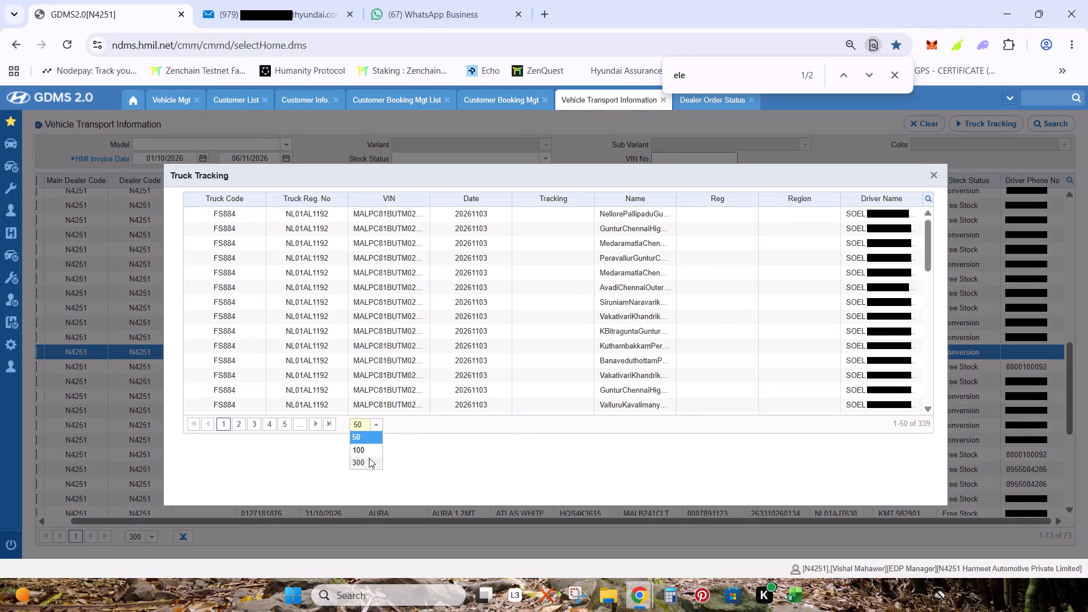
click(369, 460)
Move the Driver Name column directly after the Name column in Truck Tracking and widen it to read its full entries.
drag(873, 197, 694, 197)
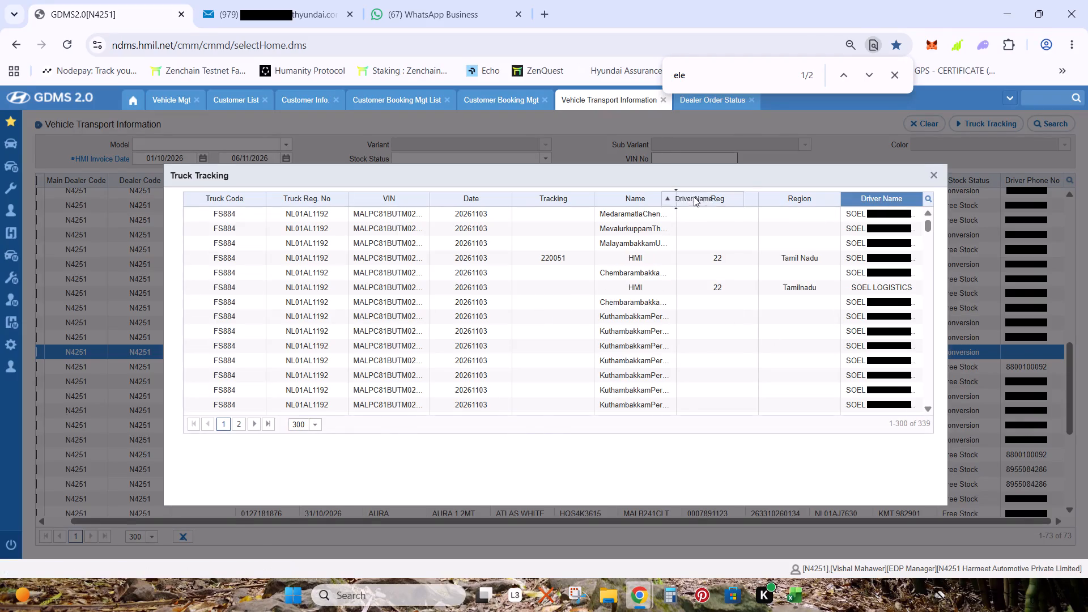
drag(694, 197, 698, 195)
drag(759, 200, 809, 205)
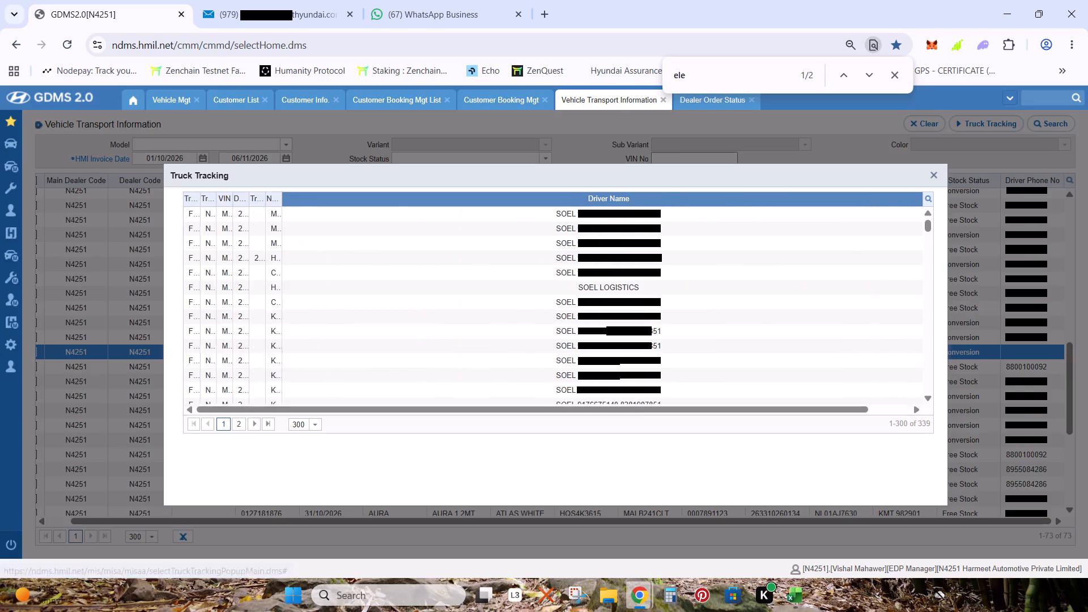
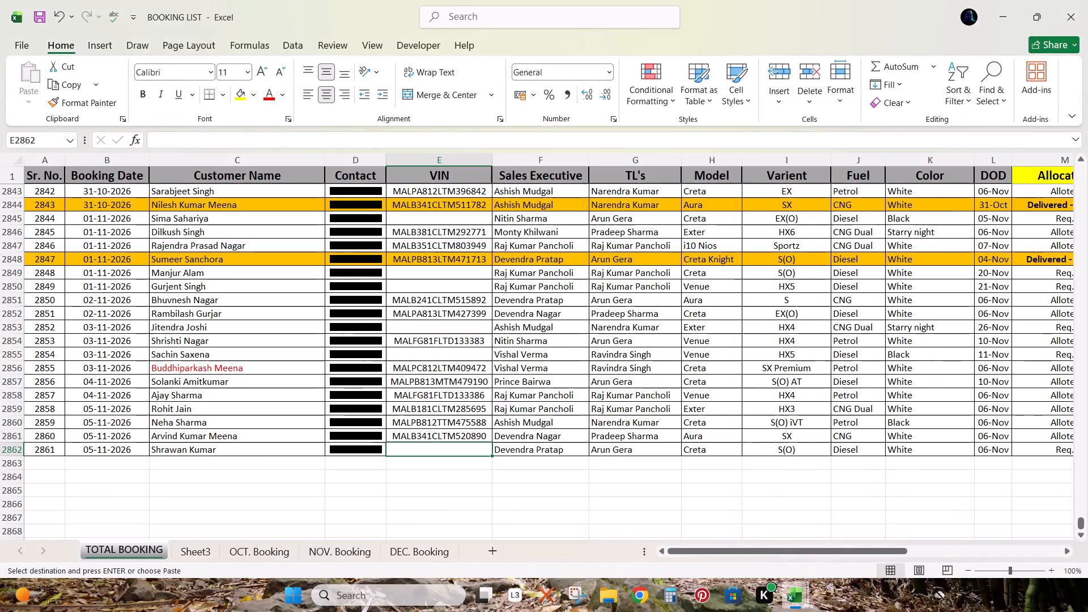
key(ctrl+v)
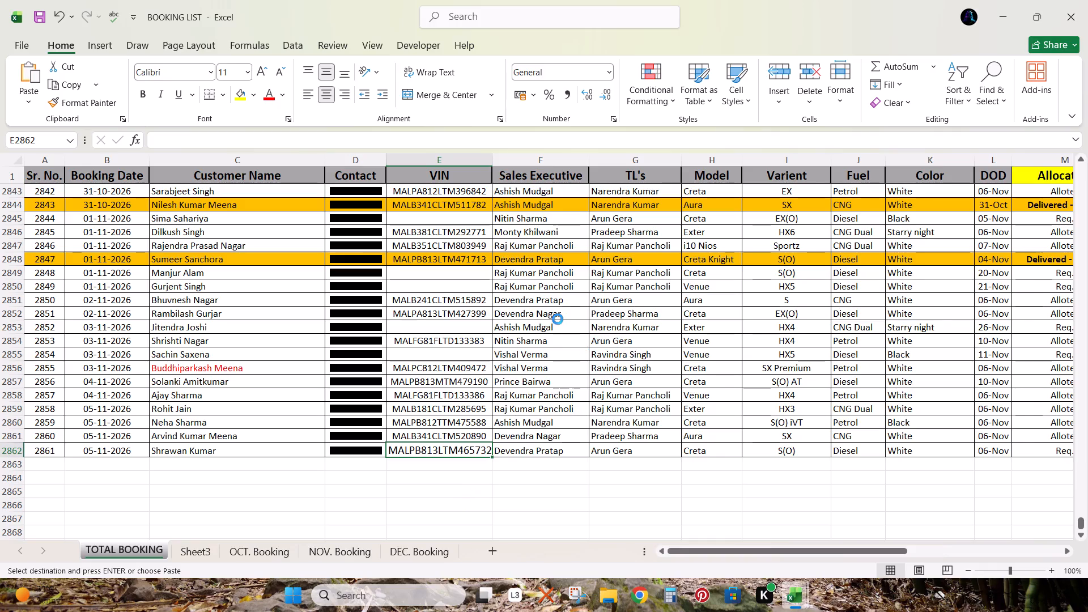
key(alt+Tab)
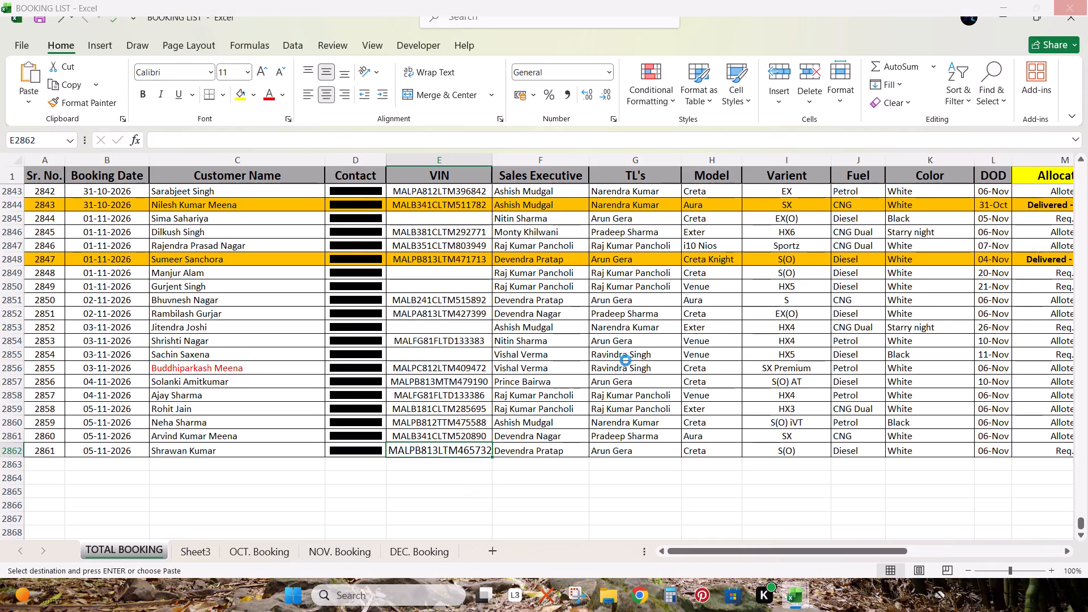
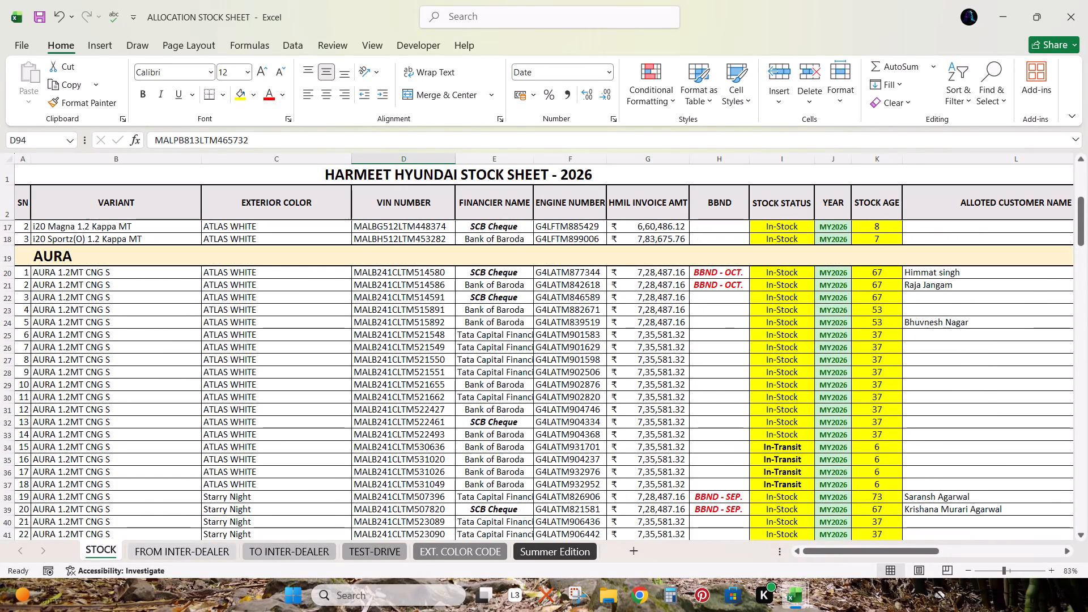
Review the ATLAS WHITE AURA 1.2MT CNG S entries in the STOCK sheet, selecting entire rows 20 to 37 and then only row 22.
drag(121, 271, 244, 366)
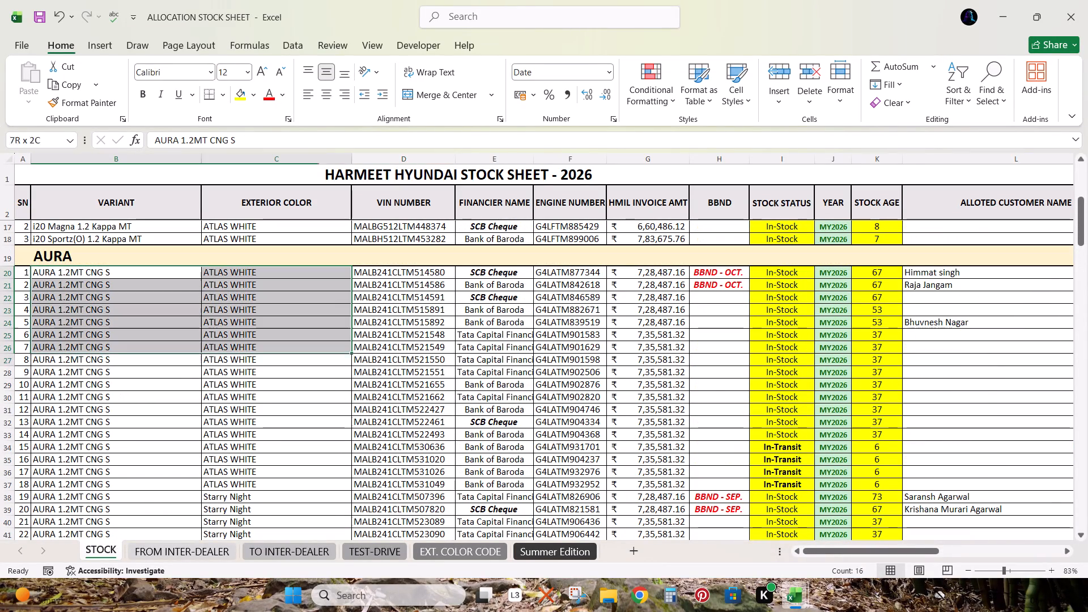
drag(244, 366, 330, 479)
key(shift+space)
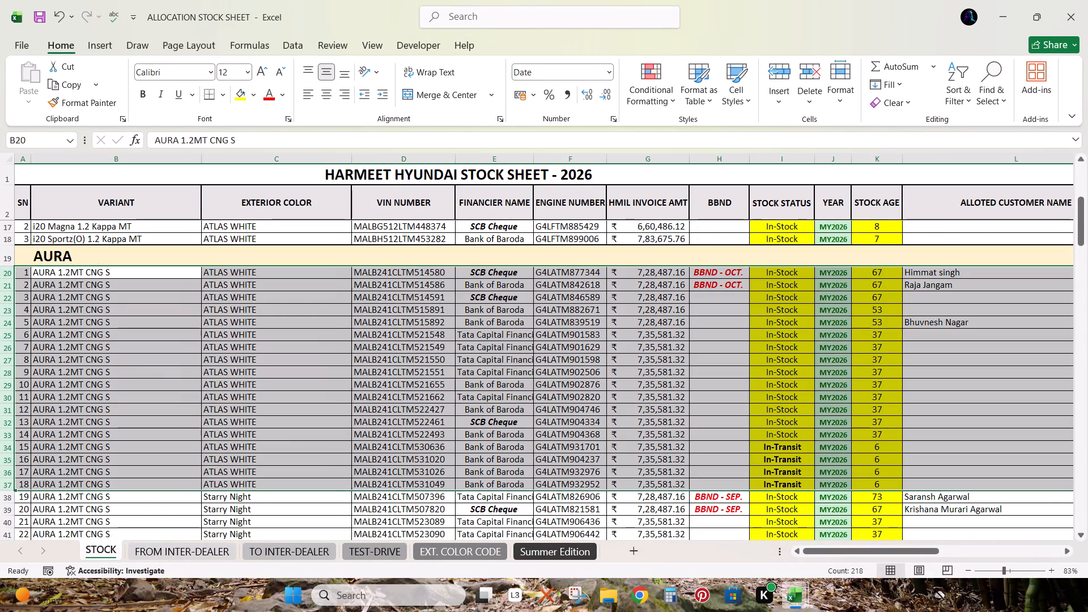
click(880, 297)
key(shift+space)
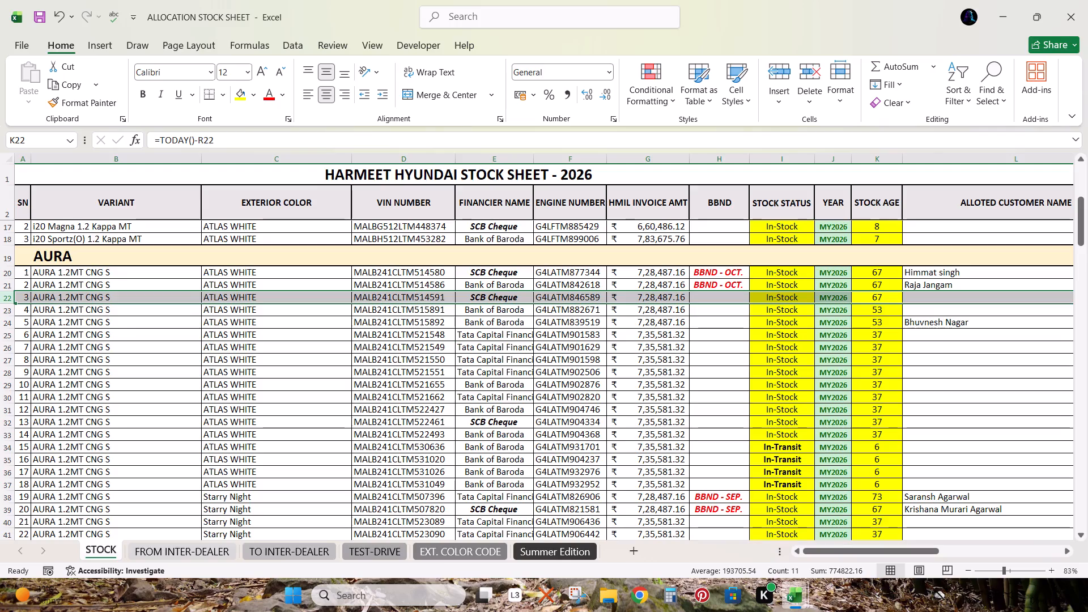
Enter the allotted customer's name for the ATLAS WHITE AURA 1.2MT CNG S in row 22, format it red, bold and italic, and save.
click(954, 299)
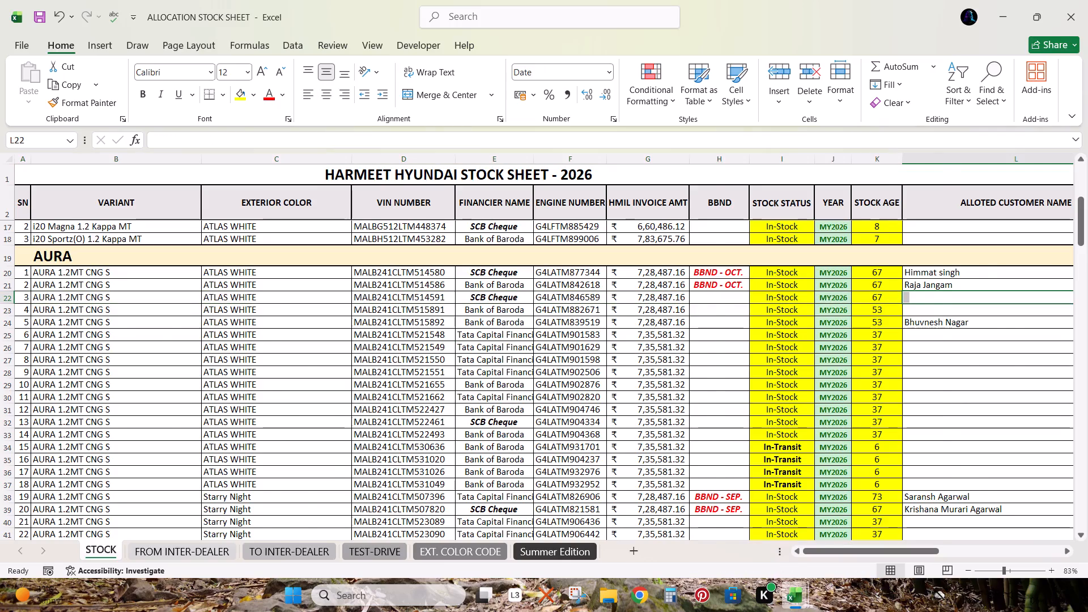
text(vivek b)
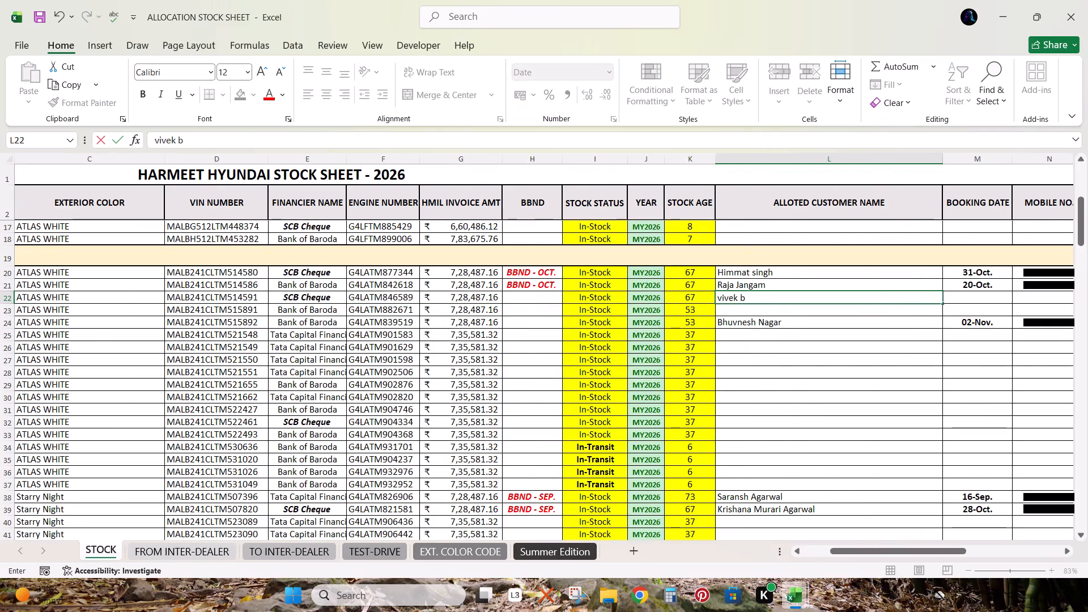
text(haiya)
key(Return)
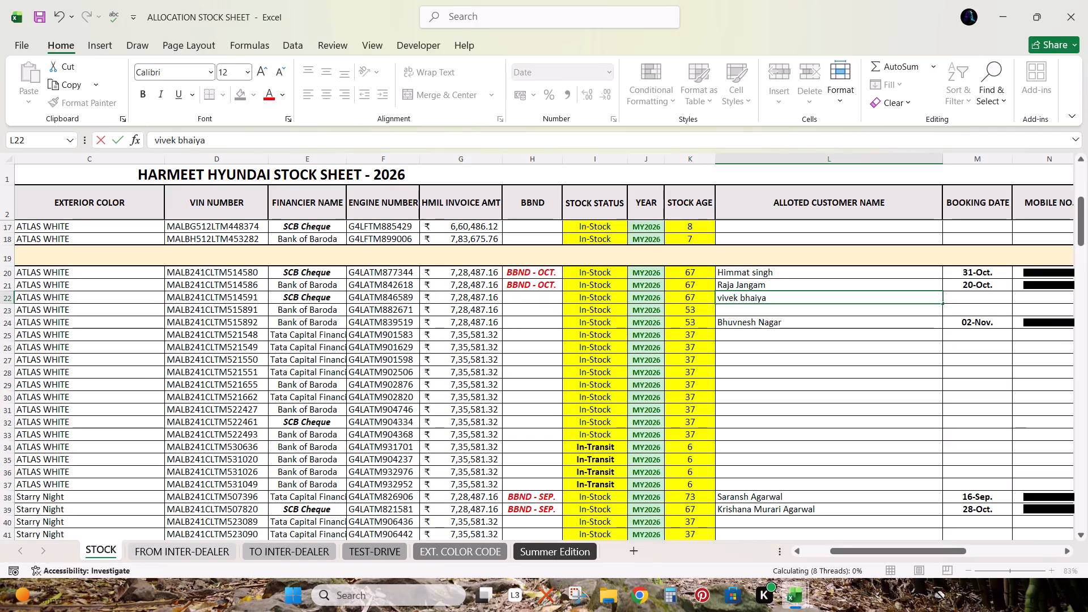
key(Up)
click(267, 96)
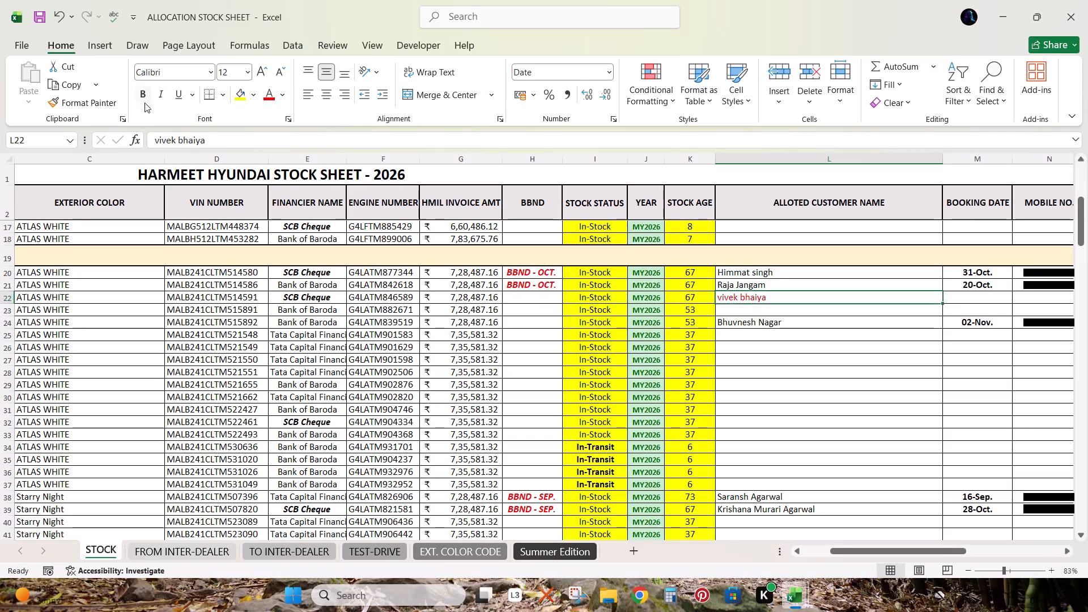
click(141, 100)
click(162, 96)
key(ctrl+s)
Switch to the BOOKING LIST workbook and enter booking date 6-11 in the first empty row, 2863, of TOTAL BOOKING.
key(alt+Tab)
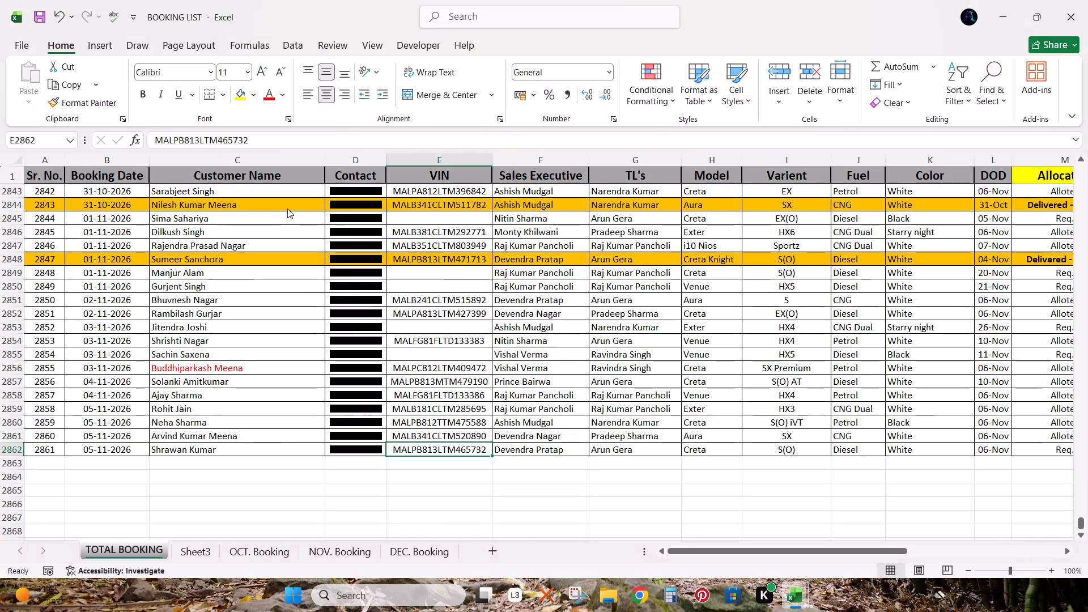
key(Right)
key(Down)
key(Left)
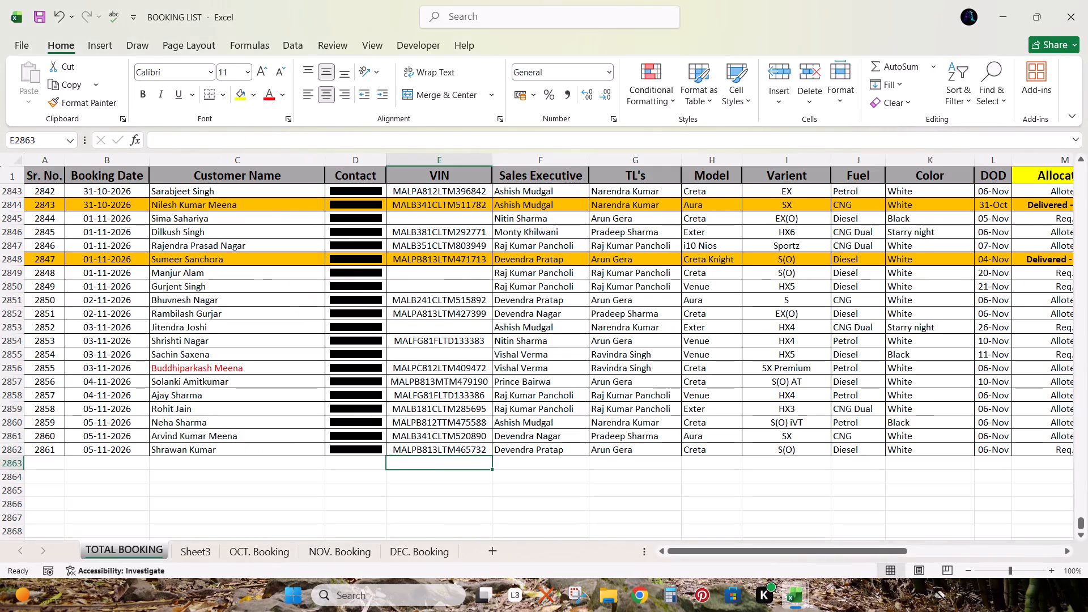
key(ctrl+Left)
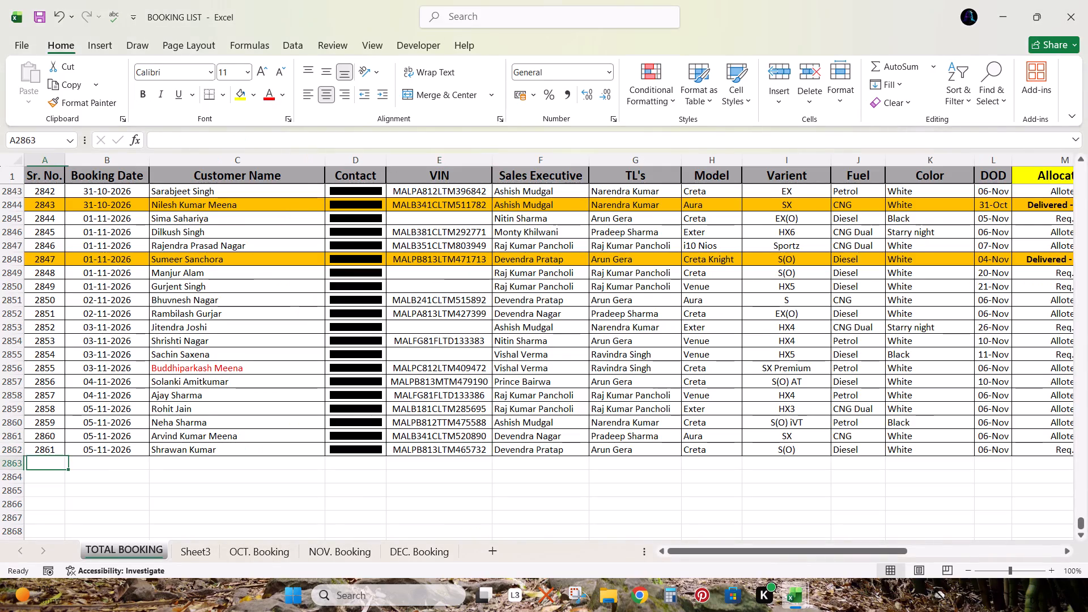
key(Right)
key(ctrl+s)
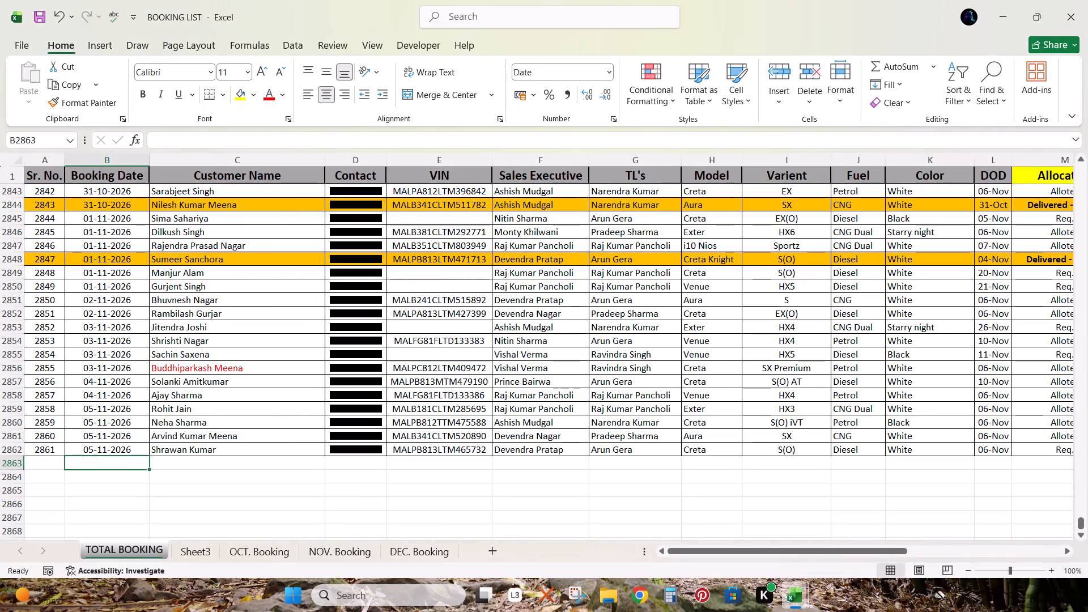
key(6)
key(minus)
text(11)
key(Return)
Fill the 06-11-2026 booking date down through rows 2864 to 2866 and save the workbook.
key(ctrl+d)
key(Down)
key(ctrl+d)
key(ctrl+Down)
key(ctrl+d)
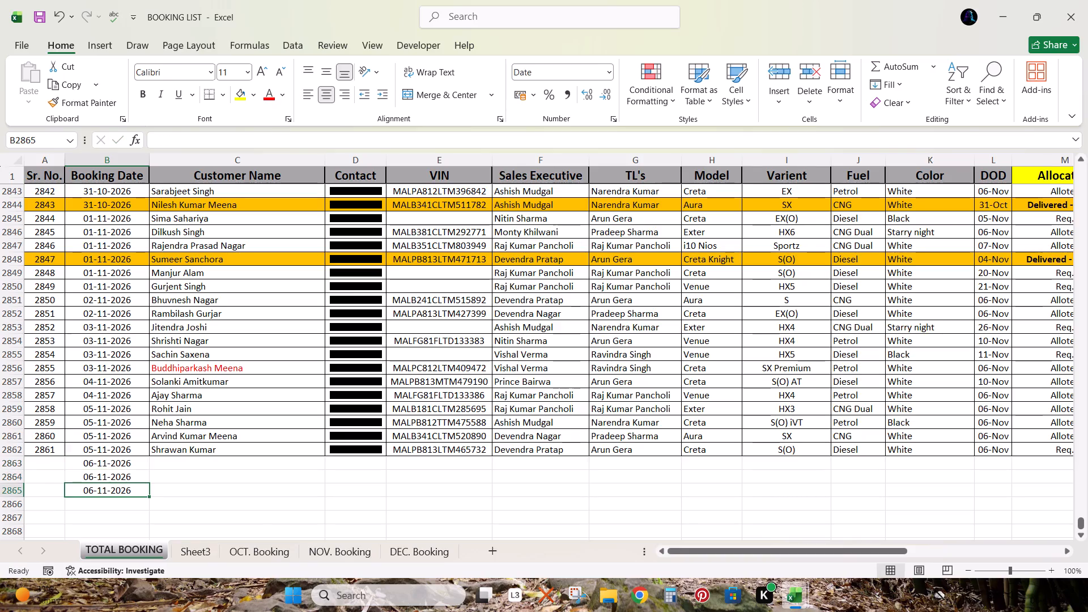
key(Down)
key(Down)
key(Up)
key(ctrl+Up)
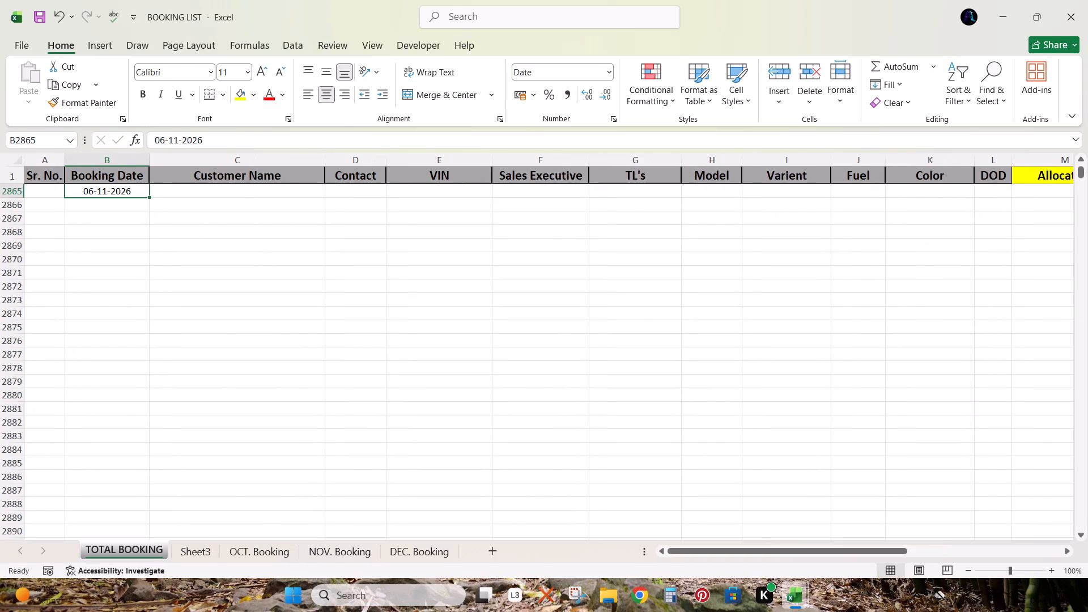
scroll(148, 341, up, 4)
key(Down)
key(ctrl+d)
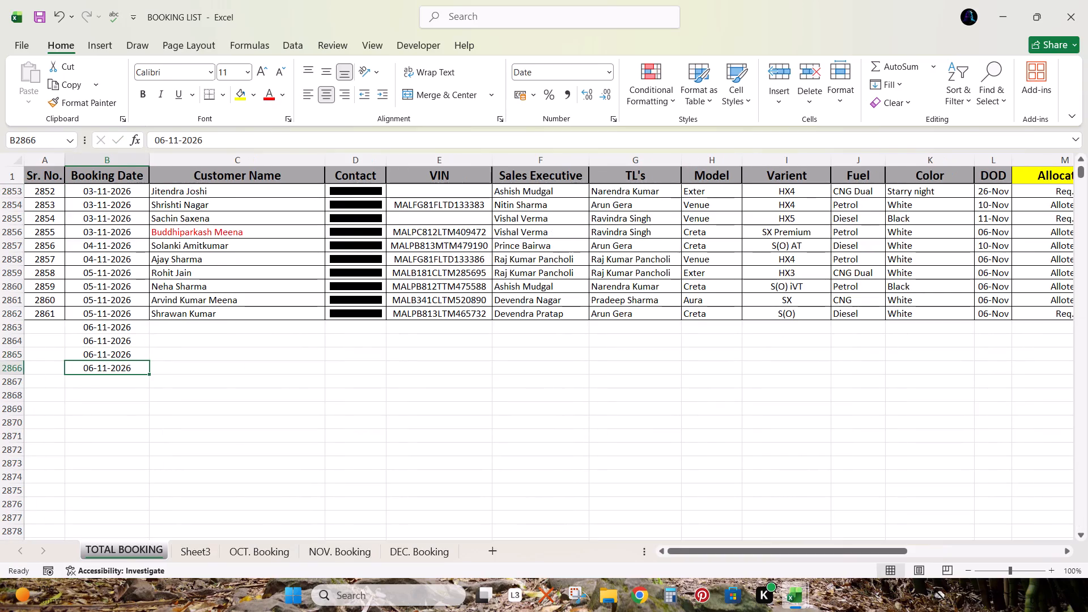
key(ctrl+s)
scroll(210, 350, up, 2)
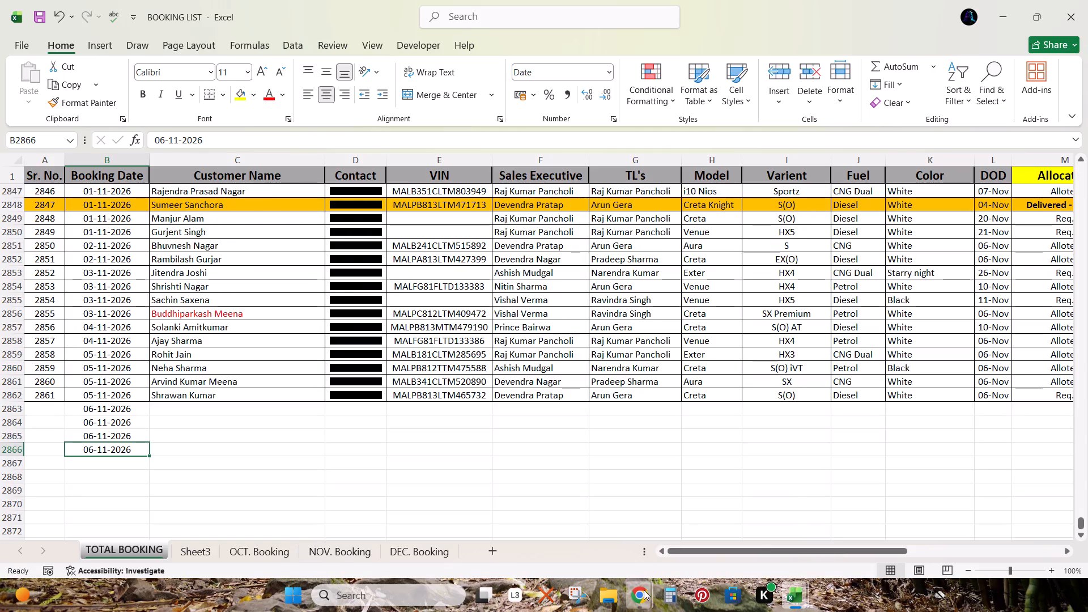
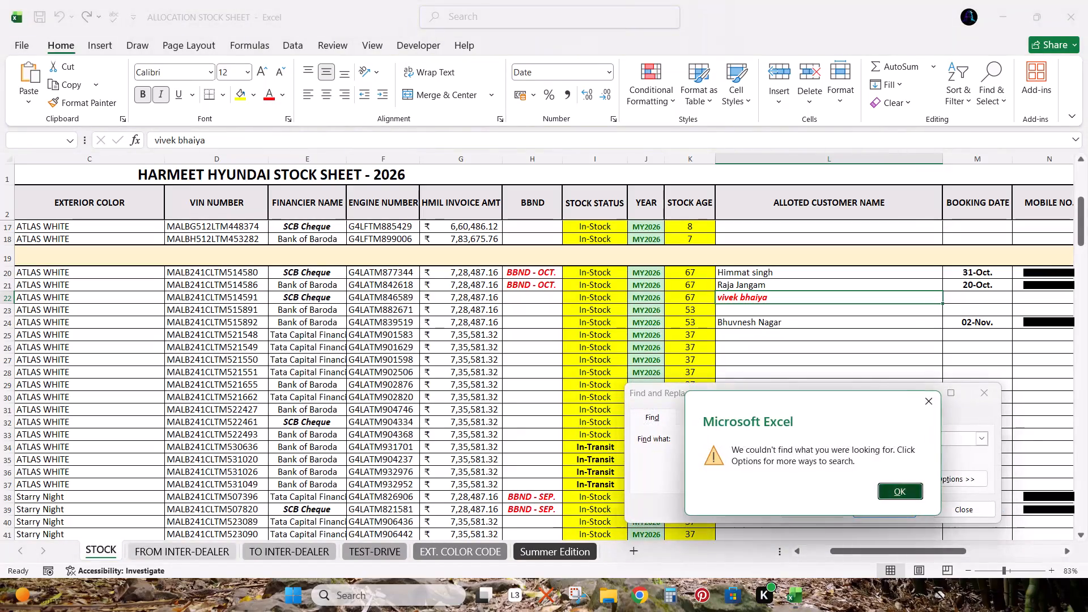
Dismiss the search alert in the ALLOCATION STOCK SHEET and return to Find and Replace.
key(BackSpace)
key(Return)
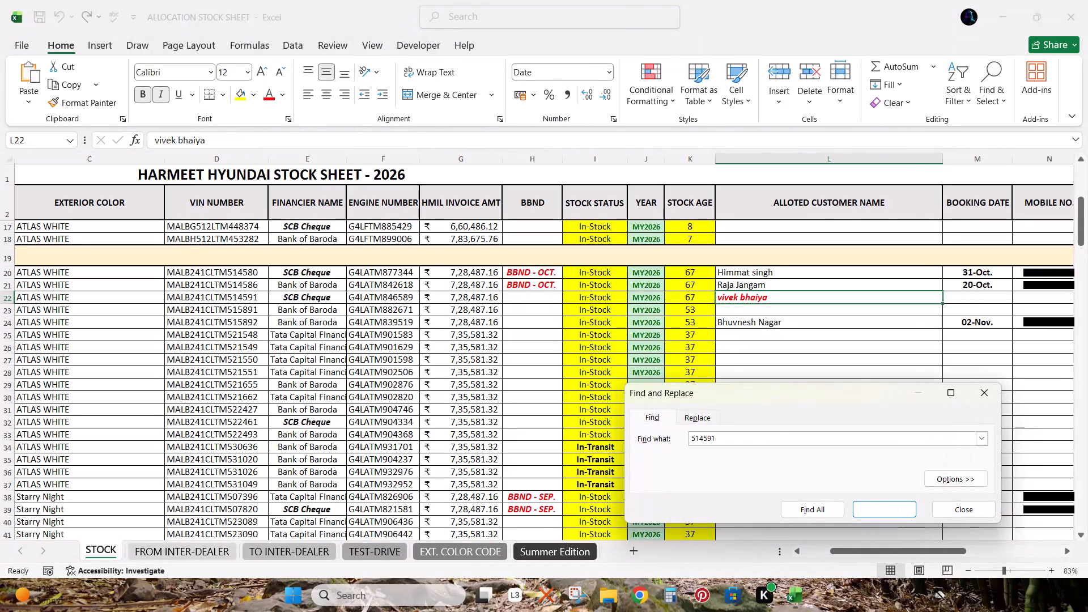
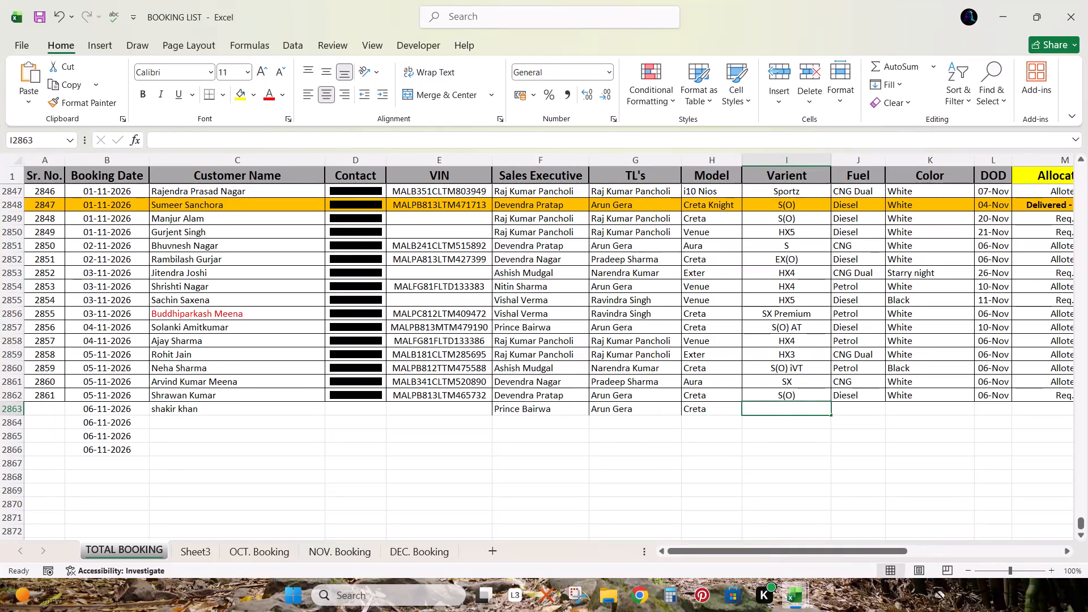
Extend the Model entry in row 2863 of TOTAL BOOKING from Creta with a space and K.
key(Right)
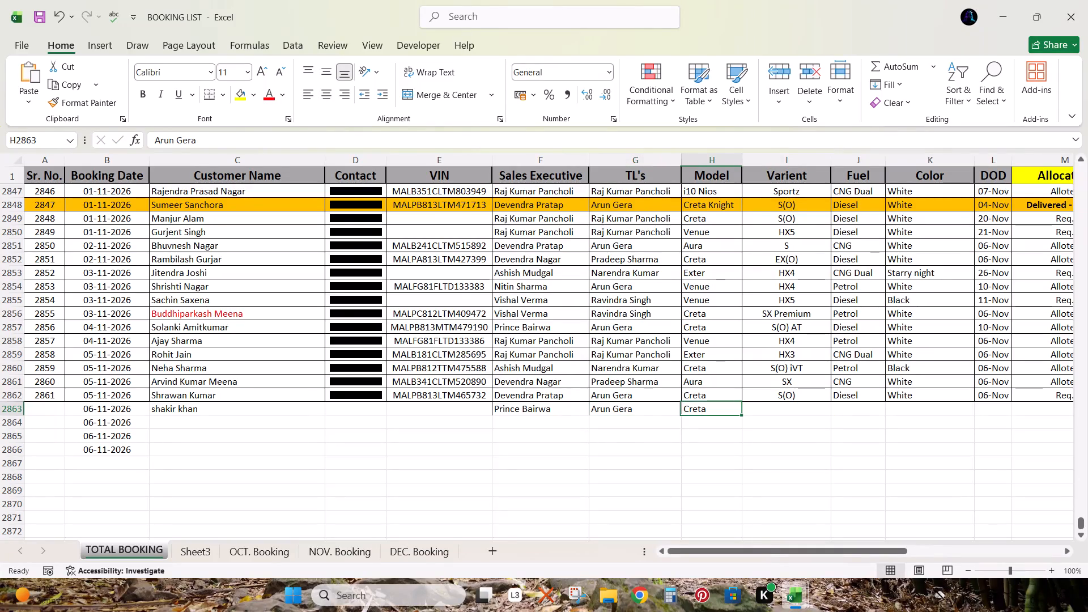
key(F2)
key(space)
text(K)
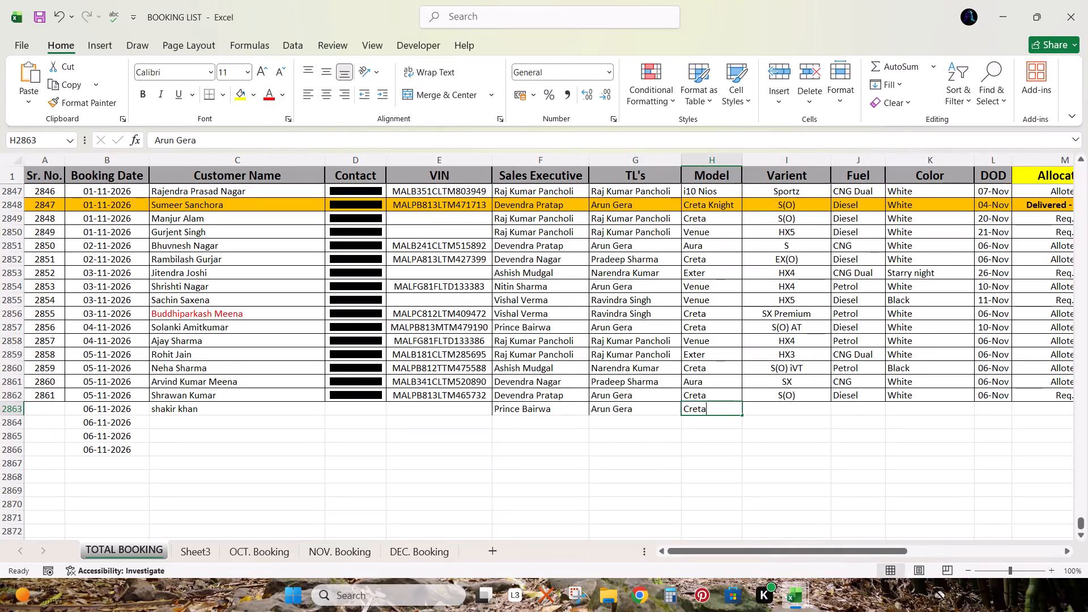
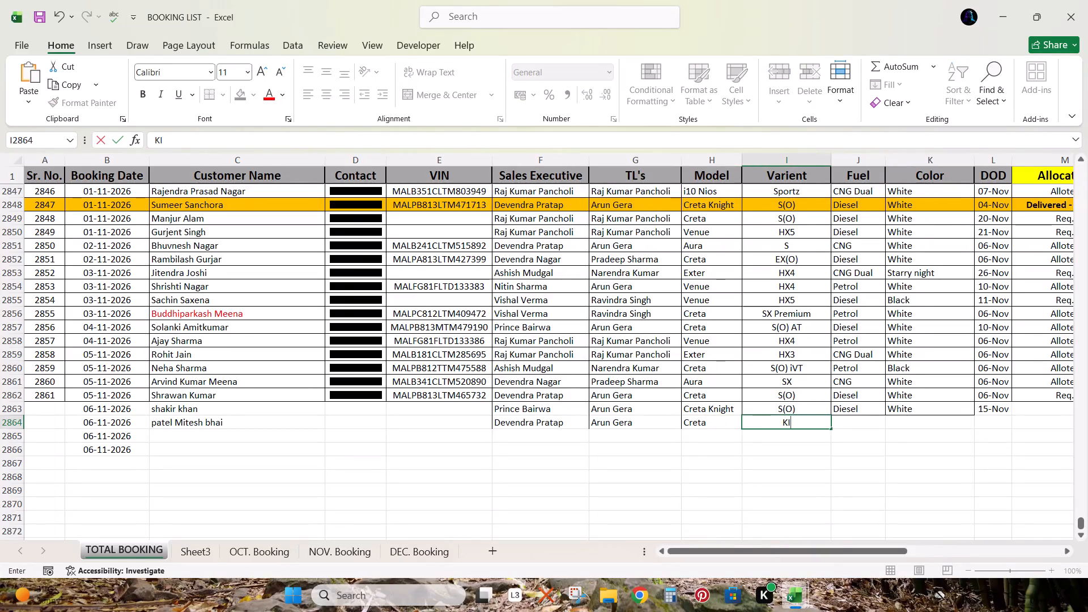
Discard the partial variant entry for the Creta booking in row 2864 and find the KING options among the allowed variants.
key(Escape)
key(alt+Down)
key(Down)
key(Down)
key(Down)
key(Down)
key(Down)
key(Down)
key(Down)
key(Down)
key(Down)
key(Down)
key(Down)
key(Down)
key(Down)
key(Down)
key(Down)
key(Down)
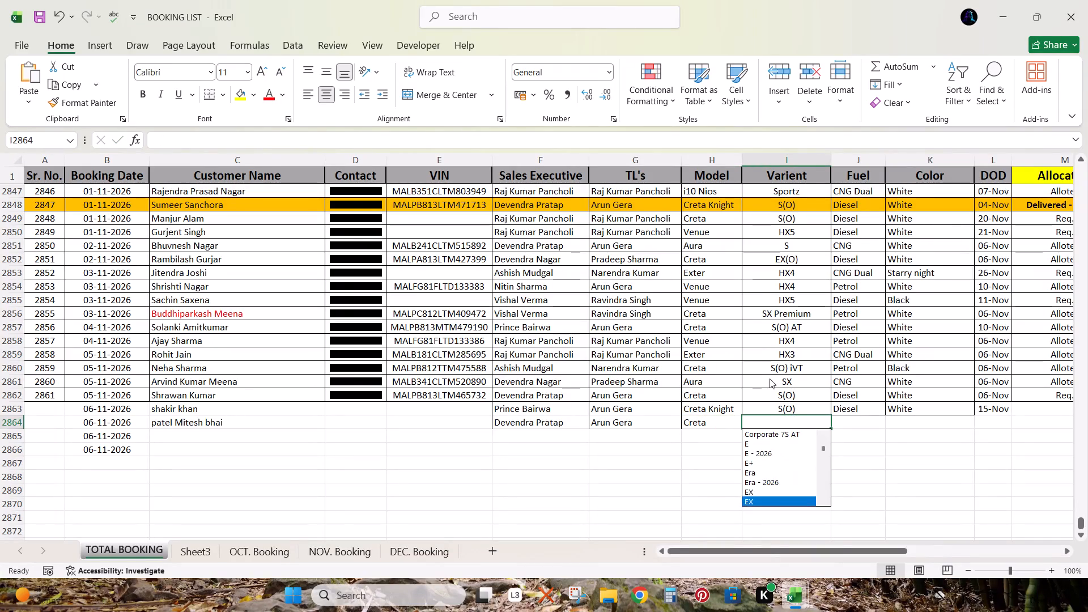
key(Down)
key(Down)
key(Down)
key(Down)
key(Down)
key(Down)
key(Down)
key(Down)
key(Down)
key(Down)
key(Down)
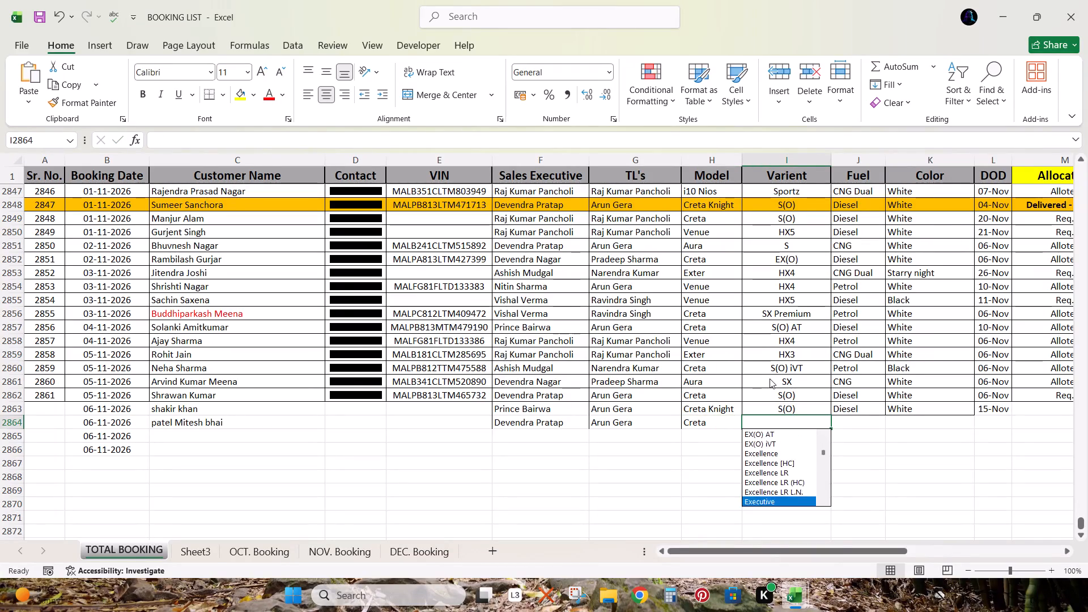
key(Down)
key(Down)
key(Down)
key(Down)
key(Down)
key(Down)
key(Down)
key(Down)
key(Down)
key(Down)
key(Down)
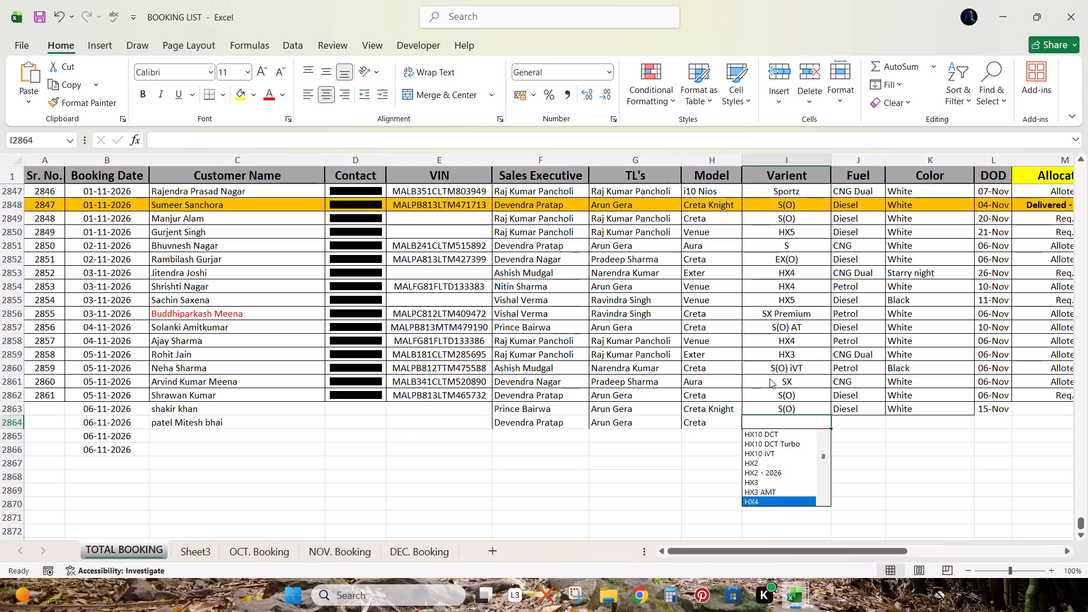
key(Down)
key(Down)
key(Down)
key(Down)
key(Down)
key(Down)
key(Down)
key(Down)
key(Down)
key(Down)
key(Down)
key(Down)
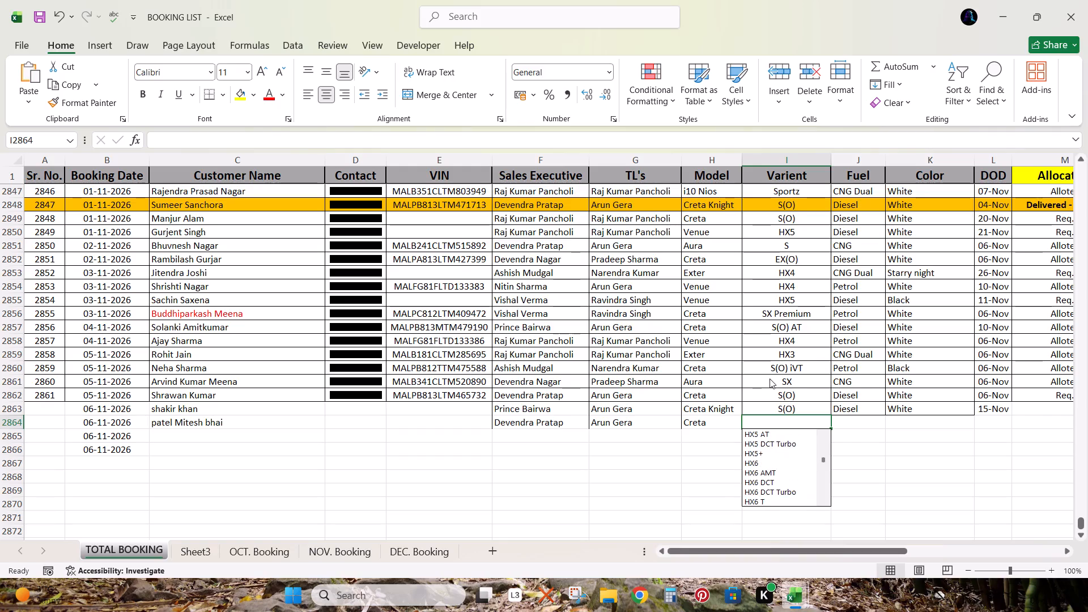
key(Down)
key(Down)
key(Down)
key(Down)
key(Down)
key(Down)
key(Down)
key(Down)
key(Down)
key(Down)
key(Down)
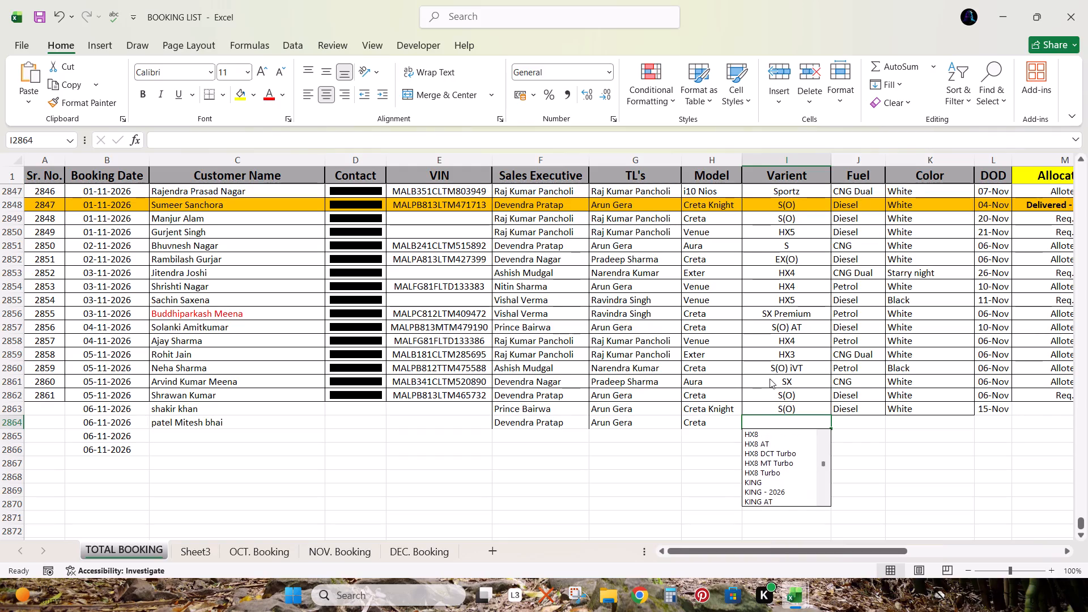
key(Down)
key(Down)
key(Down)
key(Down)
key(Down)
key(Down)
key(Down)
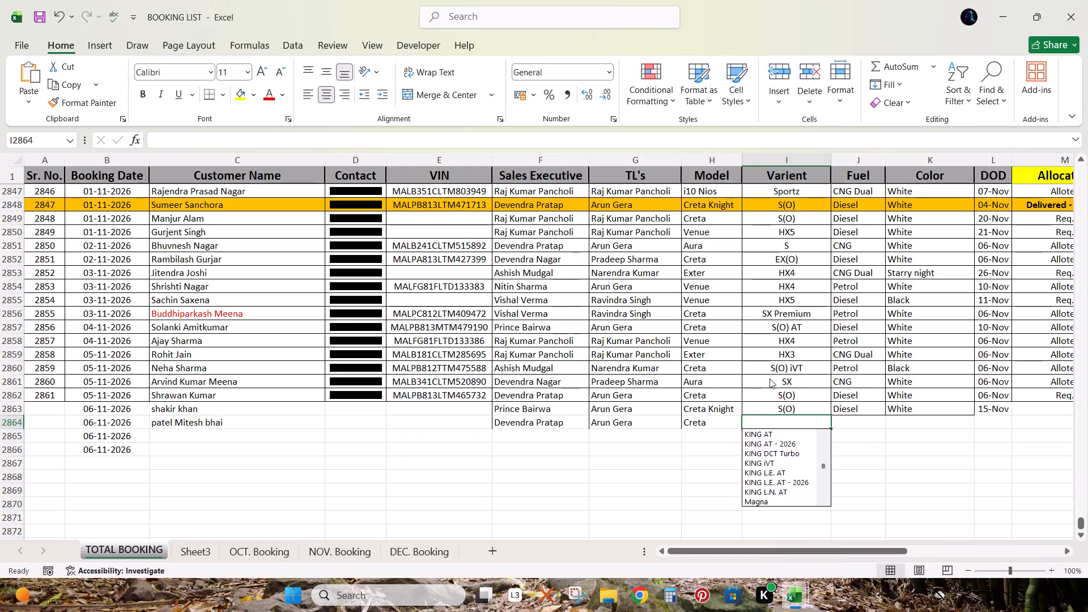
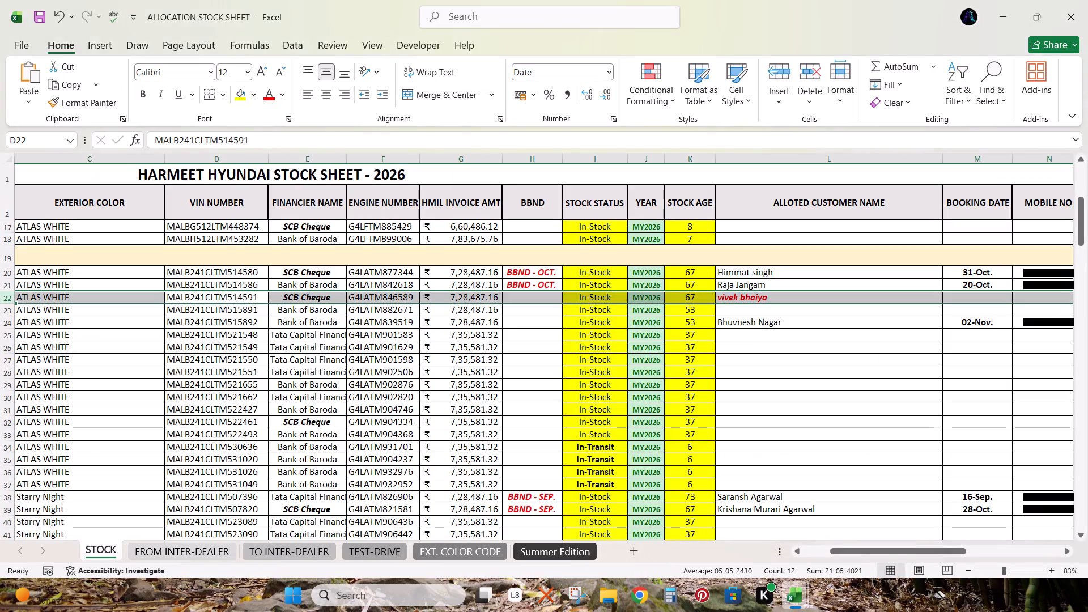
Examine the Creta rows of the STOCK sheet for white diesel King variants matching the row 2864 booking, and return to the BOOKING LIST.
click(814, 544)
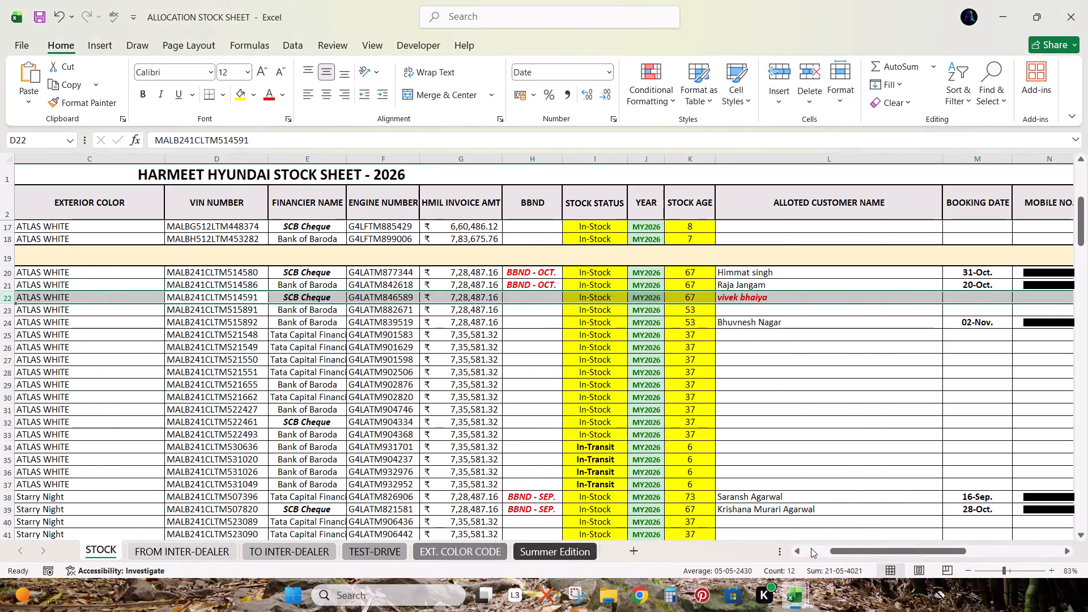
click(810, 550)
scroll(611, 454, up, 8)
scroll(612, 452, down, 7)
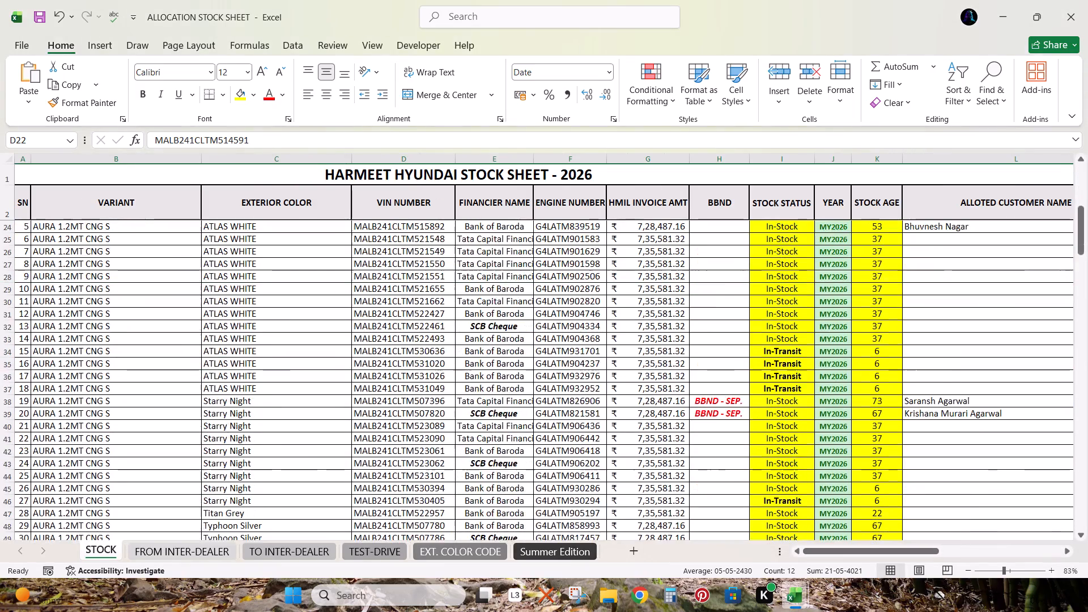
scroll(610, 452, up, 1)
scroll(610, 452, down, 2)
scroll(610, 452, up, 1)
scroll(608, 452, down, 11)
scroll(603, 452, up, 1)
scroll(603, 452, down, 7)
scroll(602, 452, up, 1)
scroll(602, 452, down, 3)
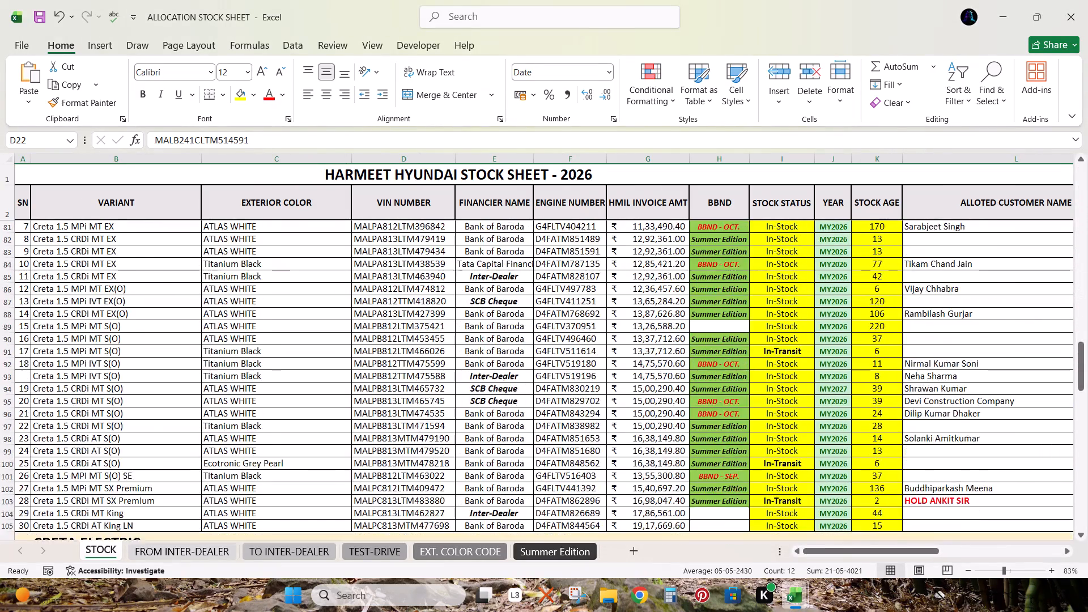
scroll(602, 452, down, 2)
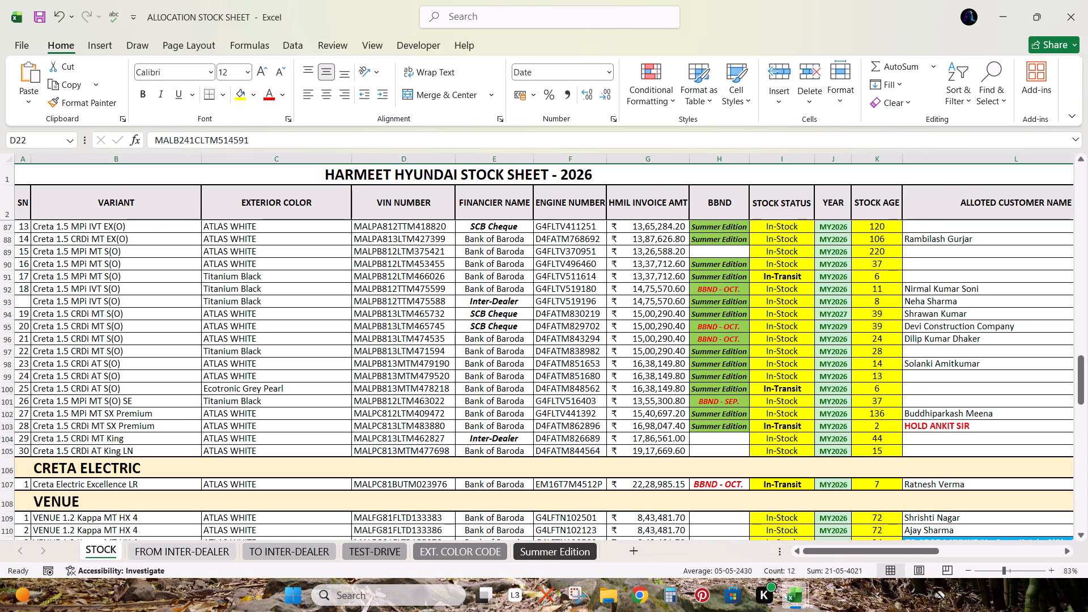
key(alt+Tab)
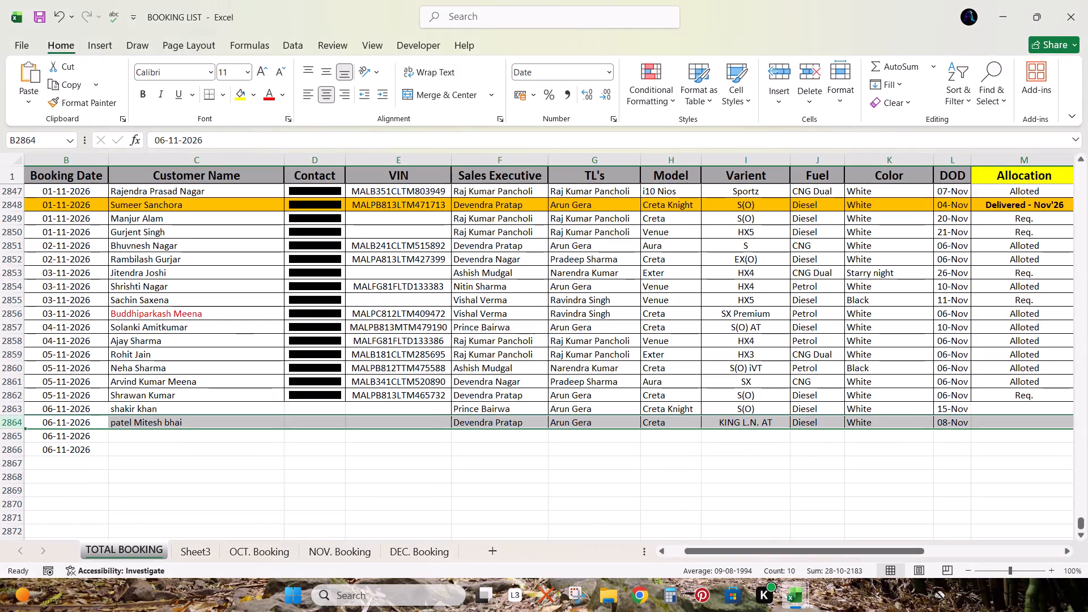
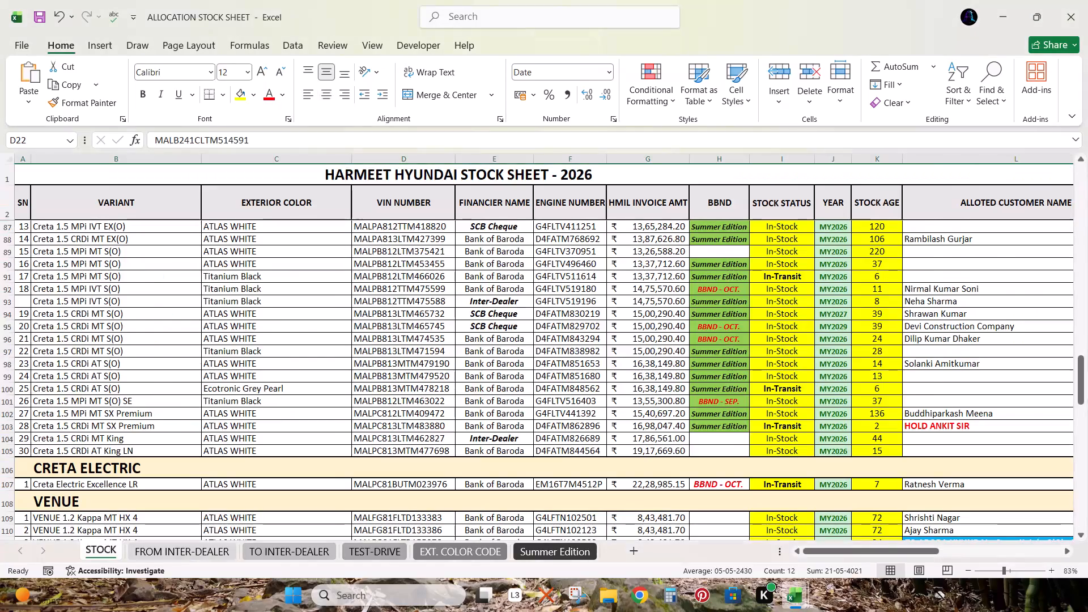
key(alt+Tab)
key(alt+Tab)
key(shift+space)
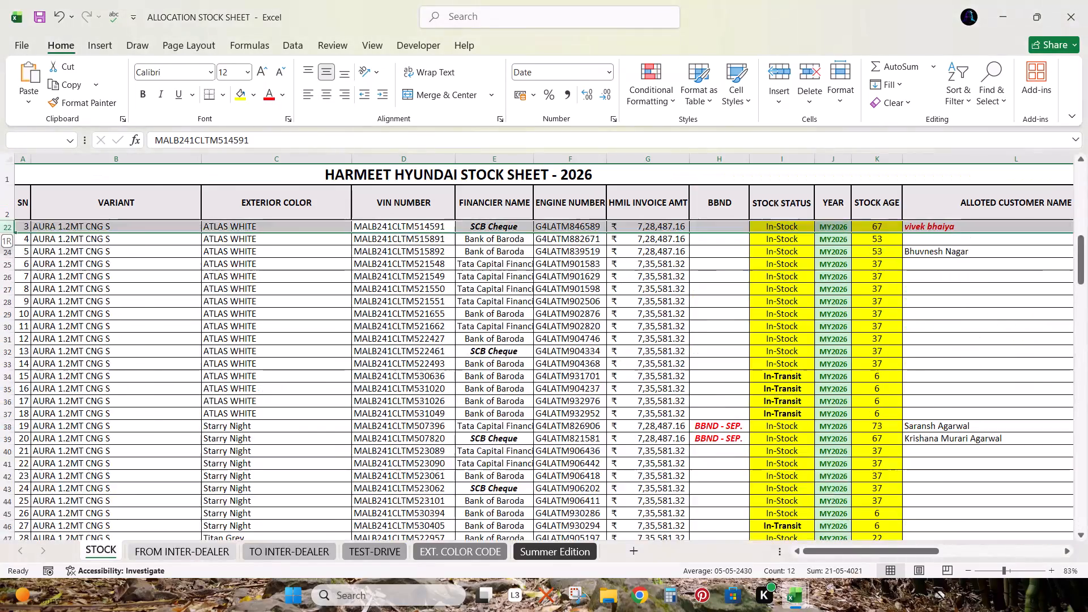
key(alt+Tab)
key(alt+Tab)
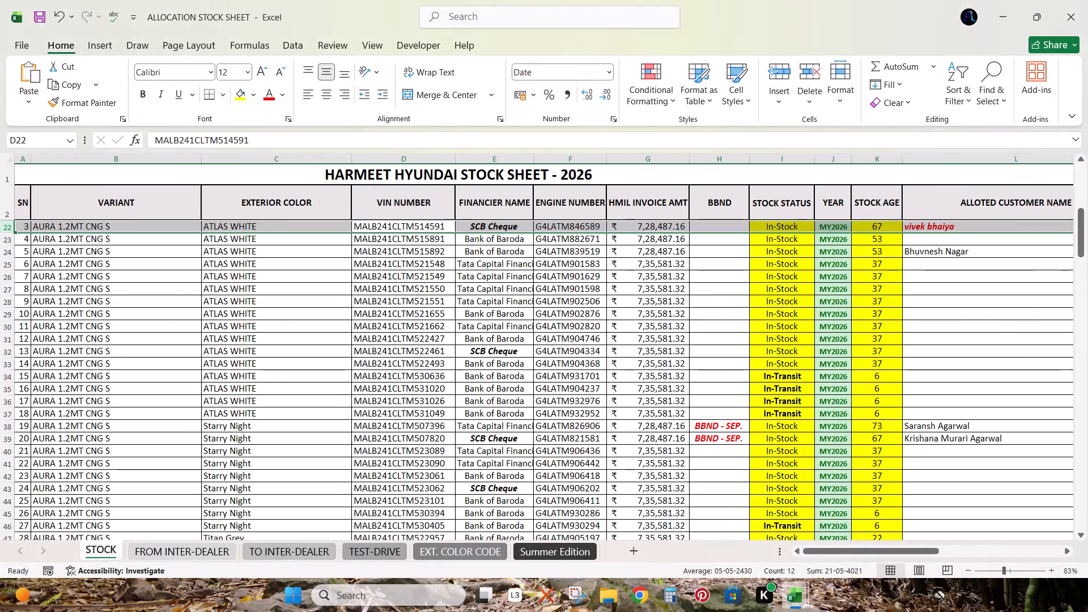
Switch to the BOOKING LIST workbook and select the empty Allocation cell of the Creta KING L.N. AT booking in row 2864.
key(alt+Tab)
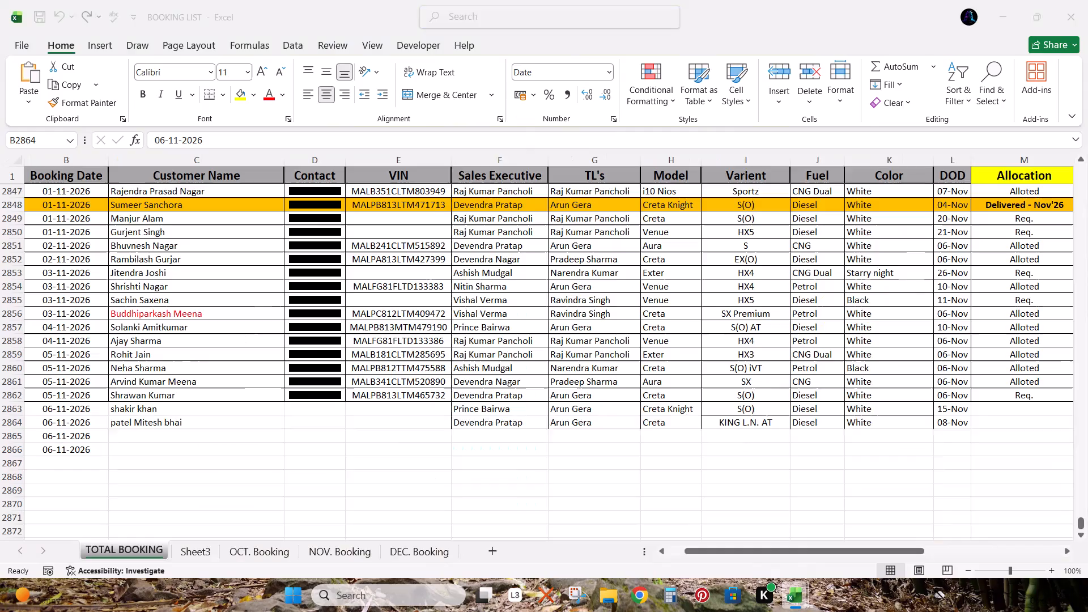
click(979, 422)
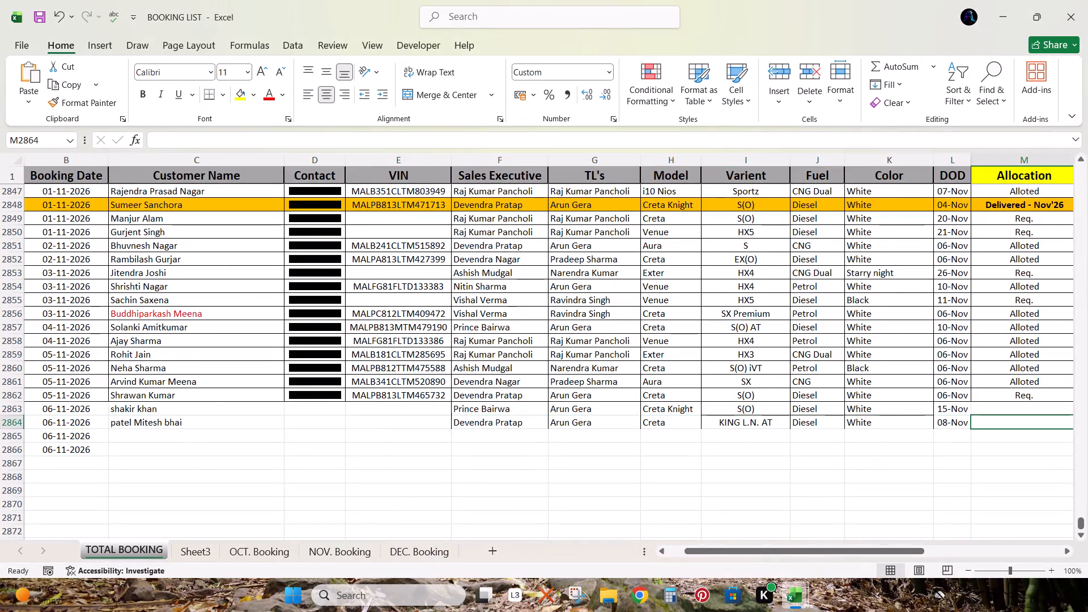
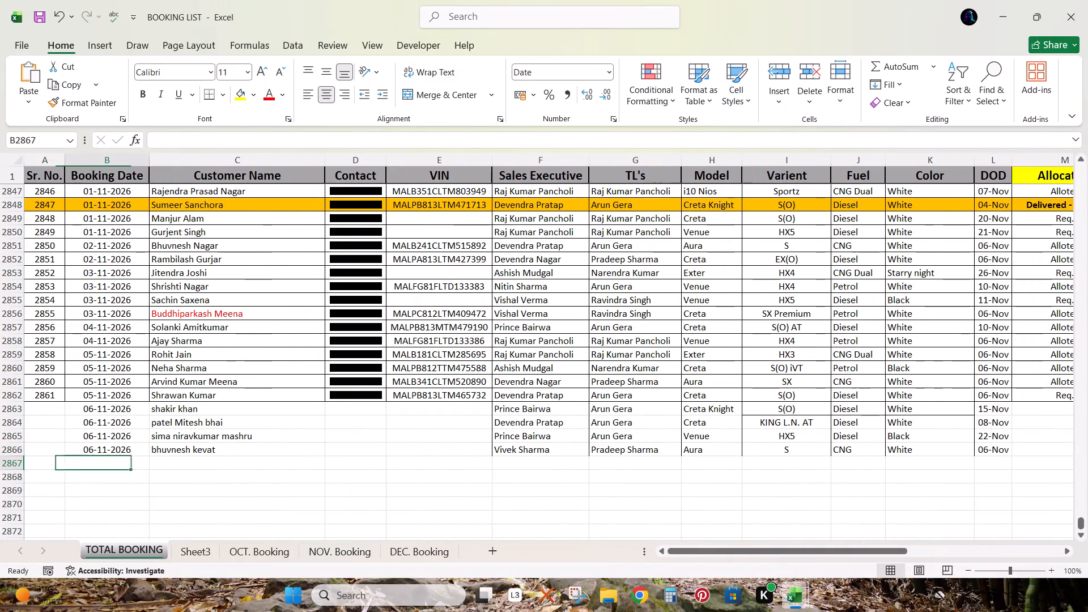
Save the BOOKING LIST workbook with the new 06-11-2026 booking rows.
key(ctrl+s)
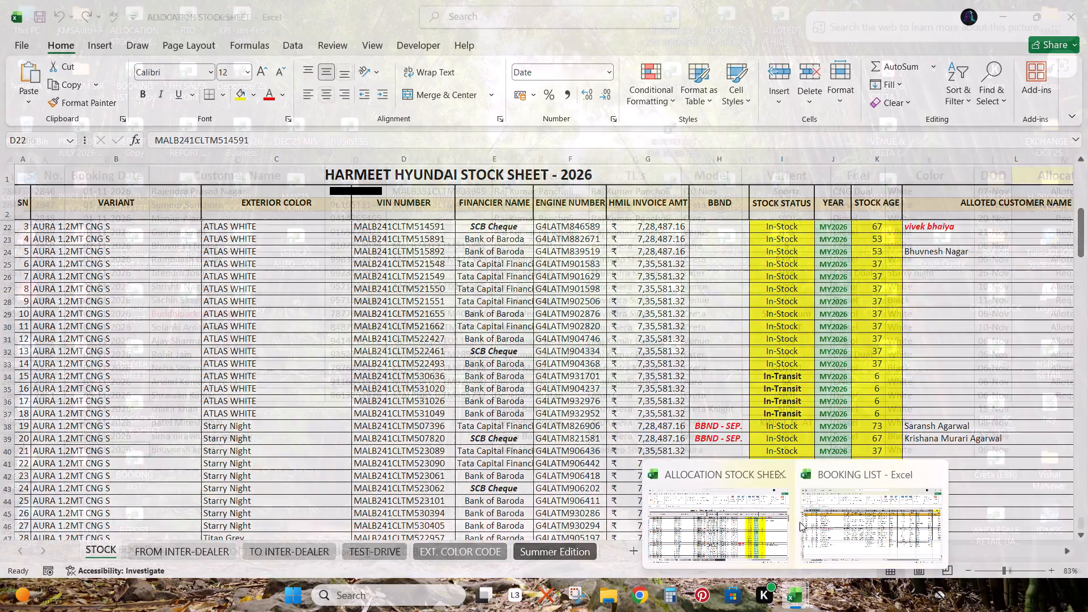
Switch from the ALLOCATION STOCK SHEET back to the BOOKING LIST workbook.
click(813, 521)
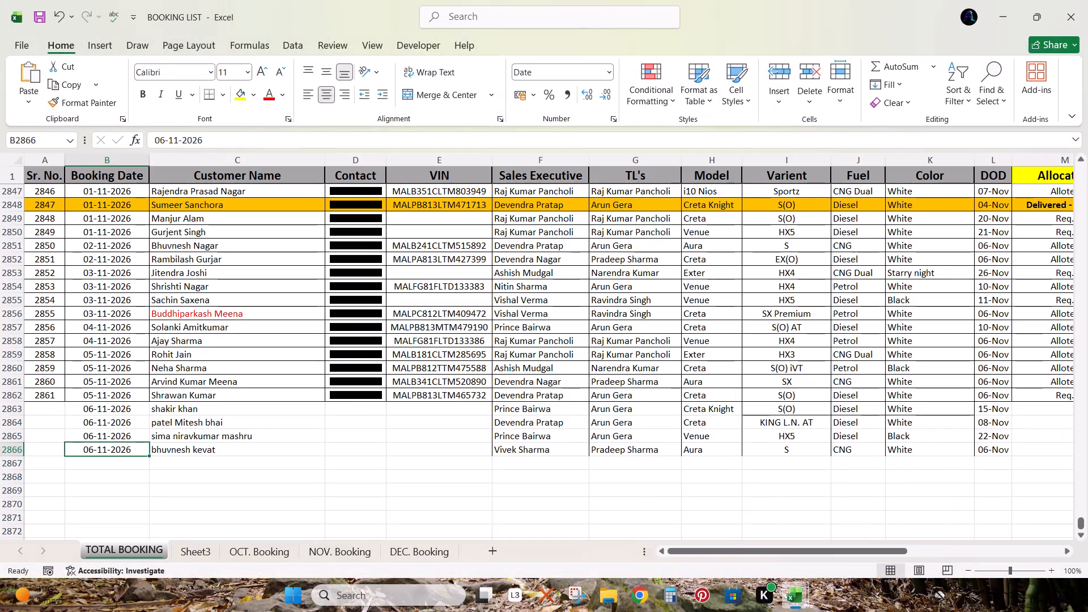
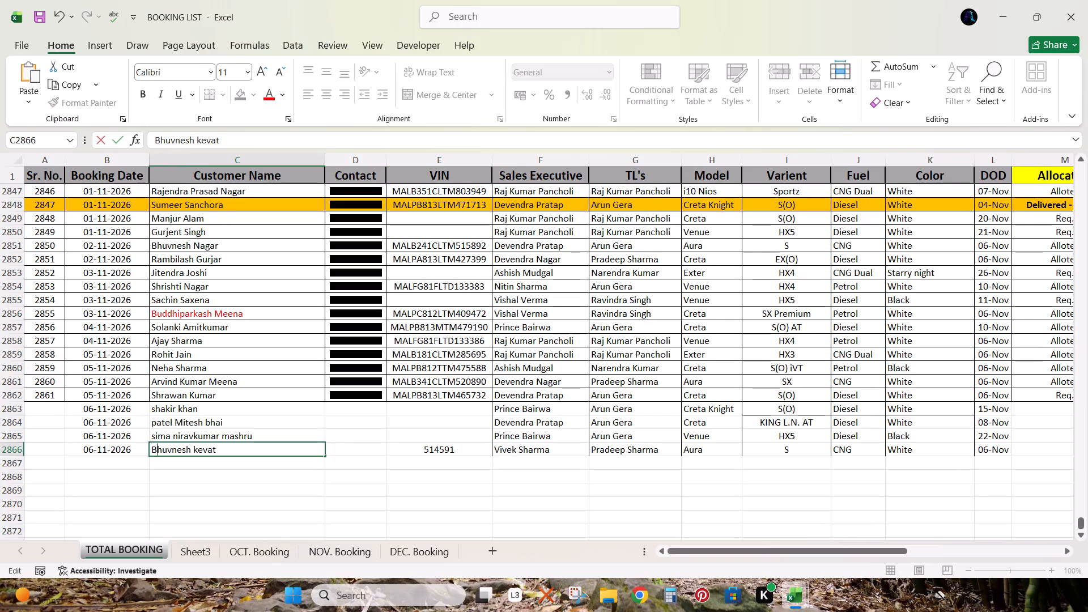
Capitalize the surname's initial K in the customer name of the Aura S CNG booking in row 2866.
key(ctrl+Right)
key(Delete)
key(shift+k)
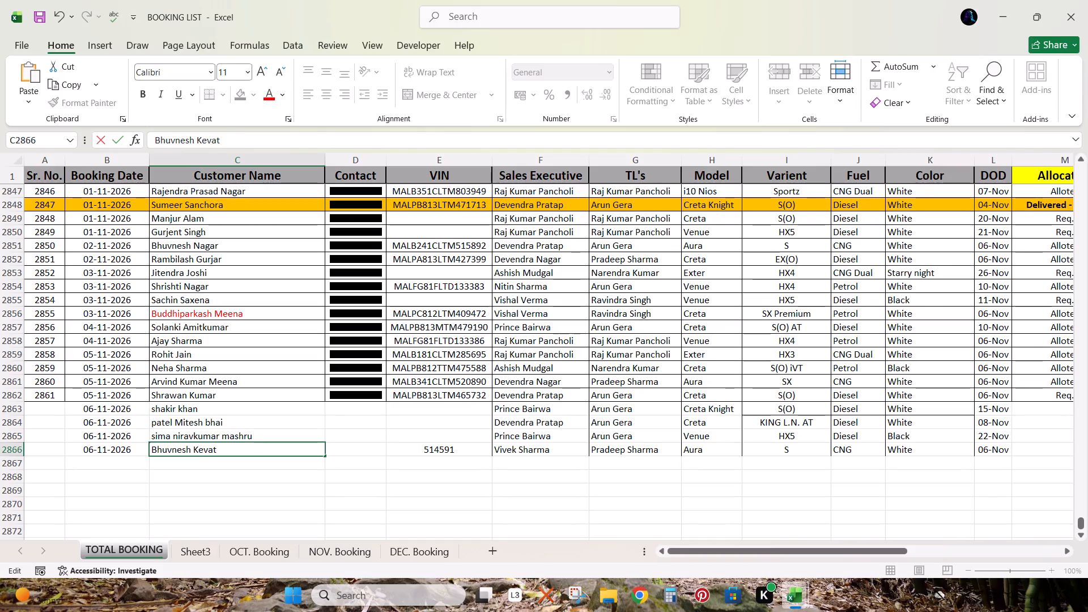
key(Tab)
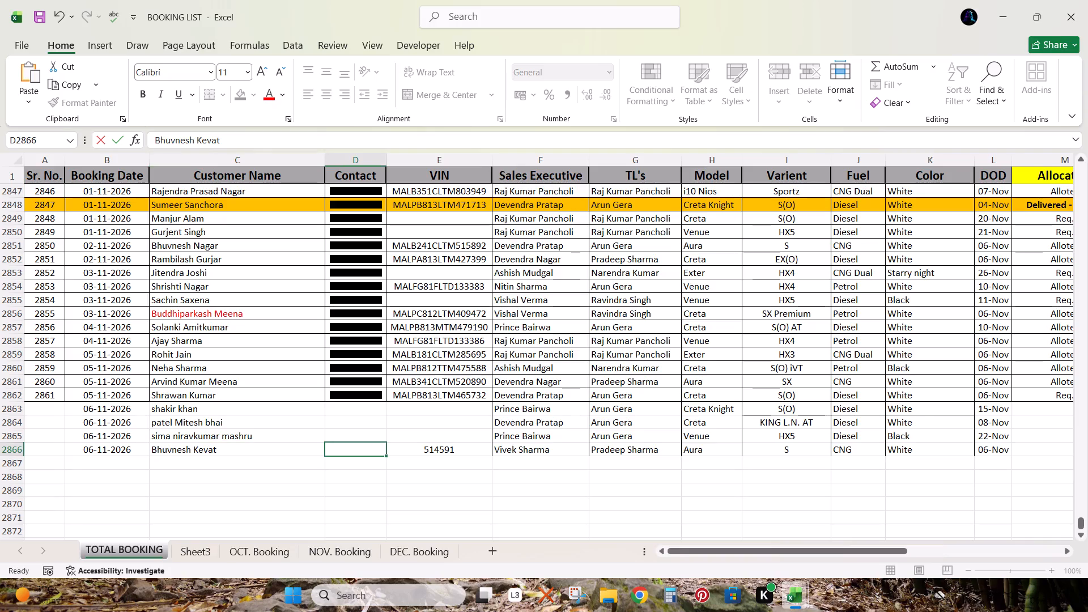
Enter the customer's phone number in the Contact cell of the Aura S CNG booking in row 2866.
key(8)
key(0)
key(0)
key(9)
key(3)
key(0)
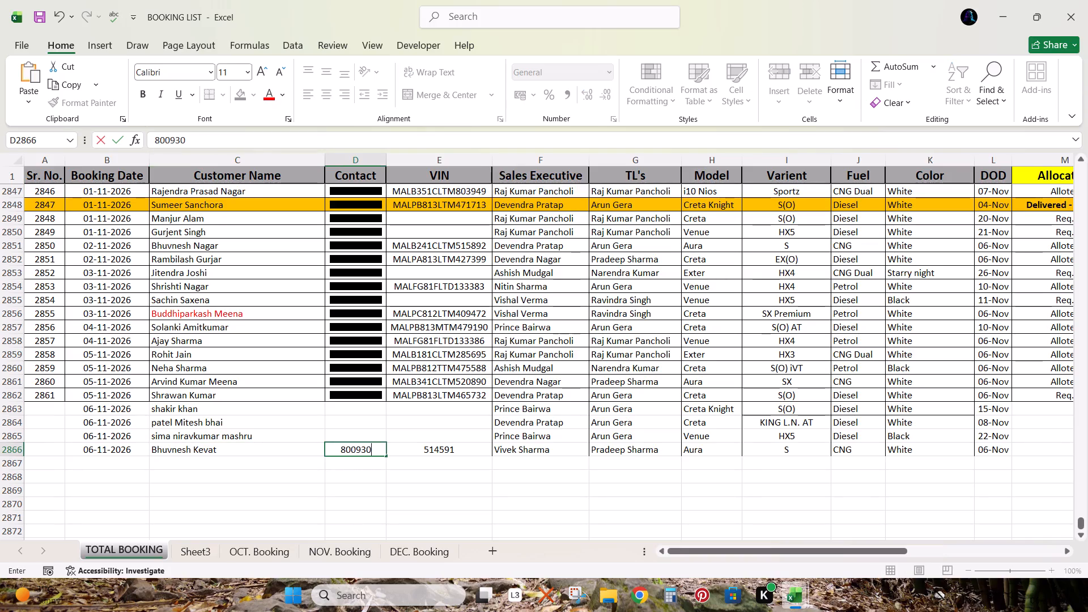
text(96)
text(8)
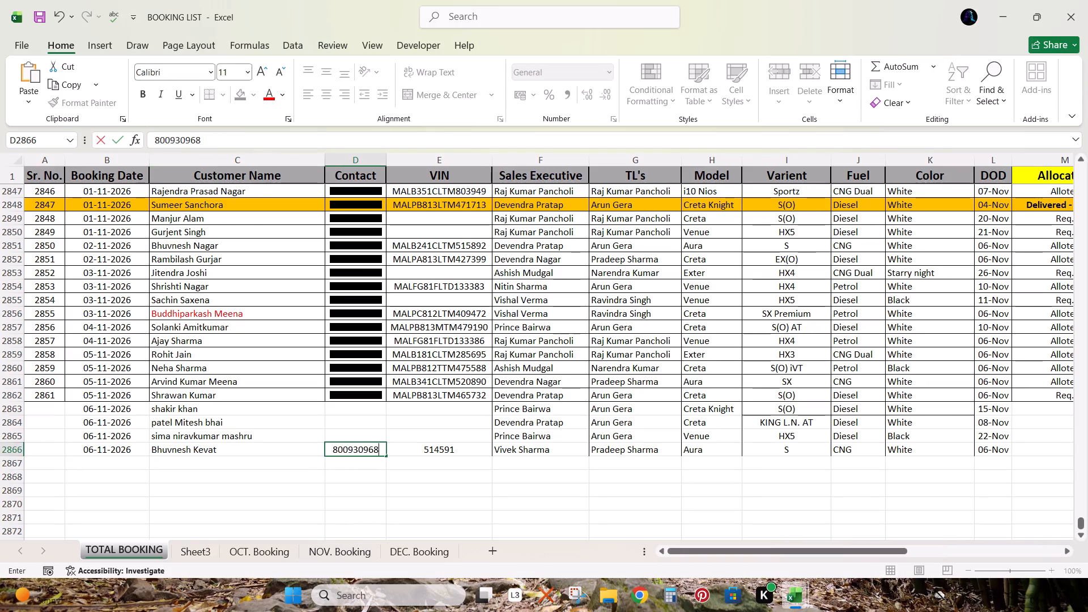
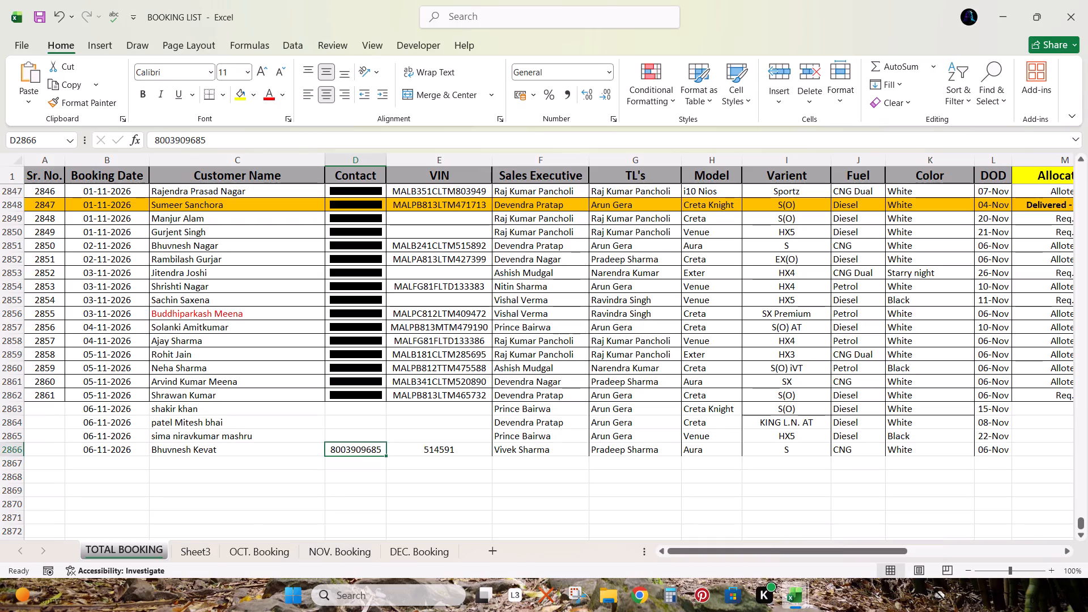
Enter Referral as the Source of the Aura S CNG booking in row 2866.
key(Right)
key(Right)
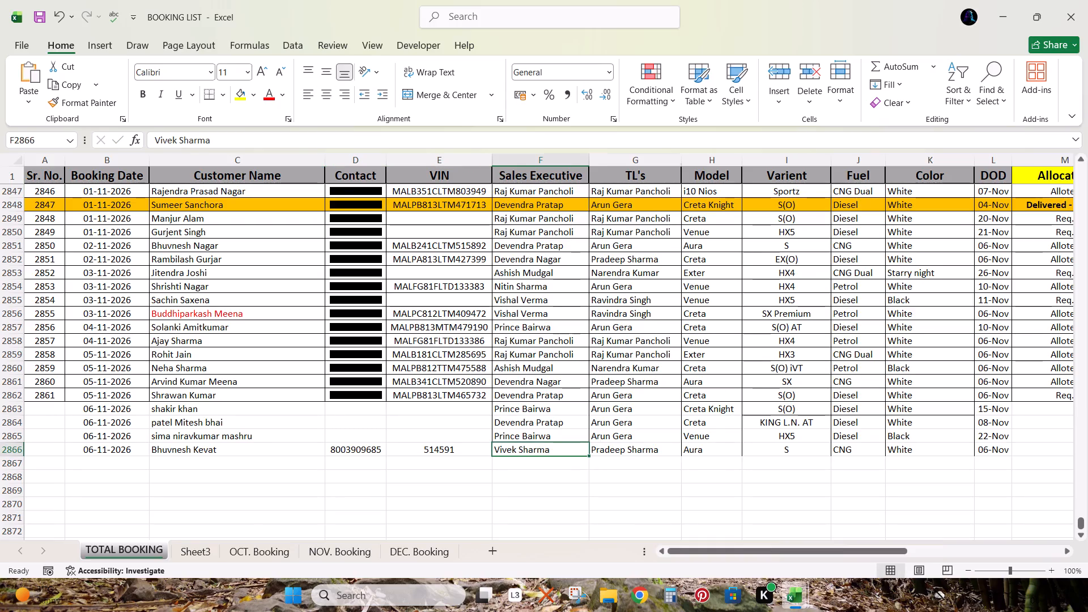
key(Right)
key(Right)
key(Right)
key(Right)
key(Right)
key(Right)
key(Right)
key(Right)
key(Right)
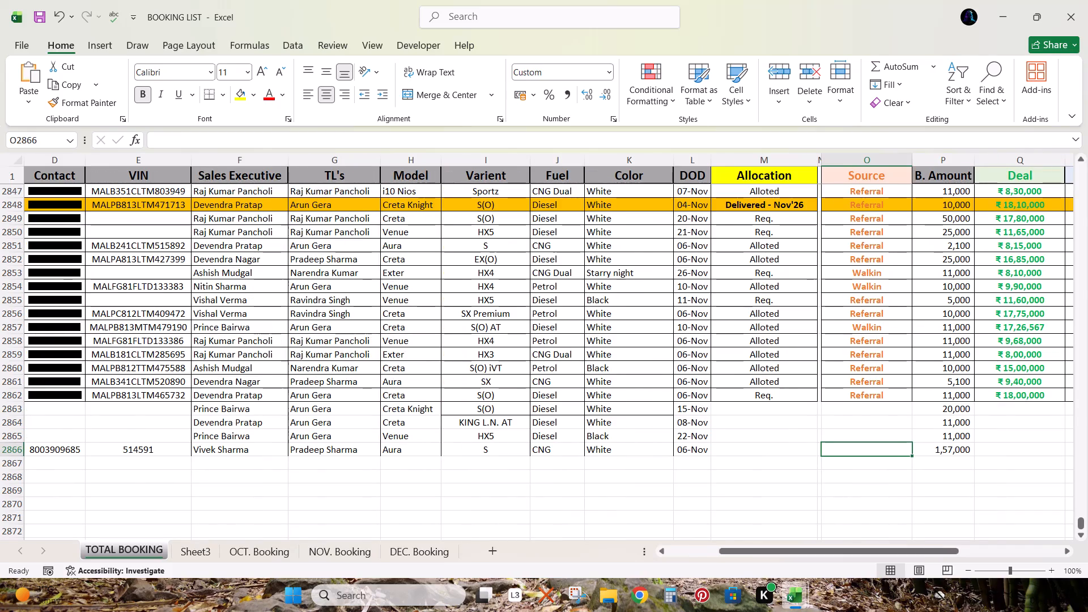
key(Right)
key(Right)
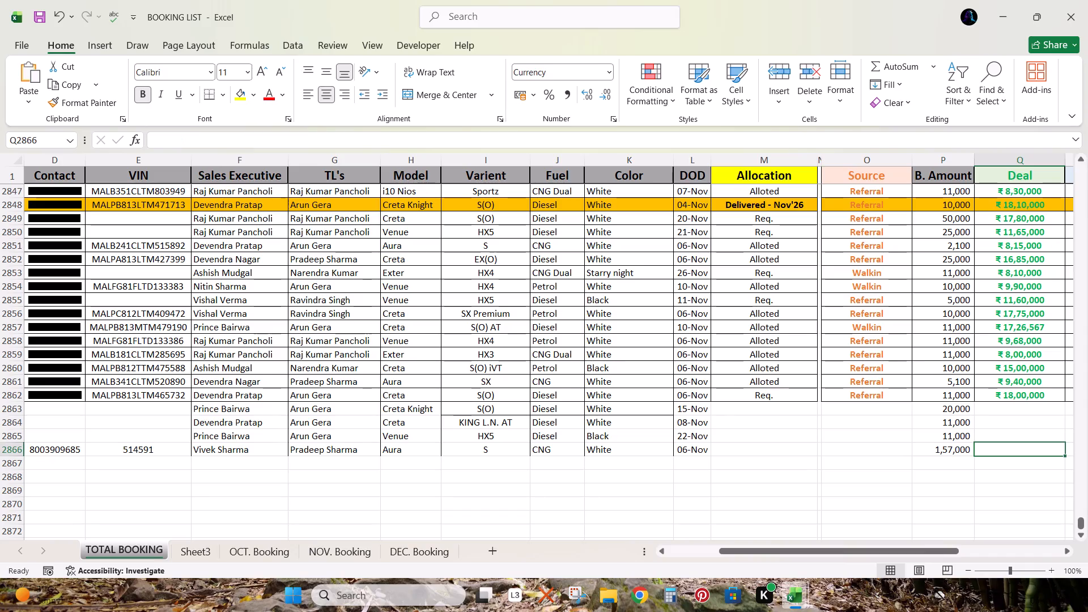
key(Left)
key(Left)
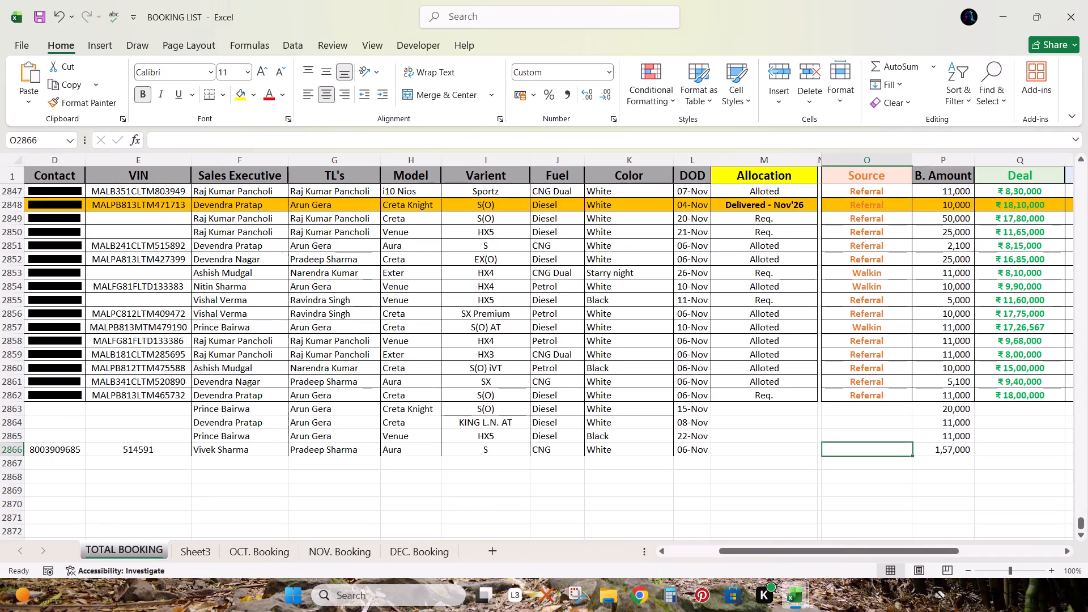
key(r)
key(Right)
Copy the IN-HOUSE finance entry from row 2861 into the Finance cell of the Aura booking in row 2866.
key(Right)
key(Right)
key(Up)
key(Up)
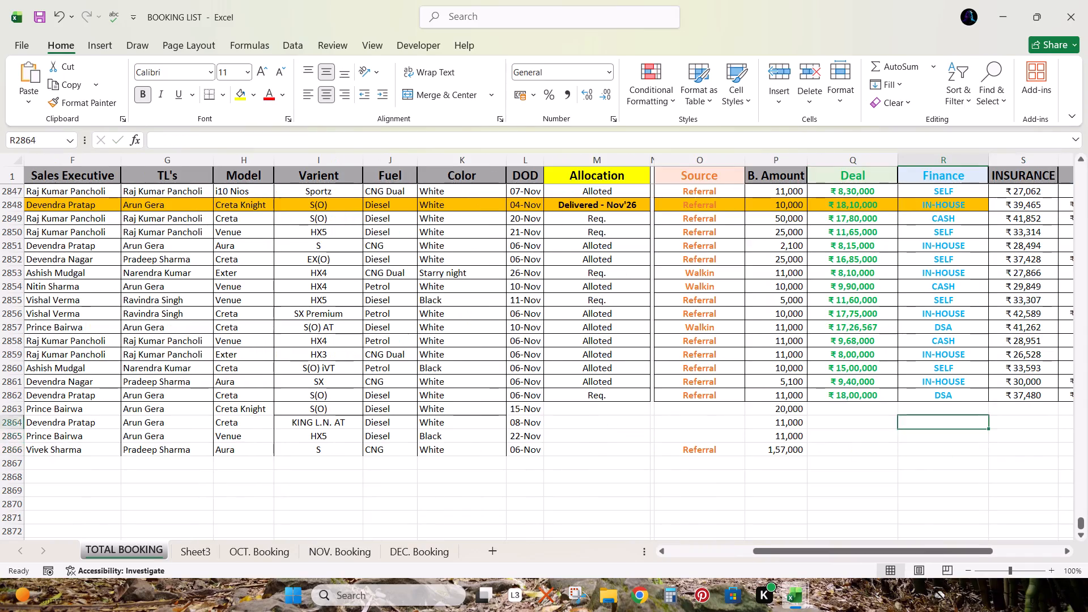
key(Up)
key(Up)
key(Up)
key(ctrl+c)
key(Down)
key(Down)
key(Down)
key(Down)
key(Down)
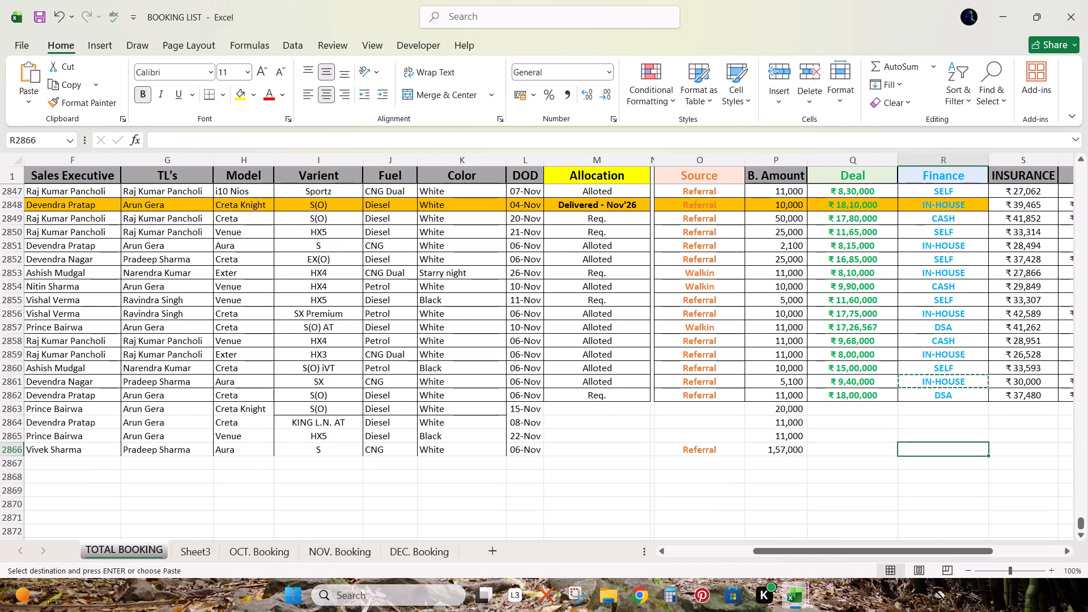
key(ctrl+v)
Enter 857000 as the Deal amount for the Aura booking in row 2866.
key(Left)
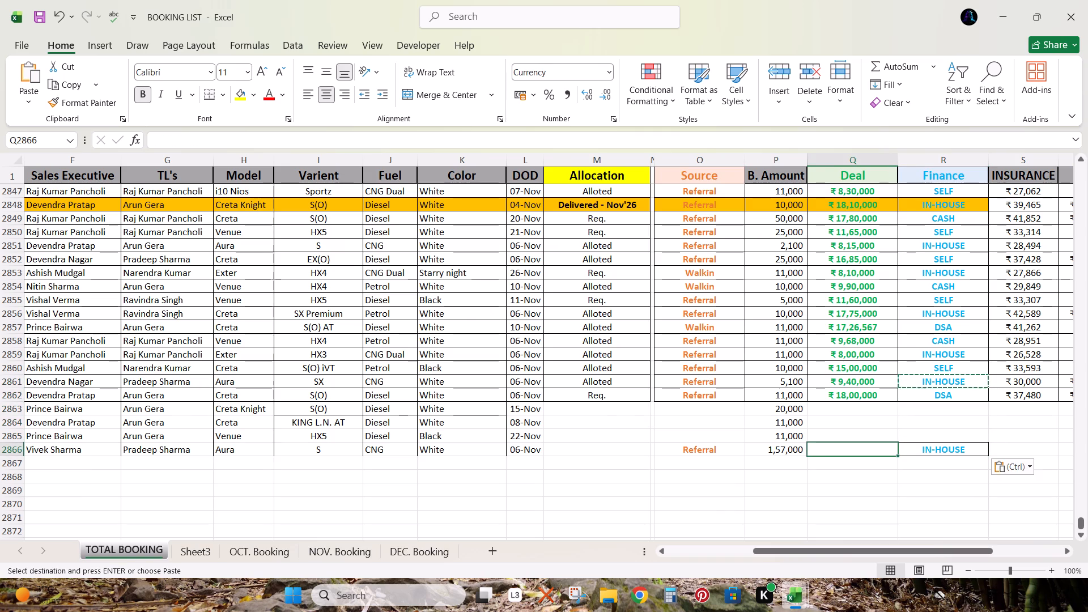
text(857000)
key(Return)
Fill row 2866's cost cells with 30000 for INSURANCE, 116000 for RTO and 3000 for ACCESSORIES.
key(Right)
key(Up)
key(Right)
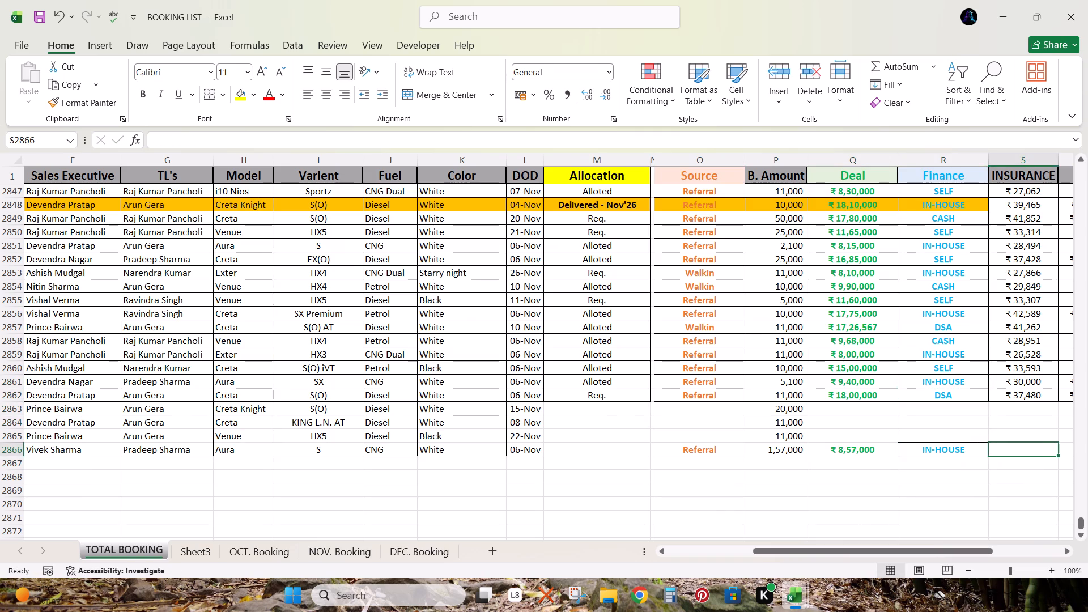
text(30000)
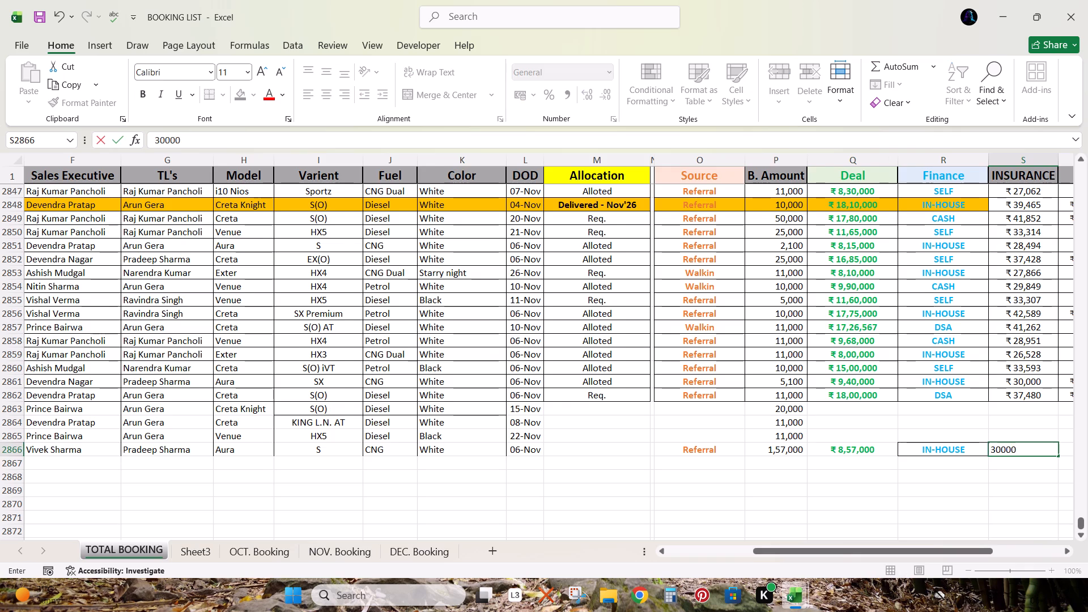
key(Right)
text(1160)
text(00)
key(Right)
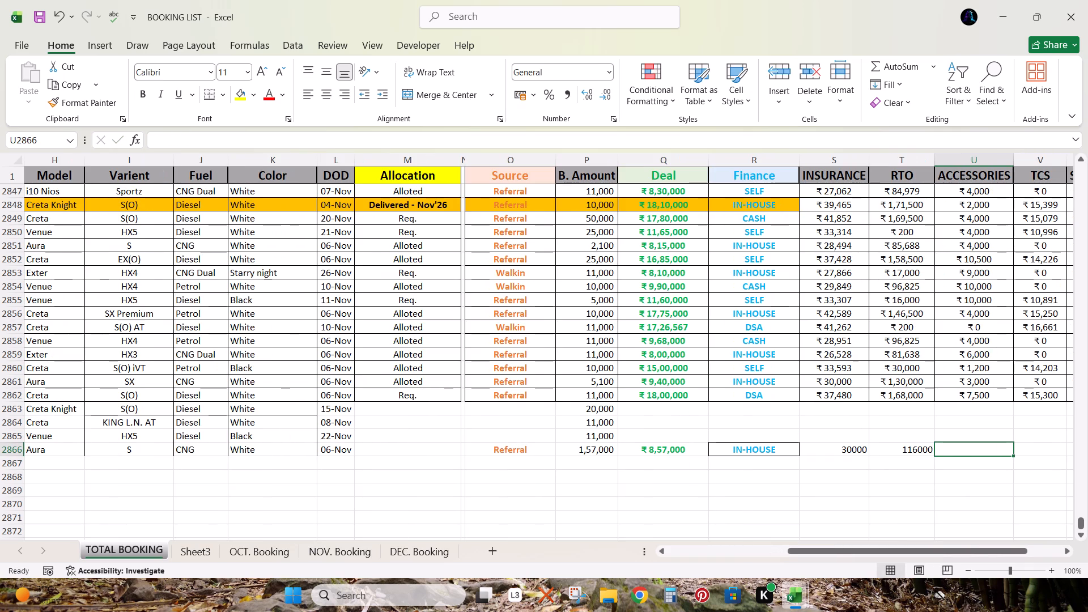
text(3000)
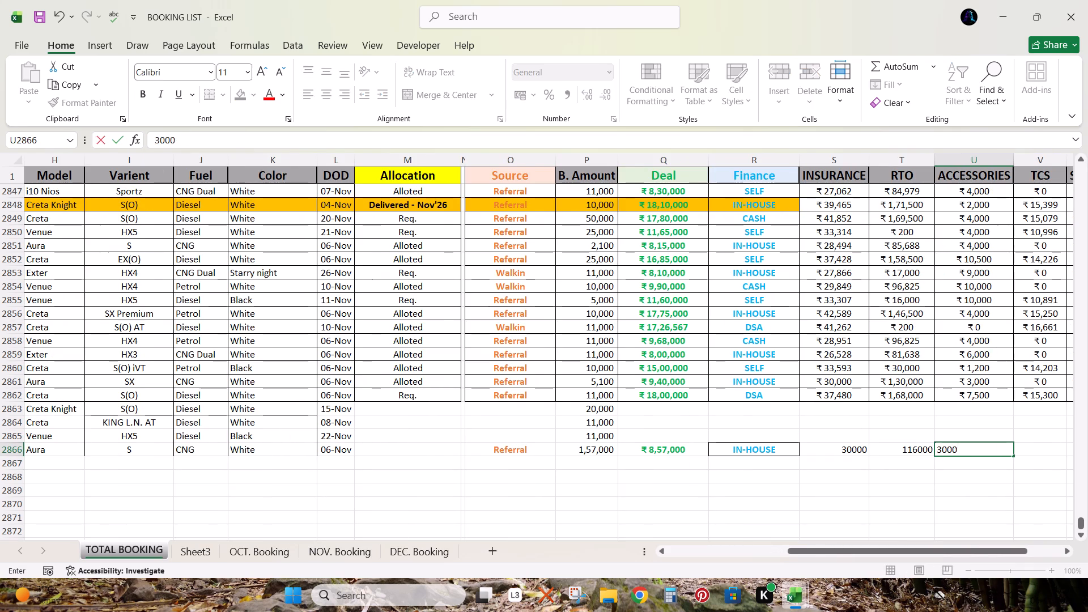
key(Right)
Enter 0 for both TCS and SCREP COST in the Aura booking's row 2866.
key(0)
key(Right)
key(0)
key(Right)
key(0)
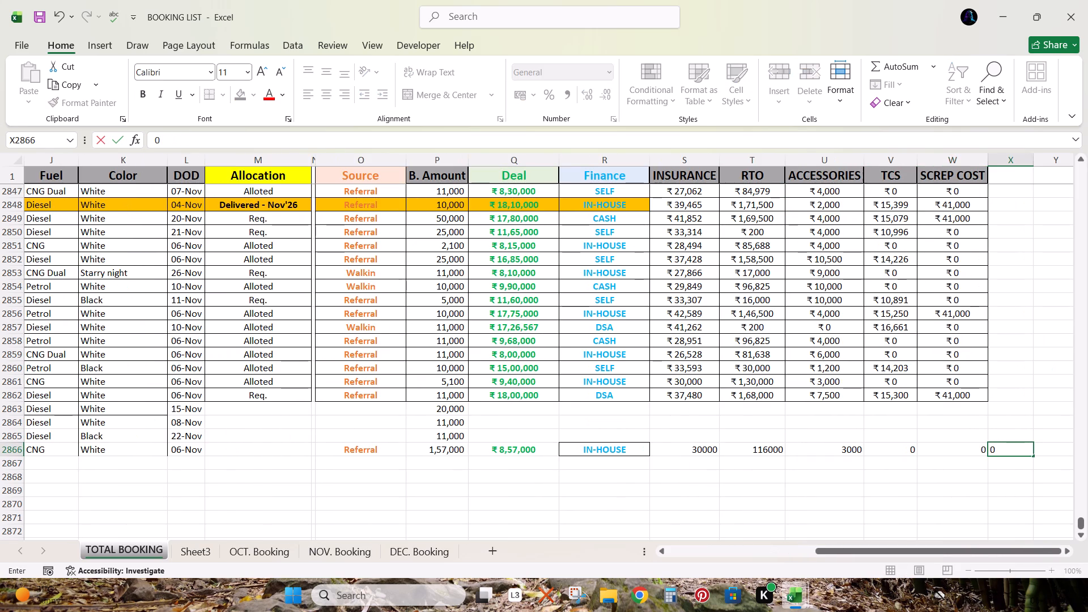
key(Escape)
Review the Aura booking's entries in row 2866, from the cost amounts back to the booking date.
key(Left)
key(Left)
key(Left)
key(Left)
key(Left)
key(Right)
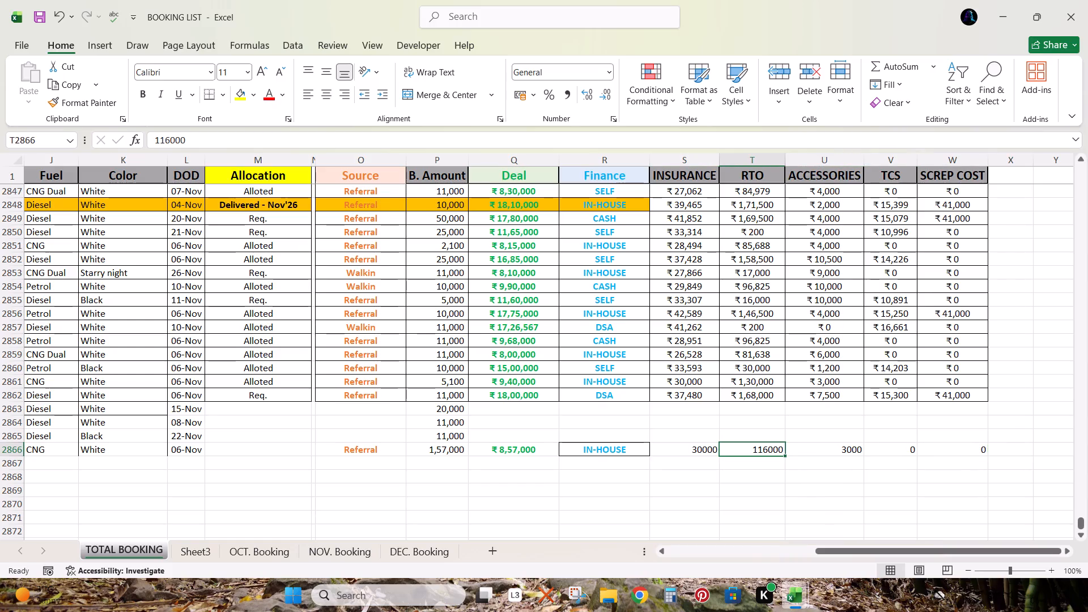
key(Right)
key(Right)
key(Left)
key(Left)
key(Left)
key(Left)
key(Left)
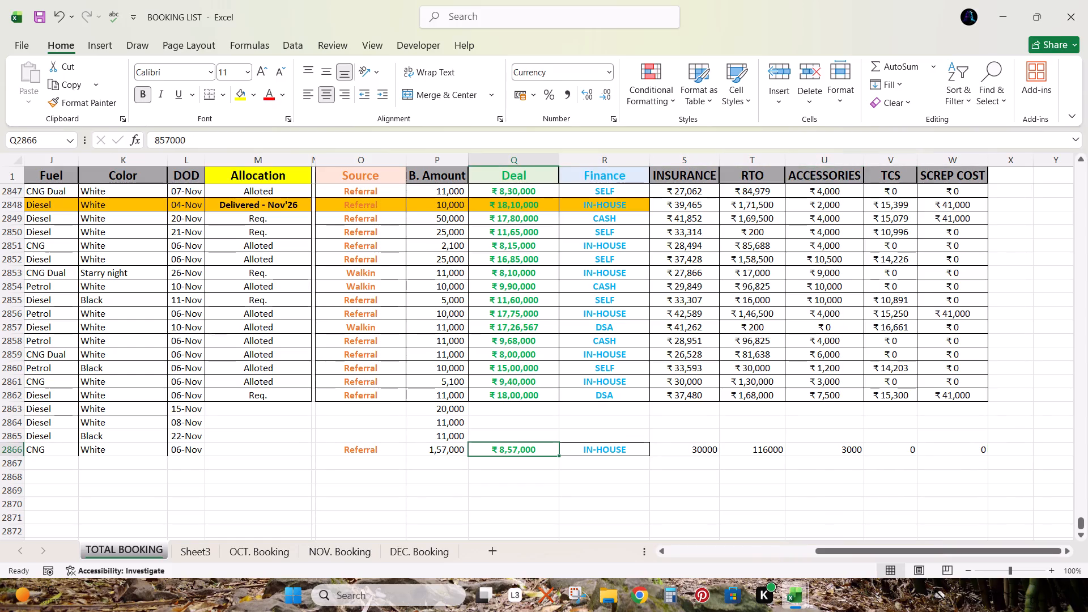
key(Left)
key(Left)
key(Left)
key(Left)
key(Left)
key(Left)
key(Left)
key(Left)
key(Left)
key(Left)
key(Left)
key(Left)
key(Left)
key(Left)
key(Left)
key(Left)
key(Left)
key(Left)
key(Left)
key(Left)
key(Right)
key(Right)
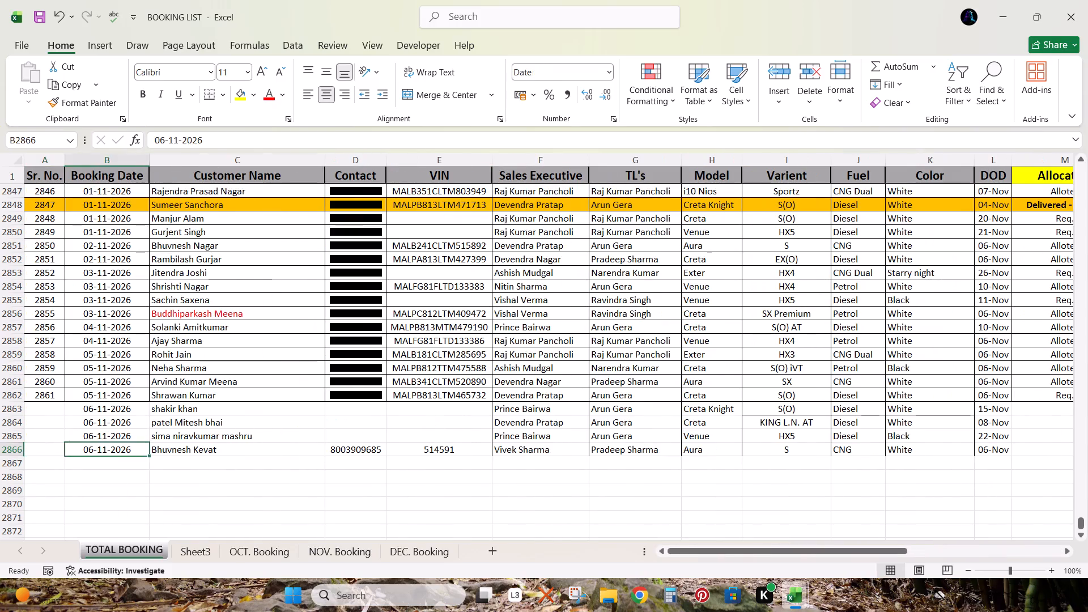
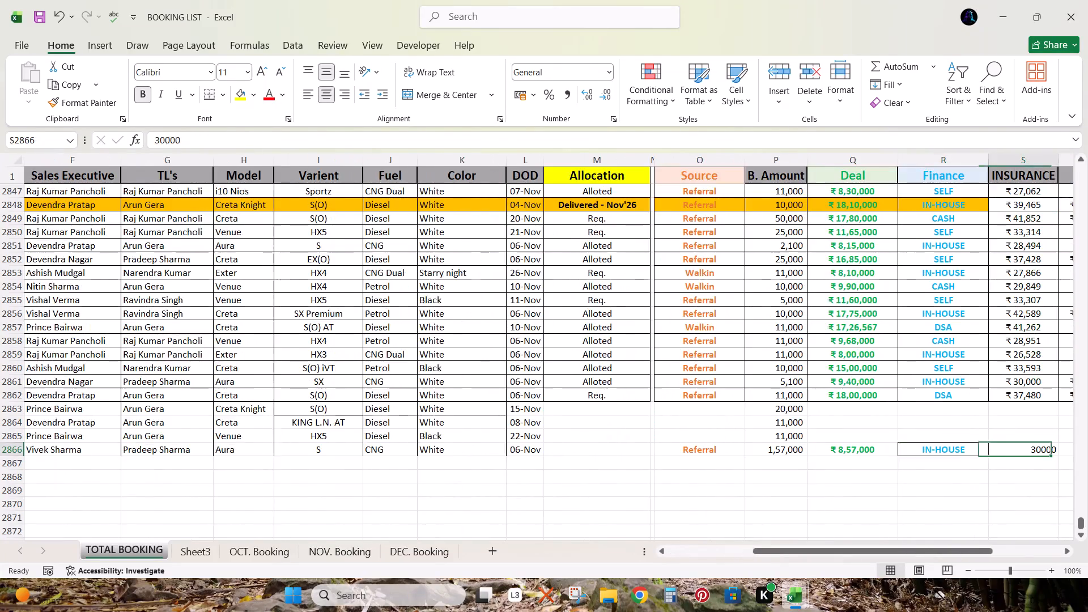
key(Right)
key(Right)
key(Left)
key(Left)
key(Left)
key(Left)
key(Left)
key(Left)
key(Left)
key(Left)
key(Left)
key(Left)
key(Left)
key(Left)
key(Left)
key(Left)
key(Left)
key(Left)
key(Left)
key(Left)
key(Left)
key(Left)
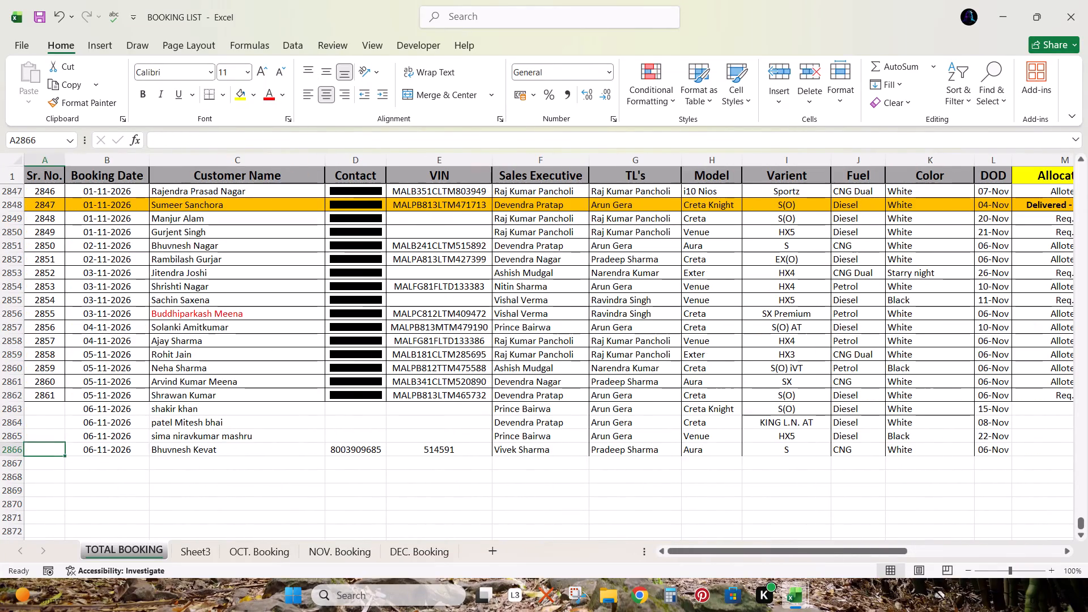
key(Right)
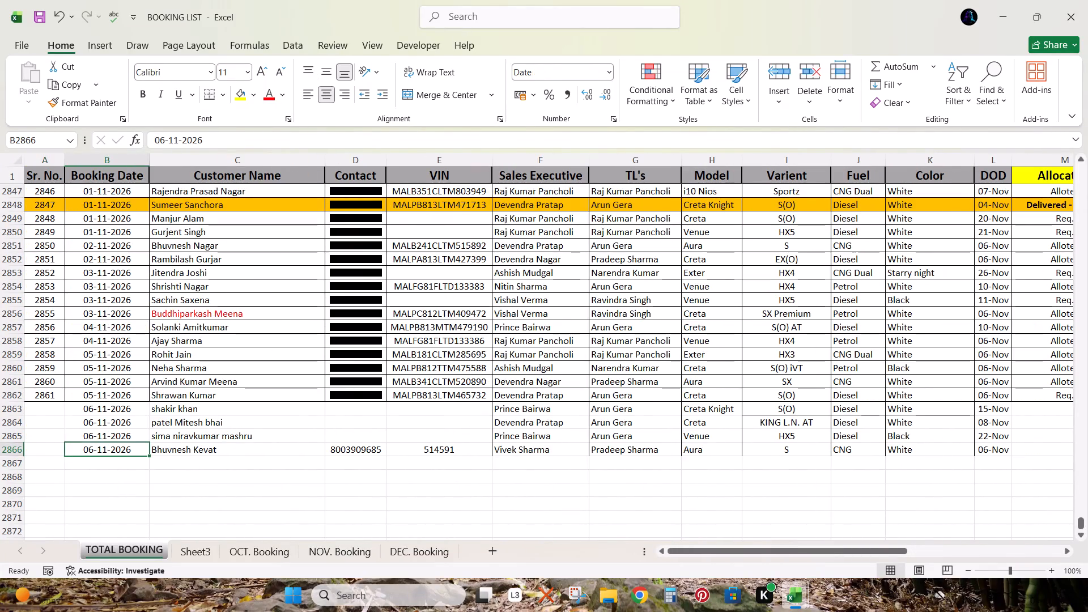
key(Right)
key(Right)
key(Right)
key(ctrl+c)
key(alt+Tab)
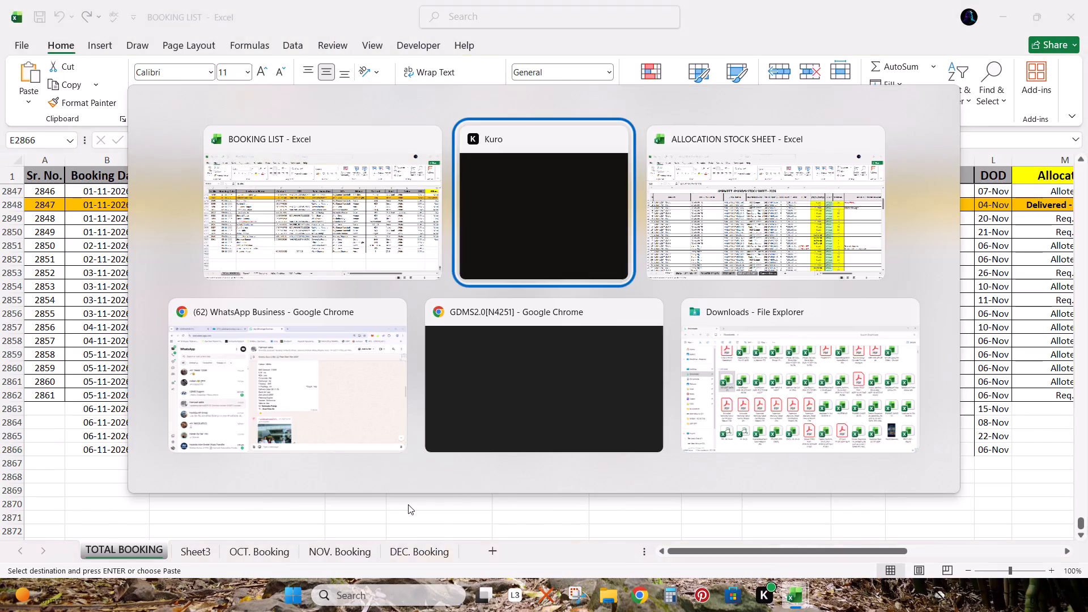
key(alt+Tab)
key(Right)
key(ctrl+f)
key(ctrl+v)
key(Return)
key(Escape)
key(shift+space)
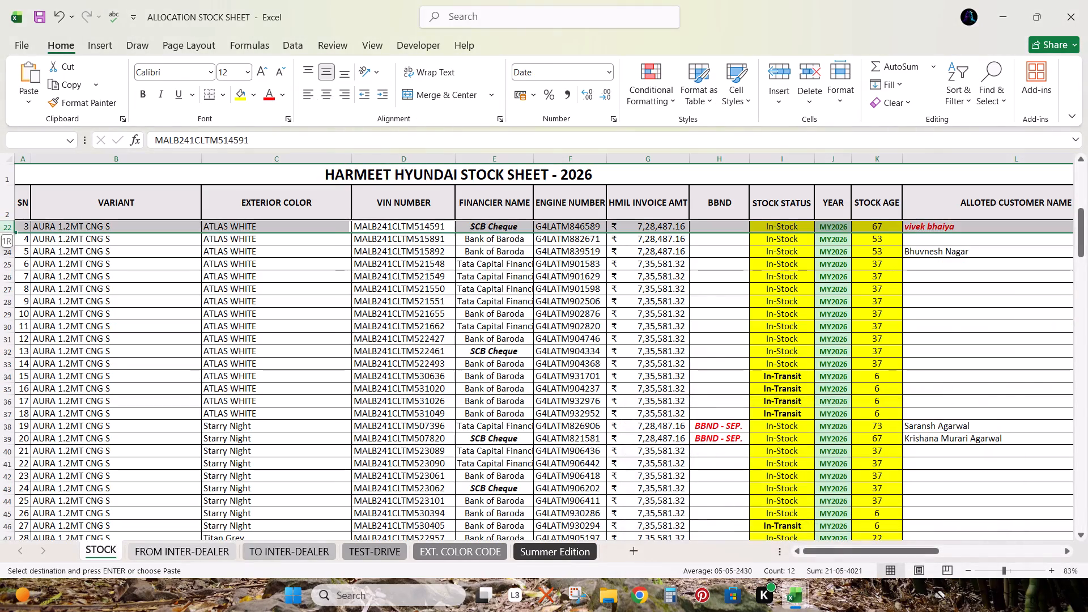
Copy row 2866's details from Customer Name through TL's in BOOKING LIST into stock row 22, starting at ALLOTED CUSTOMER NAME.
key(ctrl+Right)
key(Right)
key(Right)
key(Right)
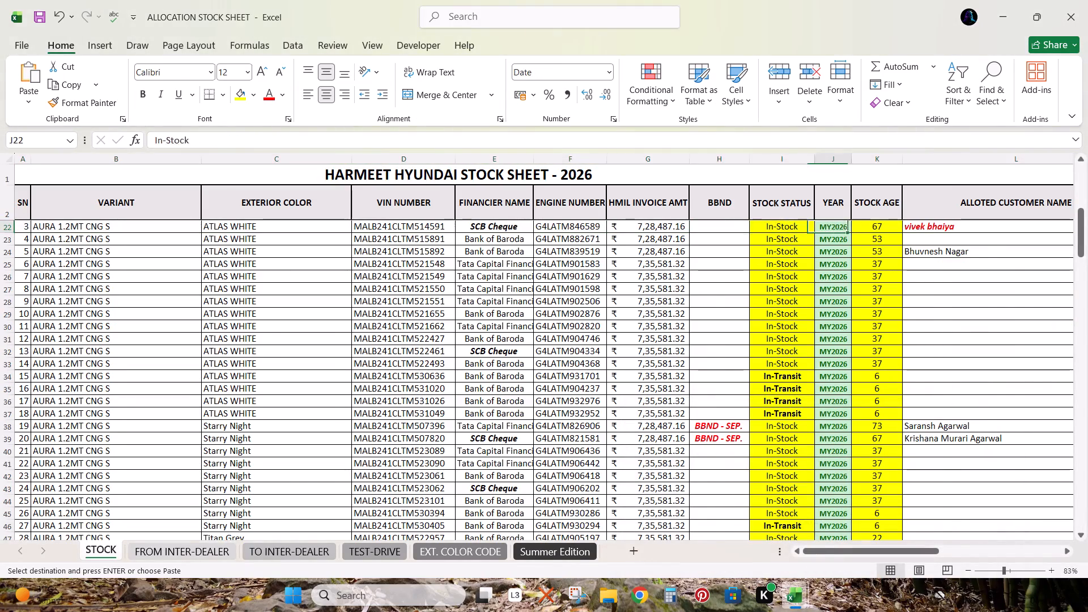
key(Right)
key(Right)
key(Left)
key(alt+Tab)
key(alt+Tab)
key(Right)
key(alt+Tab)
key(Left)
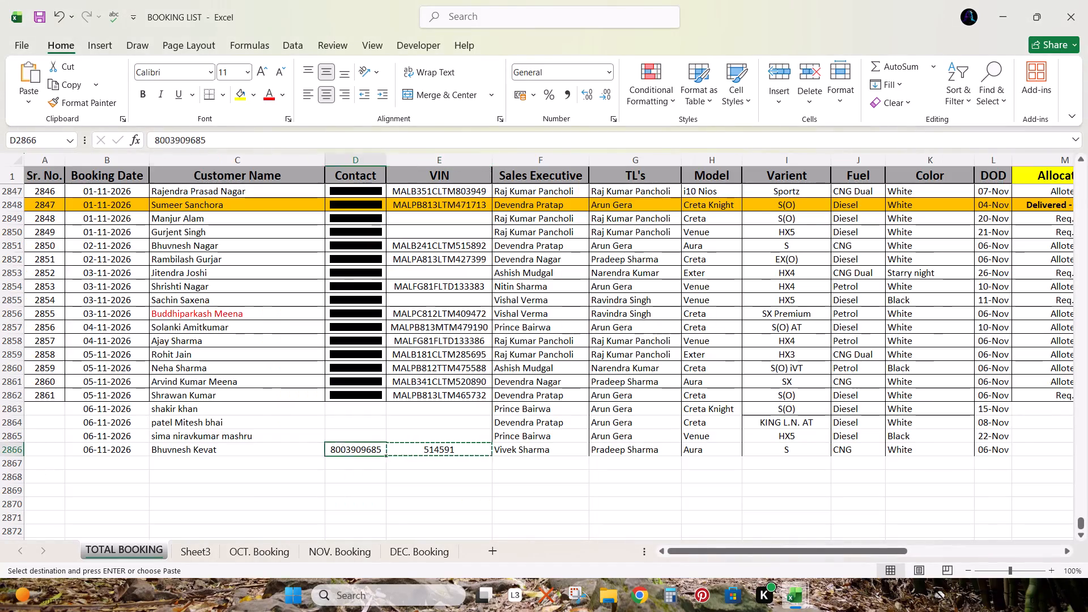
key(Left)
key(shift+Right)
key(shift+Right)
key(shift+Right)
key(shift+Right)
key(ctrl+c)
key(alt+Tab)
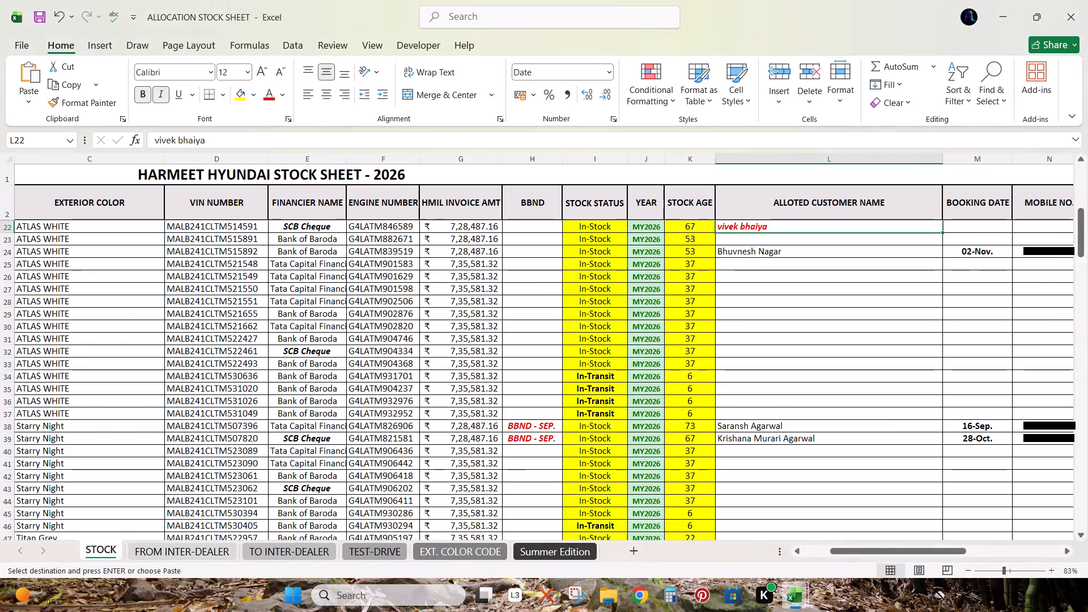
key(ctrl+v)
Move row 22's pasted contact, VIN, executive and team leader entries one column over, starting at MOBILE NO.
key(Right)
key(Right)
key(Right)
key(Left)
key(Left)
key(shift+Right)
key(shift+Right)
key(shift+Right)
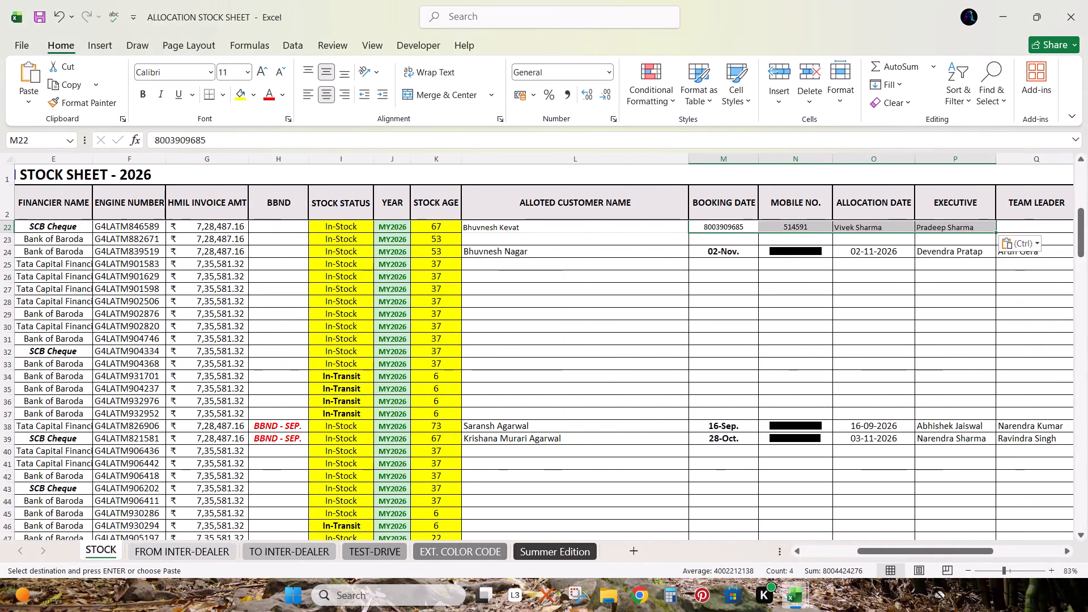
key(ctrl+x)
key(Right)
key(ctrl+v)
Enter 6-11 as both the BOOKING DATE and the ALLOCATION DATE for the Aura in stock row 22.
key(Left)
text(6-)
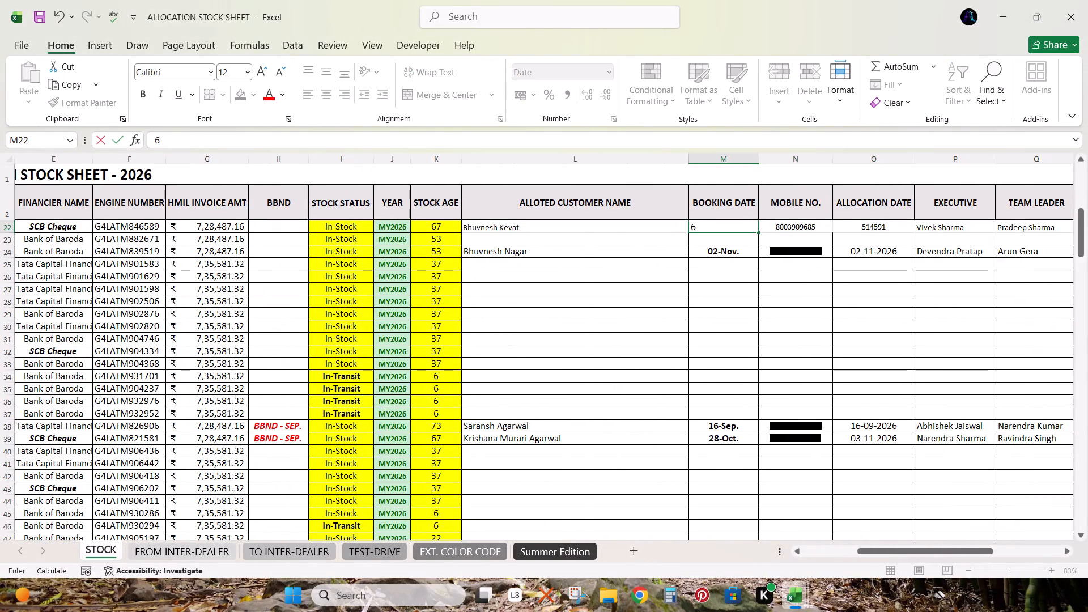
text(11)
key(Tab)
key(Tab)
key(6)
key(minus)
text(11)
key(Return)
key(Left)
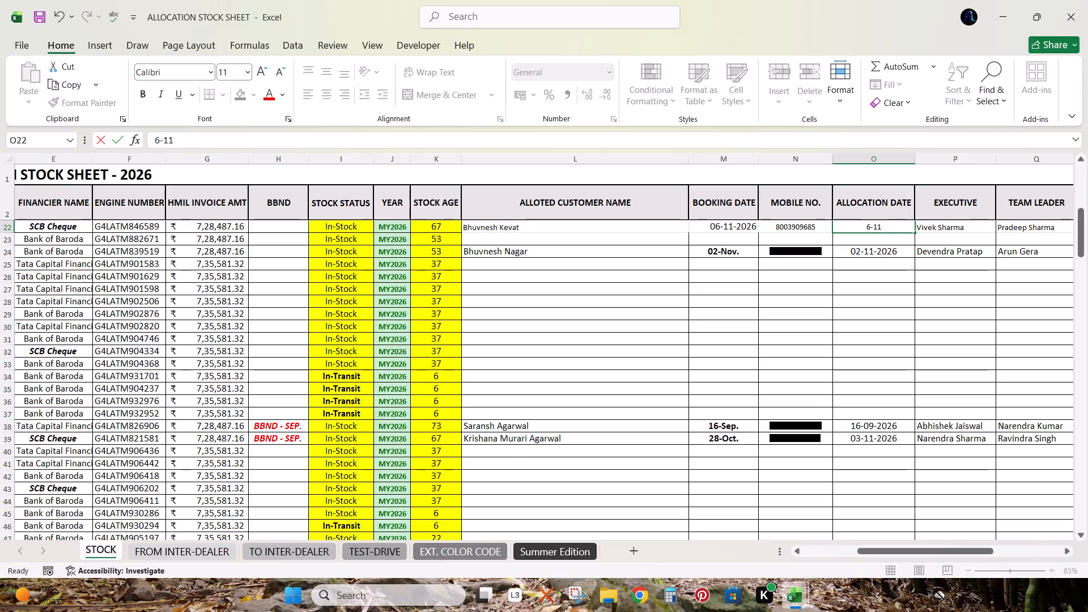
Copy the formatting of row 23's blank allotment cells, ALLOTED CUSTOMER NAME through TEAM LEADER, onto row 22's entries.
key(Down)
key(Left)
key(Left)
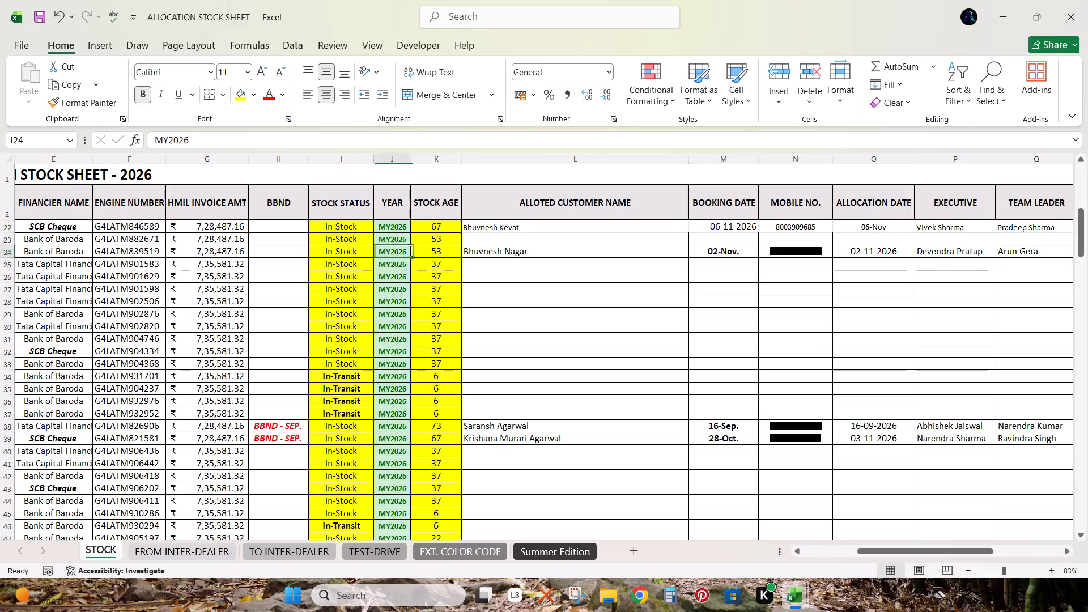
key(Down)
key(Left)
key(Up)
key(Right)
key(Up)
key(Right)
key(Right)
key(shift+Right)
key(shift+Right)
key(shift+Right)
key(shift+Right)
key(shift+Right)
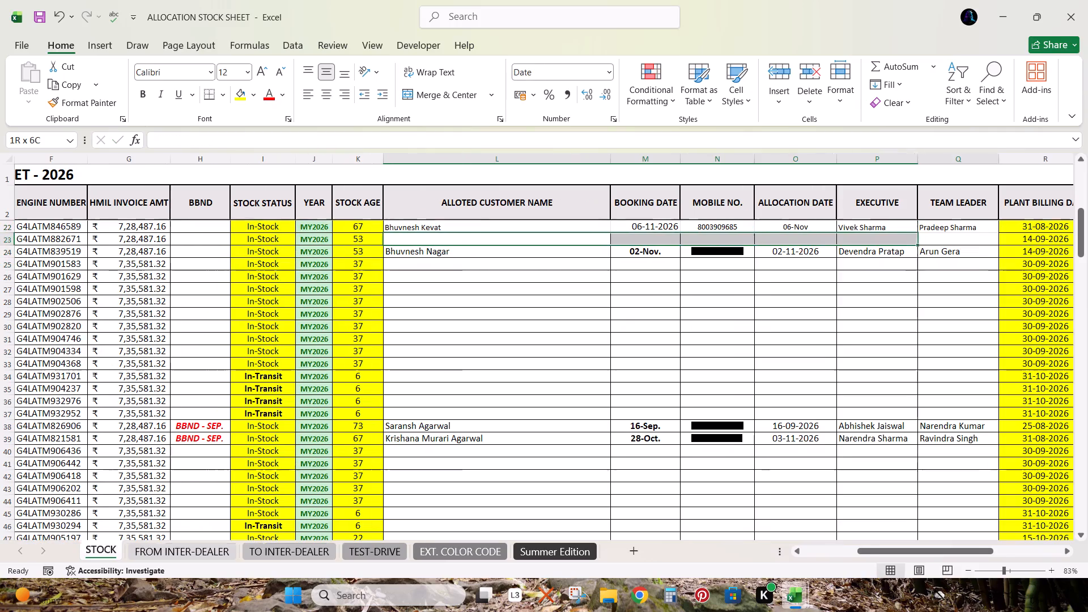
click(80, 104)
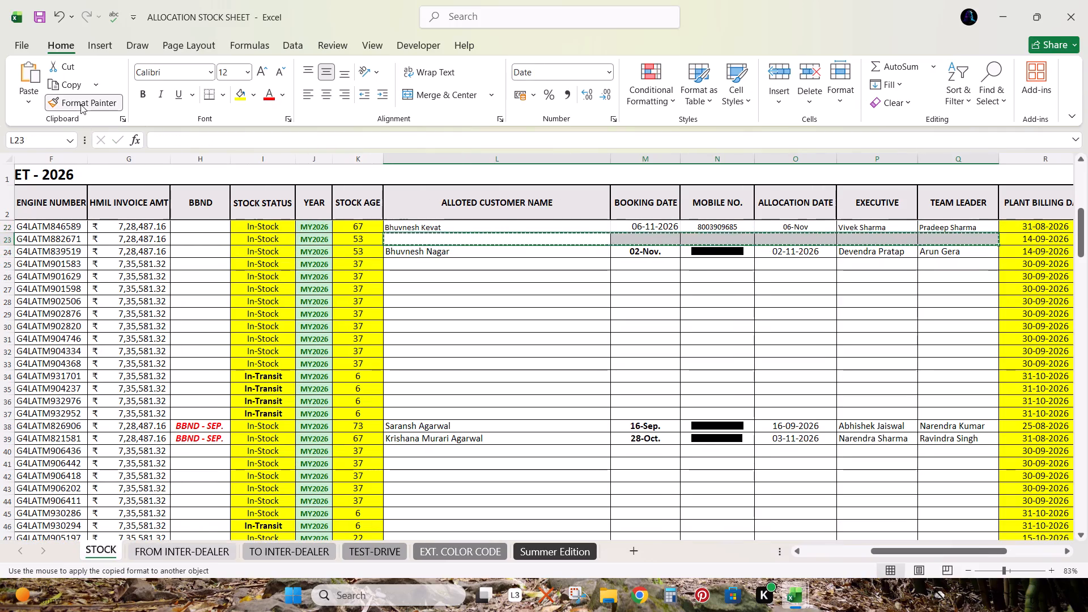
key(Up)
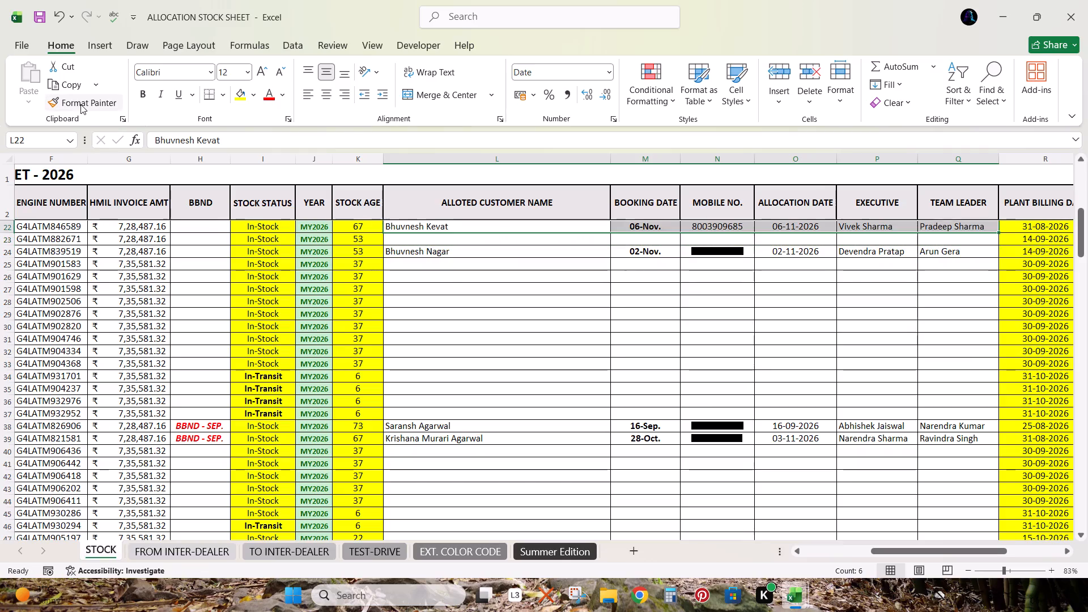
key(ctrl+Left)
key(ctrl+Left)
key(ctrl+Left)
key(ctrl+Left)
key(Right)
key(Right)
key(Right)
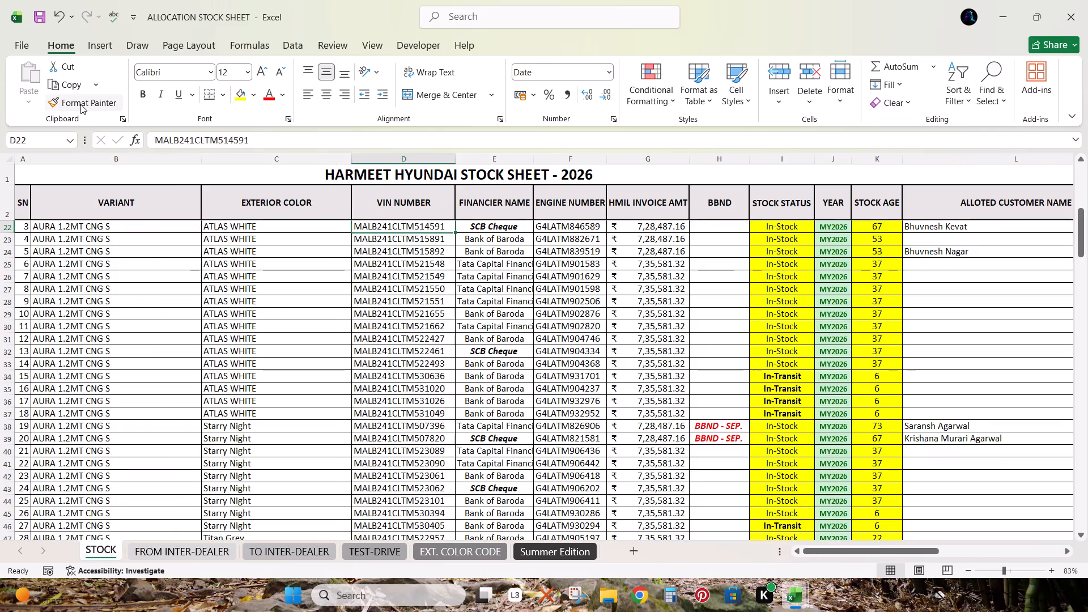
key(Right)
key(Left)
key(ctrl+c)
key(alt+Tab)
key(Right)
key(Right)
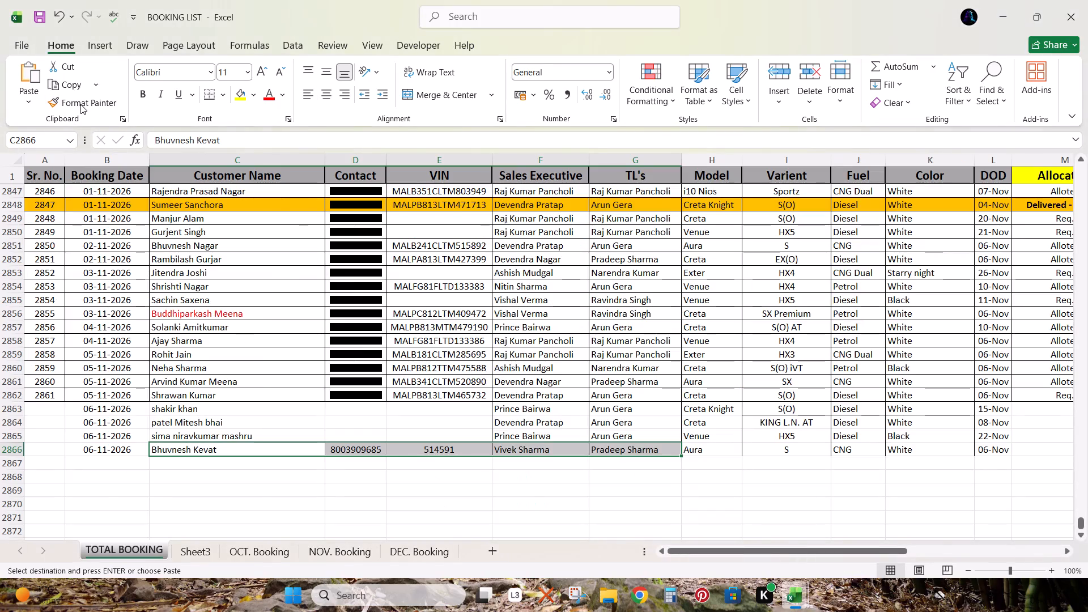
key(ctrl+v)
key(ctrl+Right)
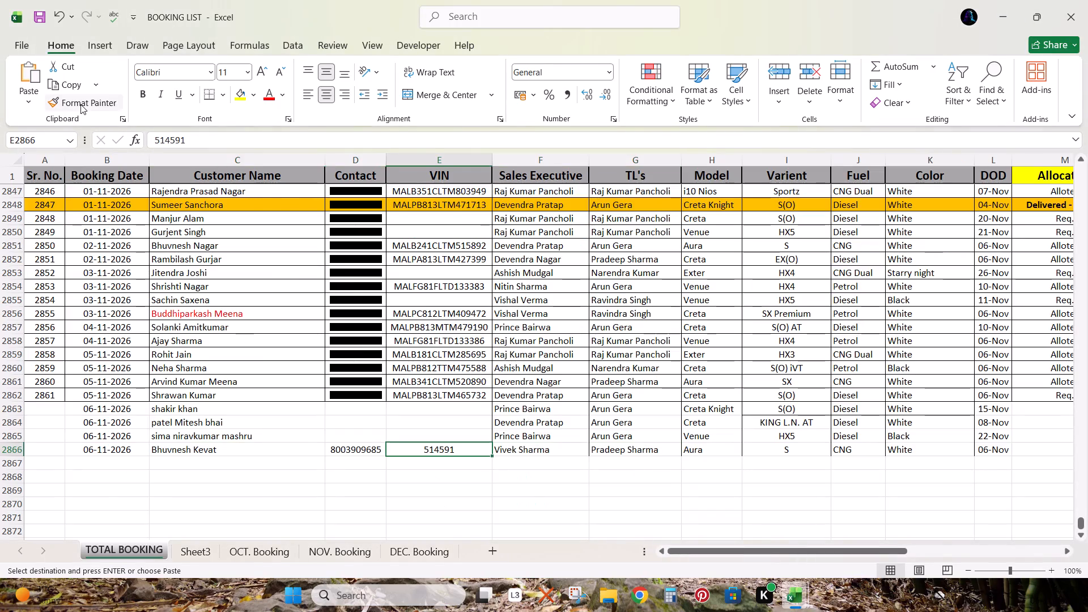
key(Right)
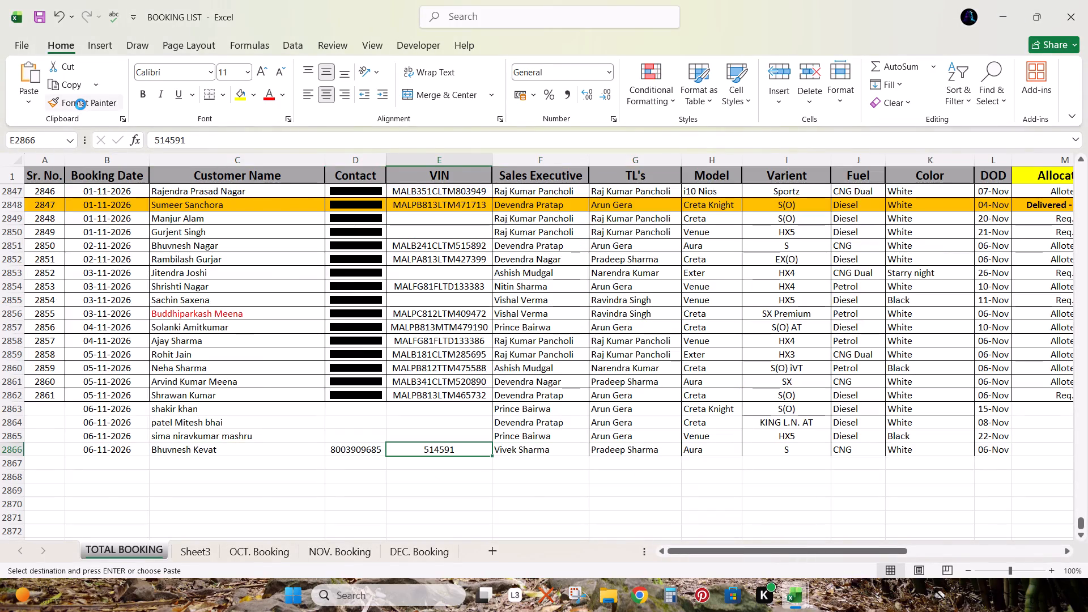
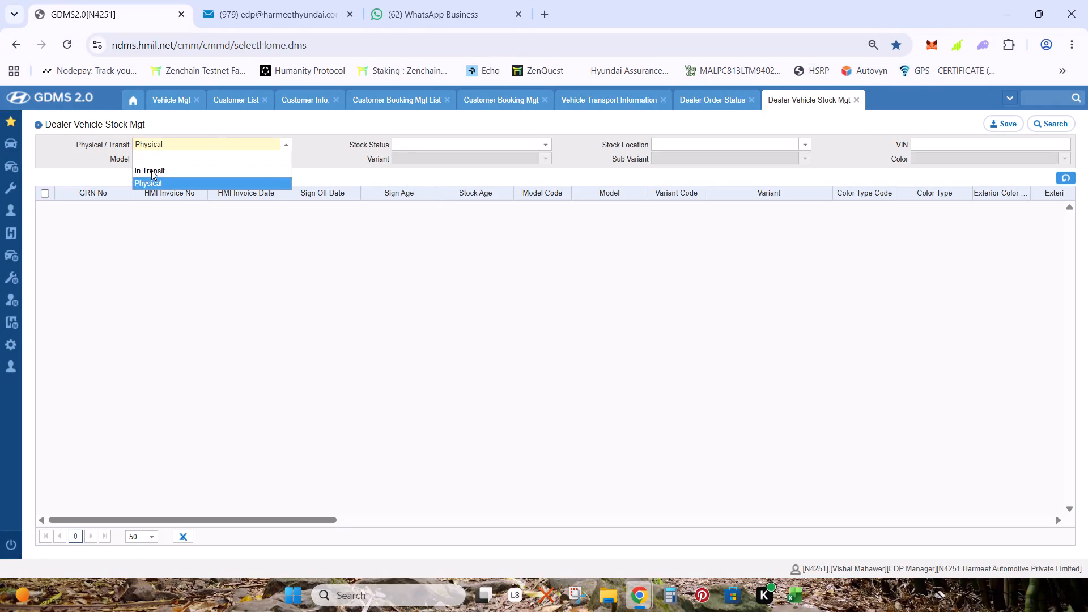
List the In Transit dealer vehicle stock at 300 rows per page and check the vehicles' VINs and order details.
click(151, 170)
click(148, 536)
click(142, 523)
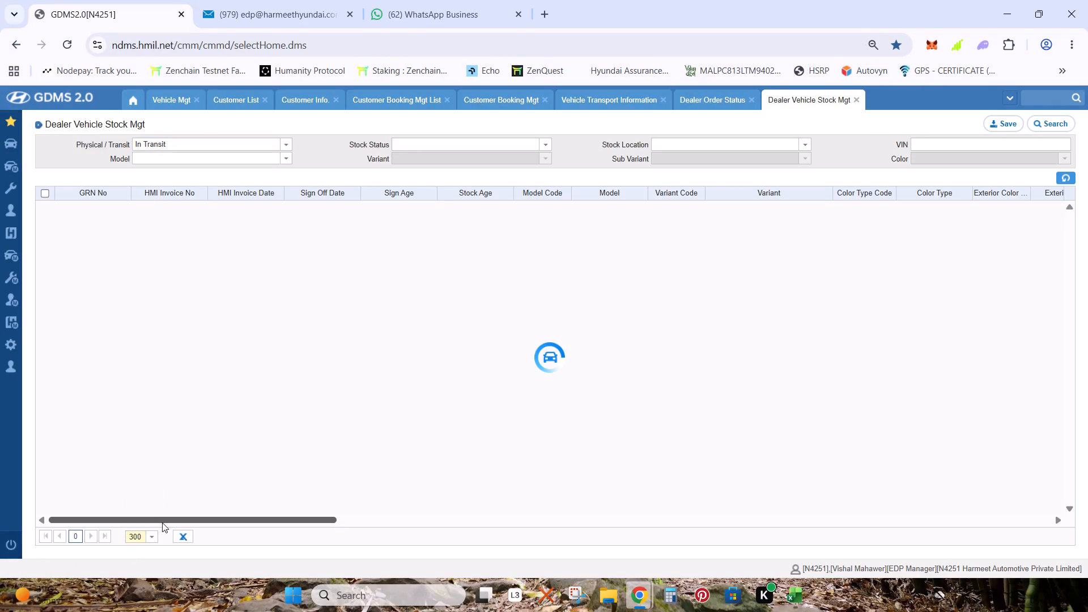
drag(162, 522, 300, 522)
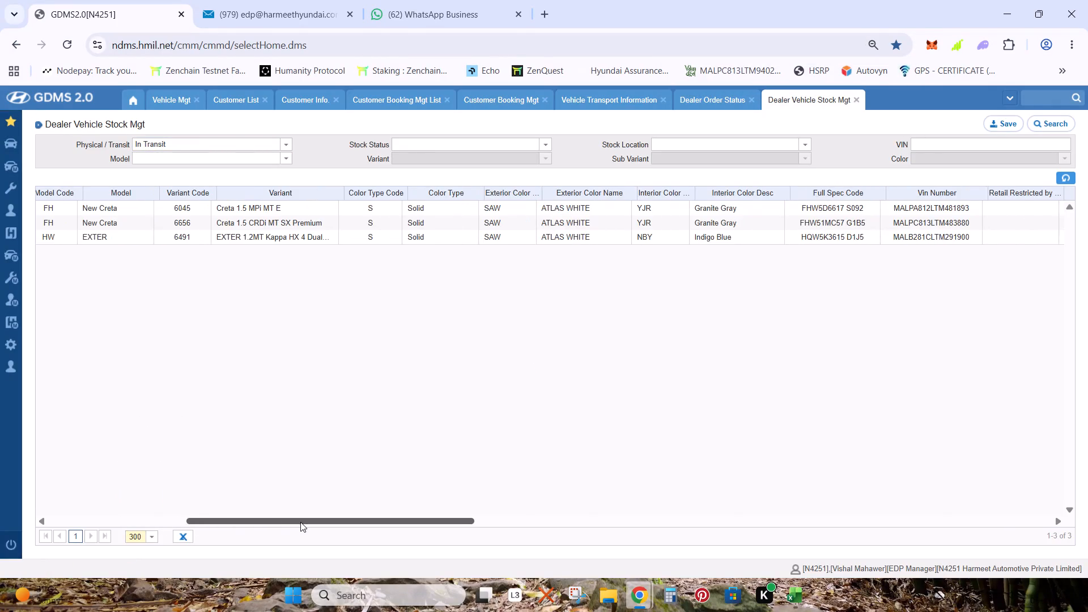
drag(300, 522, 484, 501)
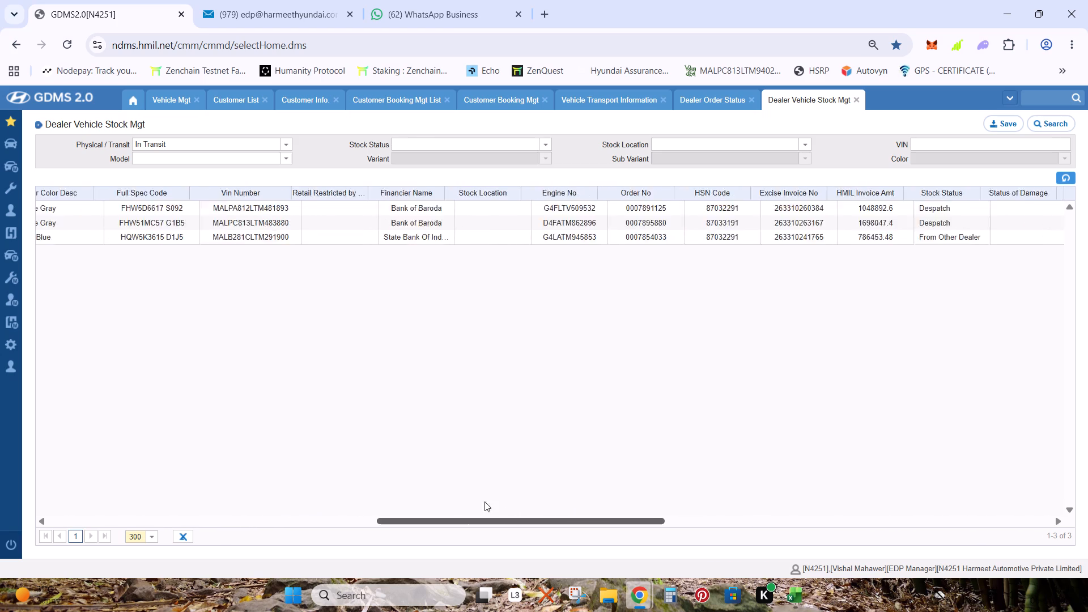
drag(484, 501, 308, 498)
In the BOOKING LIST workbook, set the Allocation of row 2866 to Alloted and save the workbook.
key(alt+Tab)
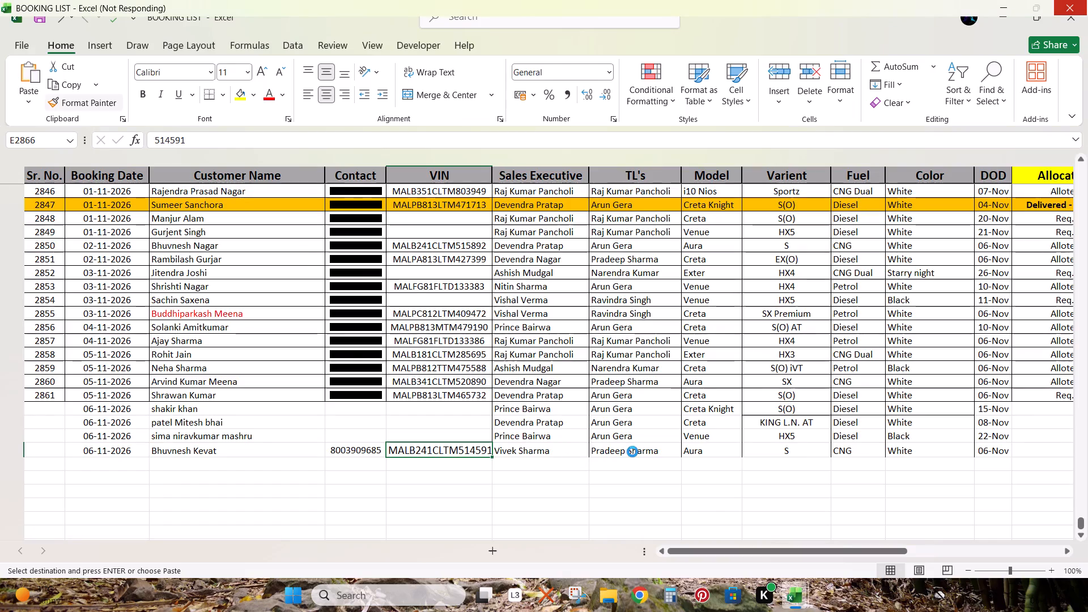
click(632, 452)
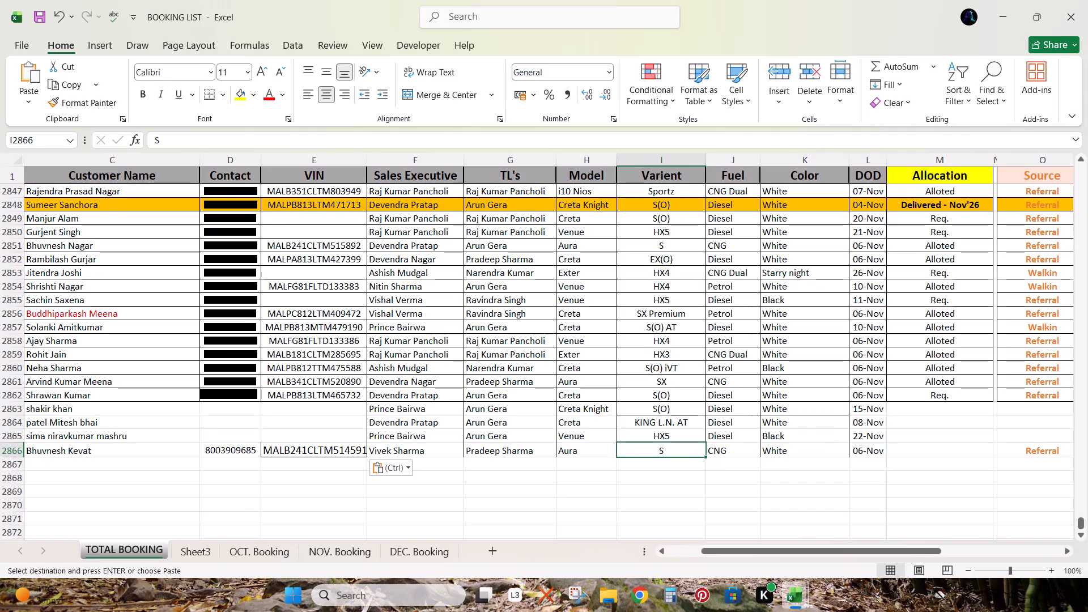
key(Right)
key(Right)
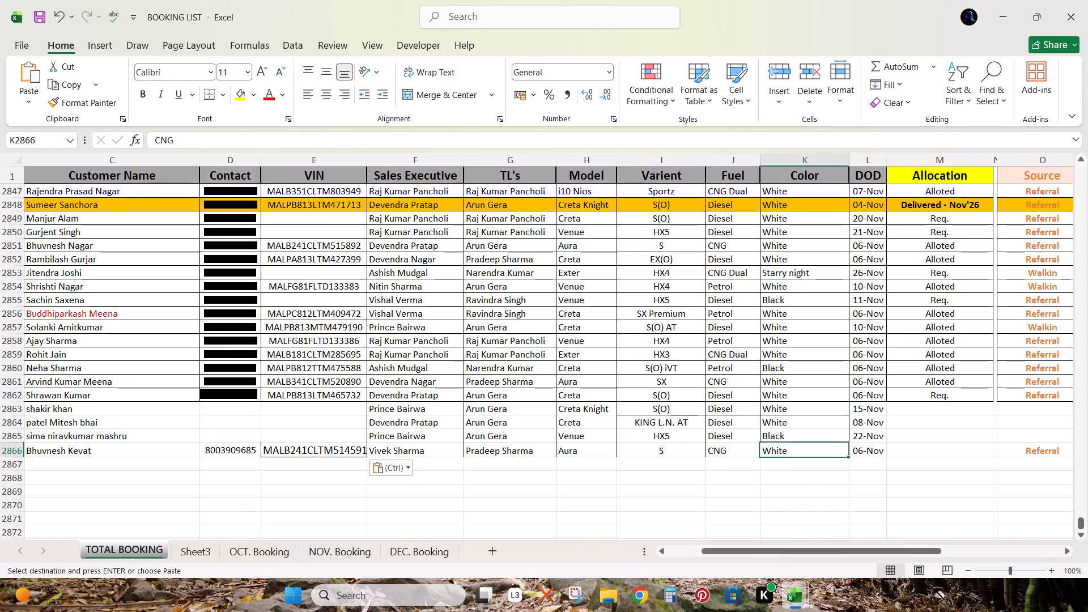
key(Right)
key(Right)
key(a)
key(Down)
key(Left)
key(Up)
key(Left)
key(ctrl+Left)
key(ctrl+Left)
key(Right)
key(Right)
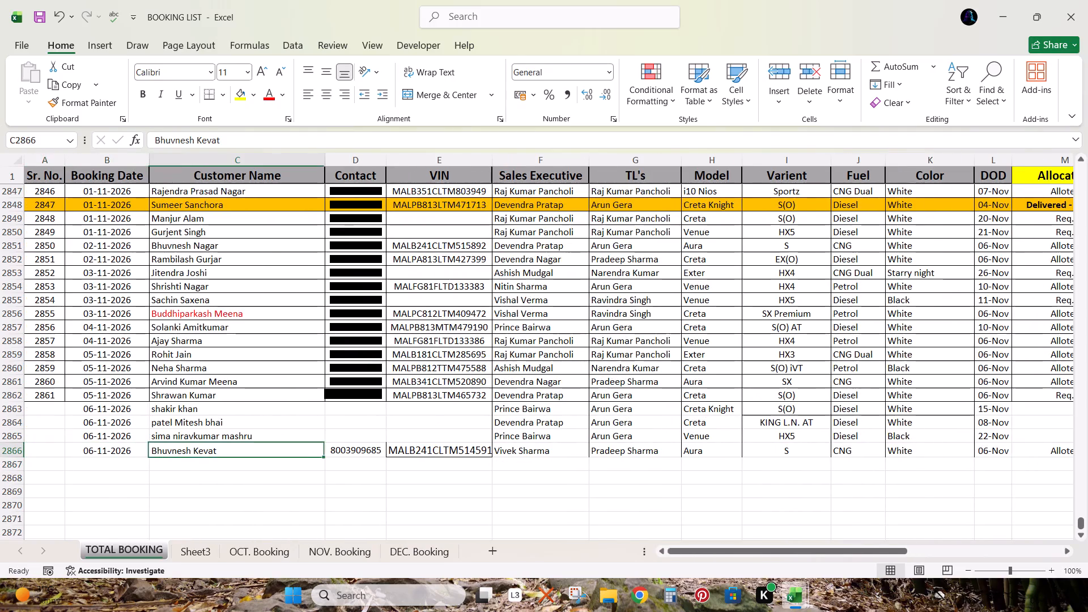
key(ctrl+s)
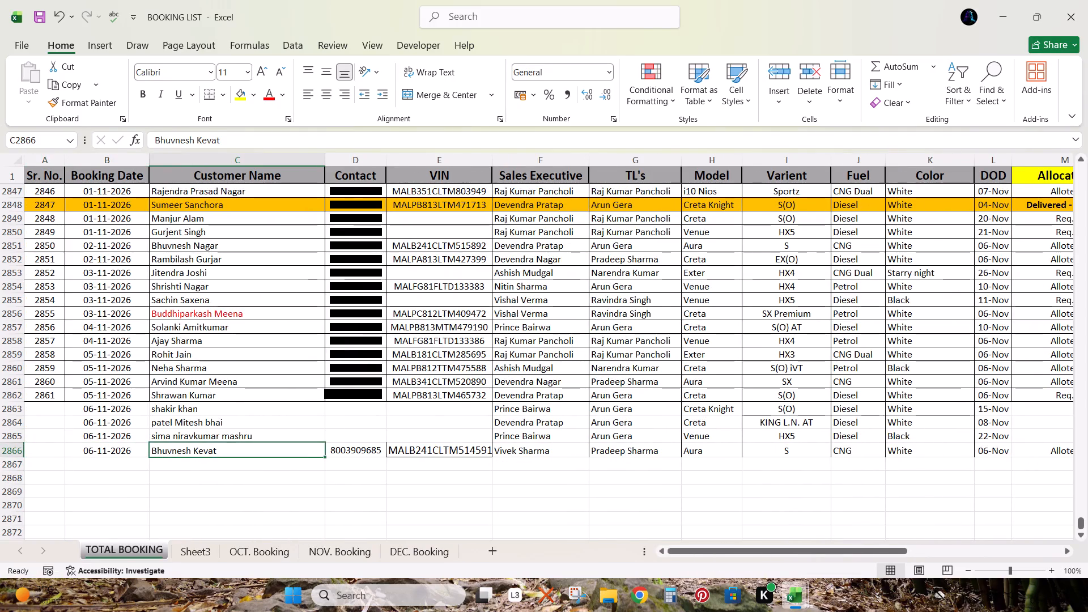
Copy the row formatting of row 2856 onto the new booking rows 2863 to 2866.
click(197, 314)
key(shift+space)
click(52, 103)
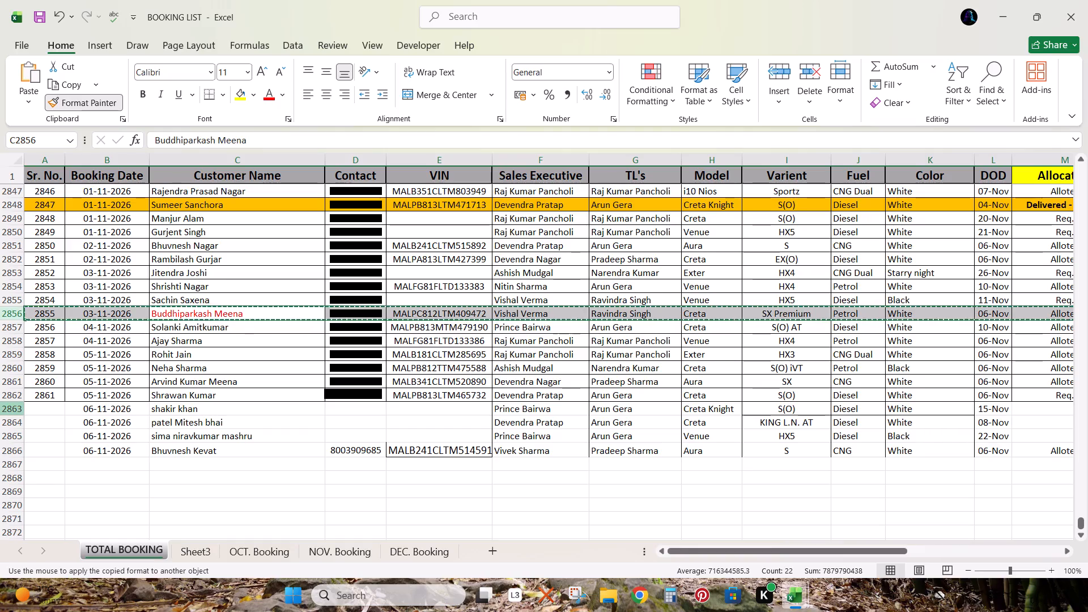
drag(10, 408, 12, 450)
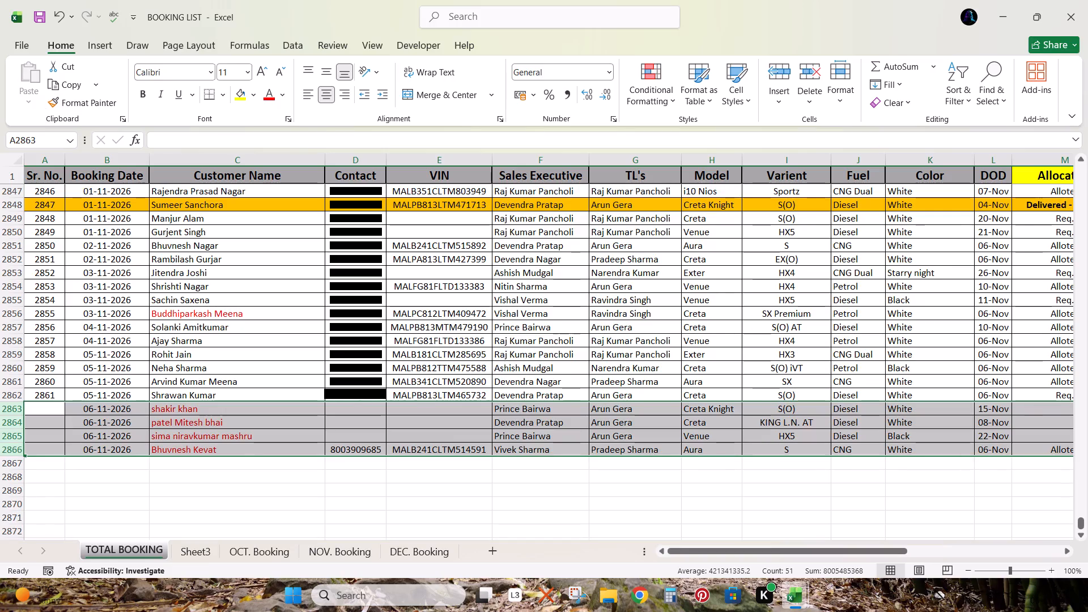
Set the font colour of the customer name in row 2866 to Automatic and save the workbook.
click(202, 452)
click(285, 93)
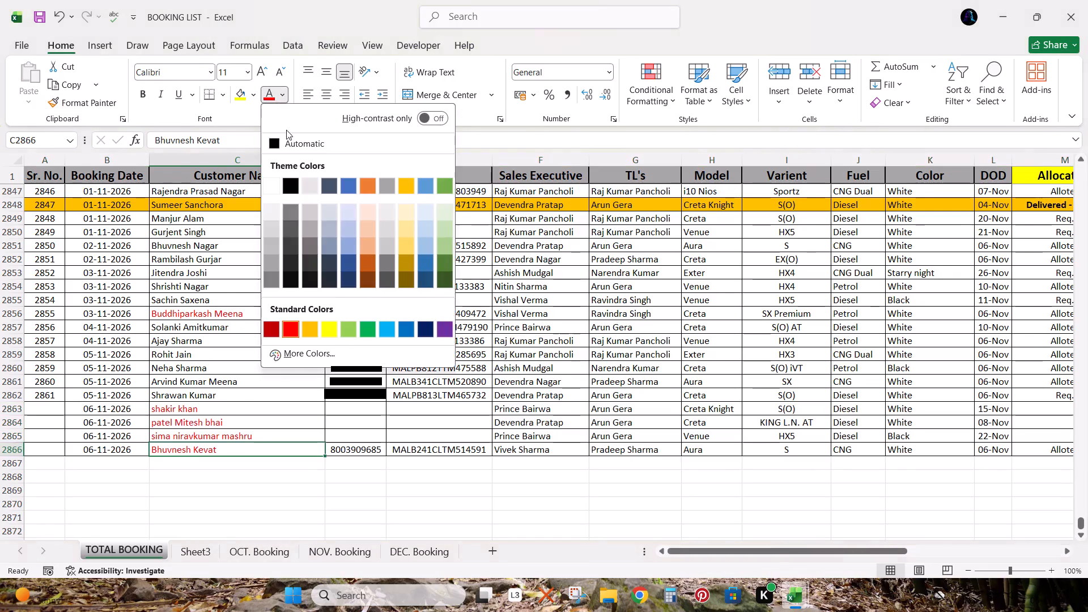
click(289, 142)
click(34, 14)
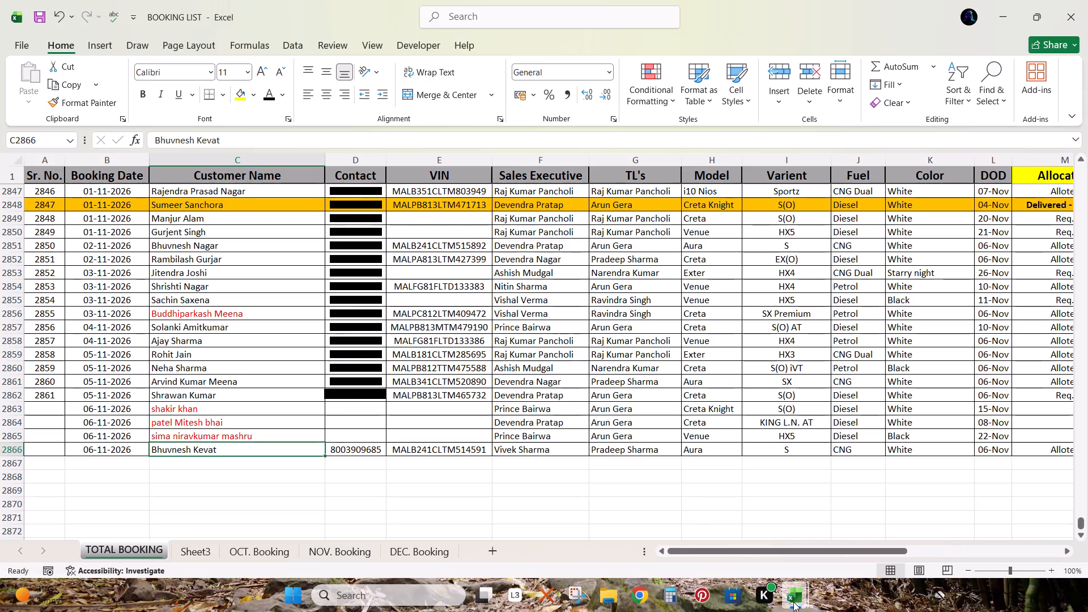
In the ALLOCATION STOCK SHEET, enter TO BABA HYUNDAI as the alloted customer for the Grand i10 NIOS Kappa Sportz in row 6.
click(720, 535)
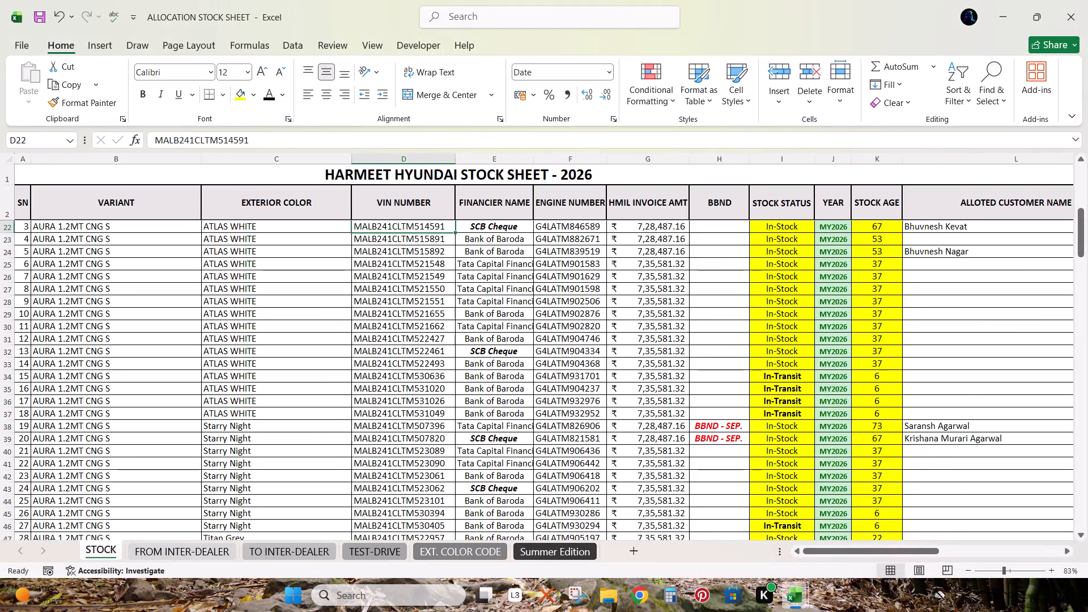
scroll(832, 468, up, 7)
click(837, 207)
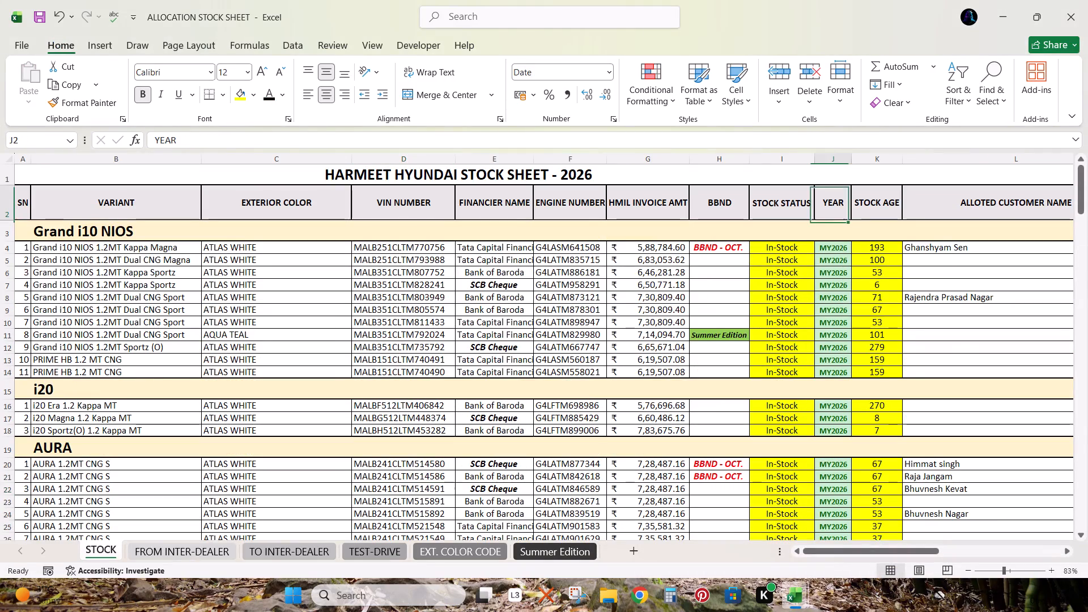
key(Down)
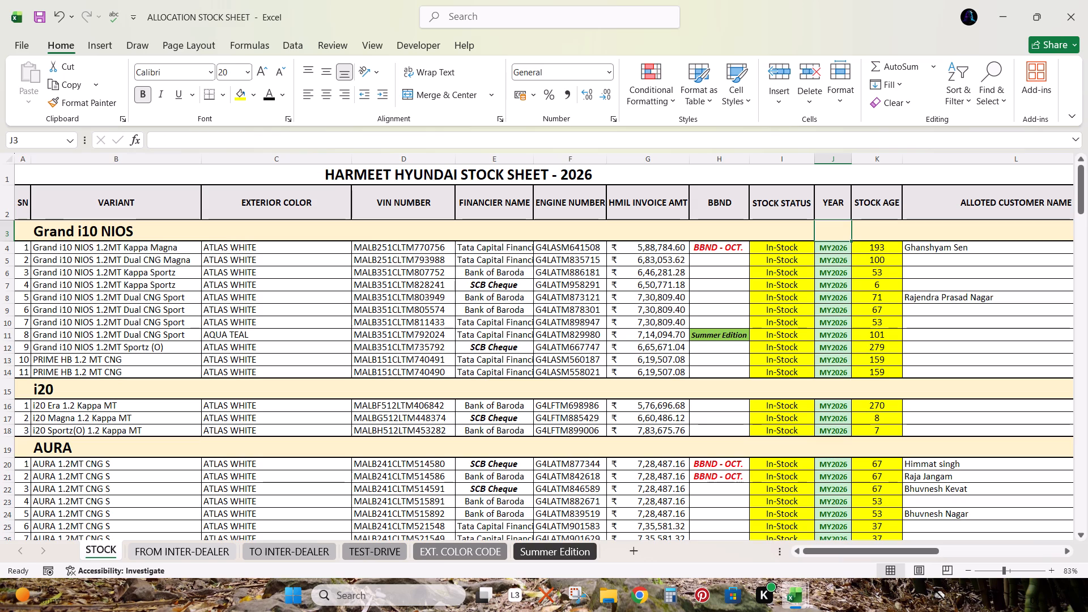
drag(165, 273, 172, 290)
key(shift+space)
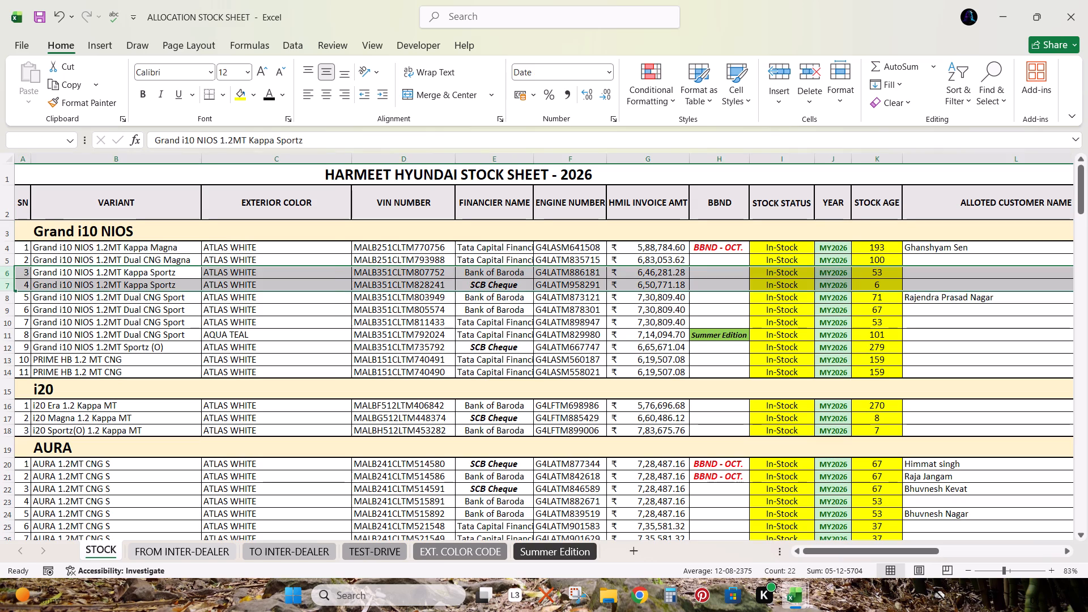
click(925, 271)
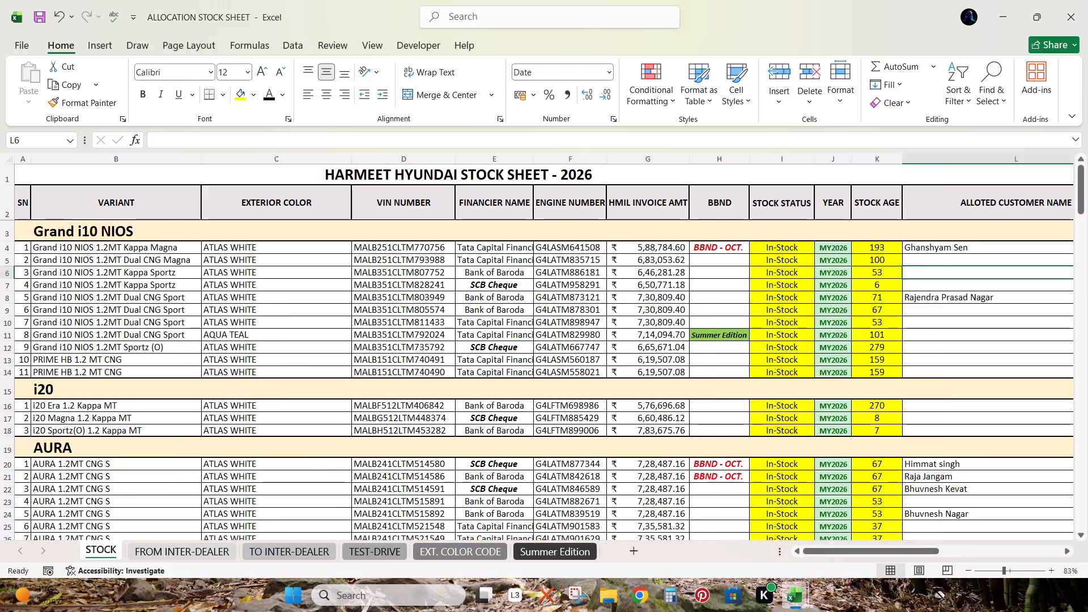
text(TO BABA)
key(space)
text(HYUNDAI -)
key(space)
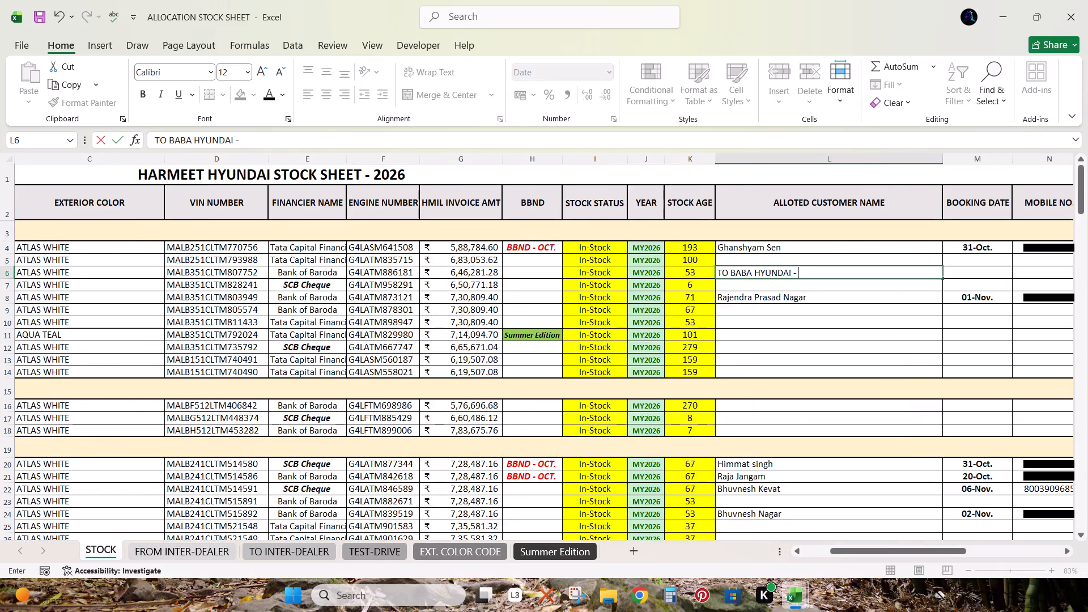
key(BackSpace)
key(BackSpace)
key(BackSpace)
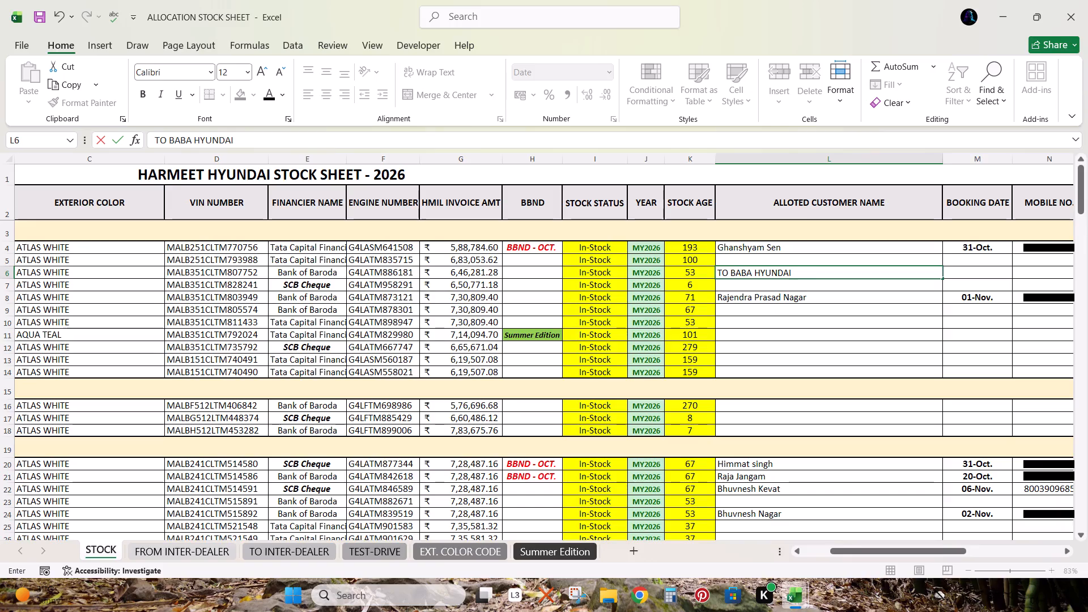
key(Return)
key(Up)
Copy the blue formatting of row 111's TO ARORA HYUNDAI cell onto the TO BABA HYUNDAI entry in row 6.
scroll(753, 352, up, 1)
scroll(750, 352, down, 2)
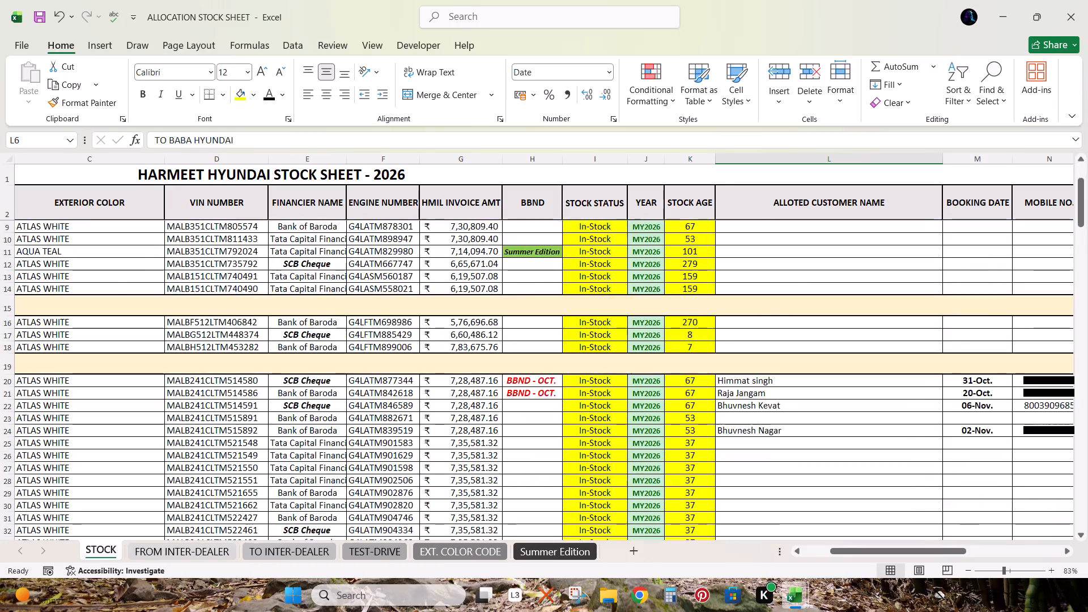
scroll(749, 343, down, 4)
scroll(753, 353, up, 5)
scroll(753, 353, down, 6)
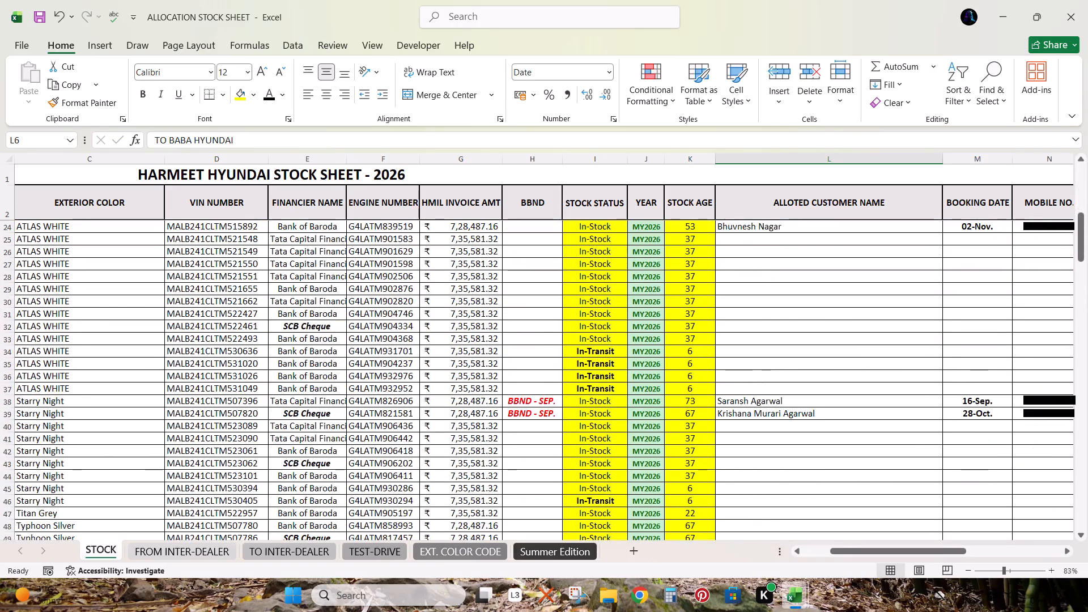
scroll(755, 355, down, 9)
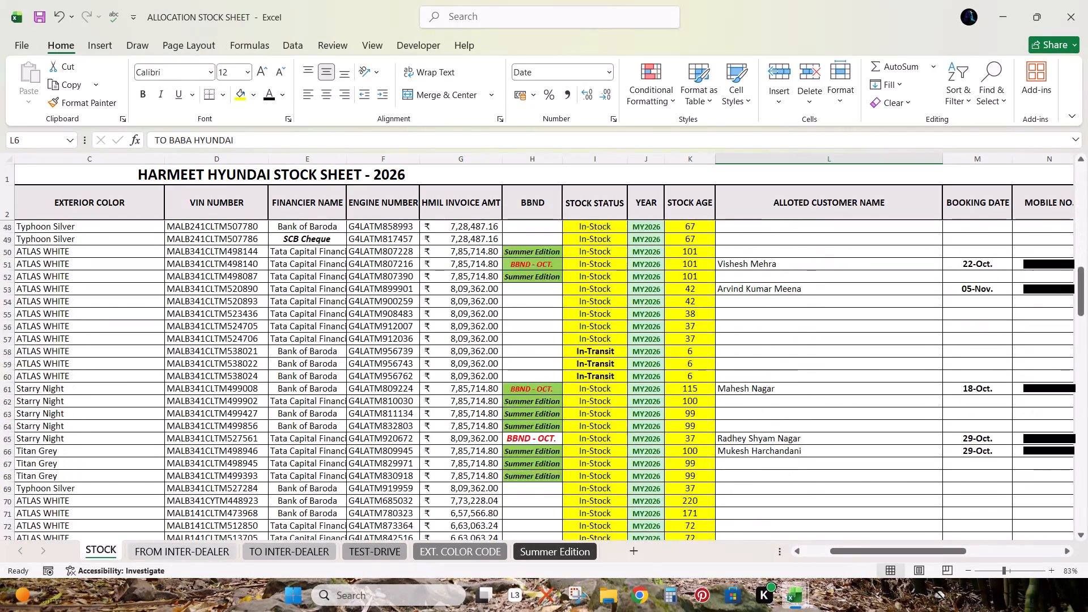
scroll(755, 355, down, 16)
scroll(756, 421, up, 1)
scroll(756, 421, down, 1)
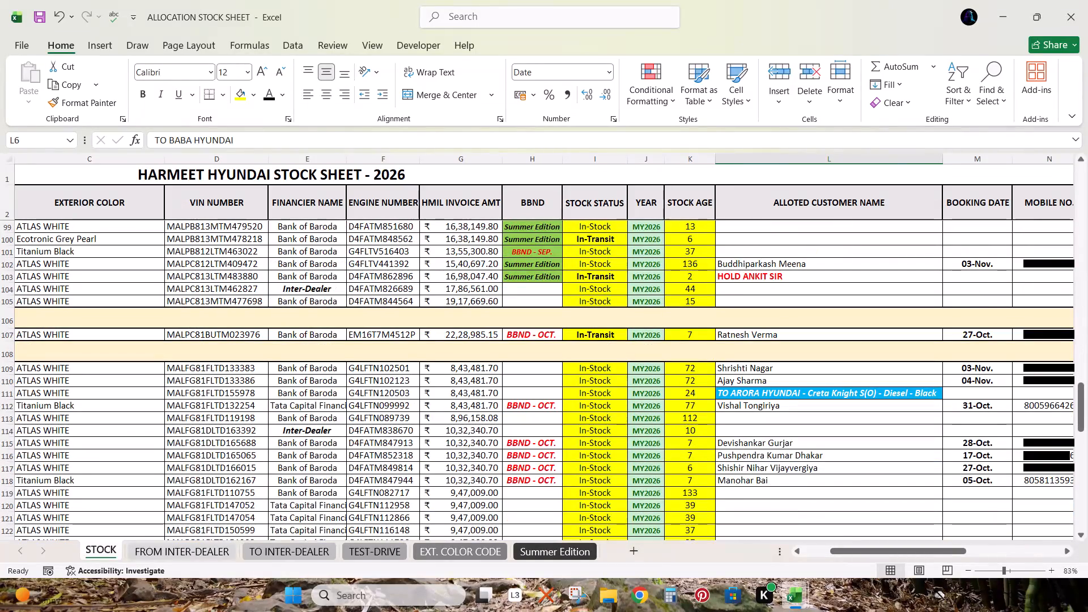
click(777, 396)
click(55, 109)
drag(1081, 397, 1081, 167)
click(771, 278)
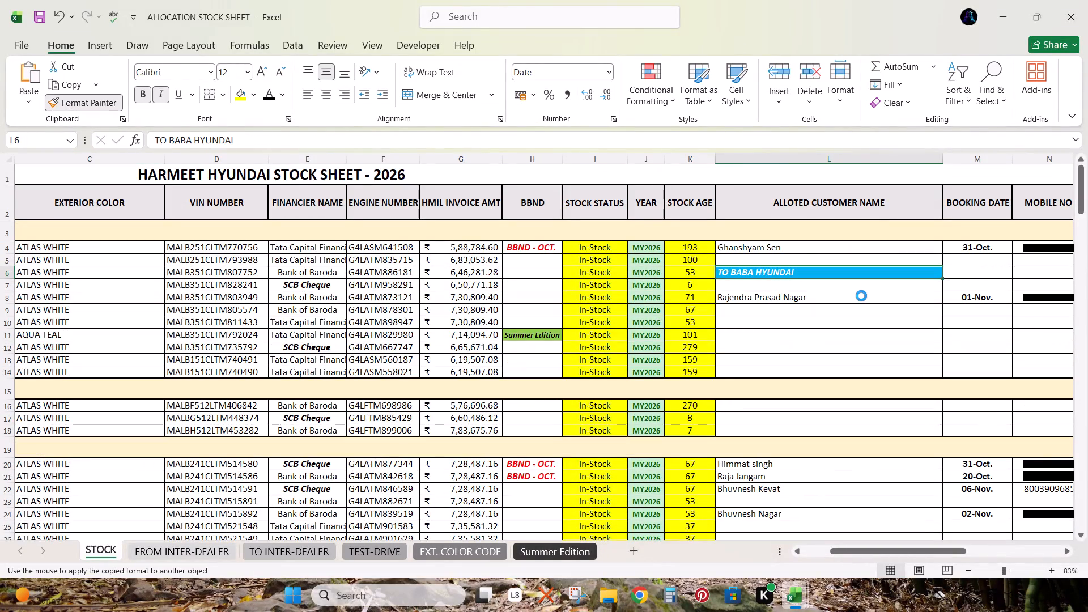
key(Left)
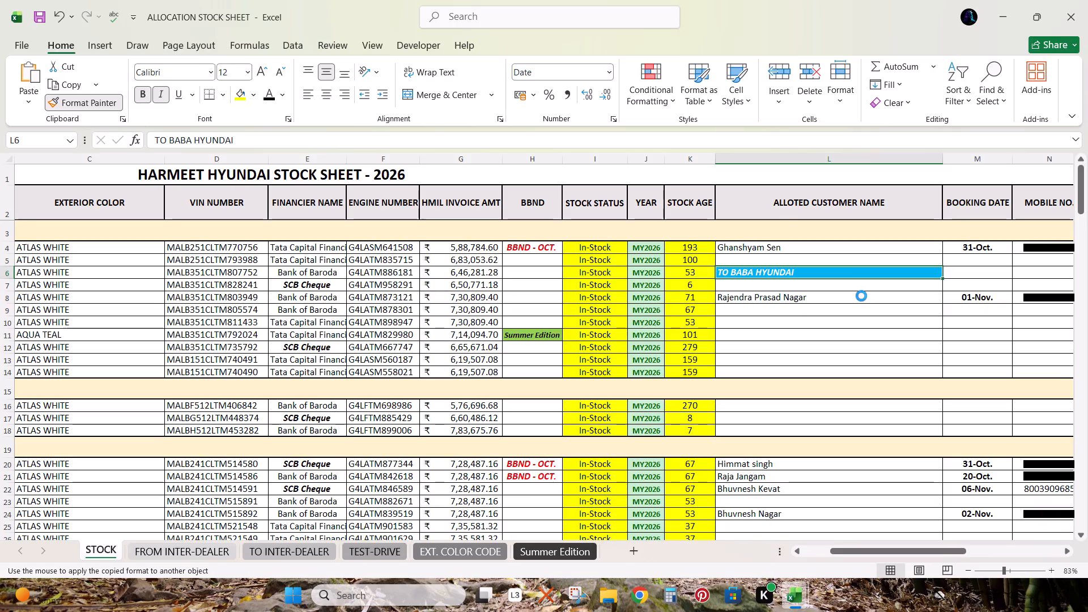
key(Left)
key(Left)
key(Left)
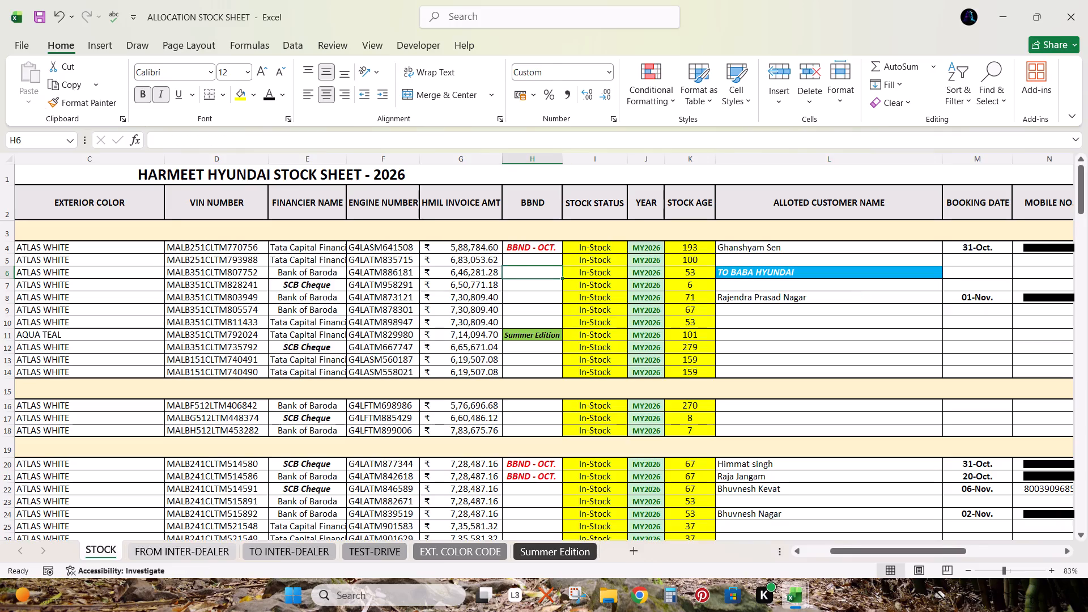
key(Left)
key(Left)
key(Left)
key(Left)
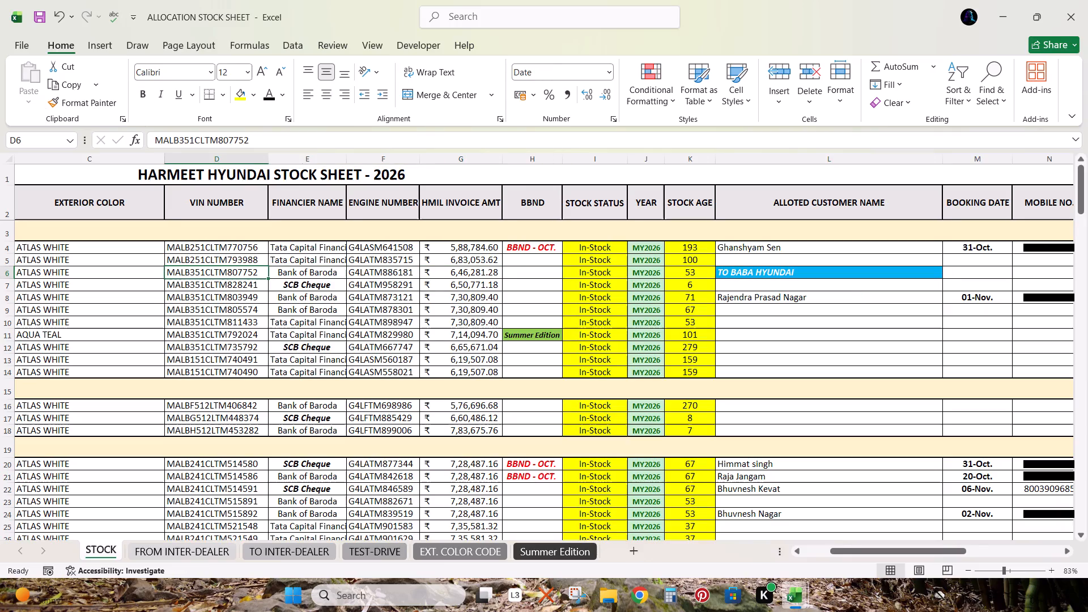
key(shift+space)
key(Right)
key(Left)
key(ctrl+Right)
key(ctrl+Right)
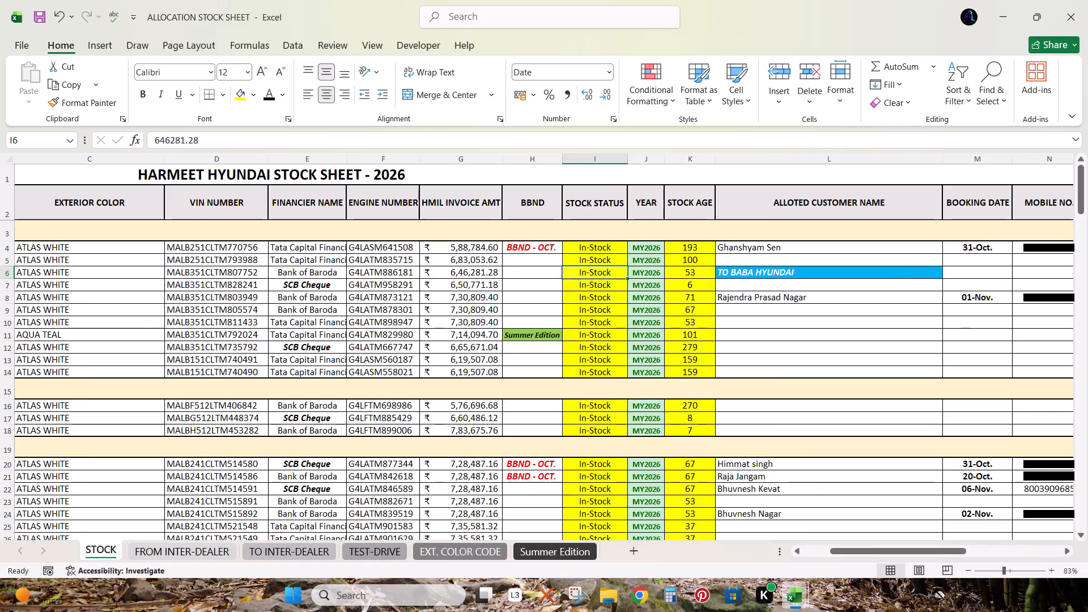
key(ctrl+Right)
key(ctrl+Right)
key(ctrl+Left)
key(ctrl+Left)
key(ctrl+Left)
key(ctrl+Left)
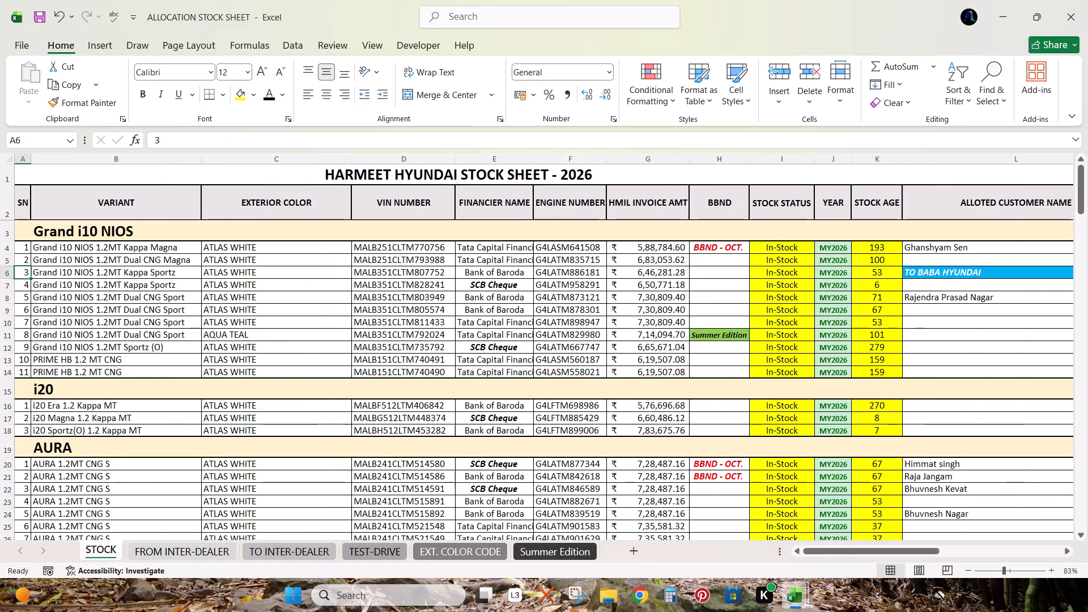
key(Right)
key(Right)
key(Right)
key(ctrl+c)
Switch to GDMS in Chrome, close the Customer Booking Mgt page and open the Credit/Debit Note(Digital Signature) report.
click(638, 589)
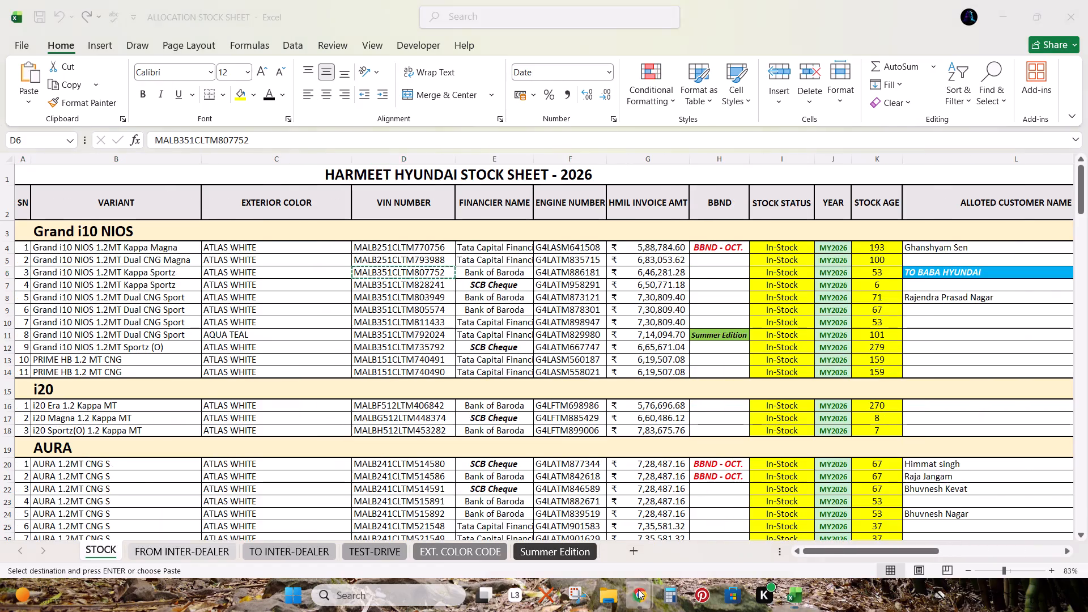
click(569, 519)
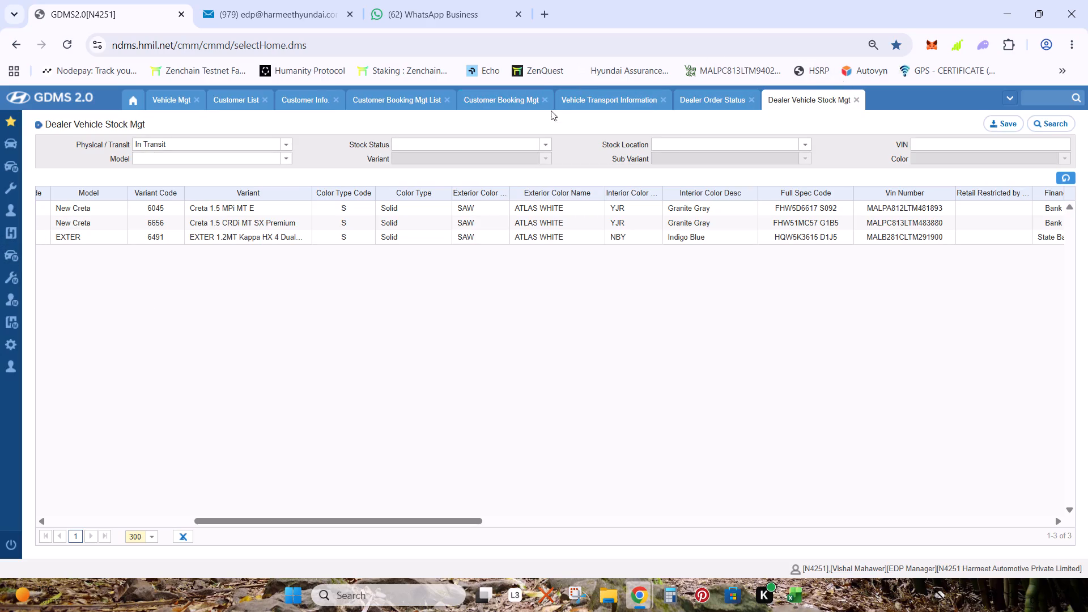
click(540, 95)
click(12, 116)
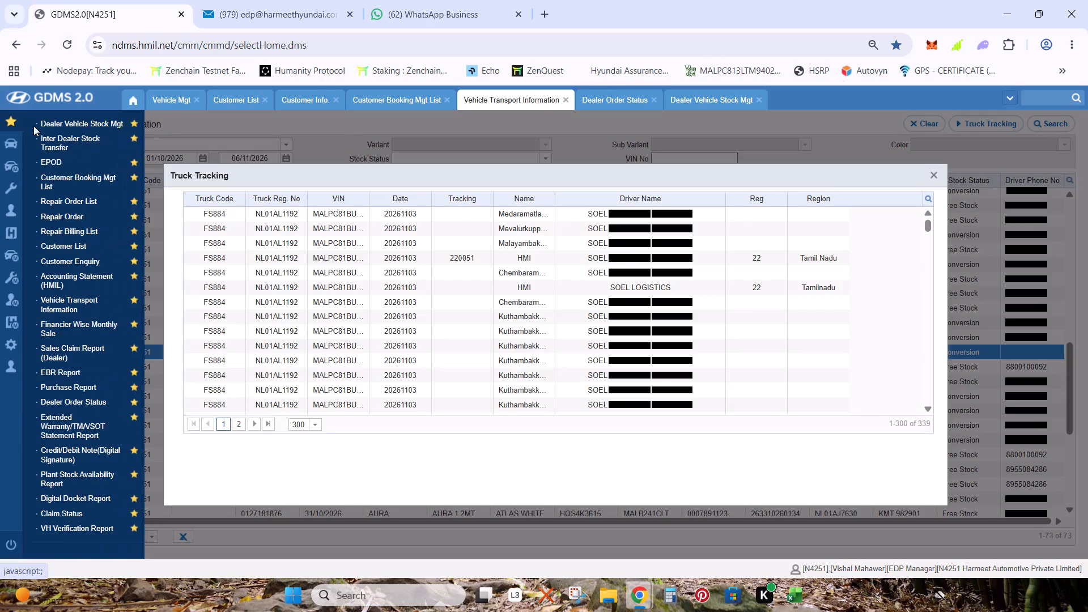
click(5, 144)
click(10, 207)
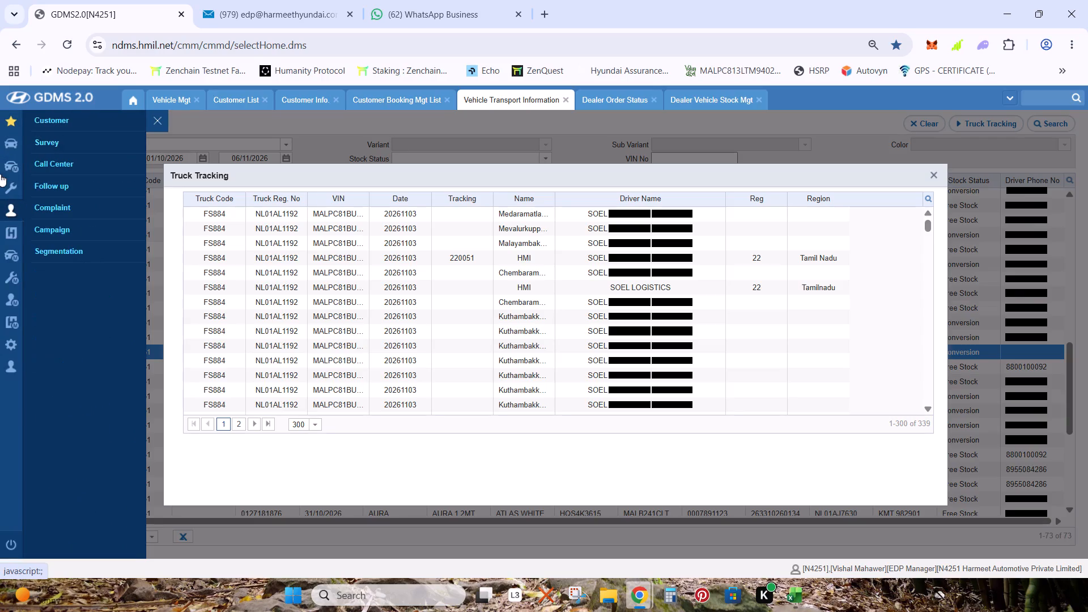
click(0, 159)
click(5, 149)
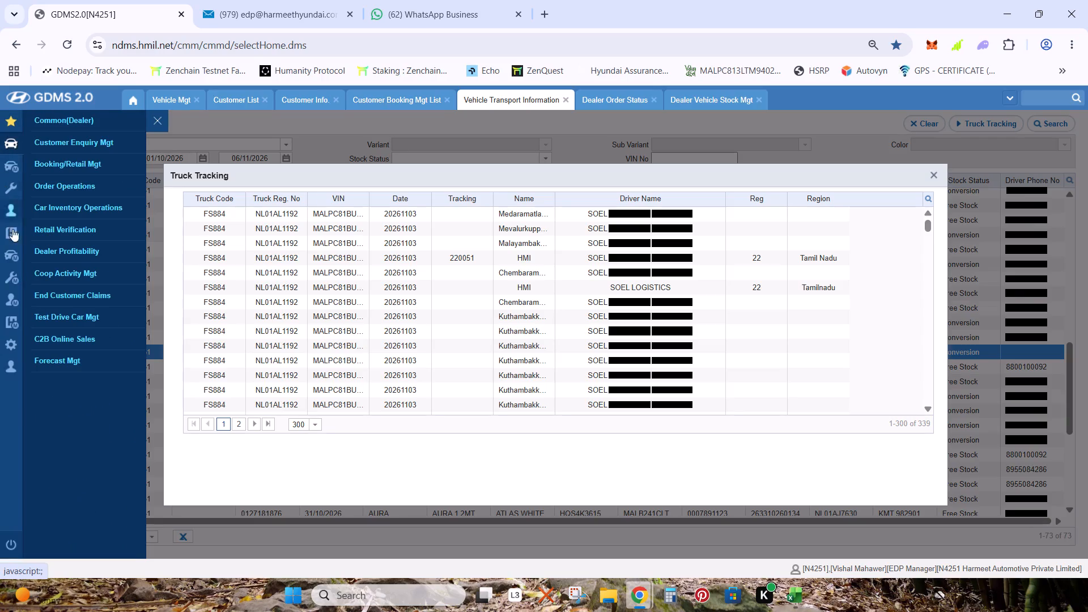
click(10, 249)
click(63, 212)
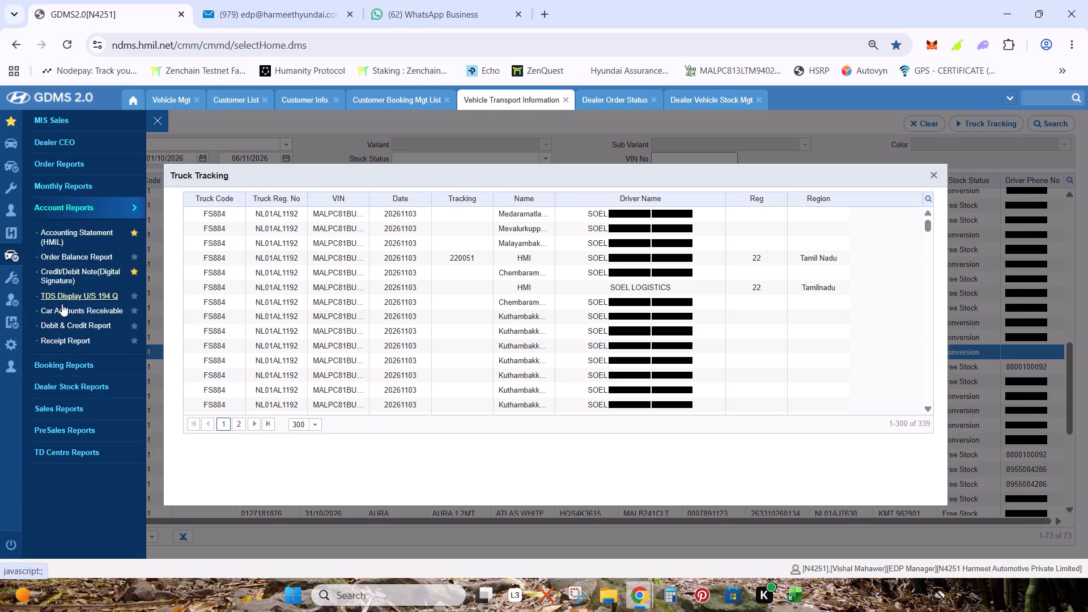
click(62, 279)
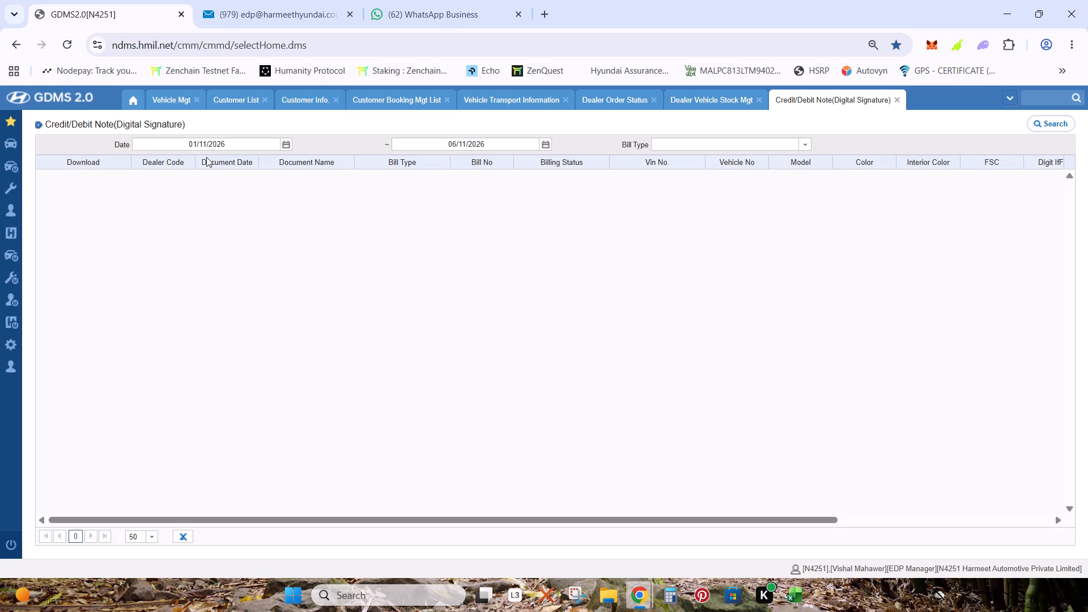
List the digitally signed notes dated 01/09/2026 to 06/11/2026 at 300 rows per page.
click(288, 145)
double_click(143, 158)
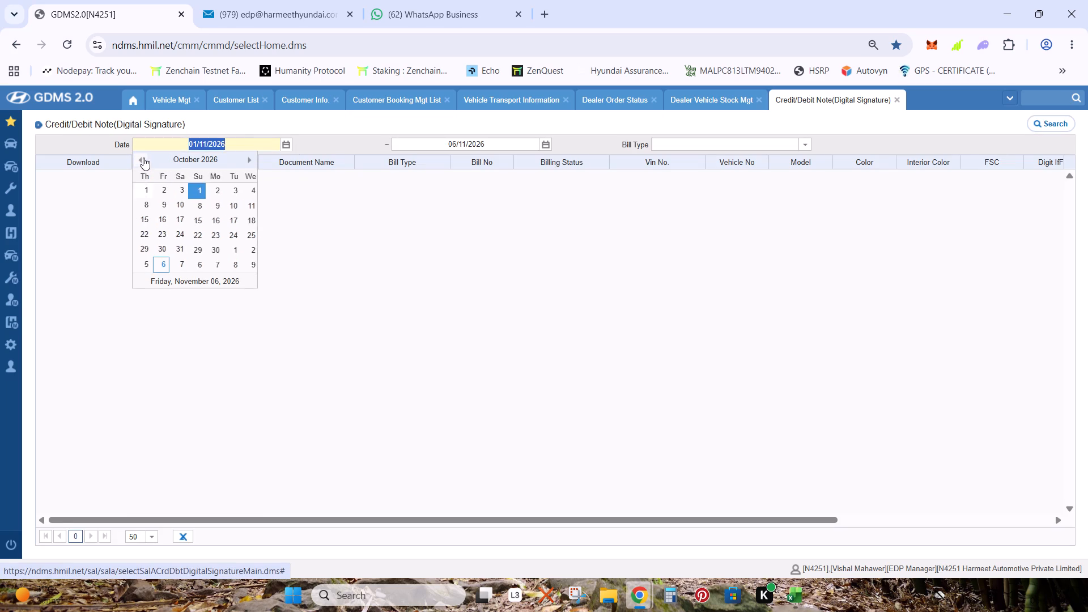
click(173, 187)
click(143, 535)
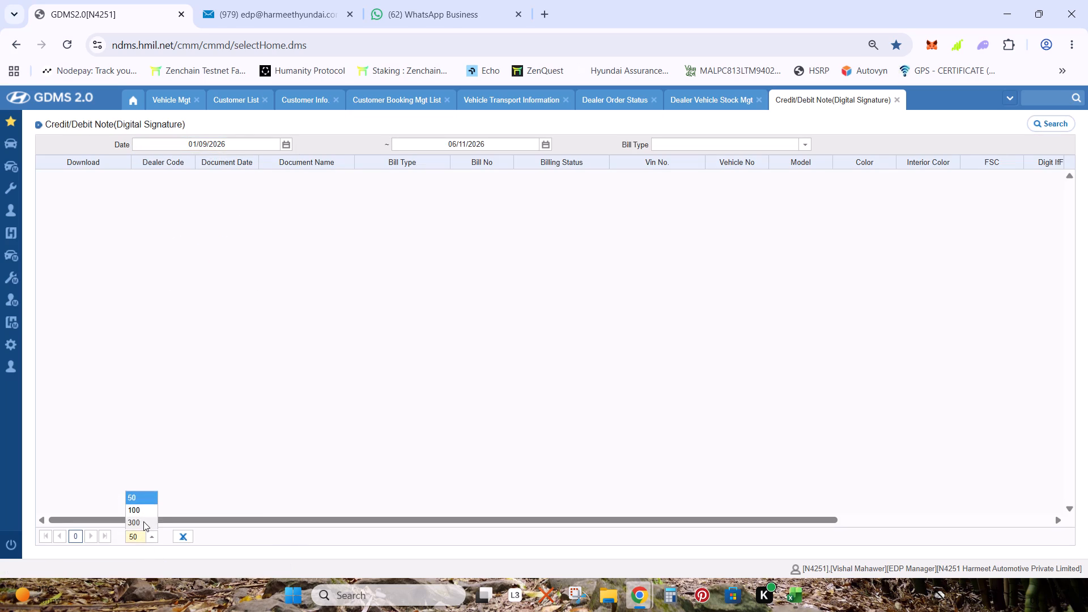
click(143, 521)
key(ctrl+f)
key(ctrl+v)
key(Return)
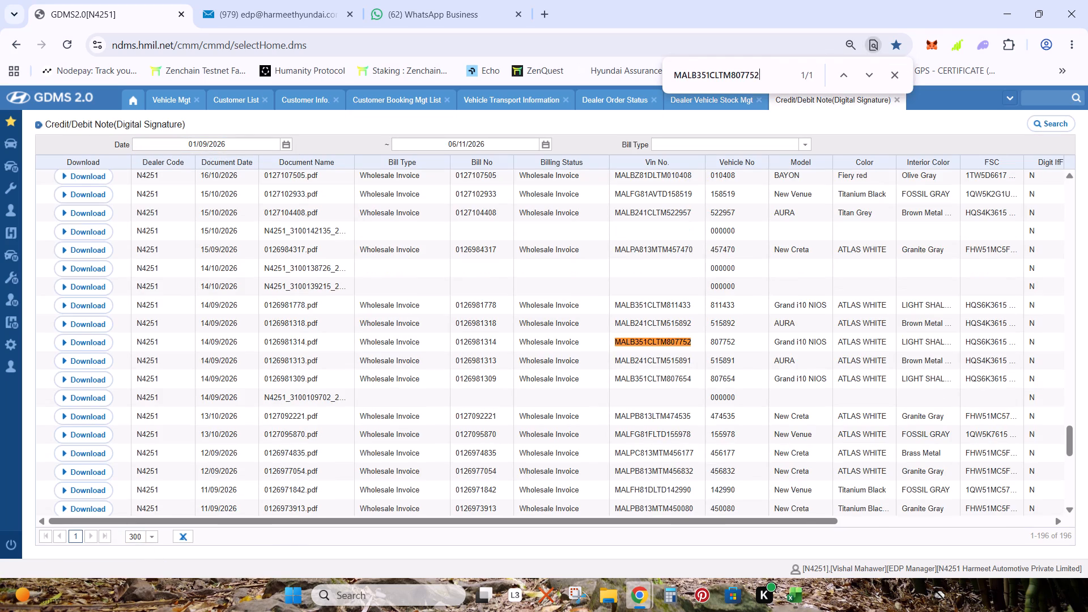
key(Return)
click(649, 342)
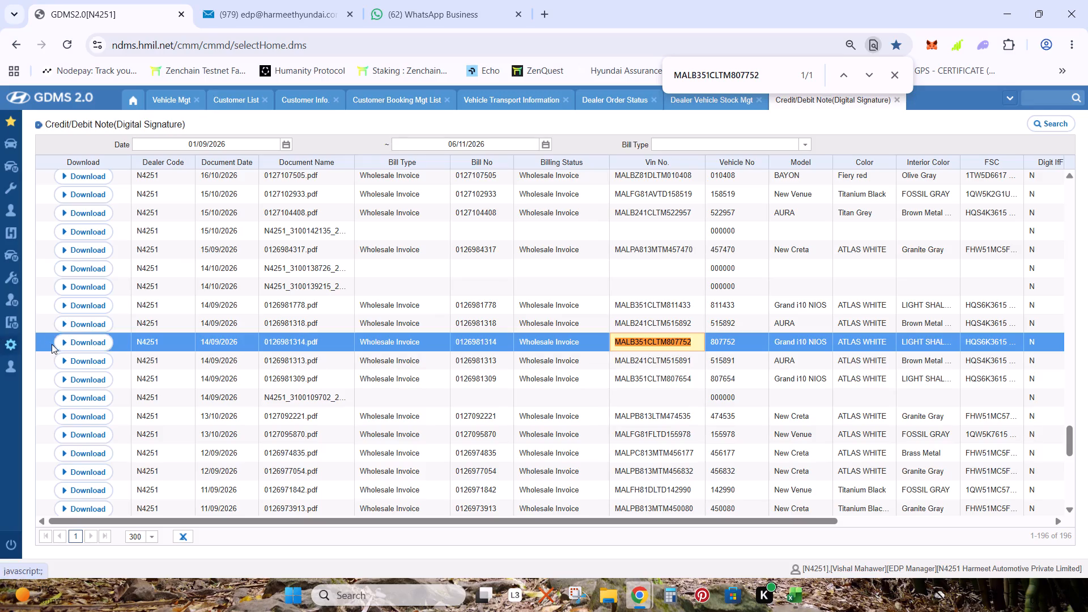
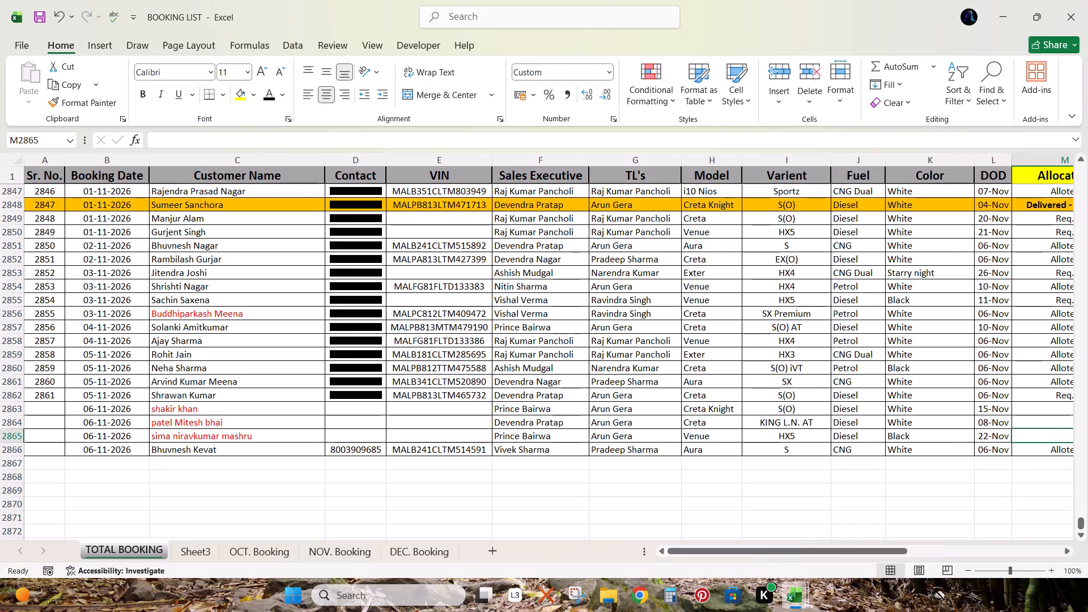
Set the Allocation of the black Venue HX5 booking in row 2865 of BOOKING LIST to Req.
key(r)
key(Up)
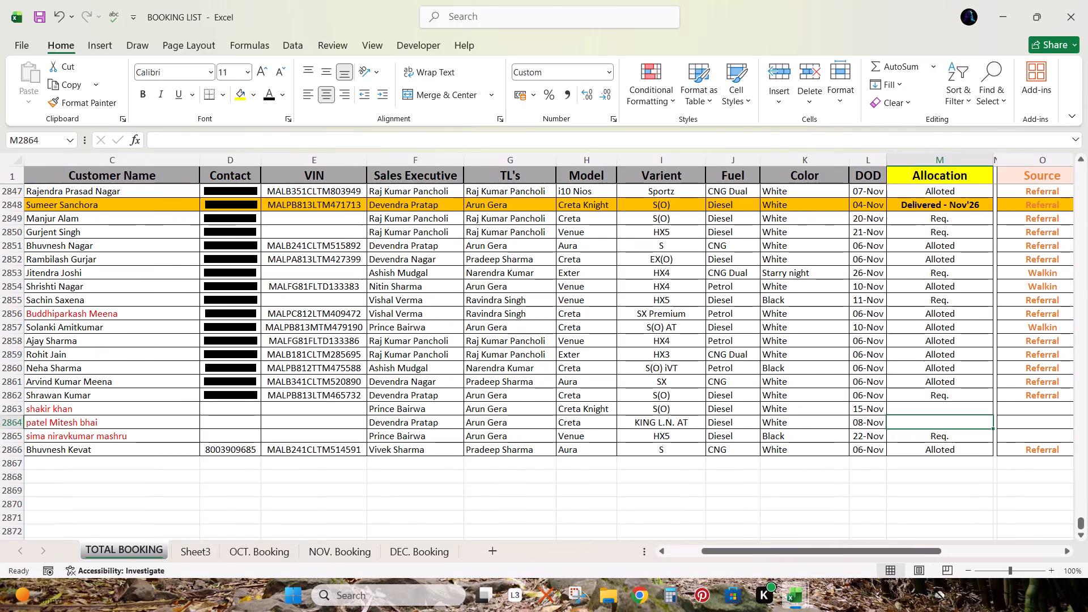
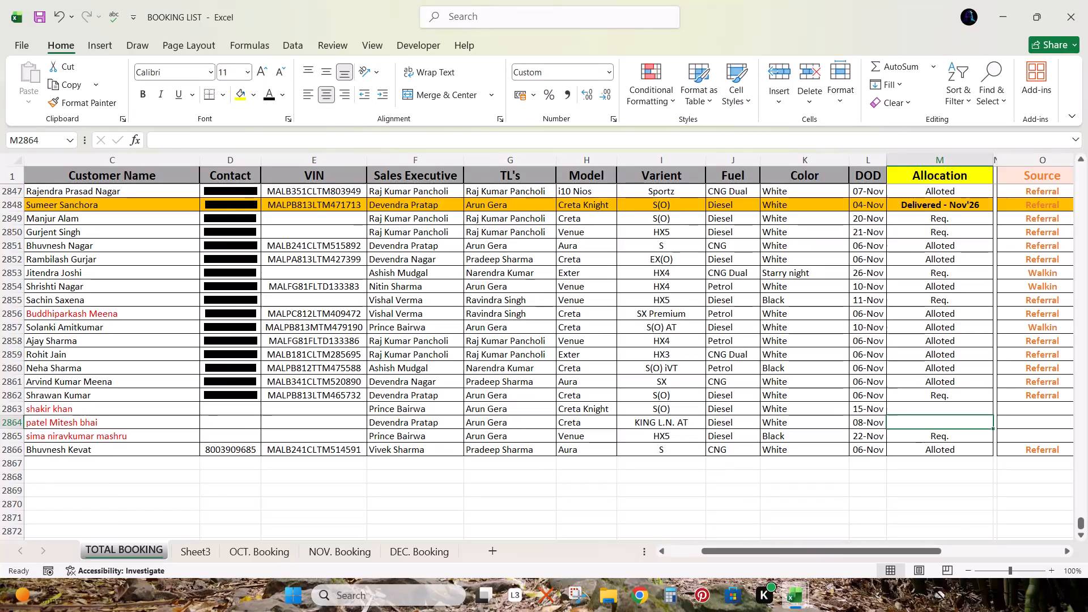
click(331, 418)
key(ctrl+f)
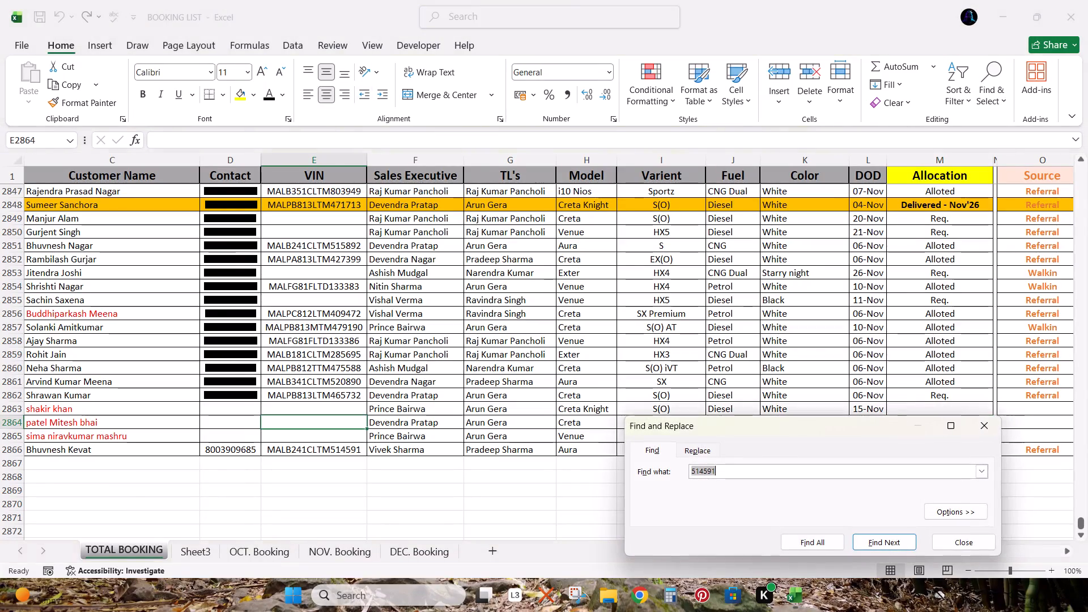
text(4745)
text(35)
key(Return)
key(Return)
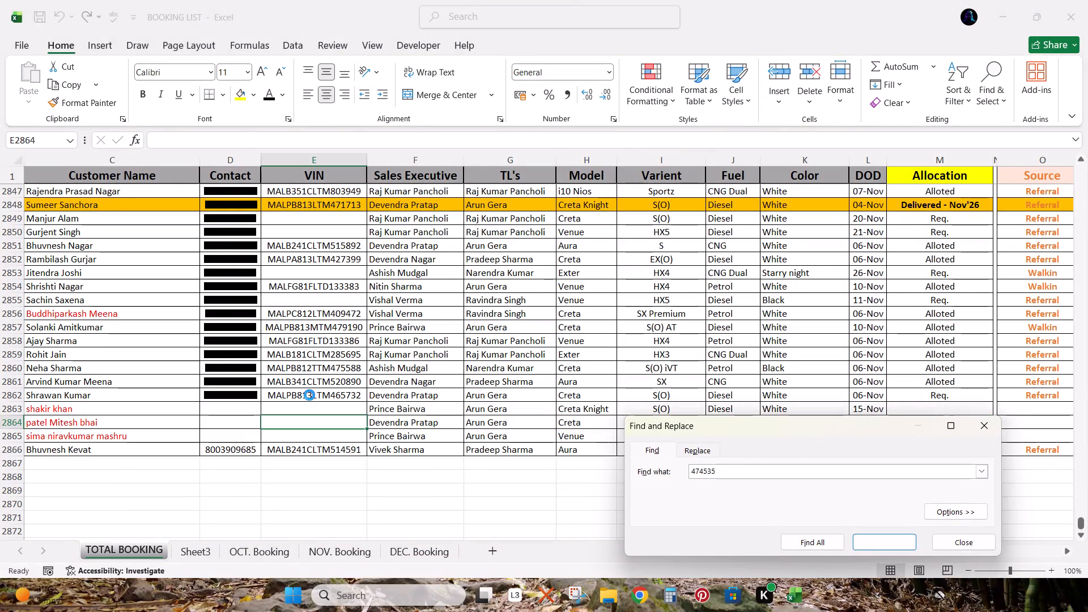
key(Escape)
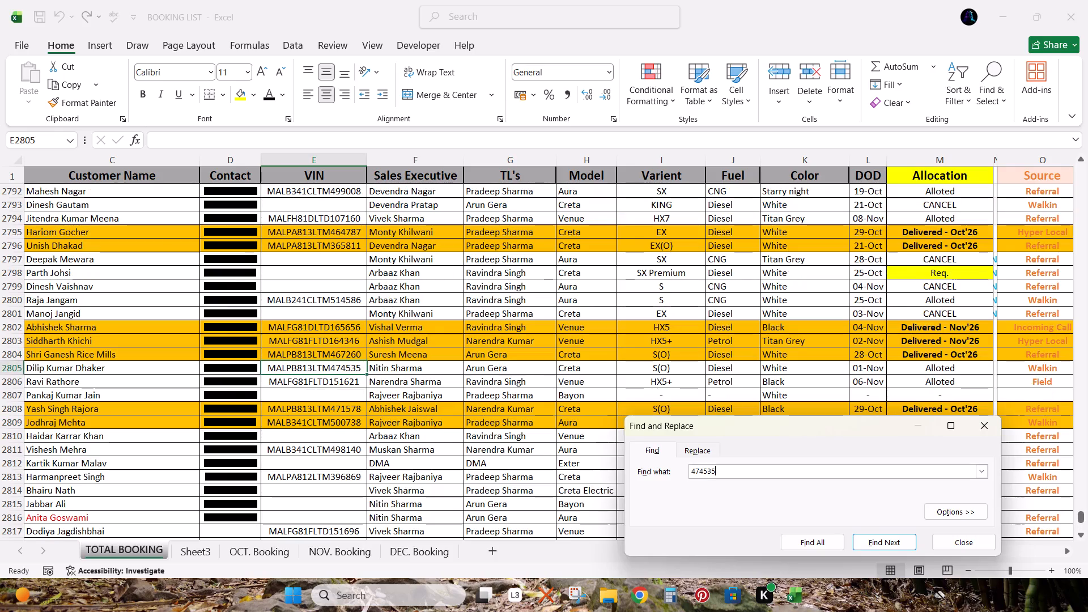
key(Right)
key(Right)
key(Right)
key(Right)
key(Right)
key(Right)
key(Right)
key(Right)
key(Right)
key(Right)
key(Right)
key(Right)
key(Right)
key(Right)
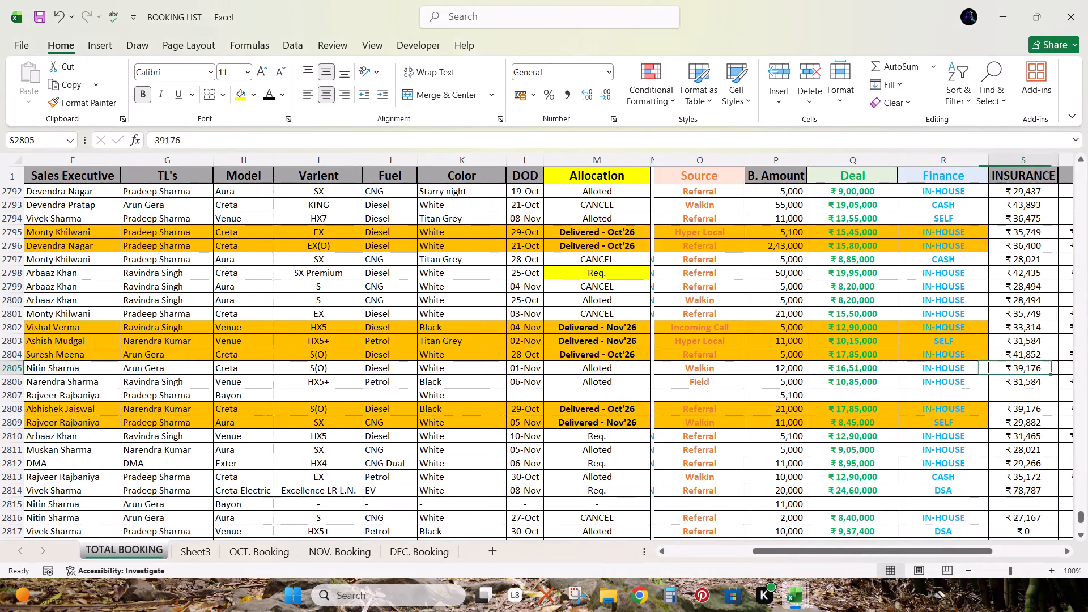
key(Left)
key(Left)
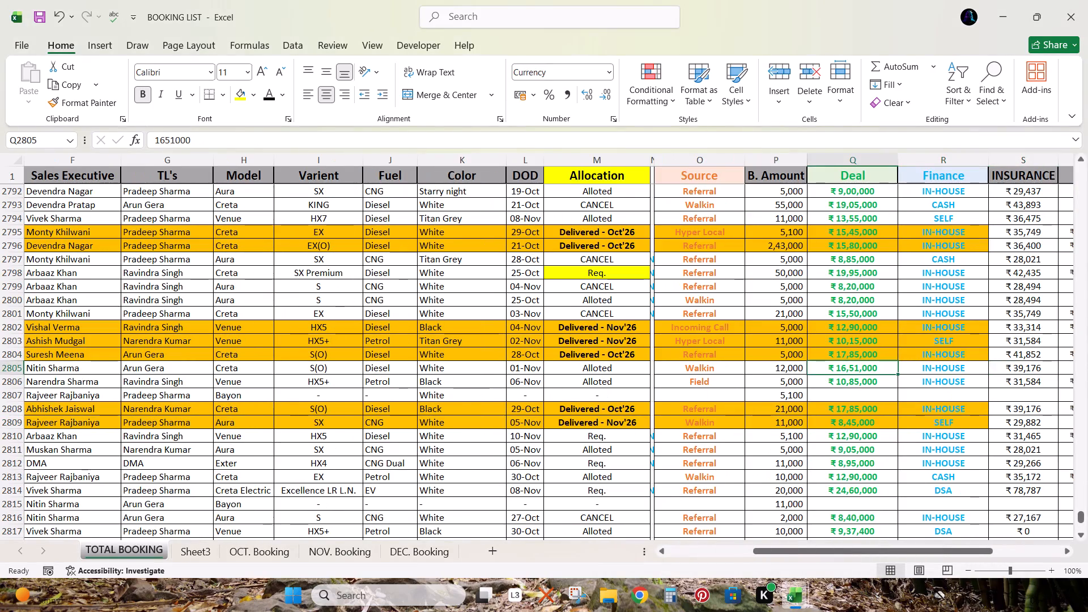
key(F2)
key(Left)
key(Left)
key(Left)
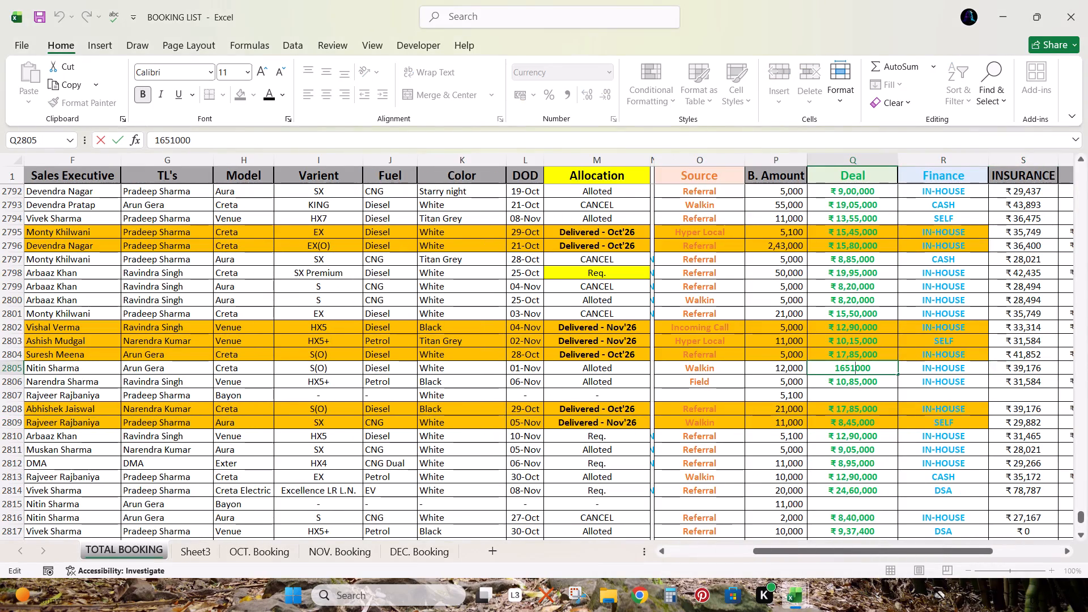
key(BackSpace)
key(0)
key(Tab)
Set the row 2805 booking's INSURANCE to 33911 and its TCS to 15343.
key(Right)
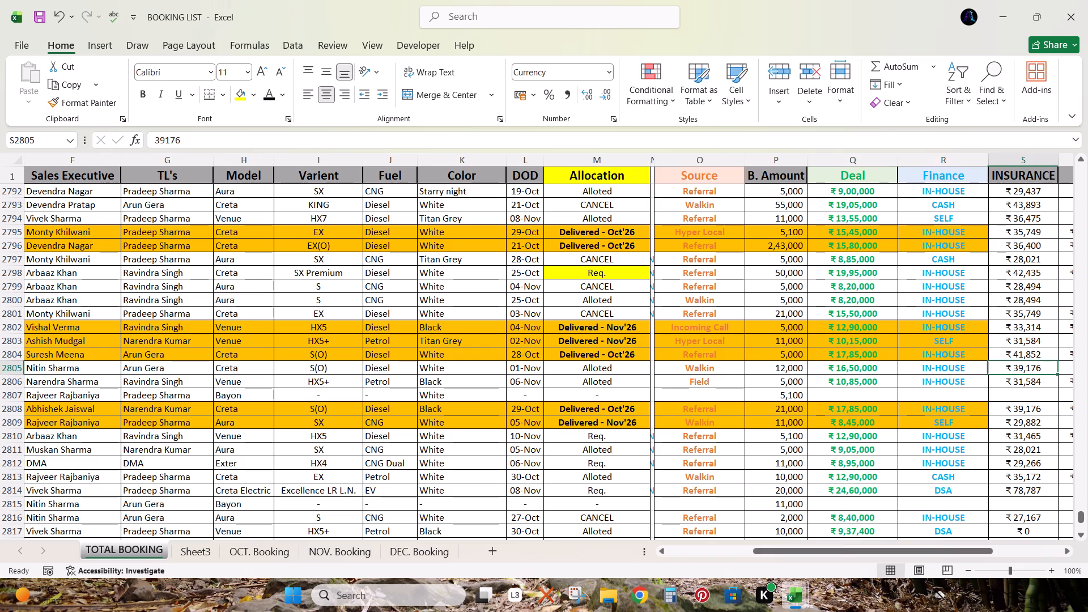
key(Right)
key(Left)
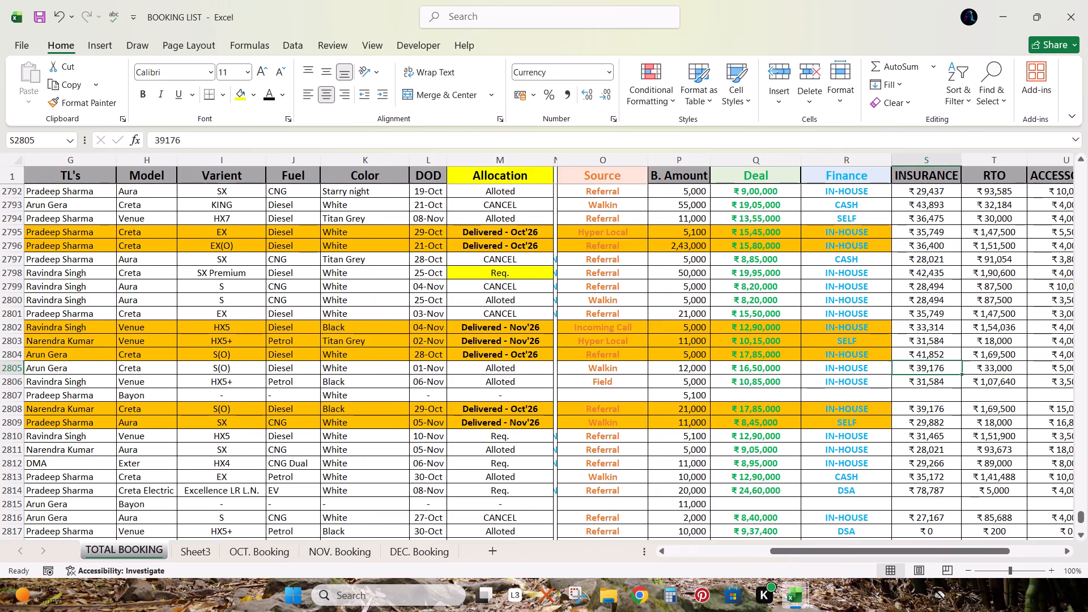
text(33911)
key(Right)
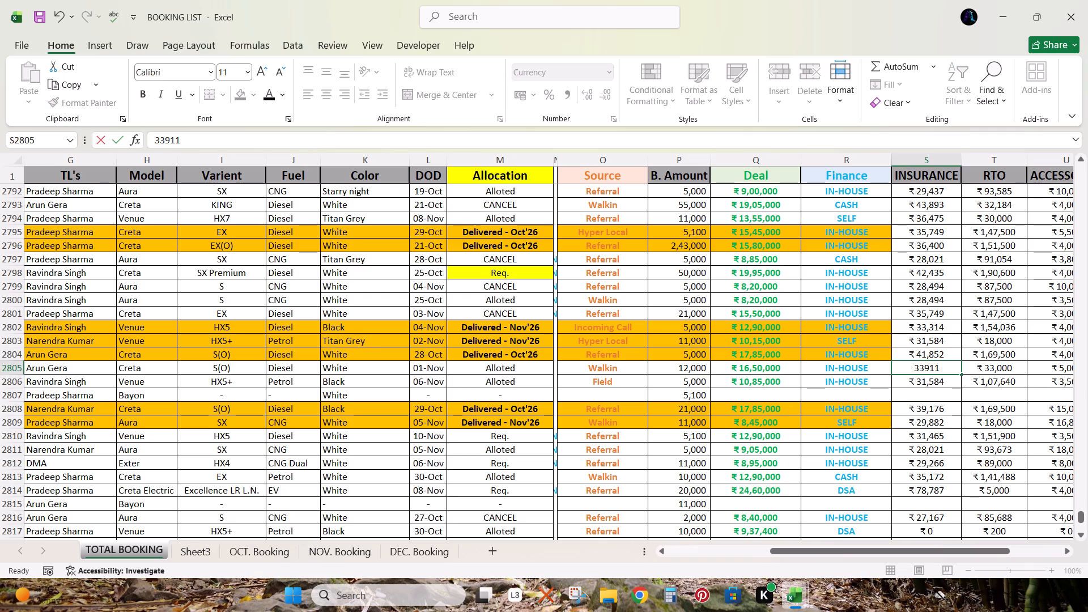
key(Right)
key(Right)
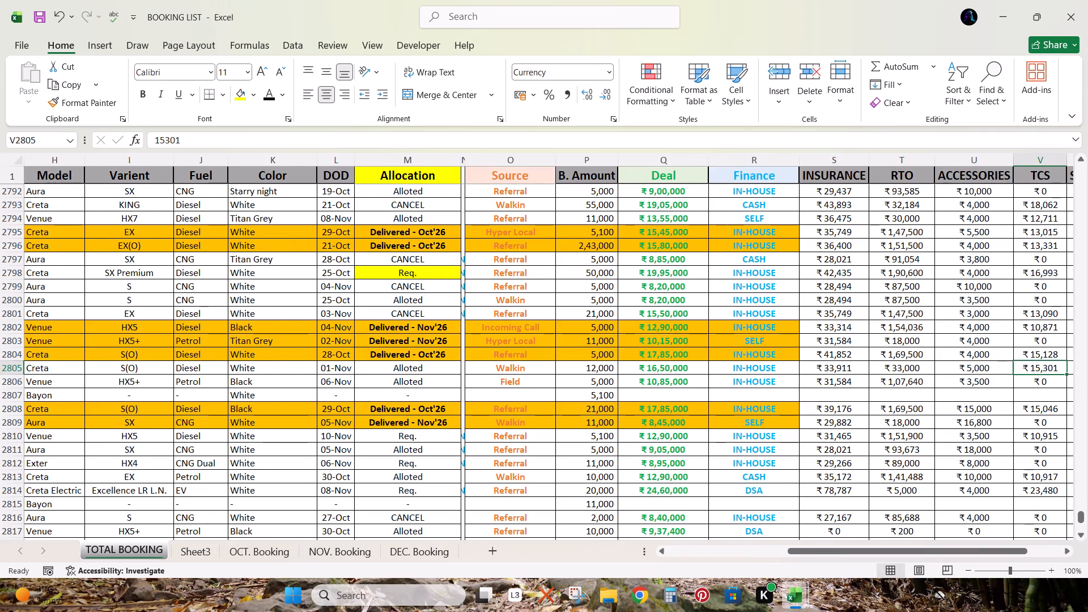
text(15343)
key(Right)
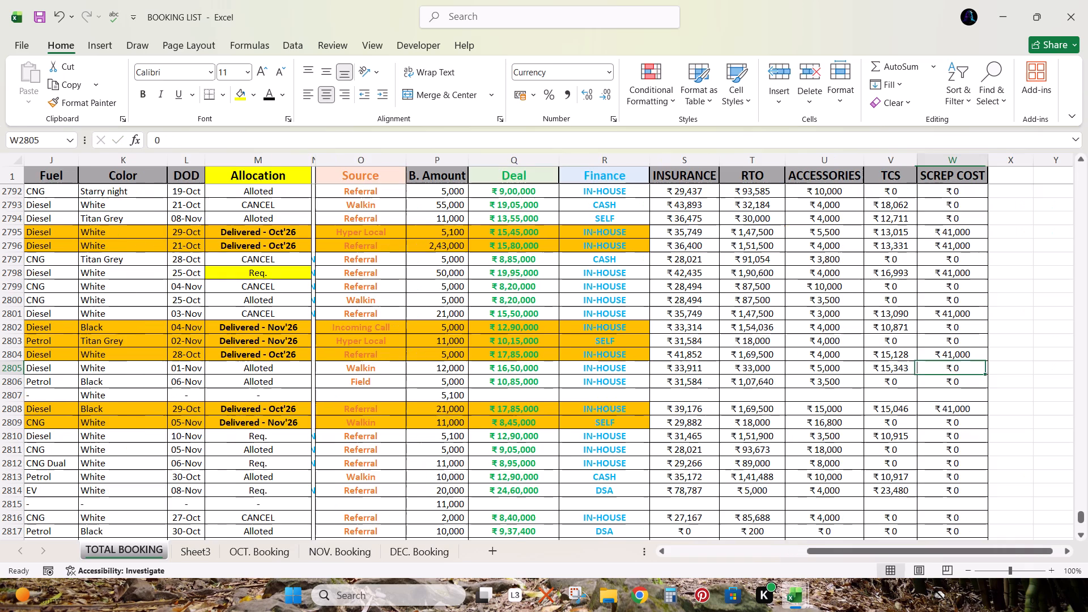
Review the Deal, Finance, INSURANCE, RTO, ACCESSORIES and TCS entries of the row 2805 booking.
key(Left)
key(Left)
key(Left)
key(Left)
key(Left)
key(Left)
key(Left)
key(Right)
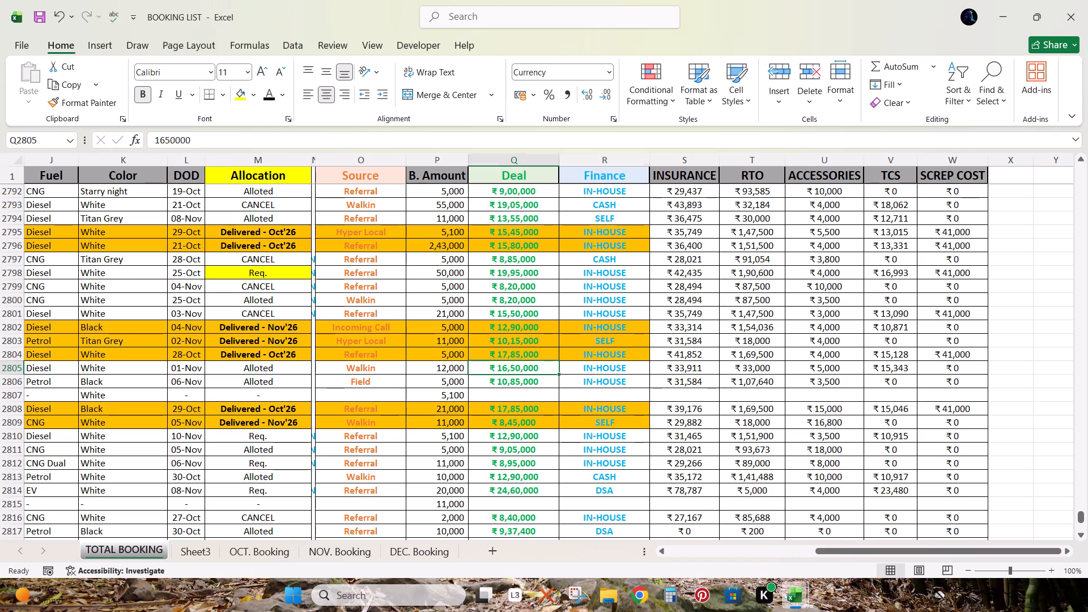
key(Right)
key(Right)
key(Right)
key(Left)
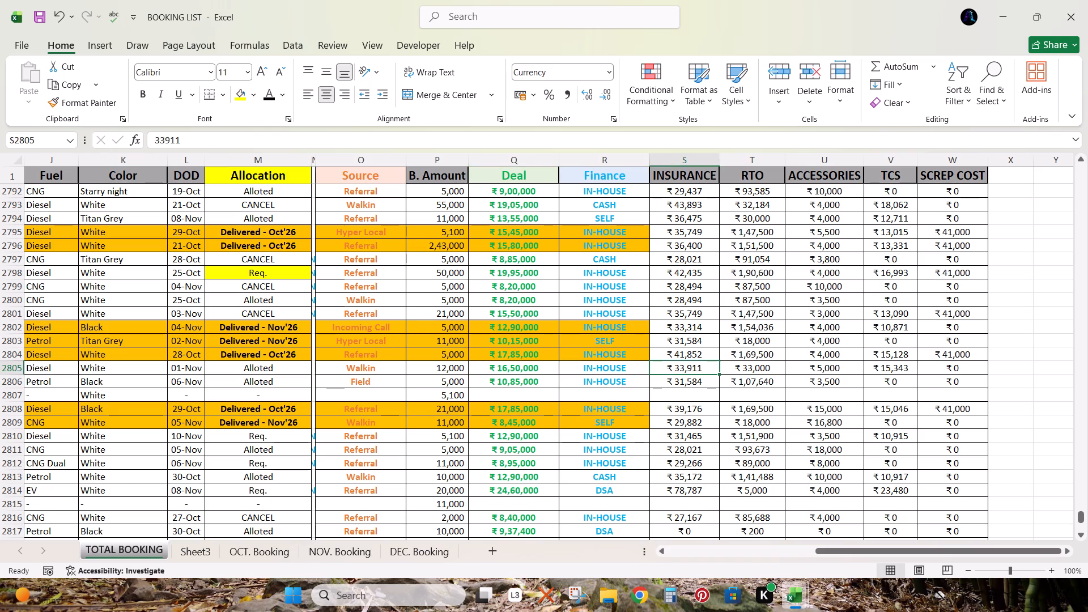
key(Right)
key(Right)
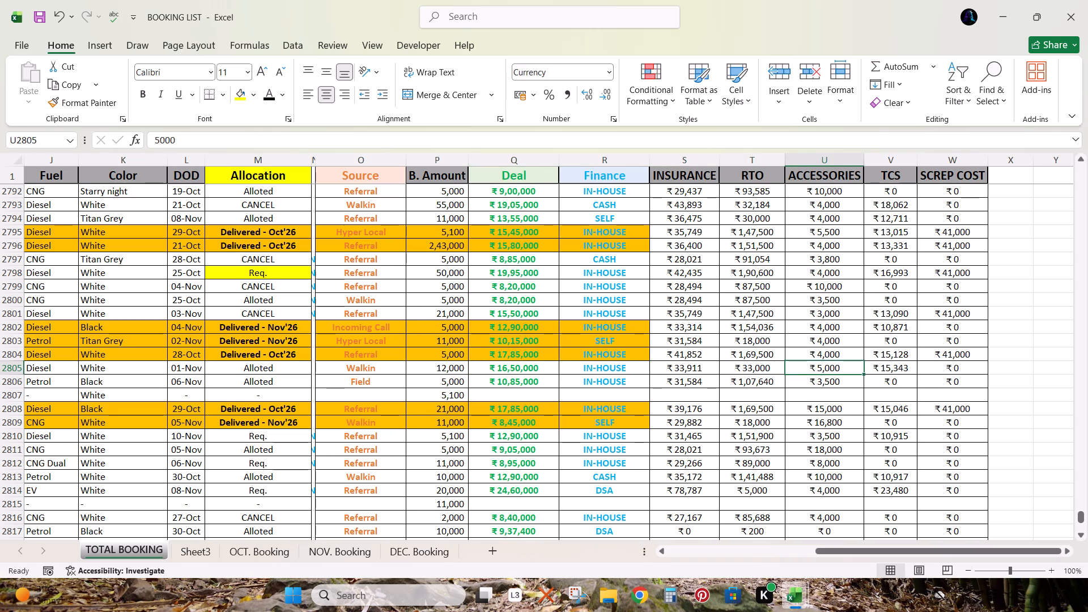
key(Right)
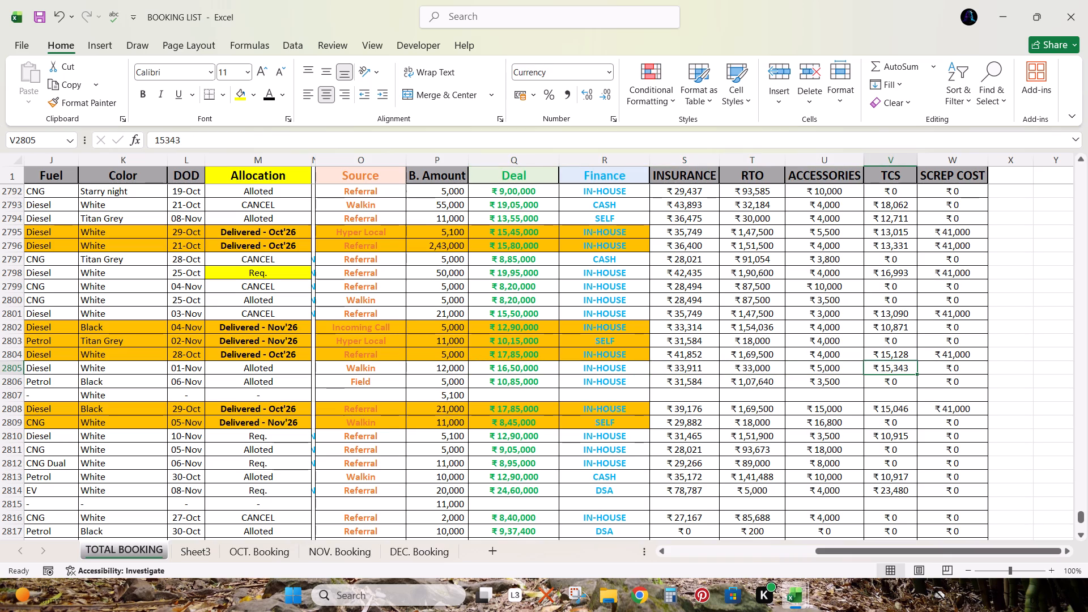
Check the booking date, customer and contact entries of the row 2805 booking.
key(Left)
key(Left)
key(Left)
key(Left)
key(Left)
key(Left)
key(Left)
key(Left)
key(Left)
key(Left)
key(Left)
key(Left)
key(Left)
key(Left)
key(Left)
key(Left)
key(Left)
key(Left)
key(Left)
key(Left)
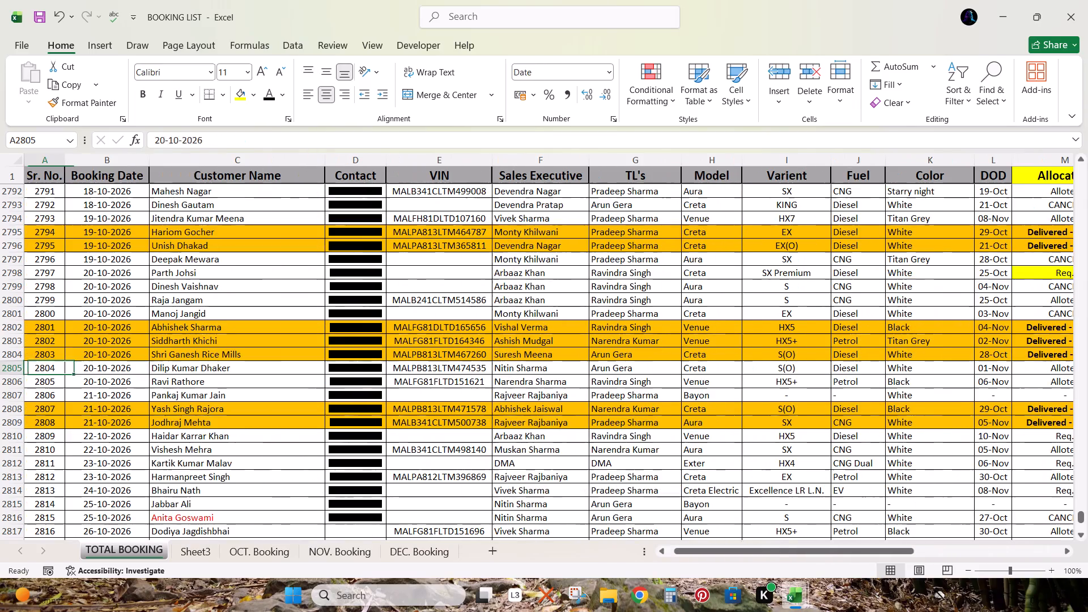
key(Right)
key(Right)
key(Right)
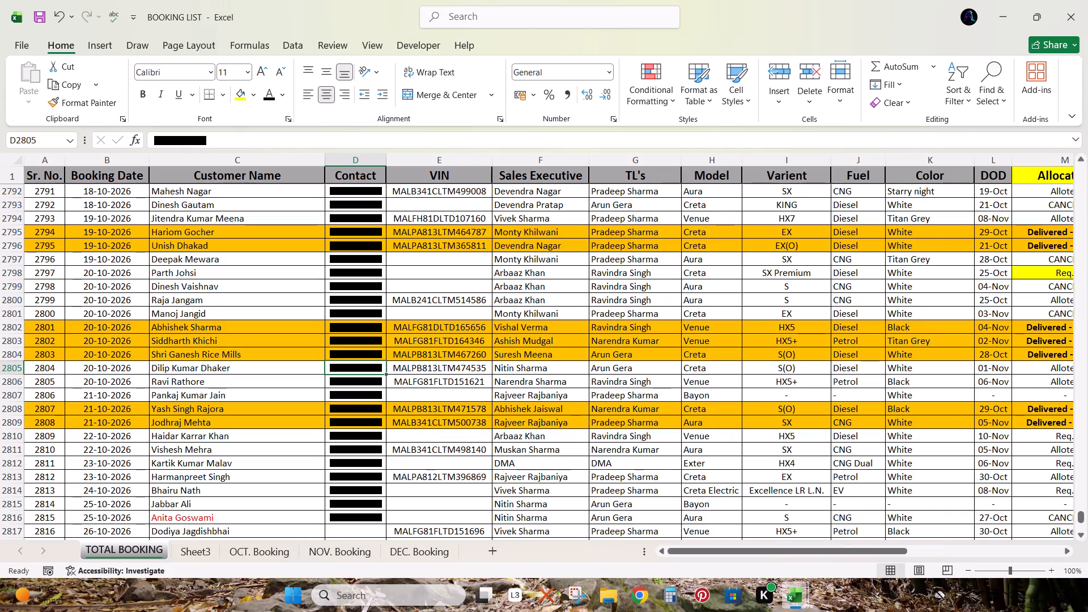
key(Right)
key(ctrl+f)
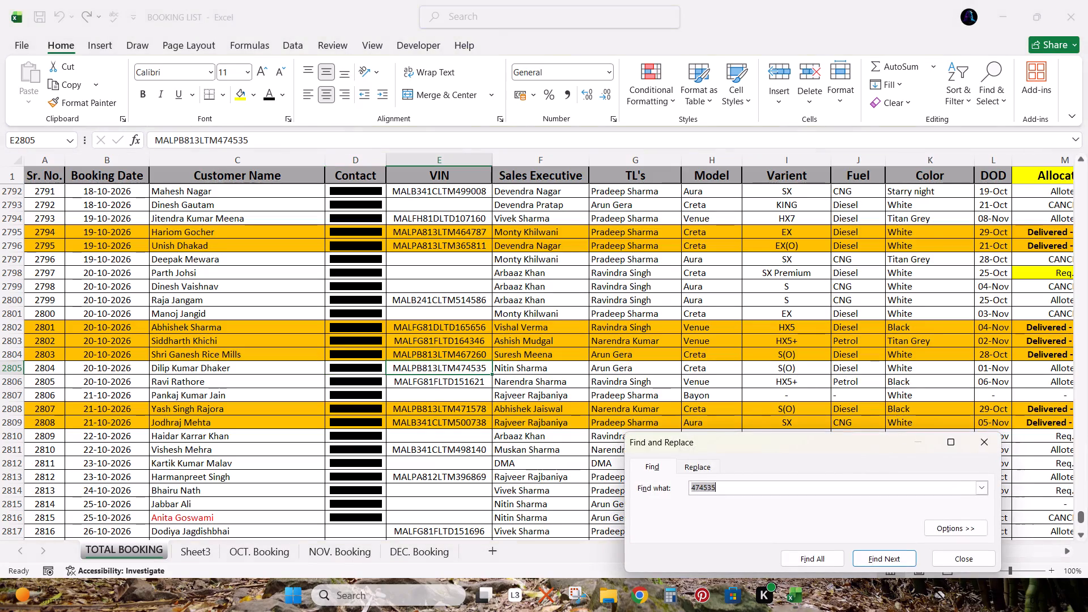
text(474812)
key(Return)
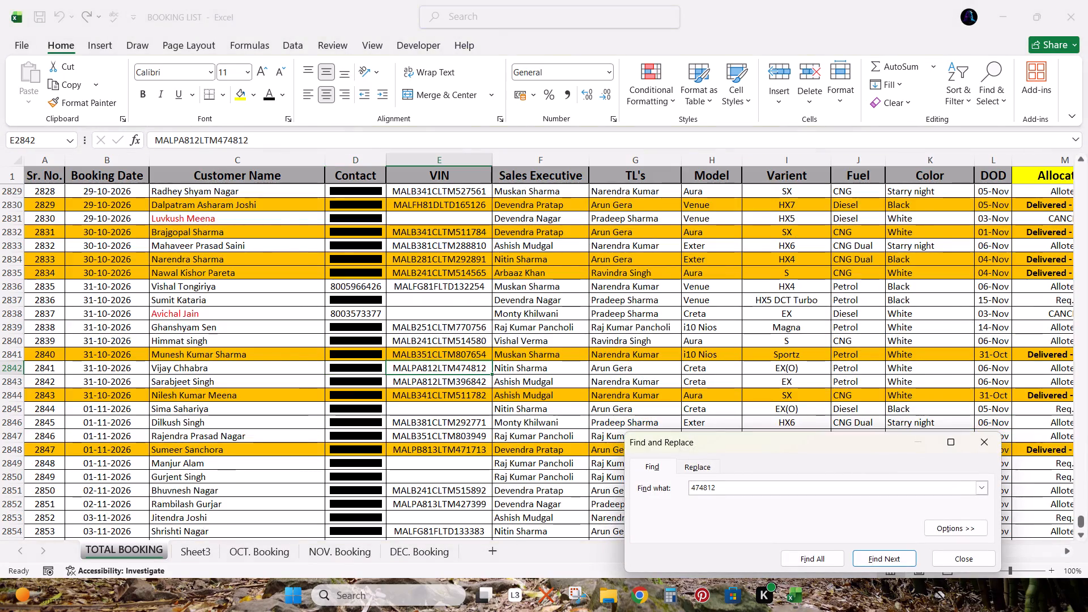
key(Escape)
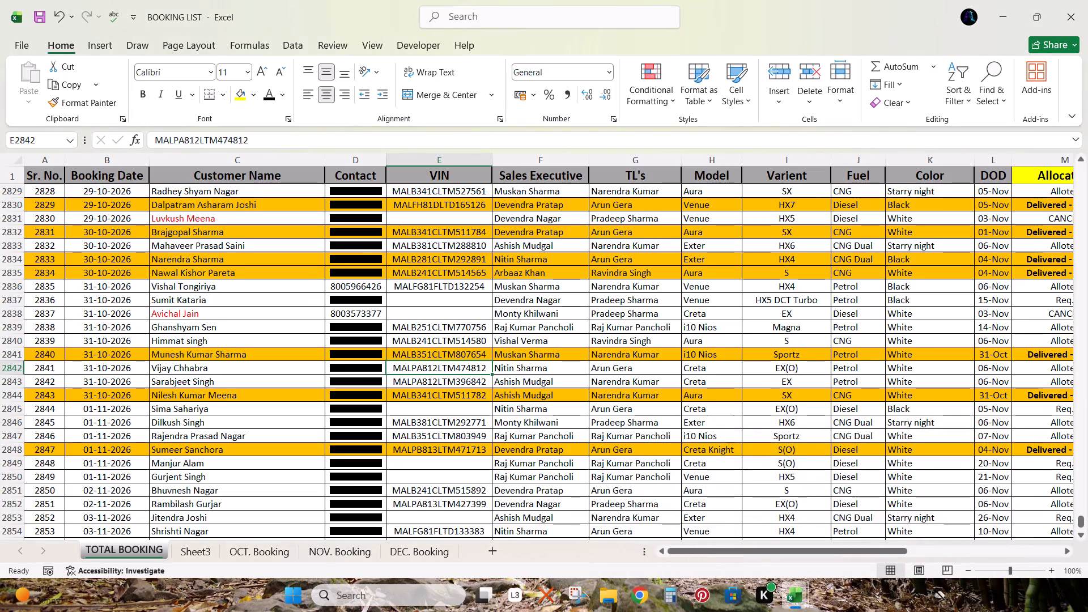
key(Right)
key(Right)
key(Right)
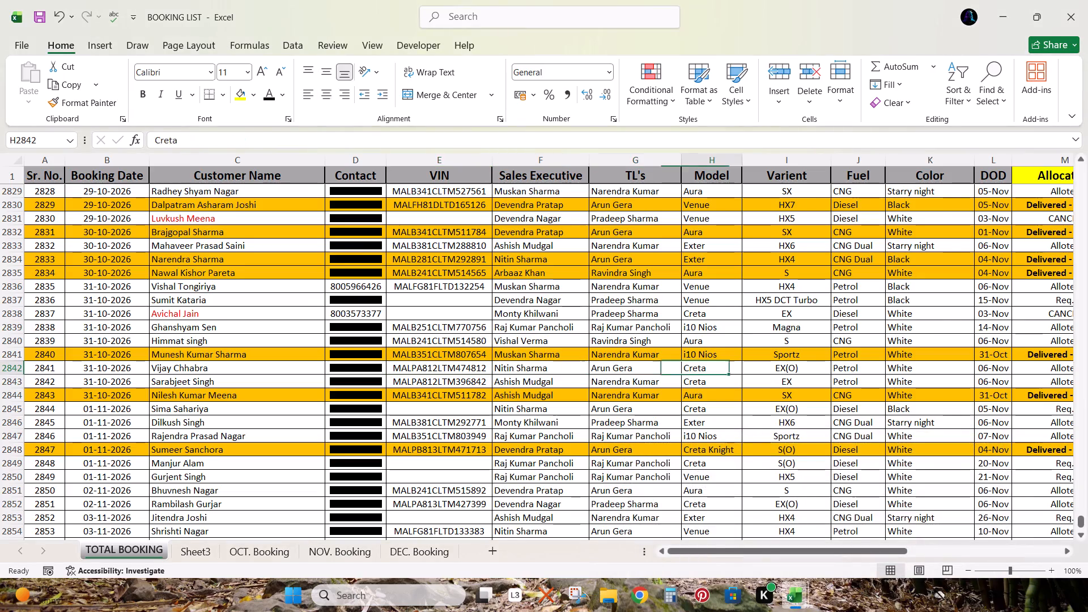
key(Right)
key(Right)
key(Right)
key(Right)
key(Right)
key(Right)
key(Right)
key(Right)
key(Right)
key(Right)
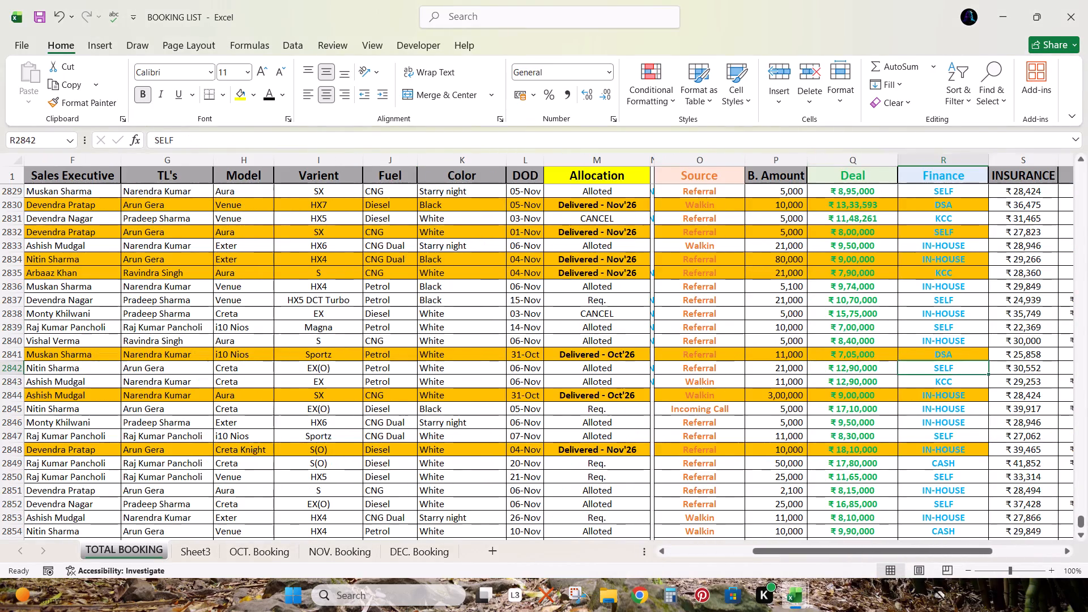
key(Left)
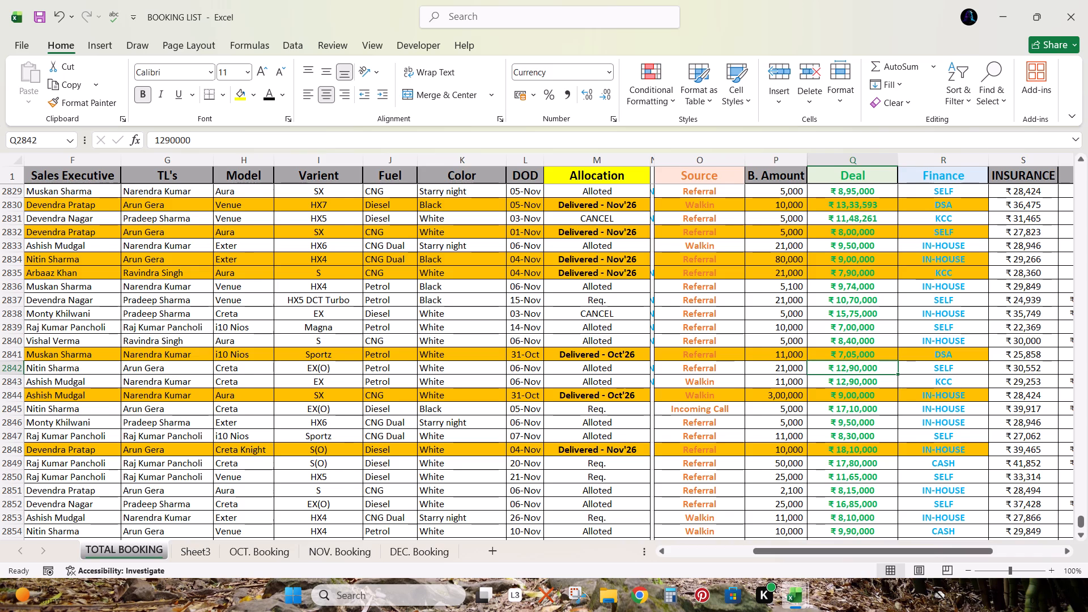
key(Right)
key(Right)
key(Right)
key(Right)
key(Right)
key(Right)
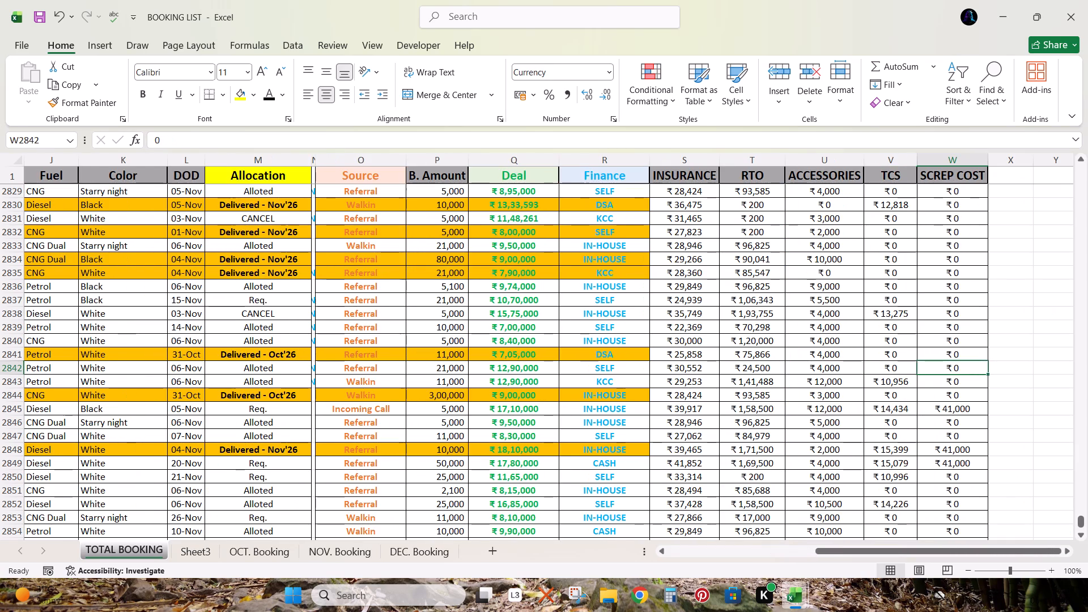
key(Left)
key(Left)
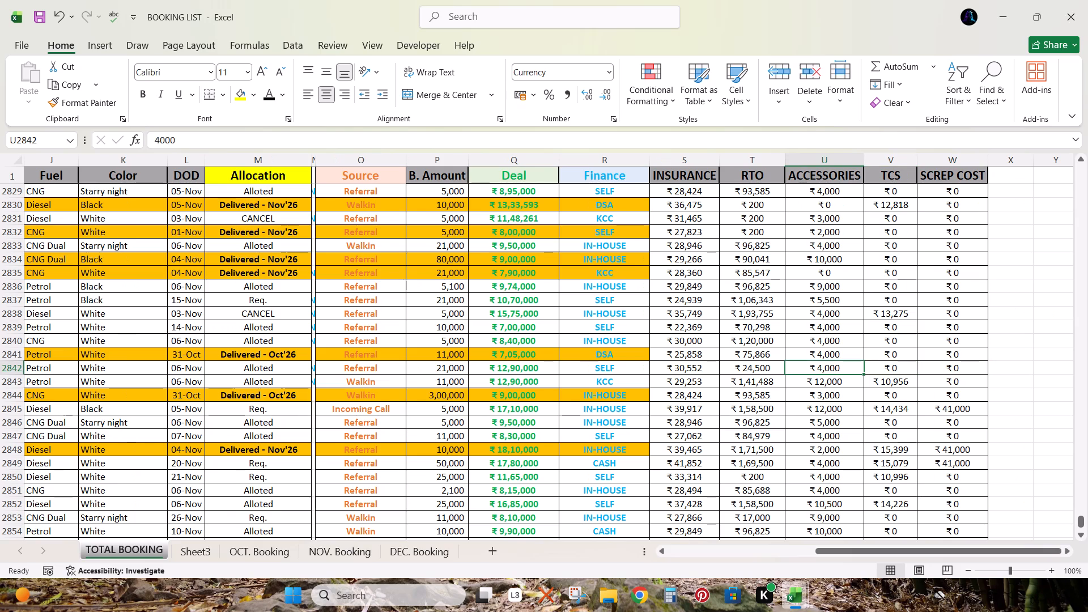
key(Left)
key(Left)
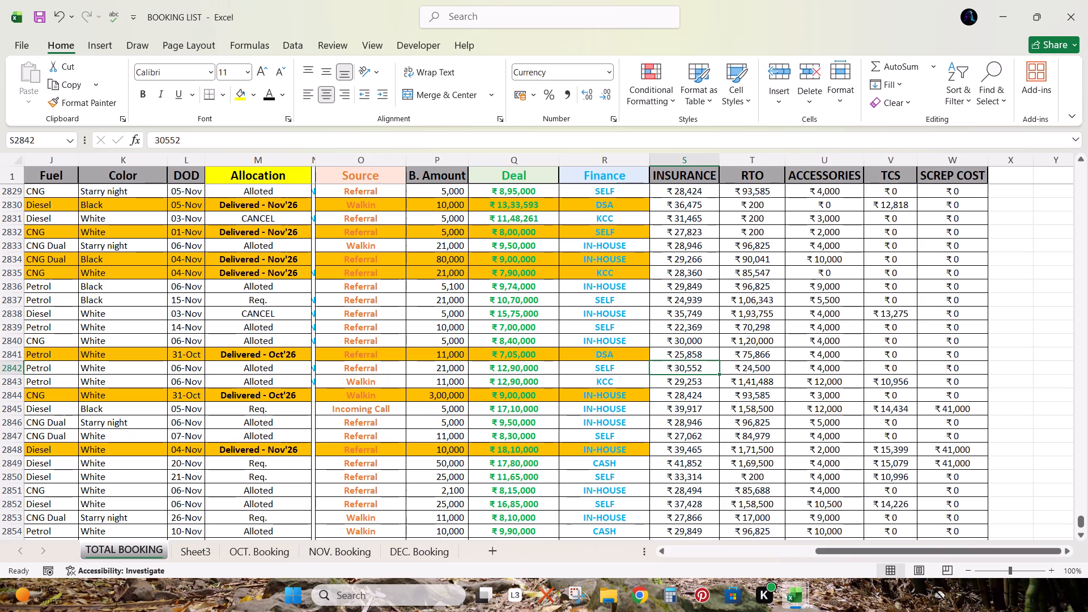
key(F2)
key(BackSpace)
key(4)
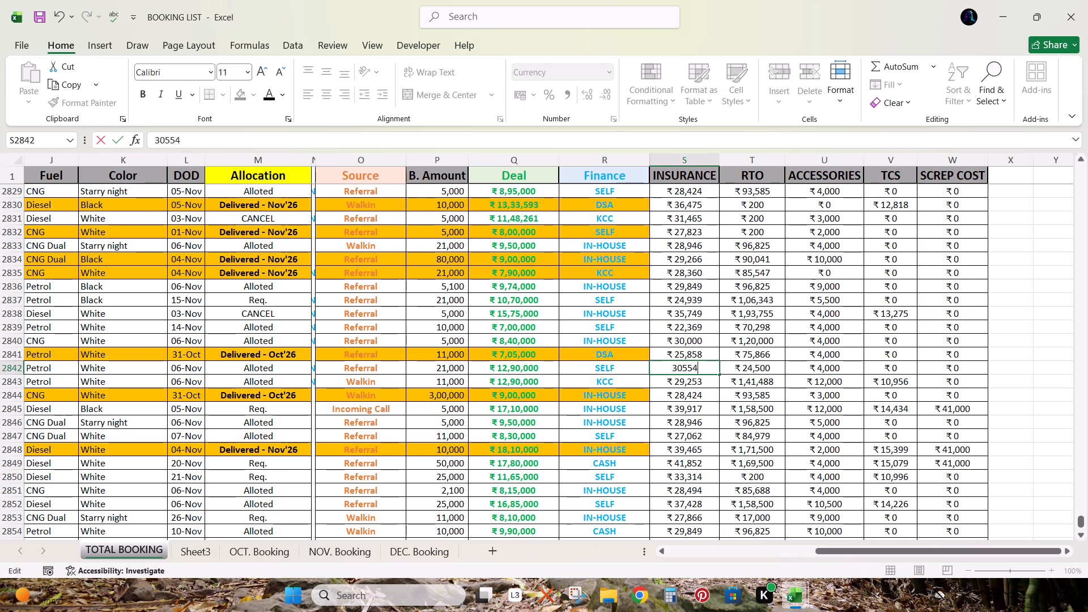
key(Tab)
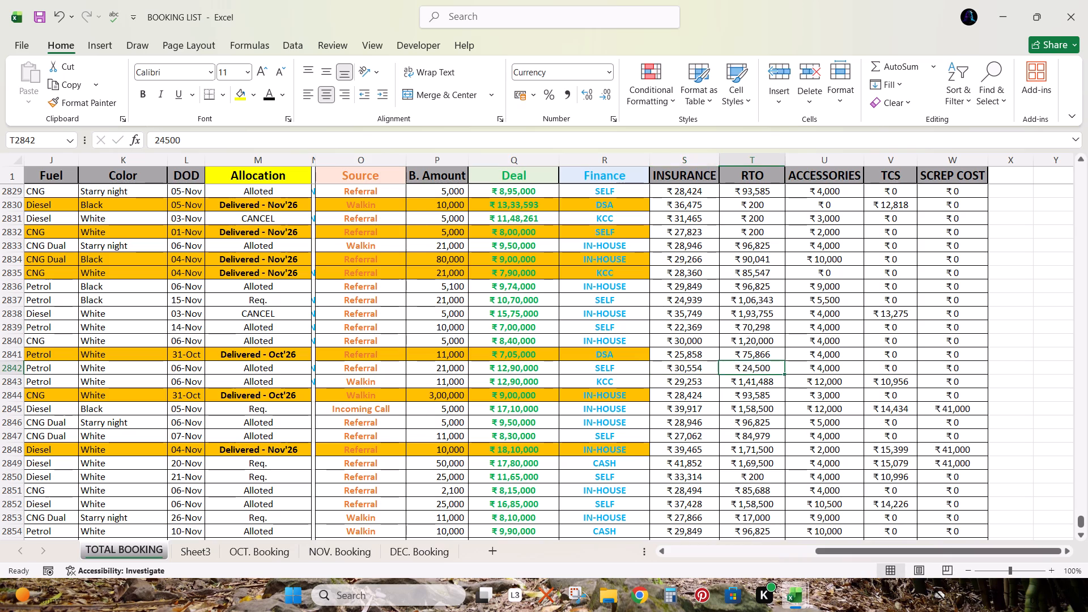
Set the ACCESSORIES amount of the row 2842 booking to 12000.
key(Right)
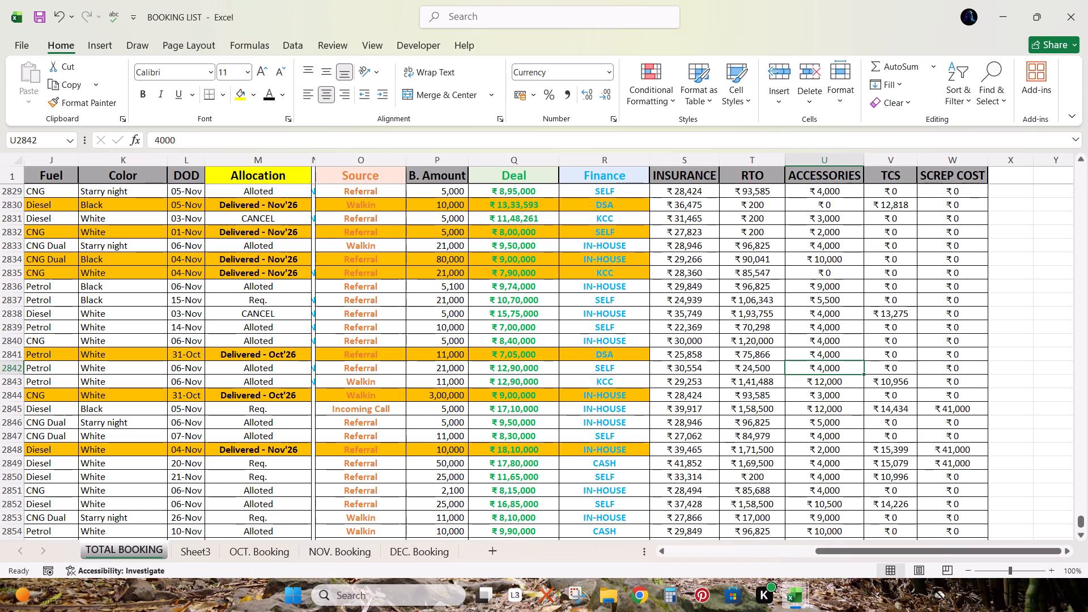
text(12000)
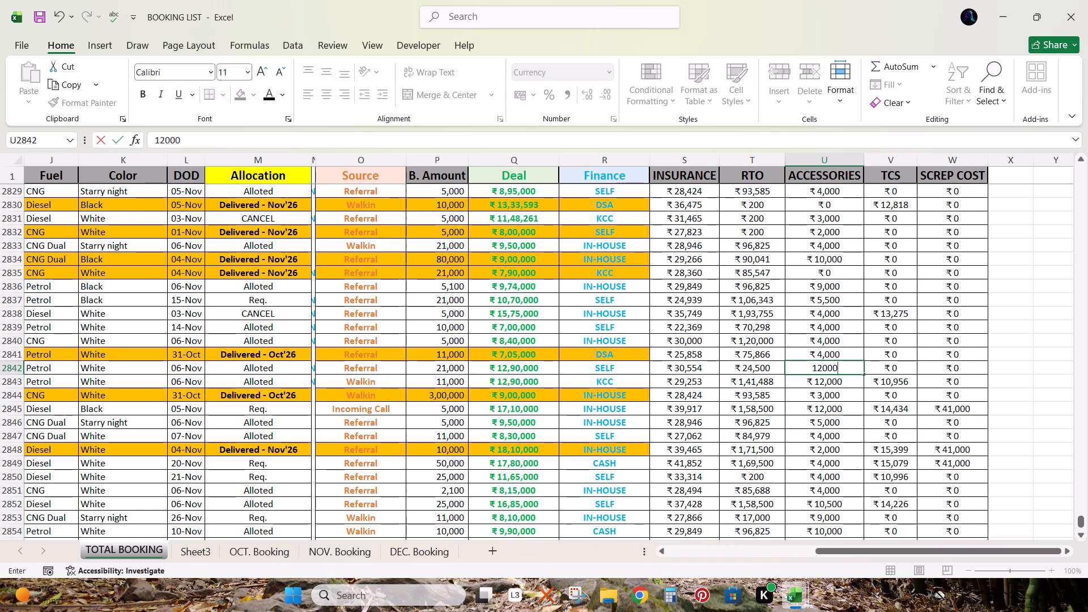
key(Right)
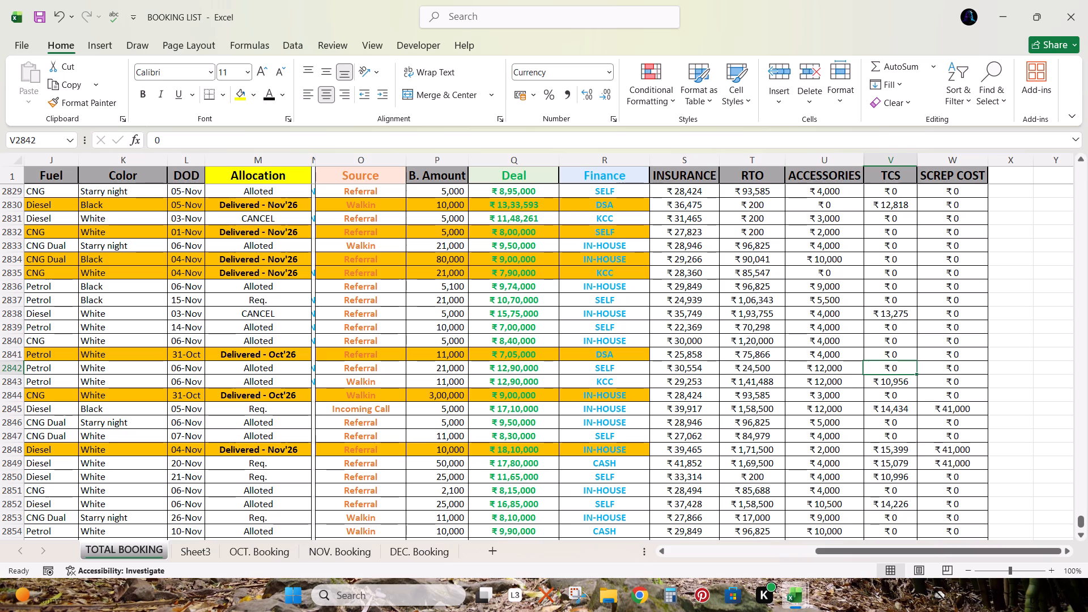
Review the Deal, Finance, INSURANCE, RTO and ACCESSORIES entries of the row 2842 booking.
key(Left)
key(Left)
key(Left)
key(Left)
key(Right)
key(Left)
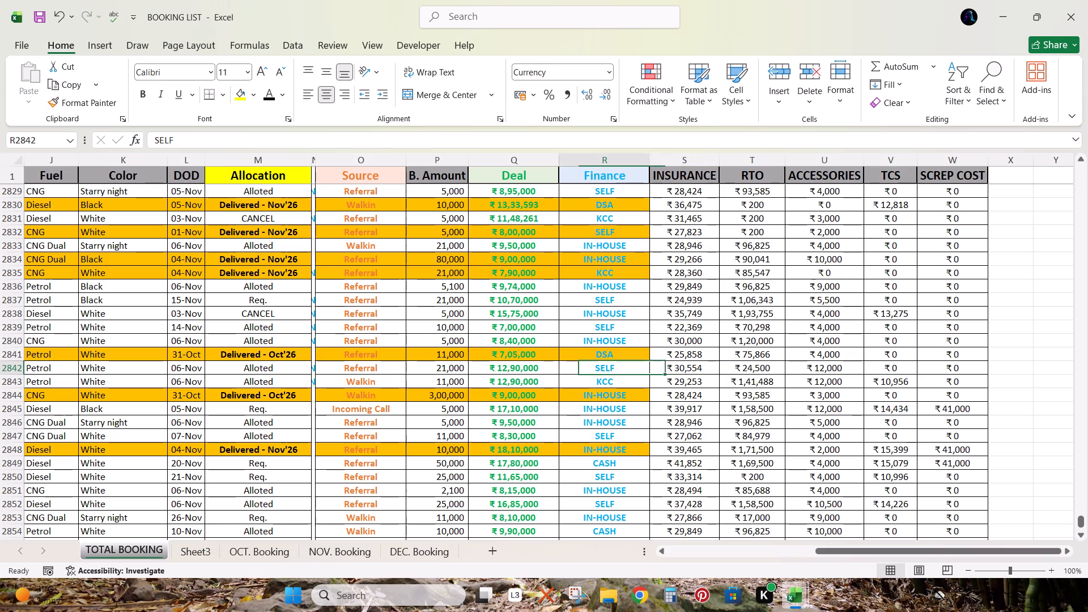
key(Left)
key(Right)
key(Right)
key(Right)
key(Left)
key(Left)
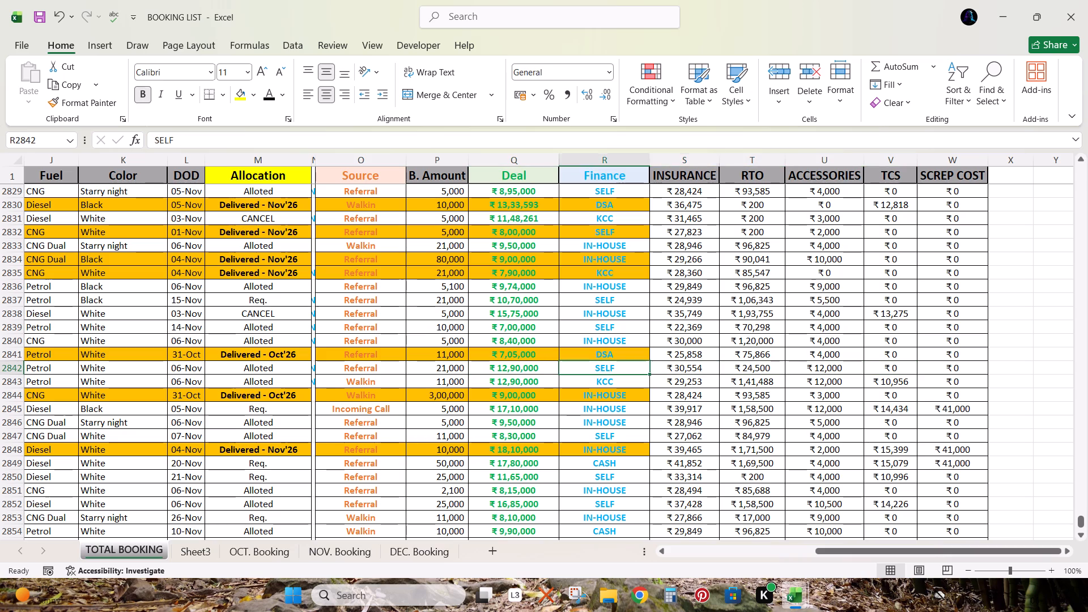
key(Right)
key(Right)
key(Right)
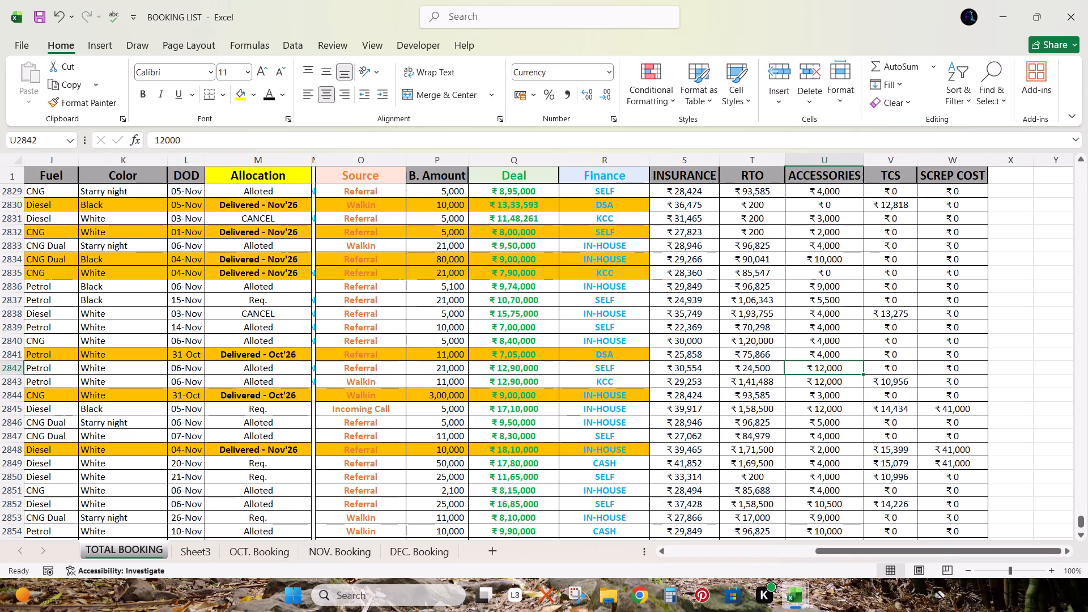
Review the entries of the row 2842 booking from ACCESSORIES back to the customer name.
key(Right)
key(Left)
key(Left)
key(Left)
key(Left)
key(Left)
key(Left)
key(Left)
key(Left)
key(Left)
key(Left)
key(Left)
key(Left)
key(Left)
key(Left)
key(Left)
key(Left)
key(Left)
key(Left)
key(Left)
key(Left)
key(Left)
key(Left)
key(Left)
key(Left)
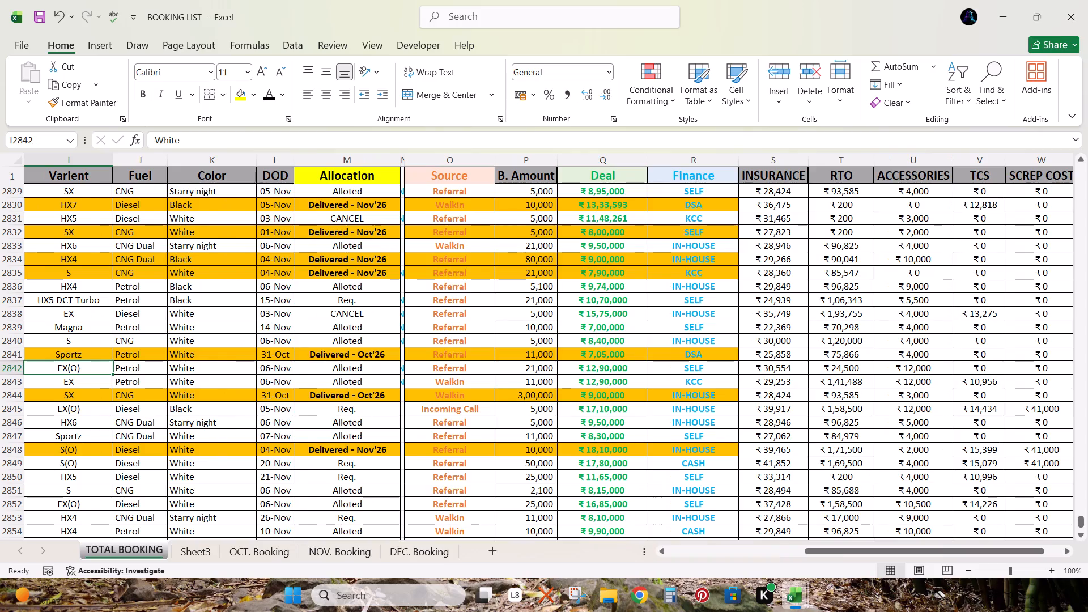
key(Right)
key(Right)
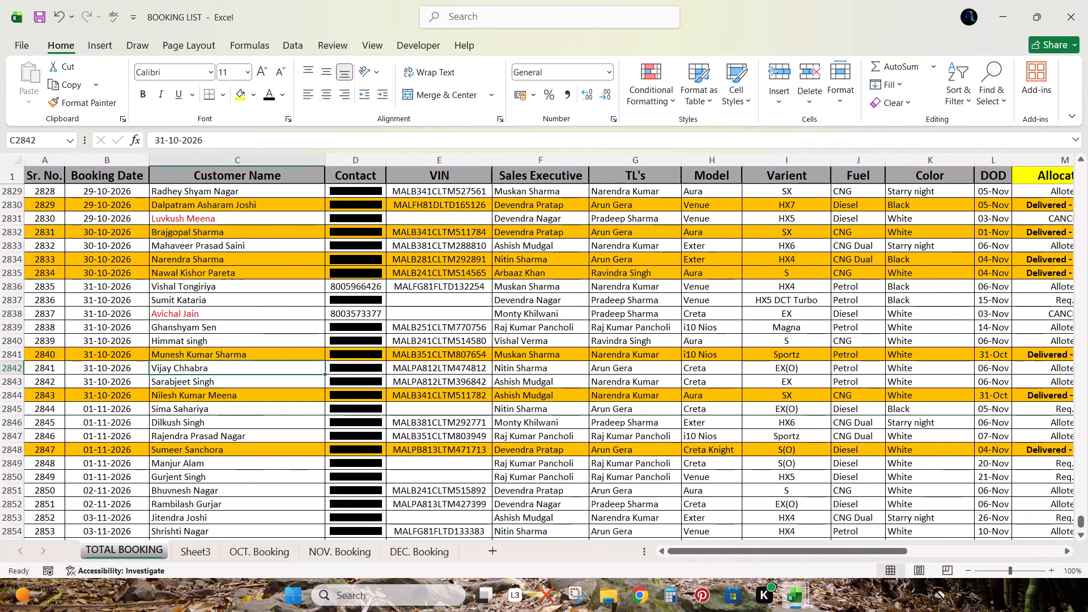
Save the BOOKING LIST workbook.
key(ctrl+s)
Check the latest bookings in TOTAL BOOKING and search by customer name for the Creta SX Premium booking of 20-10-2026.
key(ctrl+Down)
scroll(292, 396, down, 1)
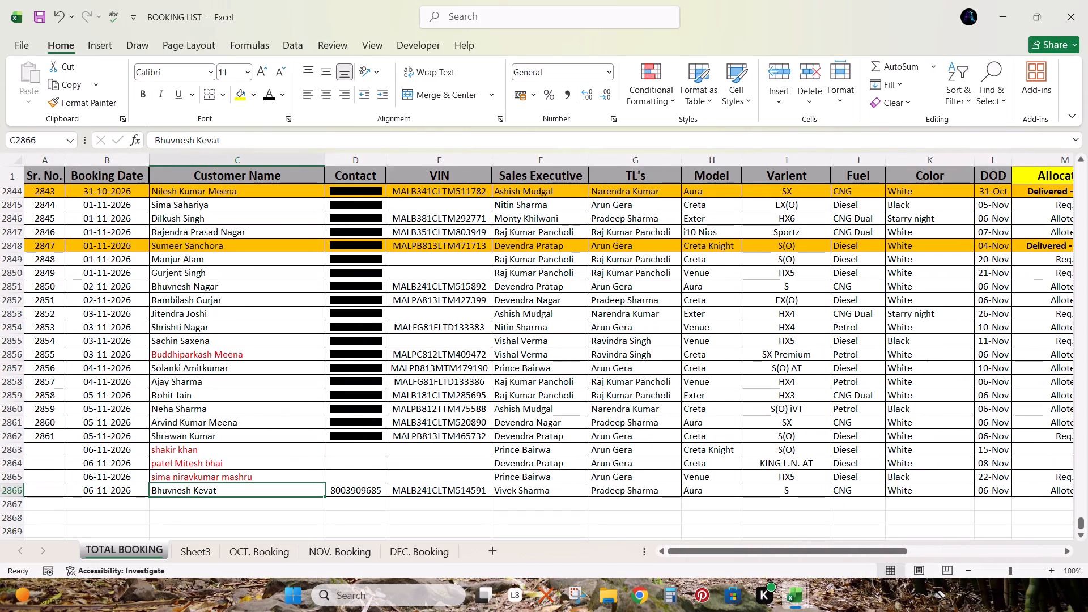
click(1049, 461)
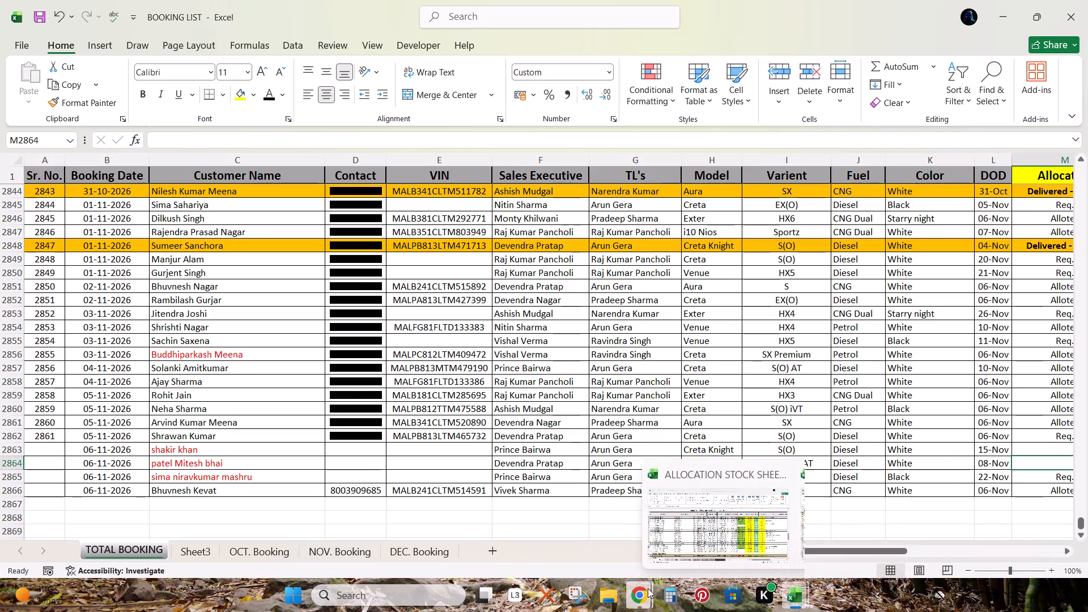
click(426, 431)
key(ctrl+f)
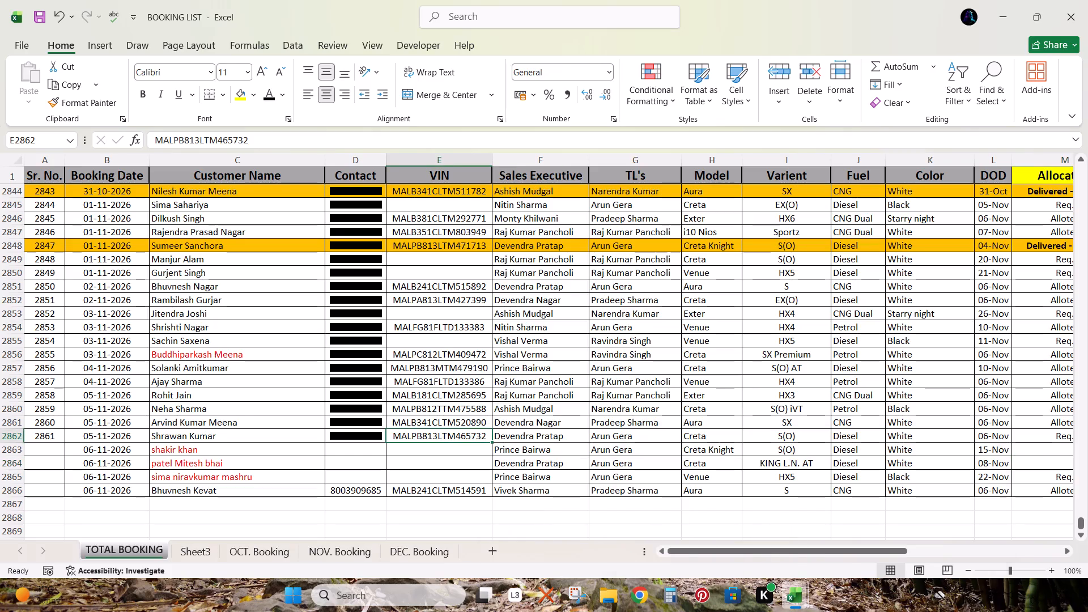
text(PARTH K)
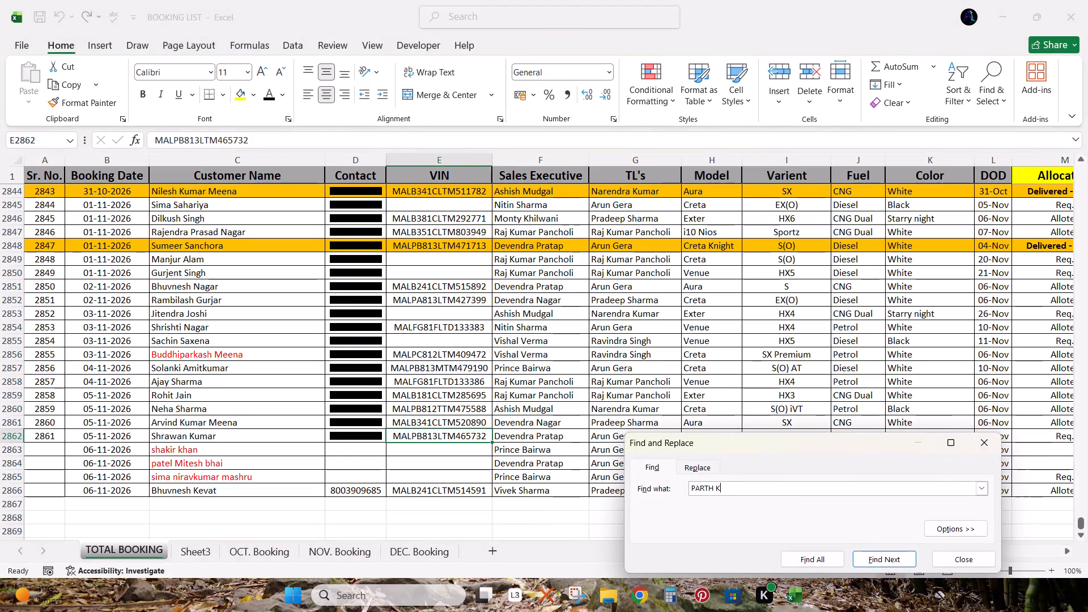
Find the Creta SX Premium booking of 20-10-2026 by customer name and copy its Customer Name through TL's cells.
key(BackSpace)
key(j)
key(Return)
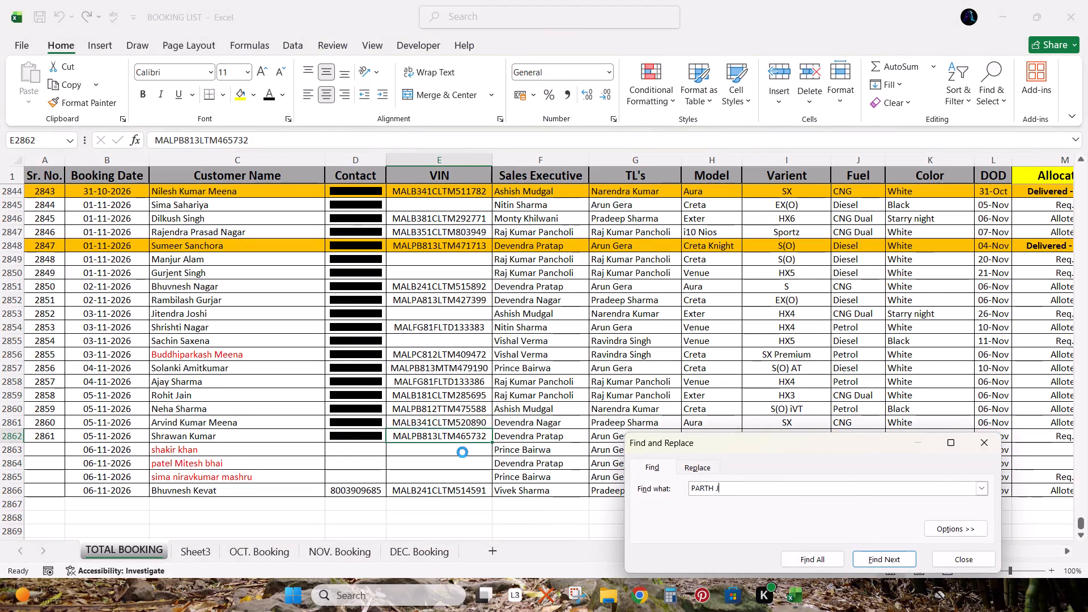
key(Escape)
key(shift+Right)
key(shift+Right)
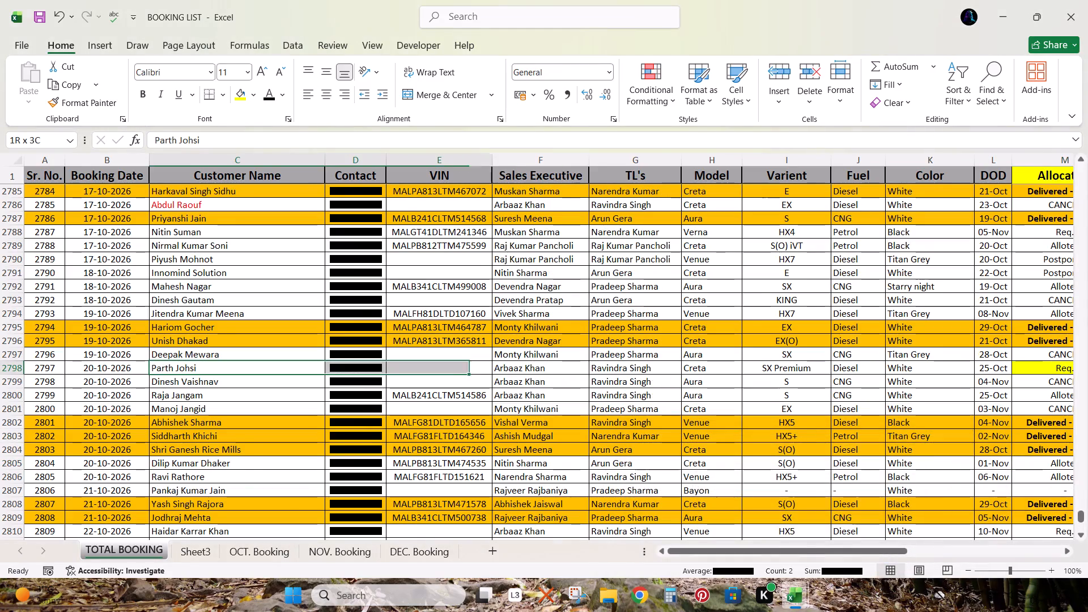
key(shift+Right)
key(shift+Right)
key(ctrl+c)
In the ALLOCATION STOCK SHEET workbook, paste the copied booking details from ALLOTED CUSTOMER NAME onward for the Creta 1.5 CRDi MT SX Premium in row 103.
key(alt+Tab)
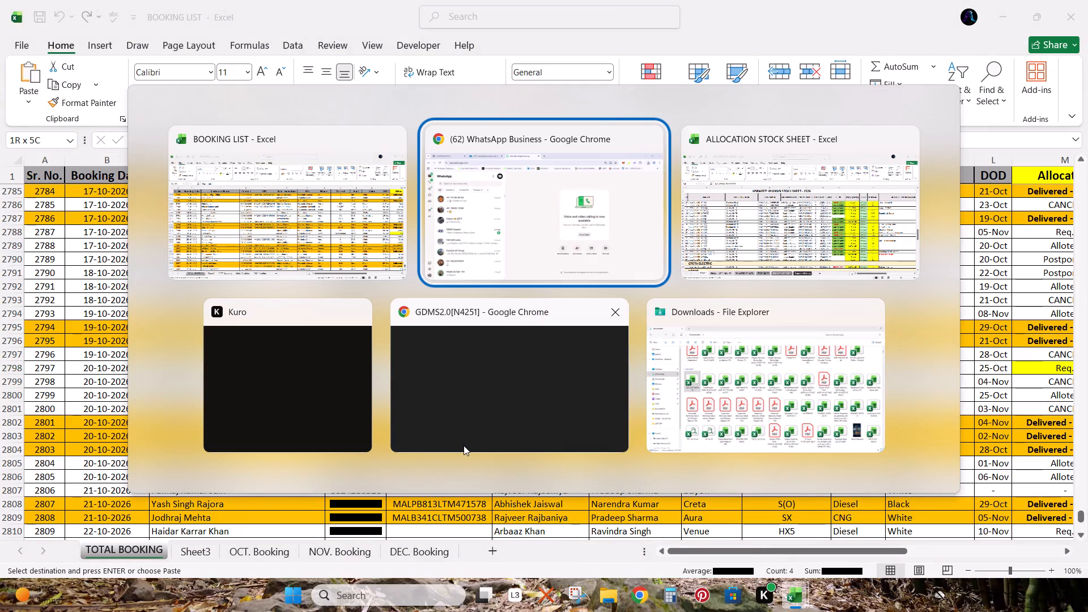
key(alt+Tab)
scroll(772, 487, up, 4)
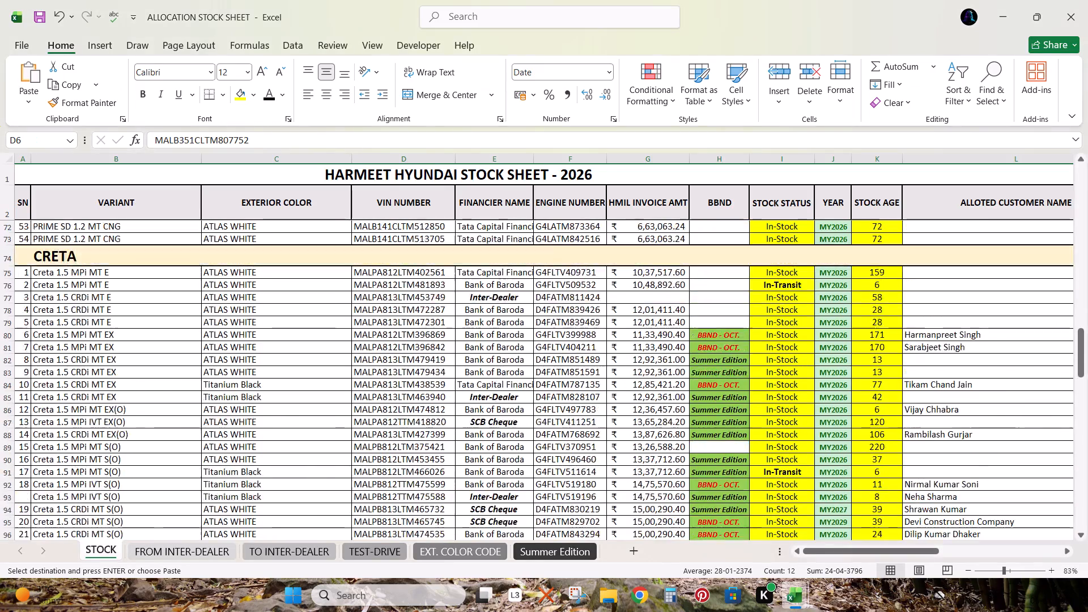
scroll(772, 484, up, 1)
scroll(823, 466, up, 11)
scroll(906, 392, up, 8)
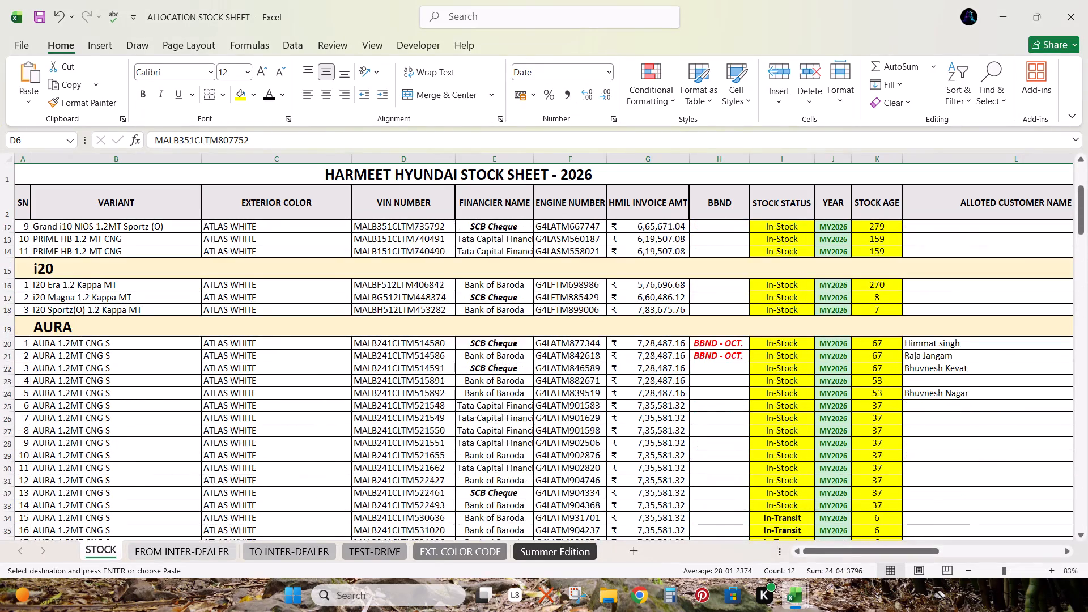
scroll(923, 379, down, 2)
scroll(923, 381, up, 1)
scroll(922, 381, down, 6)
scroll(922, 381, up, 1)
scroll(922, 381, down, 5)
scroll(921, 381, up, 1)
scroll(921, 384, down, 3)
scroll(921, 385, up, 1)
scroll(921, 385, down, 6)
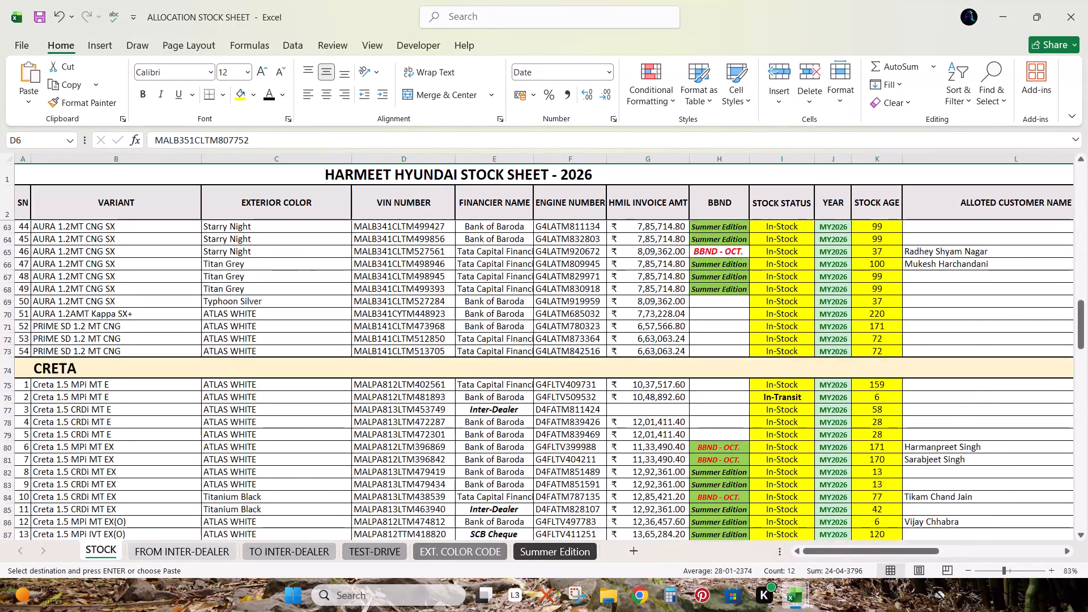
scroll(925, 394, down, 1)
scroll(925, 394, up, 1)
scroll(925, 394, down, 4)
scroll(926, 392, up, 1)
scroll(926, 392, down, 5)
click(932, 394)
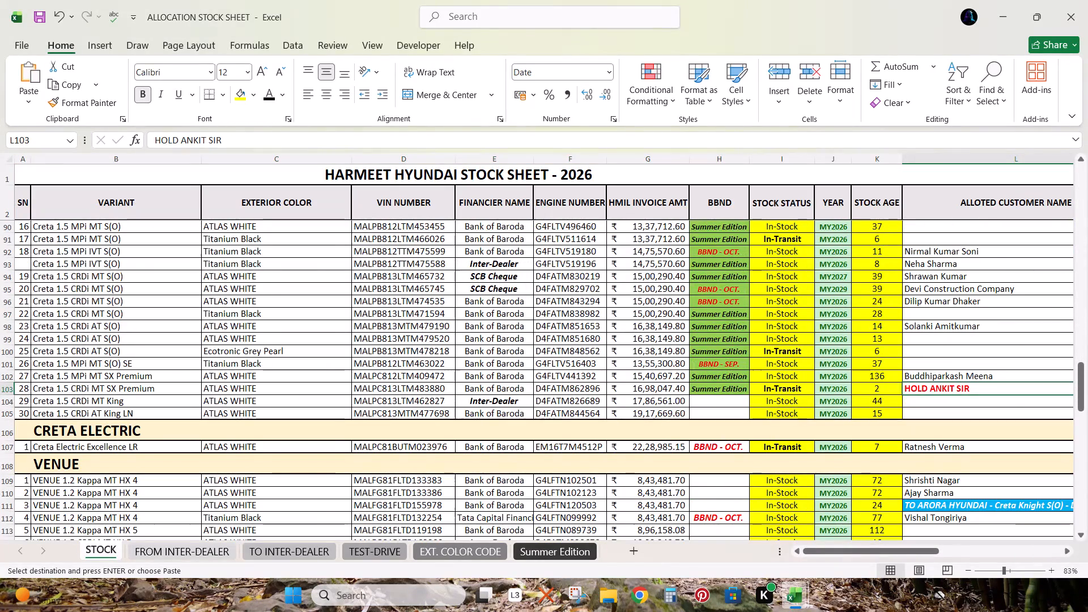
key(ctrl+v)
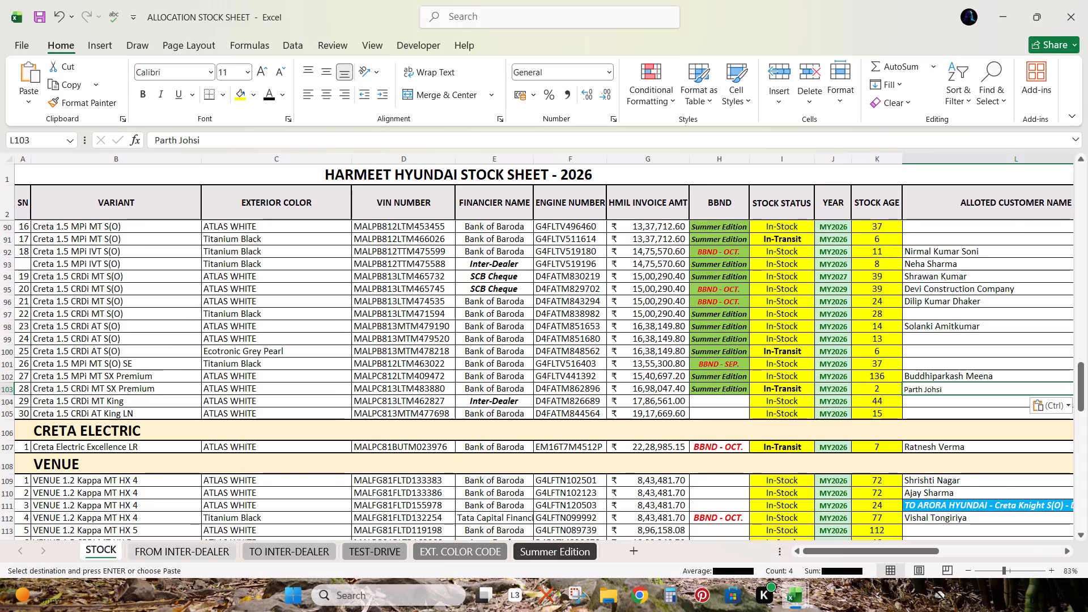
Move the pasted contact, executive and team leader cells of row 103 one column over, starting at MOBILE NO.
key(Right)
key(shift+Right)
key(shift+Right)
key(shift+Right)
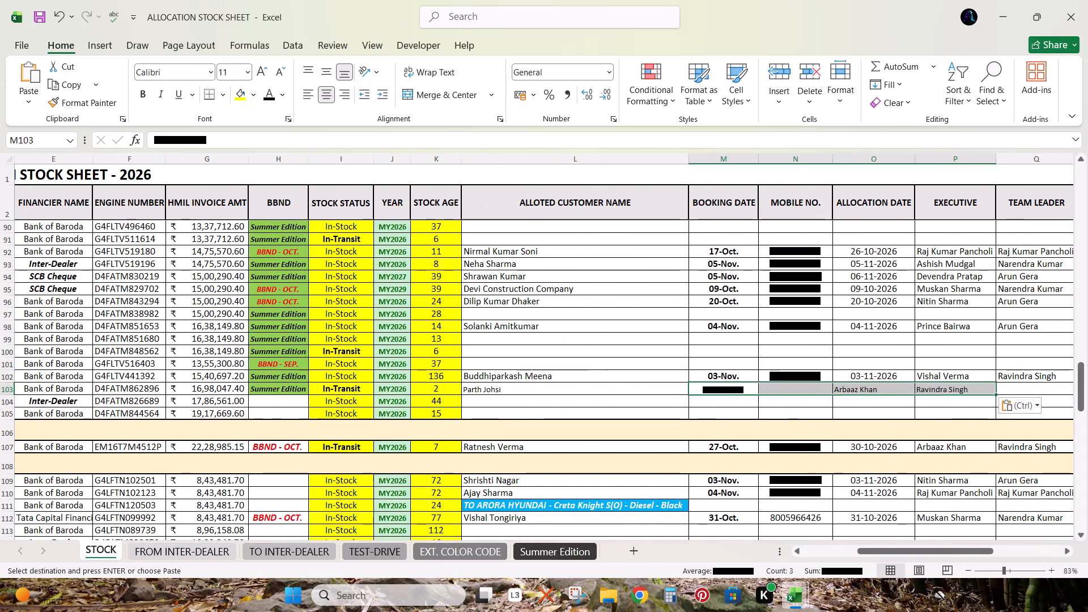
key(ctrl+x)
key(Right)
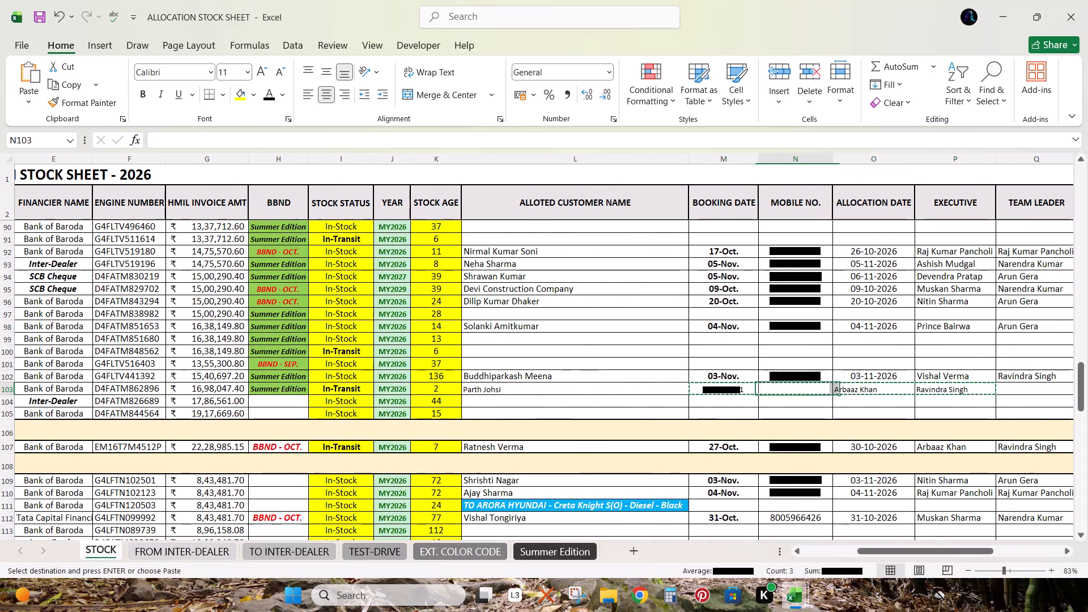
key(ctrl+v)
key(Left)
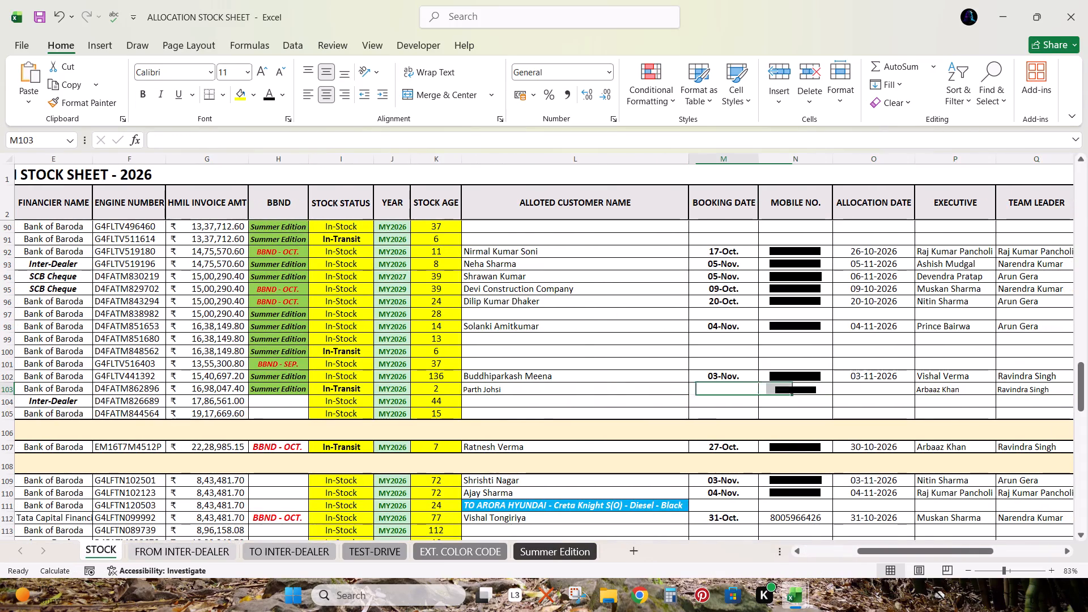
Return to the Creta SX Premium booking of 20-10-2026 in the BOOKING LIST workbook.
key(alt+Tab)
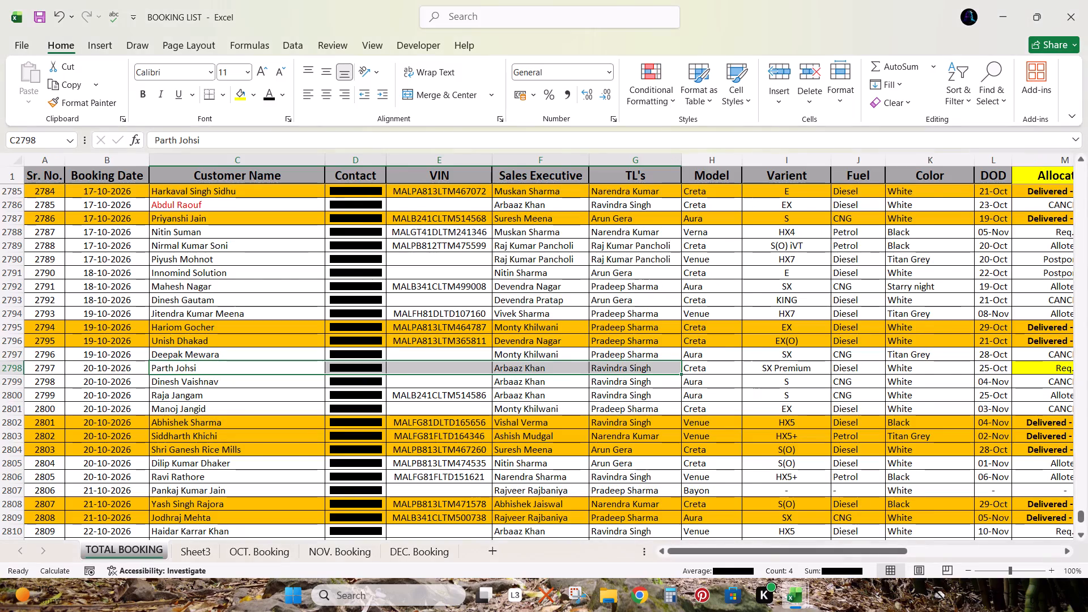
Allot the row 103 Creta SX Premium in ALLOCATION STOCK SHEET to the row 2798 booking, with booking date 20-10 and allocation date 6-11.
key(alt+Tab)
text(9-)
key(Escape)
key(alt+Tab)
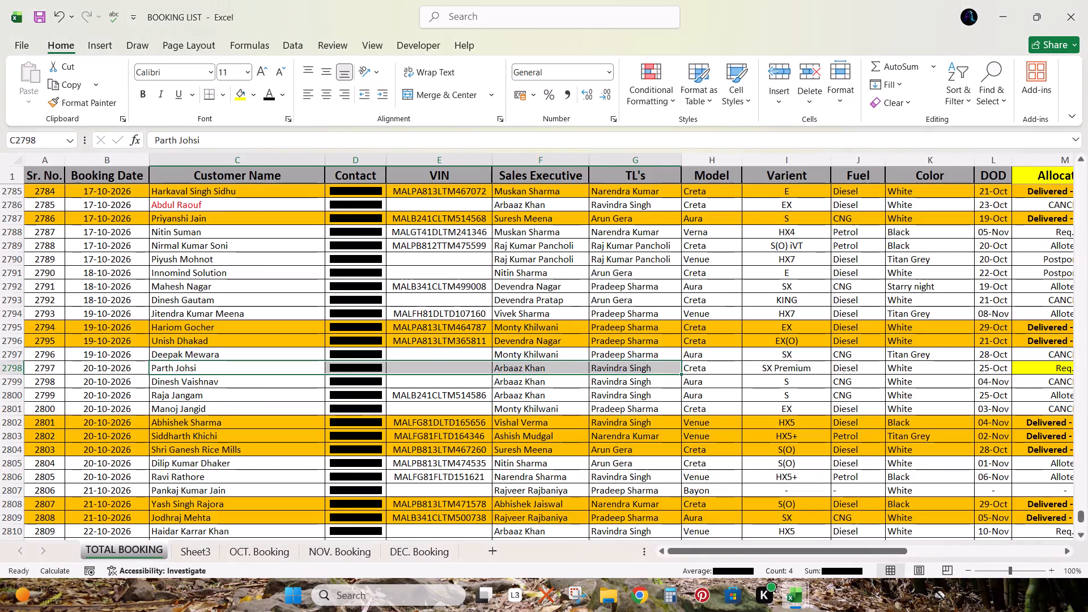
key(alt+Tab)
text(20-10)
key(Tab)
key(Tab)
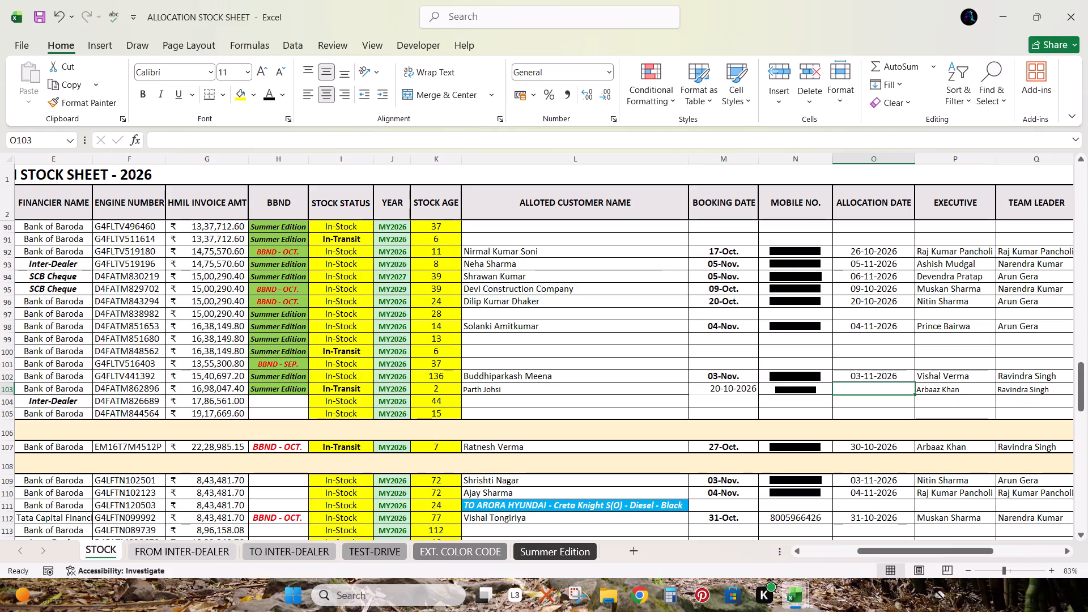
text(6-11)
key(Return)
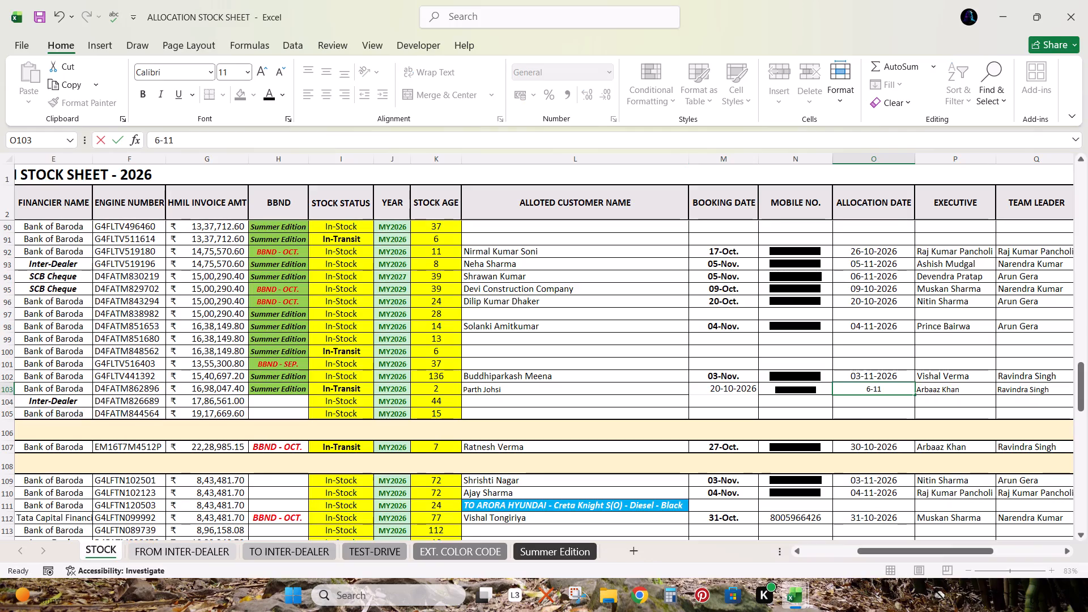
Copy the formatting of row 102's allotment cells, customer name through team leader, onto row 103 and save ALLOCATION STOCK SHEET.
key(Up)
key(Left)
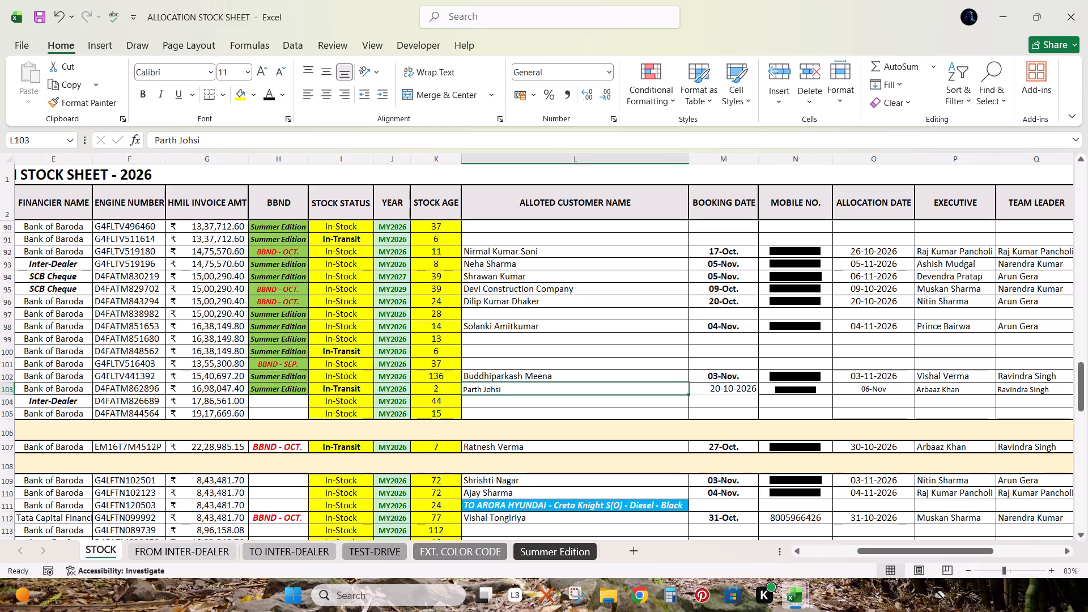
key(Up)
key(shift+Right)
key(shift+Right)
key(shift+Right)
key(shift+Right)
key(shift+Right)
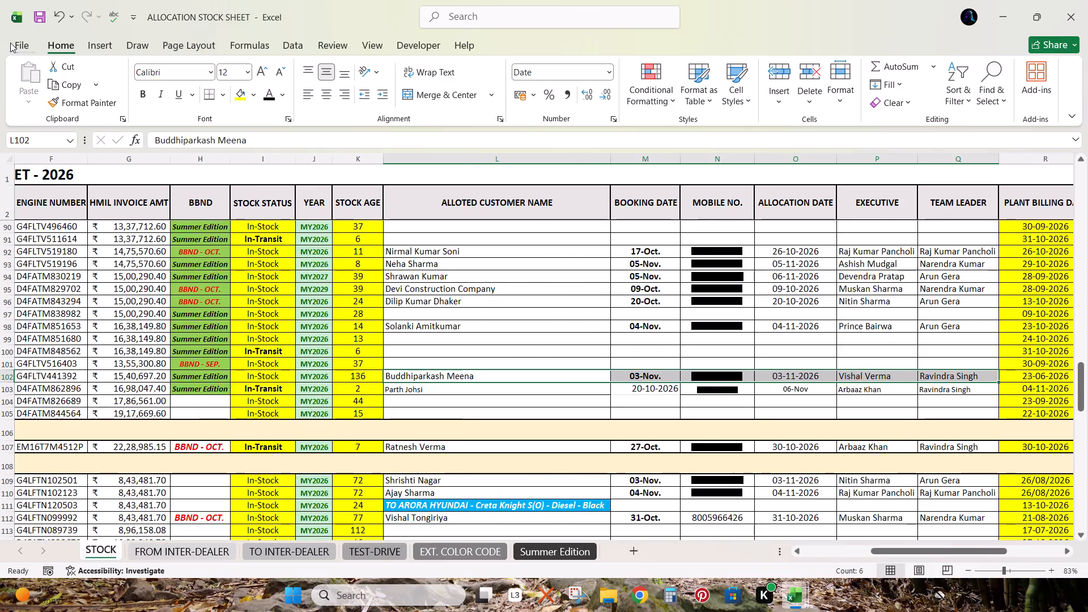
click(67, 100)
key(Down)
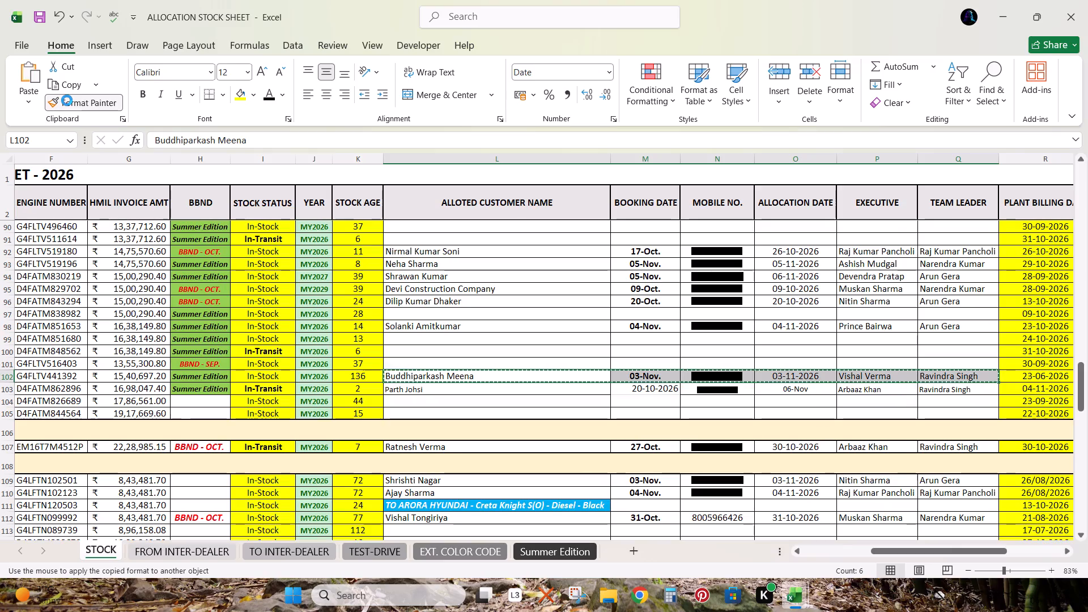
key(Right)
key(shift+space)
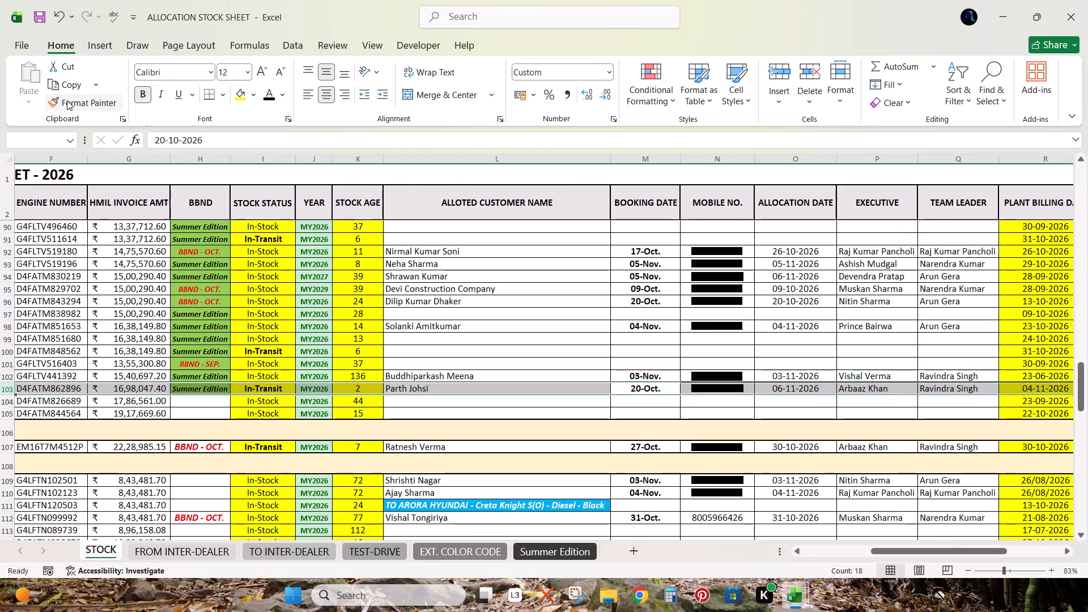
key(ctrl+s)
key(alt+Tab)
key(ctrl+Left)
key(ctrl+Left)
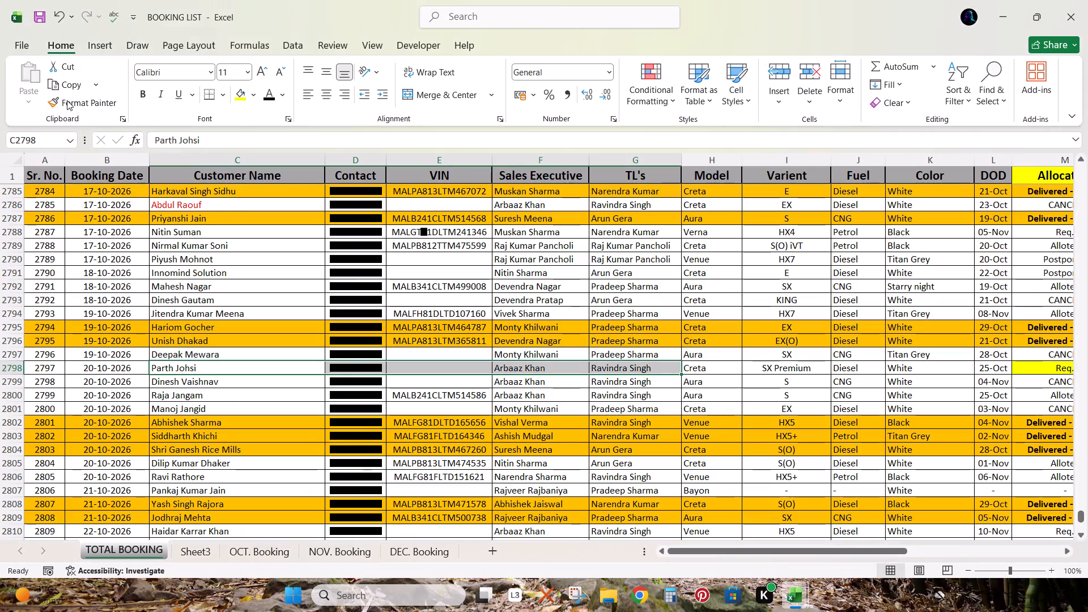
key(Right)
key(shift+space)
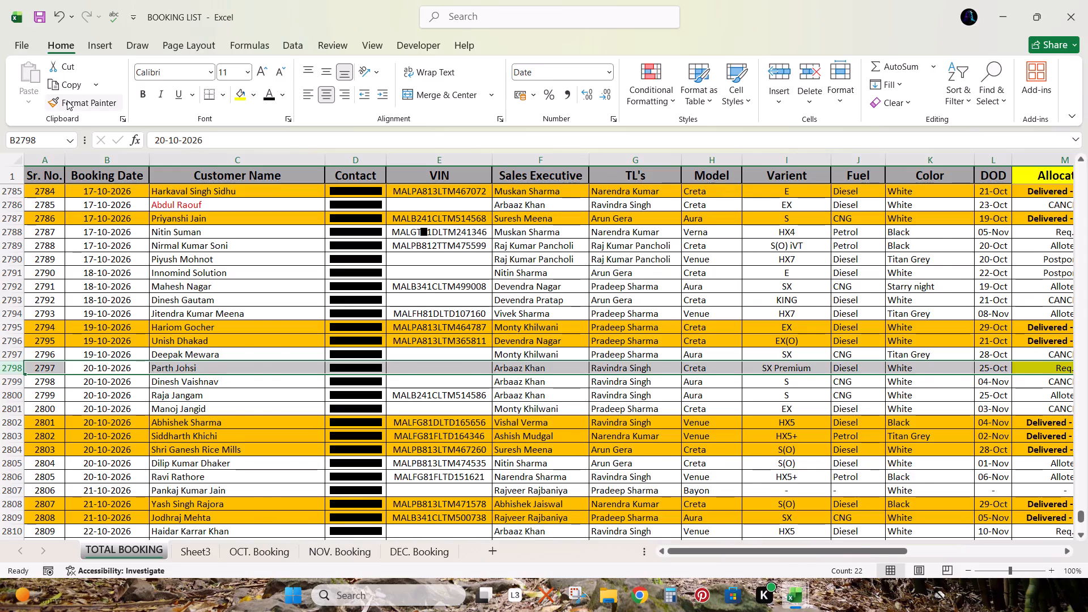
key(alt+Tab)
key(alt+Tab)
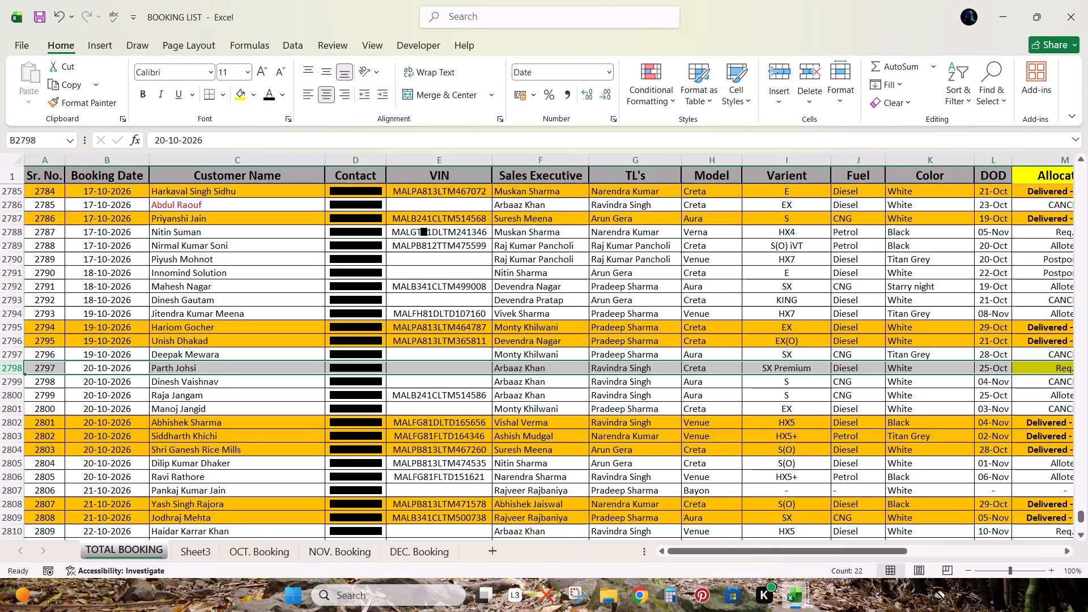
key(alt+Tab)
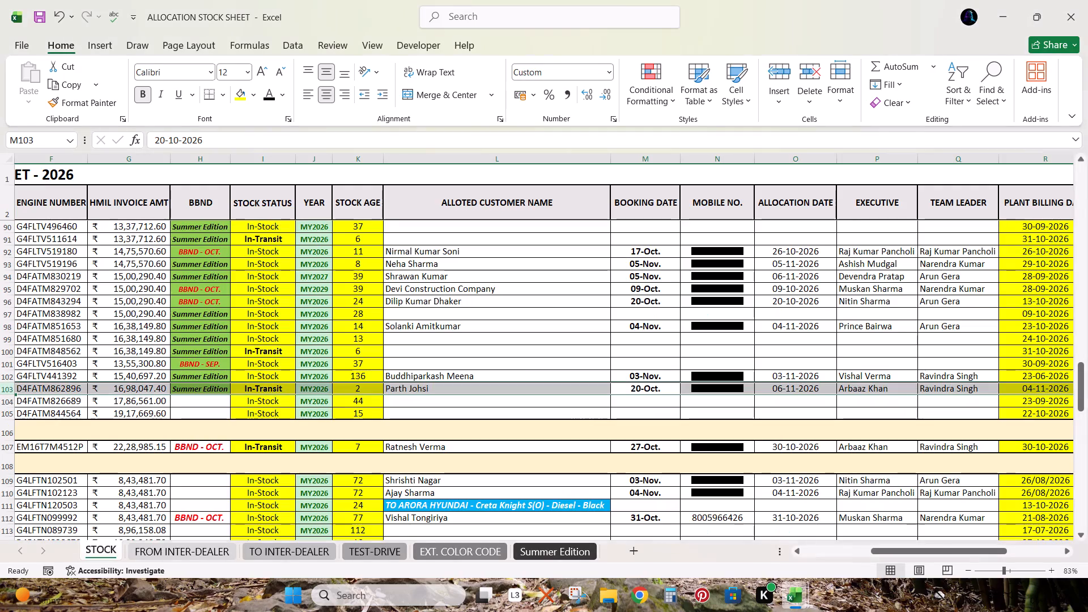
key(ctrl+Left)
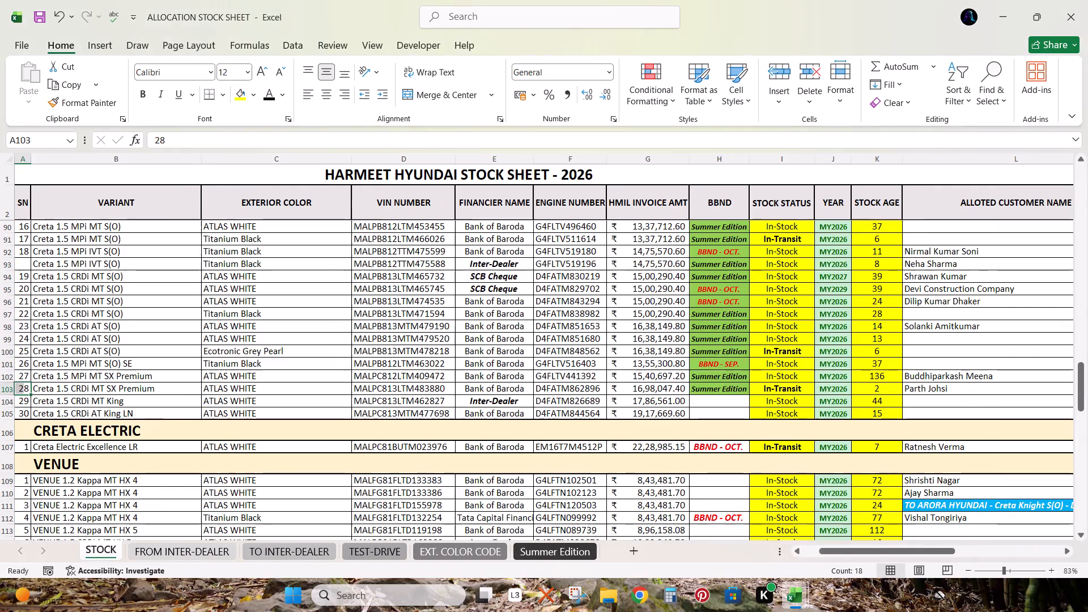
key(ctrl+Left)
key(ctrl+Left)
key(Right)
key(Right)
key(Right)
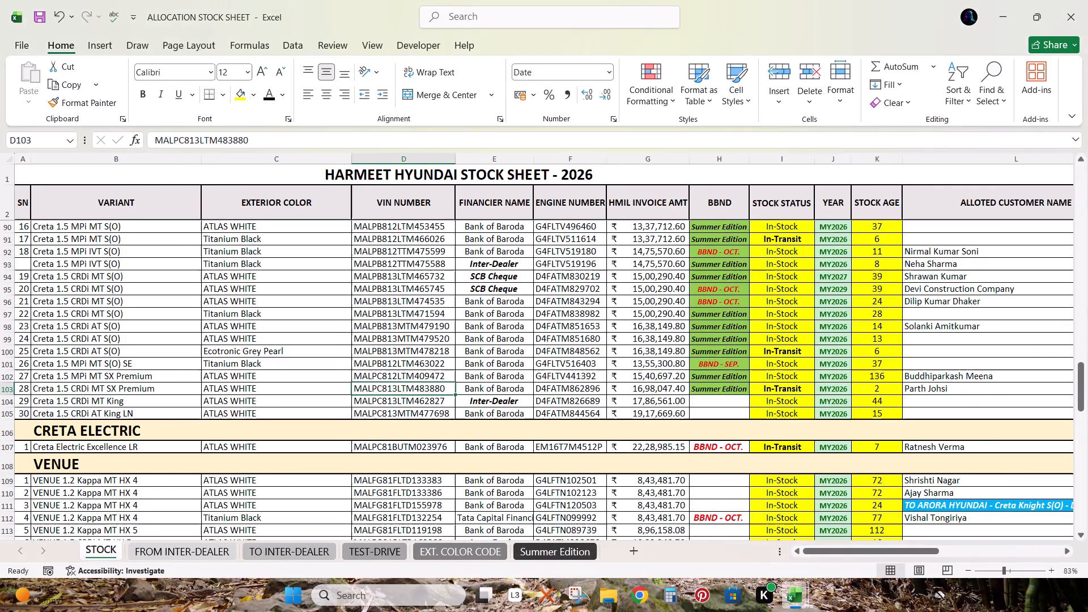
key(ctrl+c)
key(alt+Tab)
key(Right)
key(Right)
key(Right)
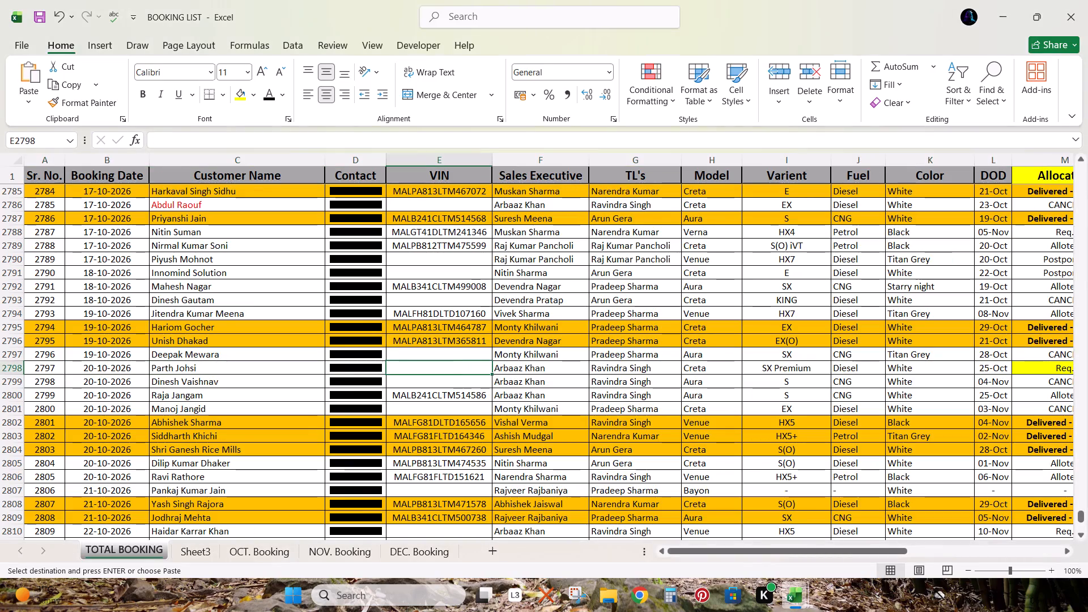
key(ctrl+v)
Set the Allocation of the row 2798 booking to Alloted, using the cell formatting of the row above.
key(ctrl+Right)
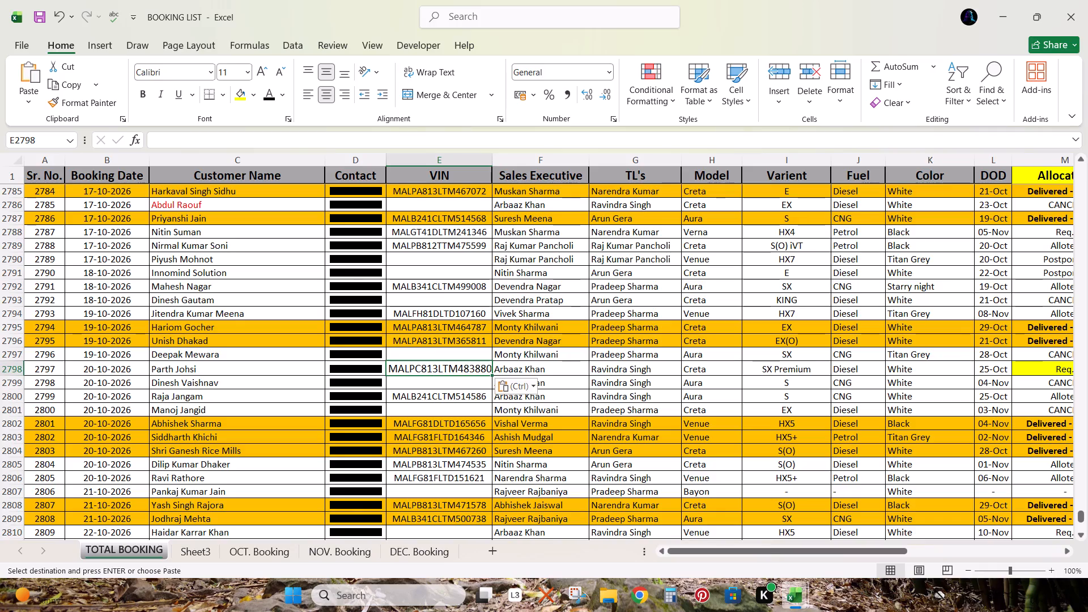
key(Right)
key(Left)
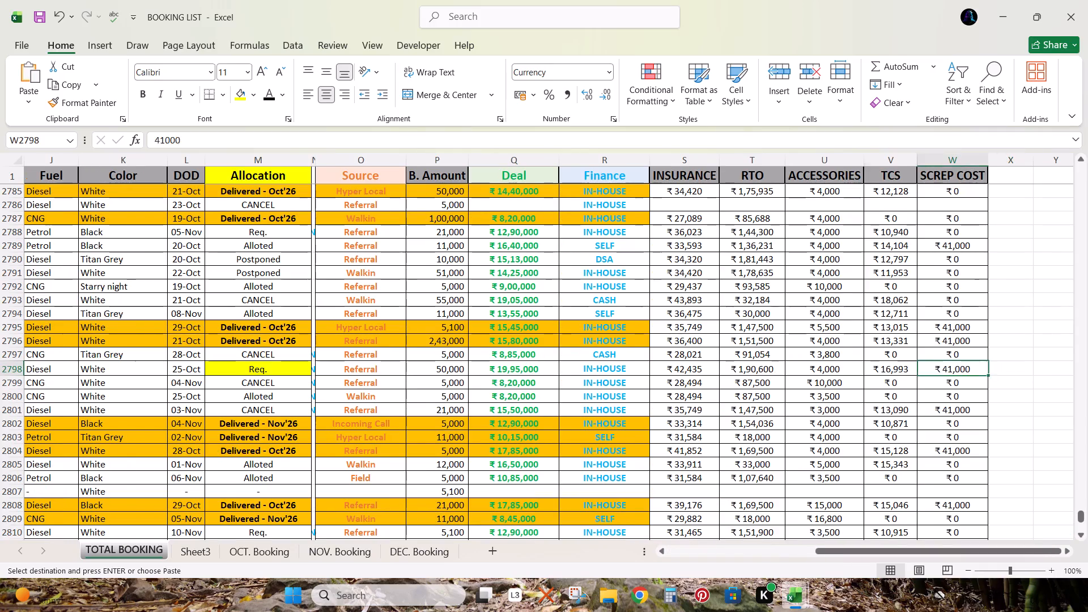
key(Left)
key(Left)
key(Left)
key(Left)
key(Left)
key(Left)
key(Left)
key(Left)
key(Left)
key(Left)
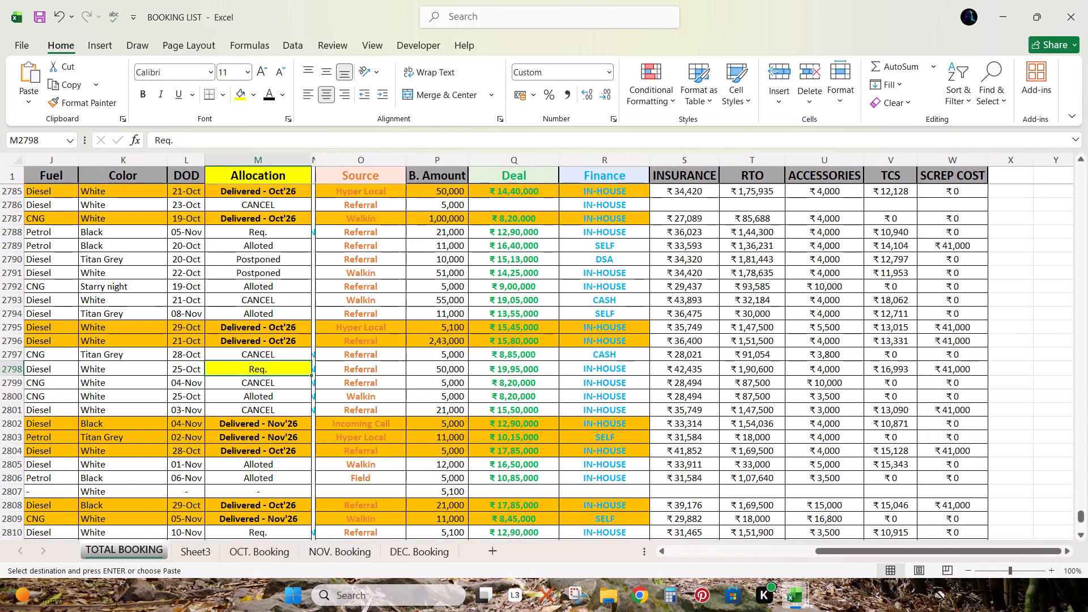
key(ctrl+d)
text(AL)
key(ctrl+Left)
key(ctrl+Left)
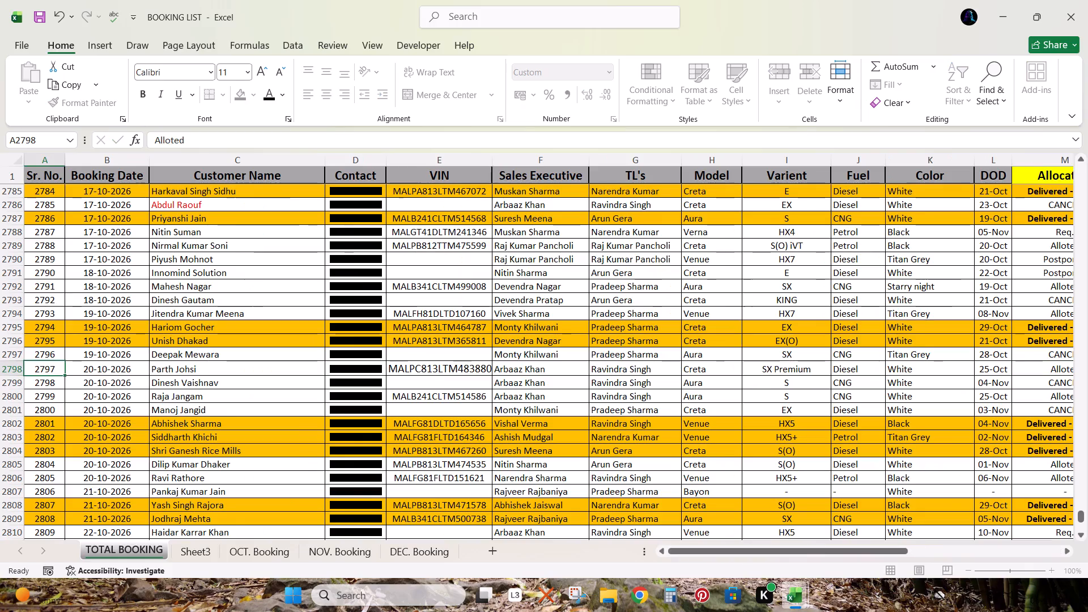
key(ctrl+Left)
Apply the formatting of VIN cell E2797 to the row 2798 VIN cell and save BOOKING LIST.
key(Right)
key(Up)
key(Right)
key(Right)
key(Right)
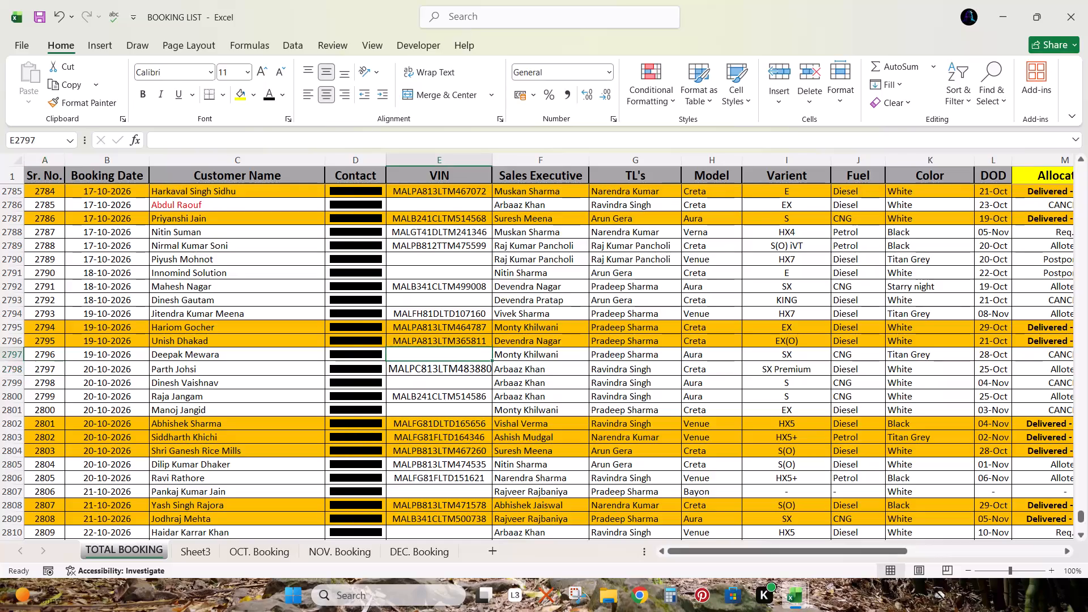
click(70, 107)
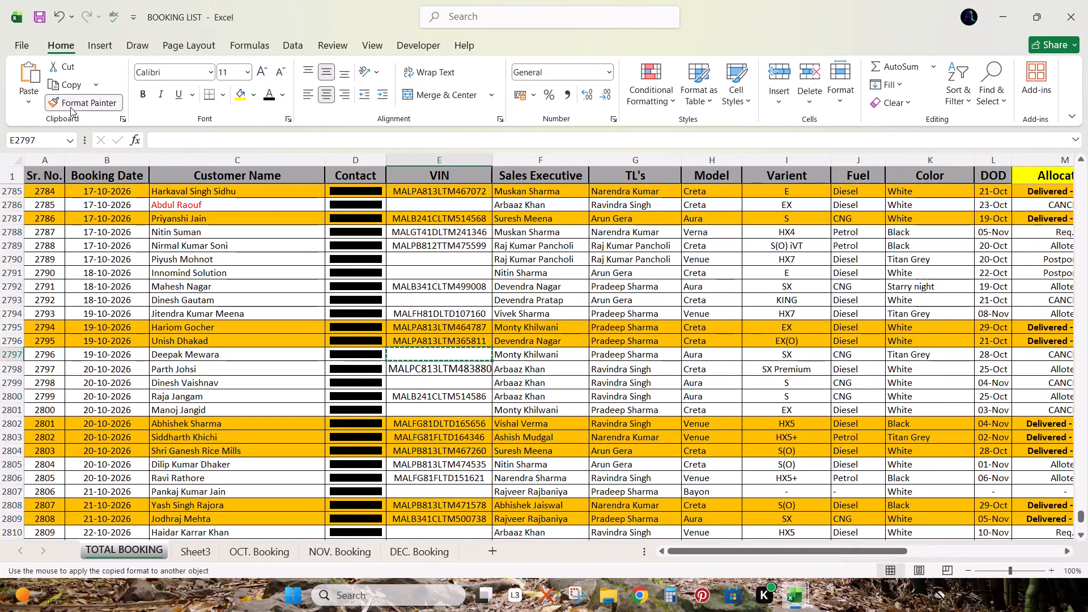
key(Down)
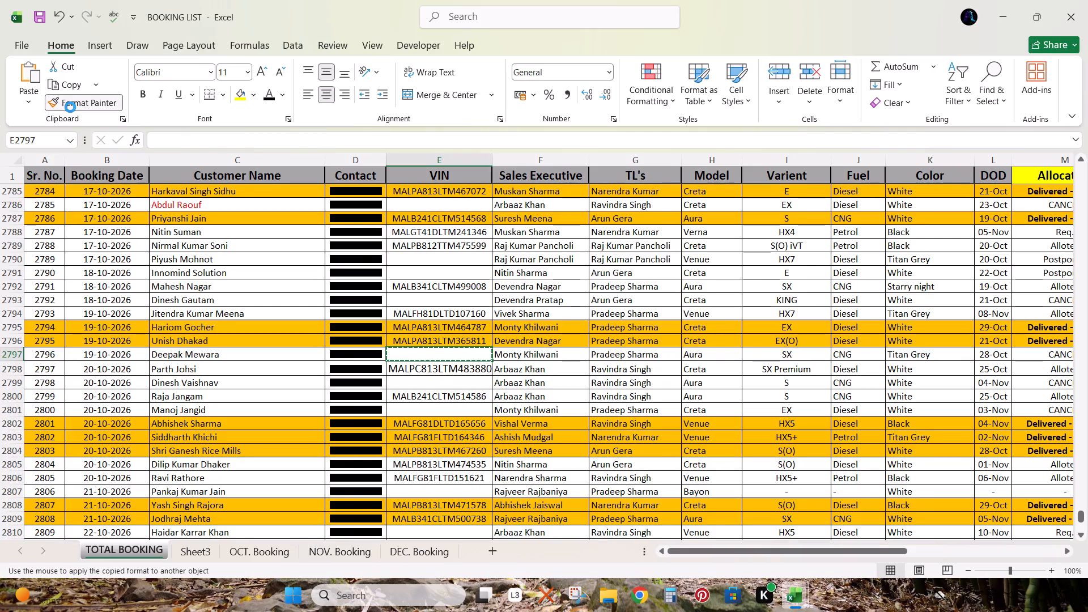
key(shift+space)
key(ctrl+s)
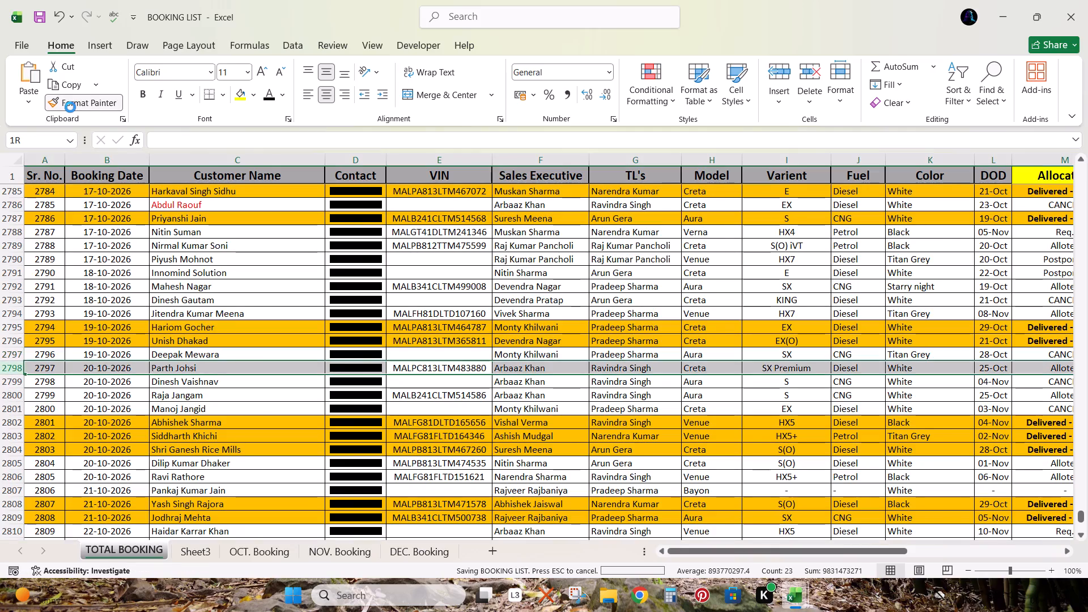
Review the INSURANCE, RTO, ACCESSORIES, TCS and SCREP COST amounts of the row 2798 booking.
key(alt+Tab)
key(shift+space)
key(alt+Tab)
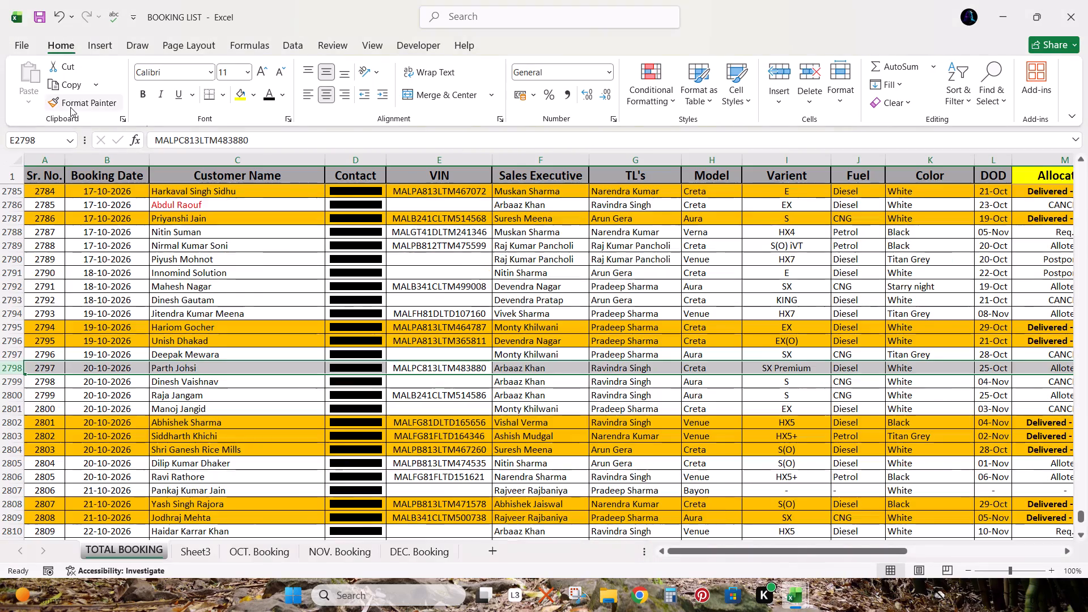
key(ctrl+Right)
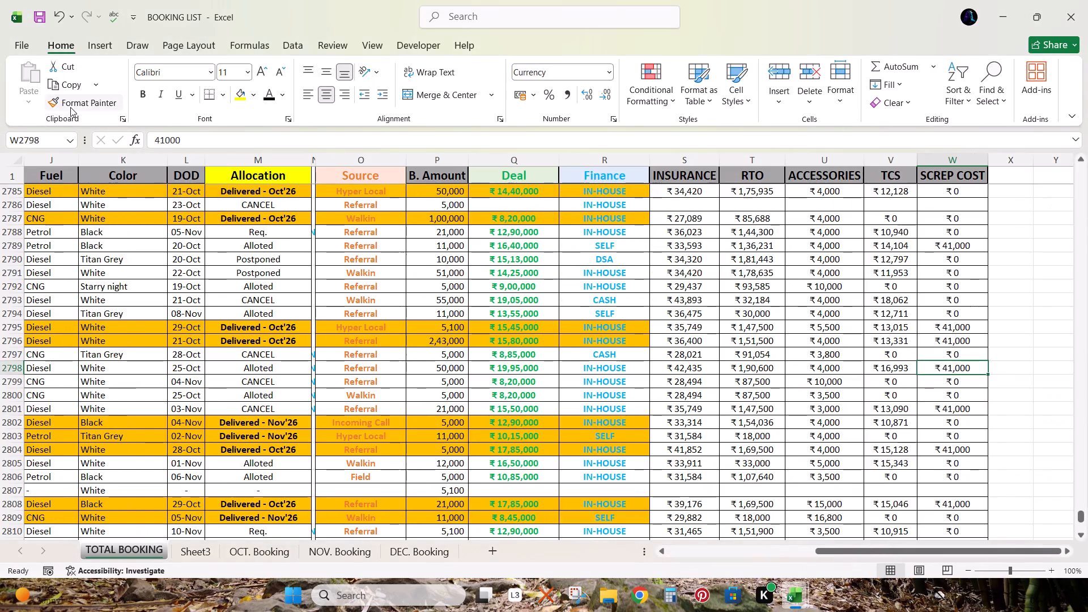
key(Left)
key(Left)
key(Left)
key(Left)
key(ctrl+Left)
key(ctrl+Left)
key(alt+Tab)
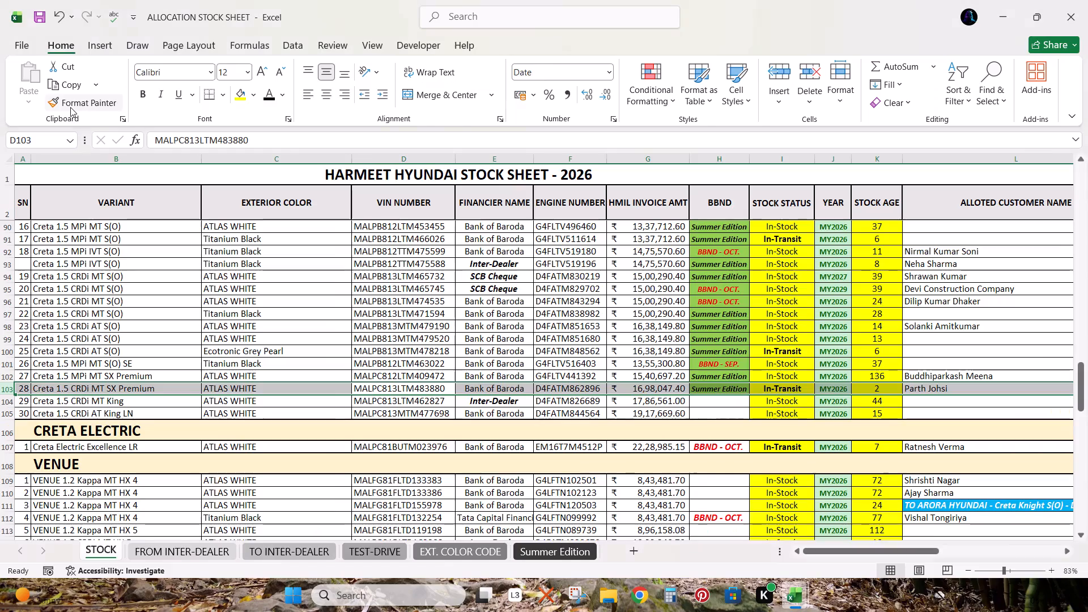
Check the row 103 stock entry from VIN across to its allotment details and save ALLOCATION STOCK SHEET.
key(Right)
key(Right)
key(Right)
key(Right)
key(Right)
key(Right)
key(Right)
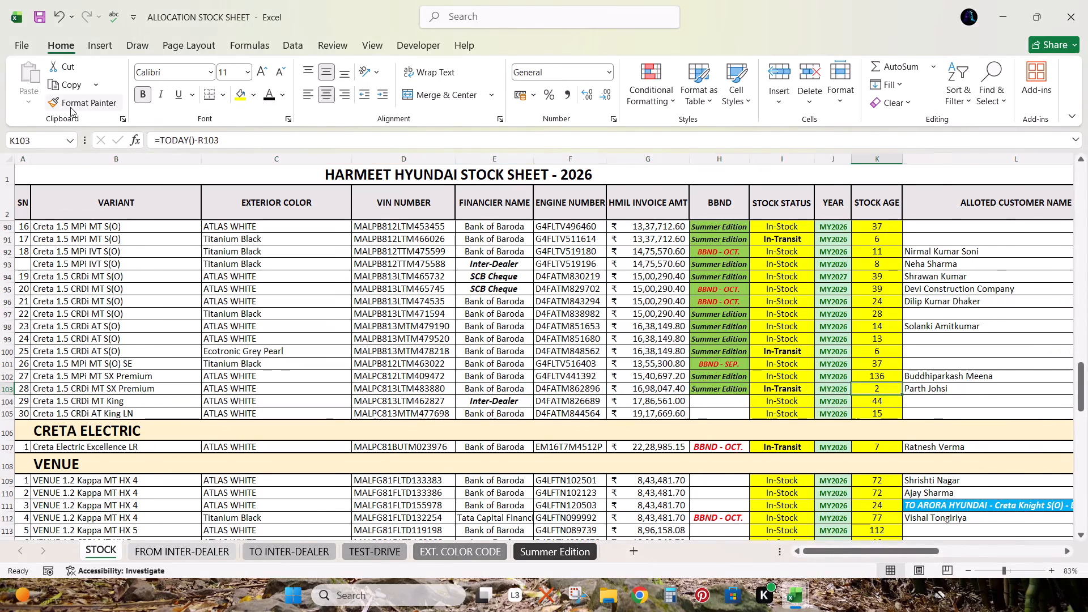
key(Right)
key(Right)
key(Right)
key(Right)
key(ctrl+Left)
key(ctrl+Left)
key(ctrl+Left)
key(ctrl+s)
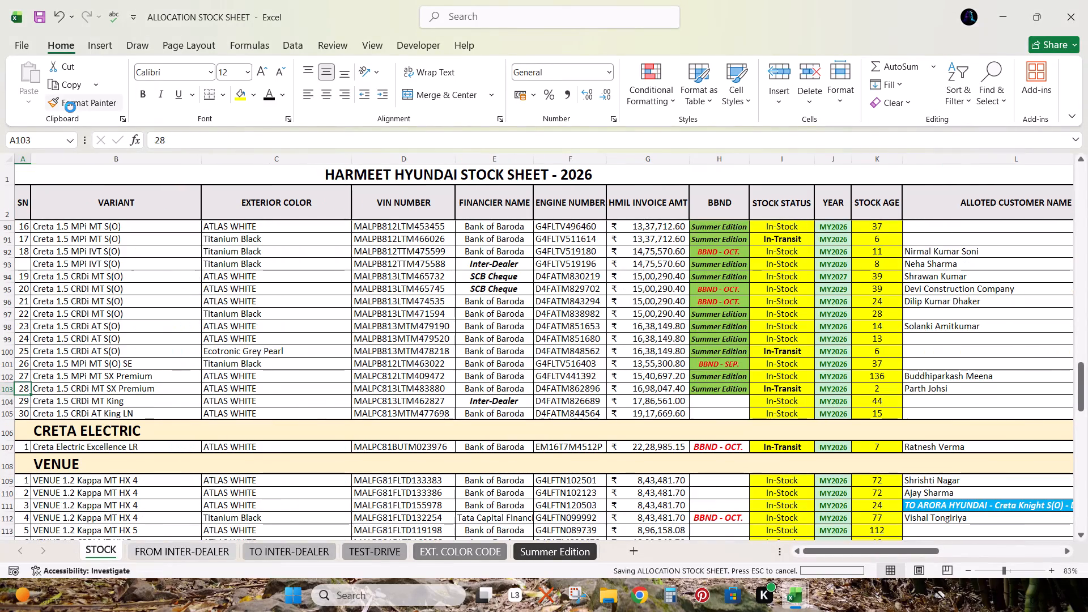
key(alt+Tab)
key(alt+Tab)
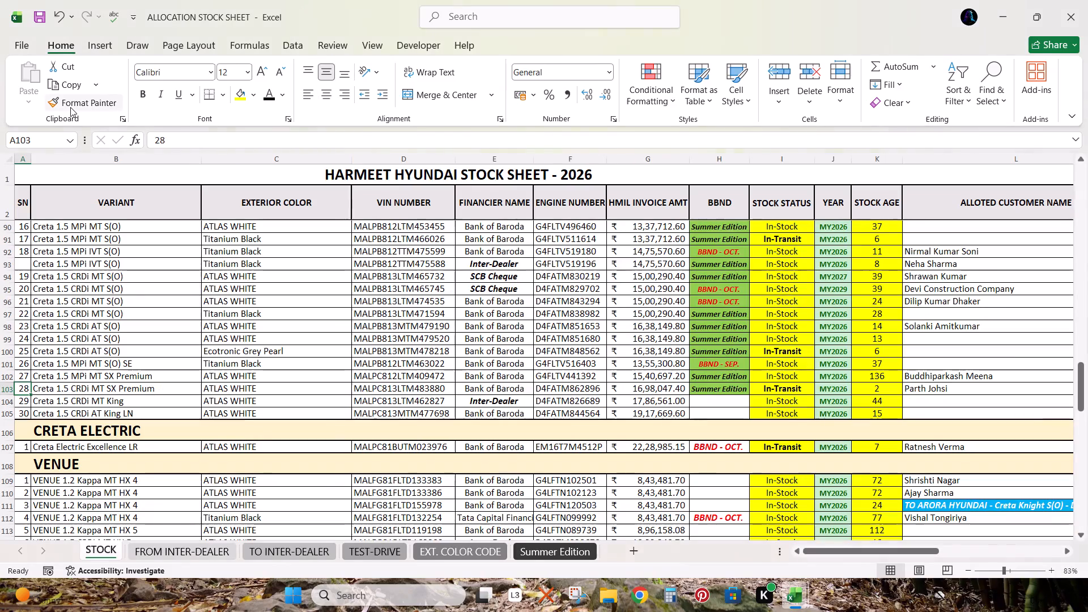
key(shift+space)
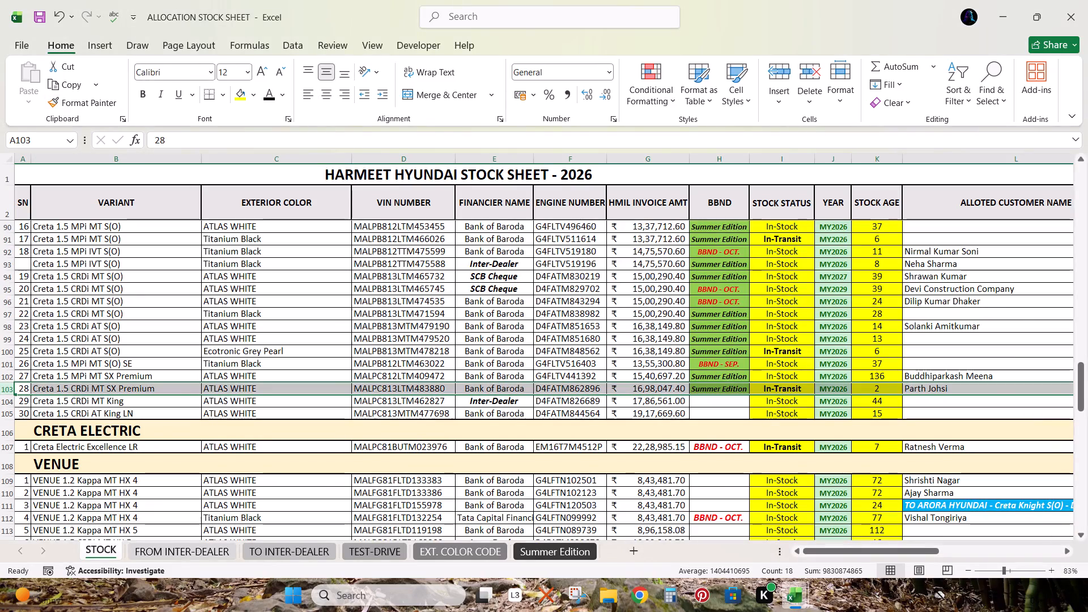
In BOOKING LIST, set the Allocation of the bookings in rows 2863 to 2865 to Req.
key(alt+Tab)
key(alt+Tab)
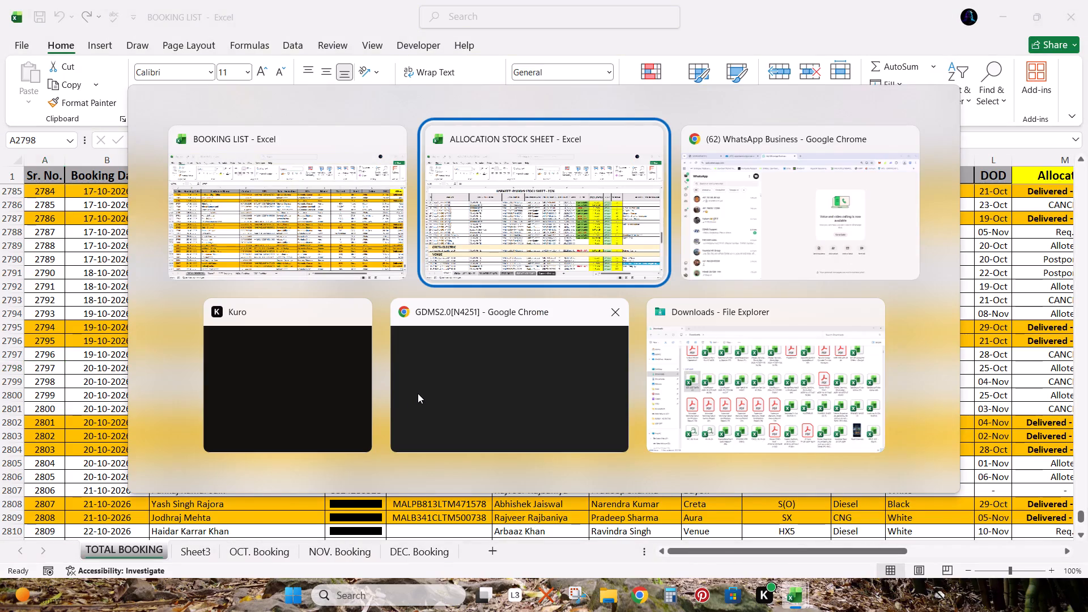
key(alt+Tab)
scroll(551, 435, down, 1)
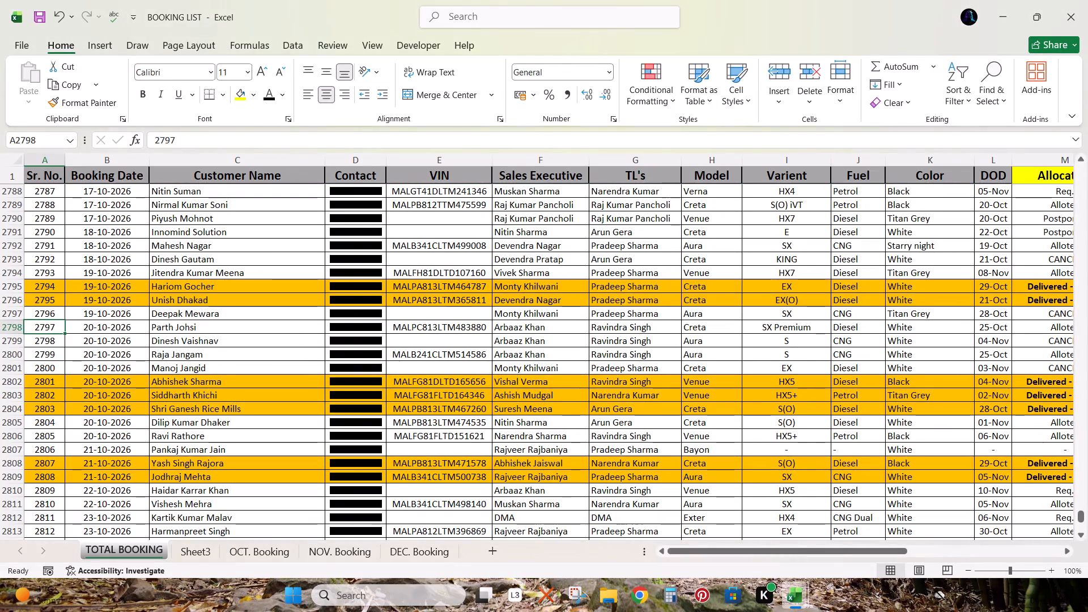
click(206, 359)
key(ctrl+Down)
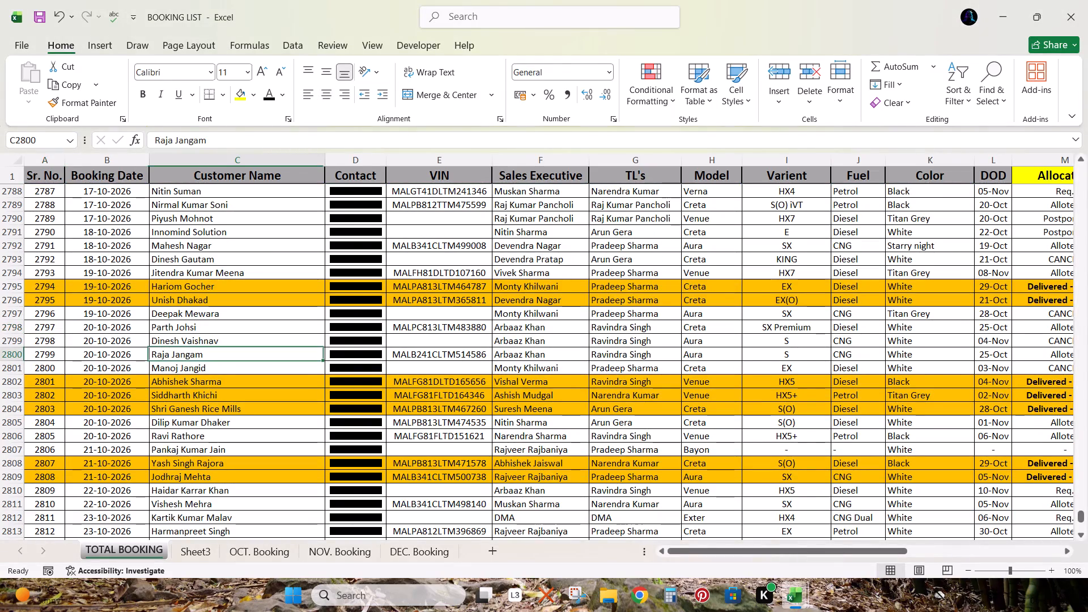
key(Right)
key(Up)
key(Right)
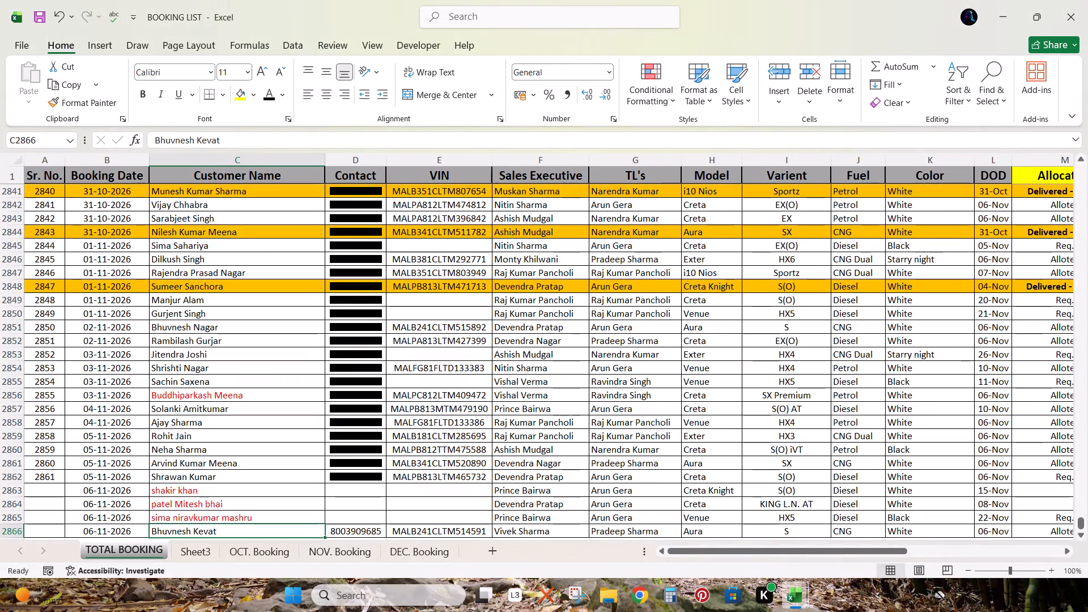
key(Up)
key(Right)
key(Up)
key(Right)
key(Right)
key(Right)
key(Right)
key(Right)
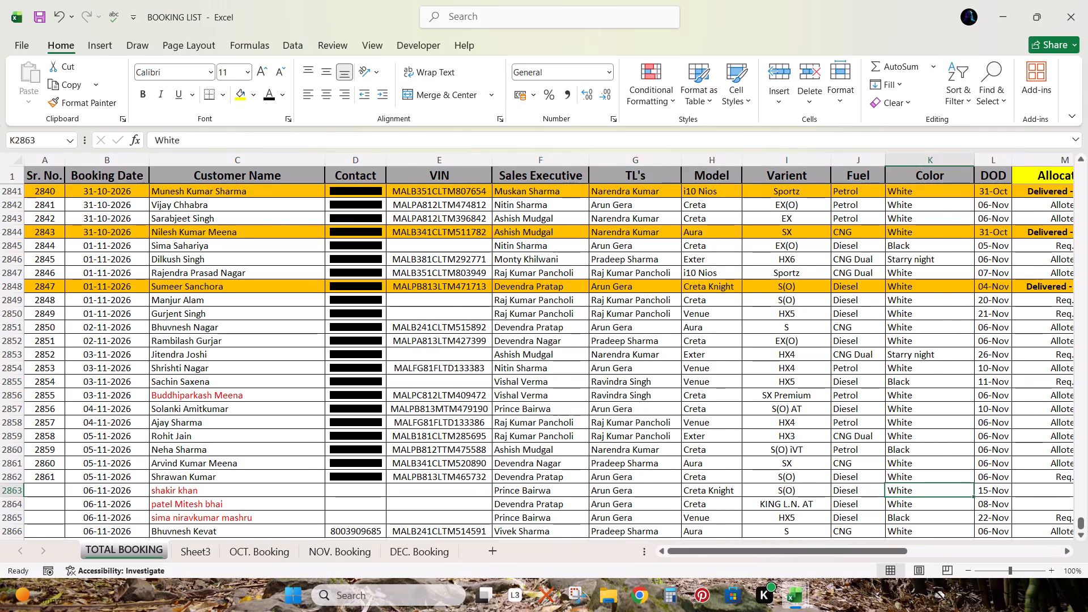
key(Right)
key(Right)
key(r)
key(Down)
key(r)
key(Down)
key(r)
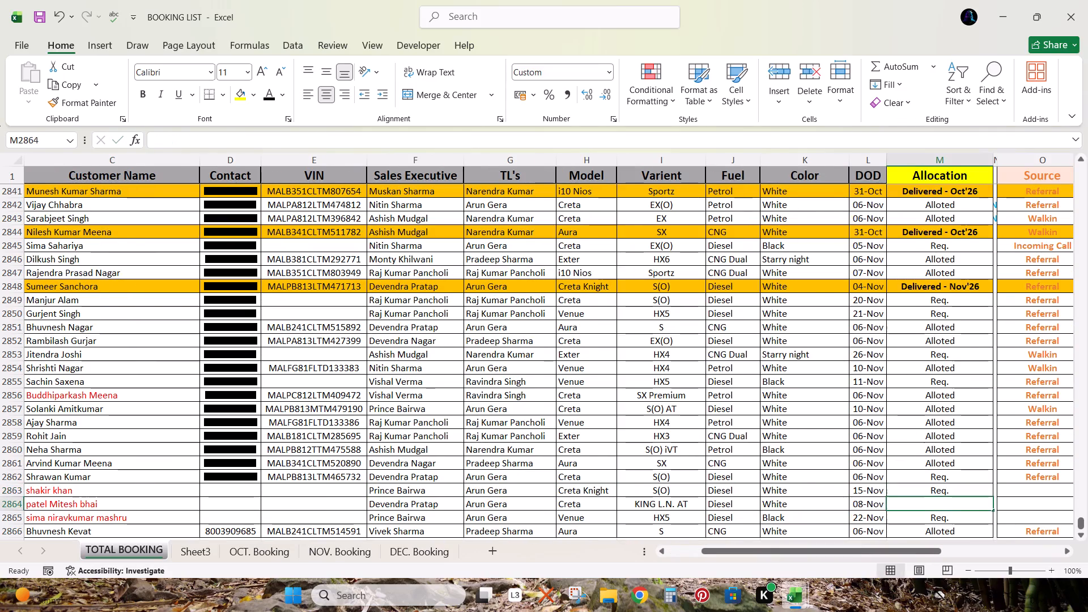
key(Up)
Return to the Booking Date of the last booking, row 2866, and save BOOKING LIST.
key(Left)
key(Up)
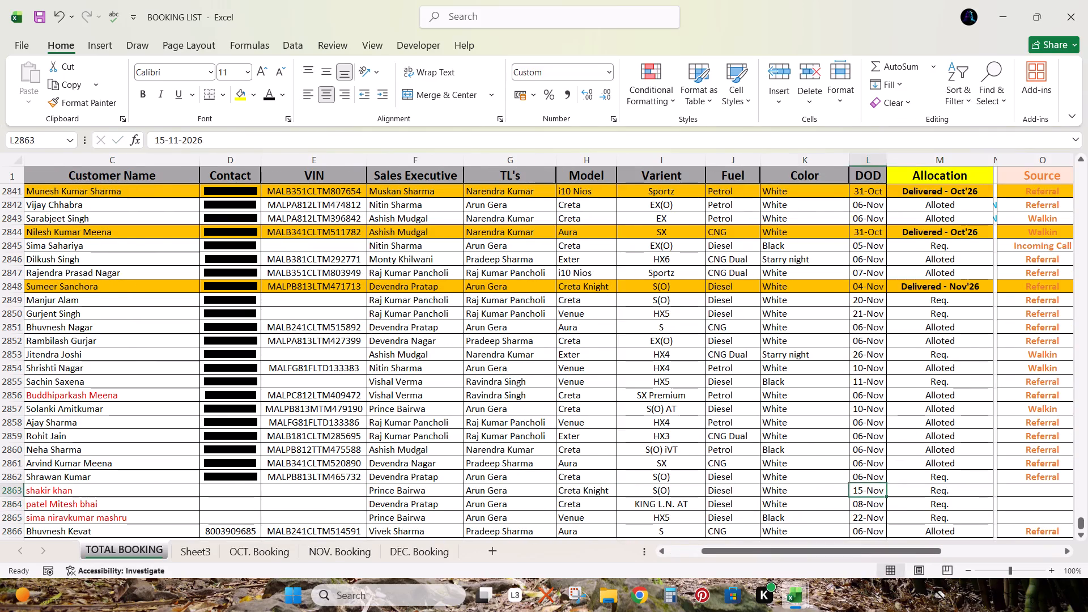
key(Left)
key(Up)
key(Left)
key(ctrl+Left)
key(ctrl+Left)
key(Right)
key(ctrl+Down)
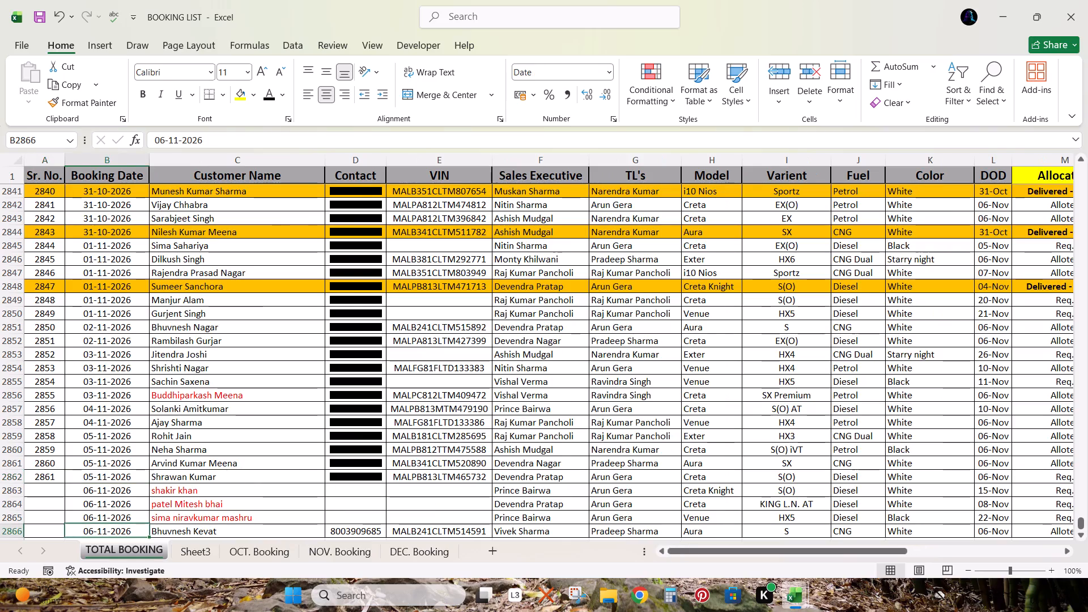
key(ctrl+s)
scroll(290, 398, down, 1)
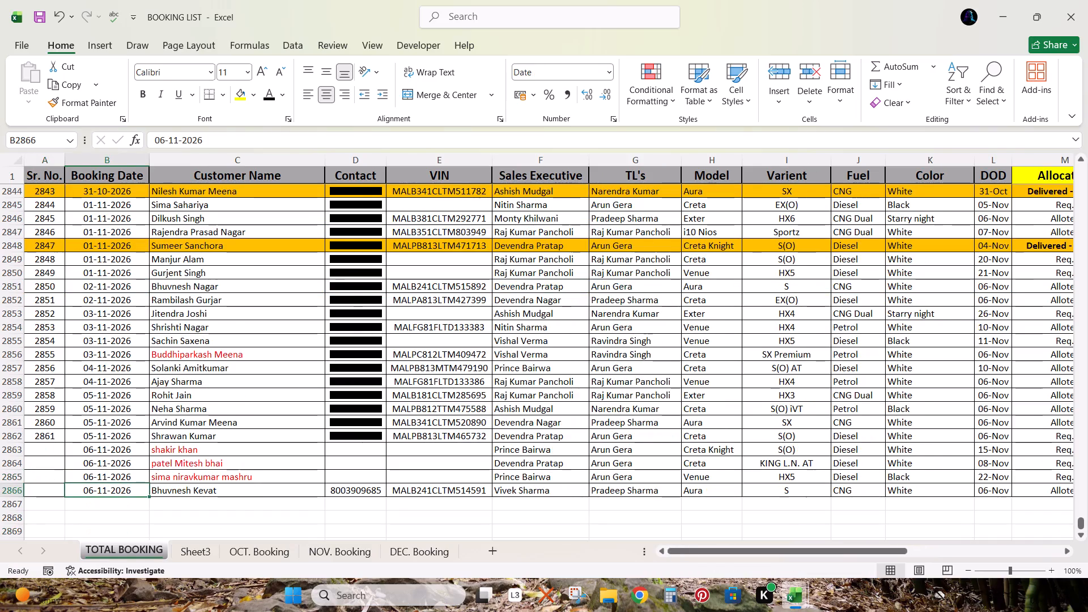
key(ctrl+s)
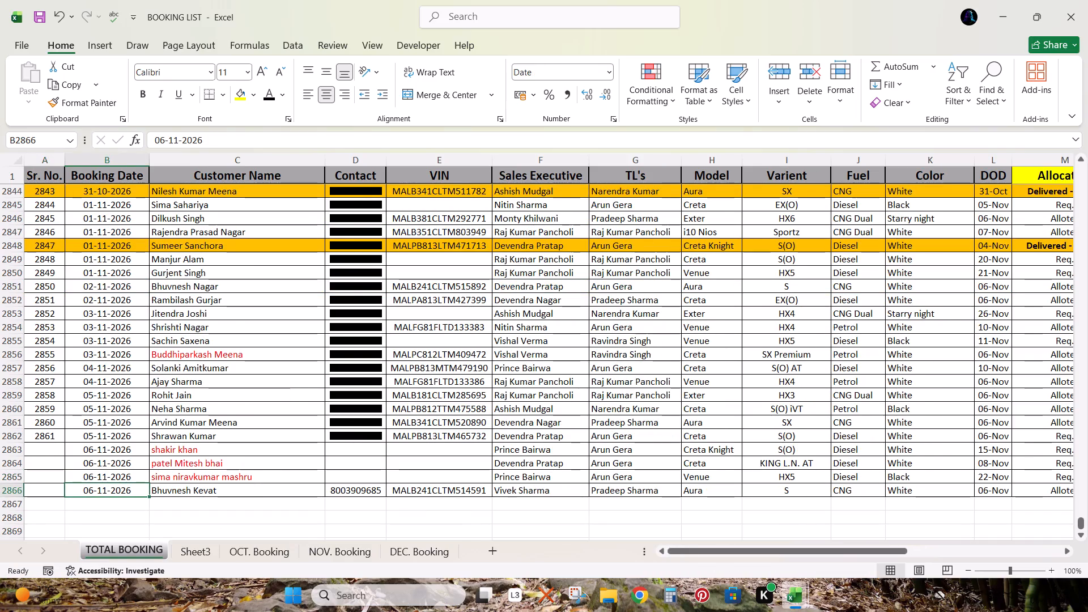
Switch to ALLOCATION STOCK SHEET and return to the SN header cell A2 at the top of the STOCK sheet.
key(alt+Tab)
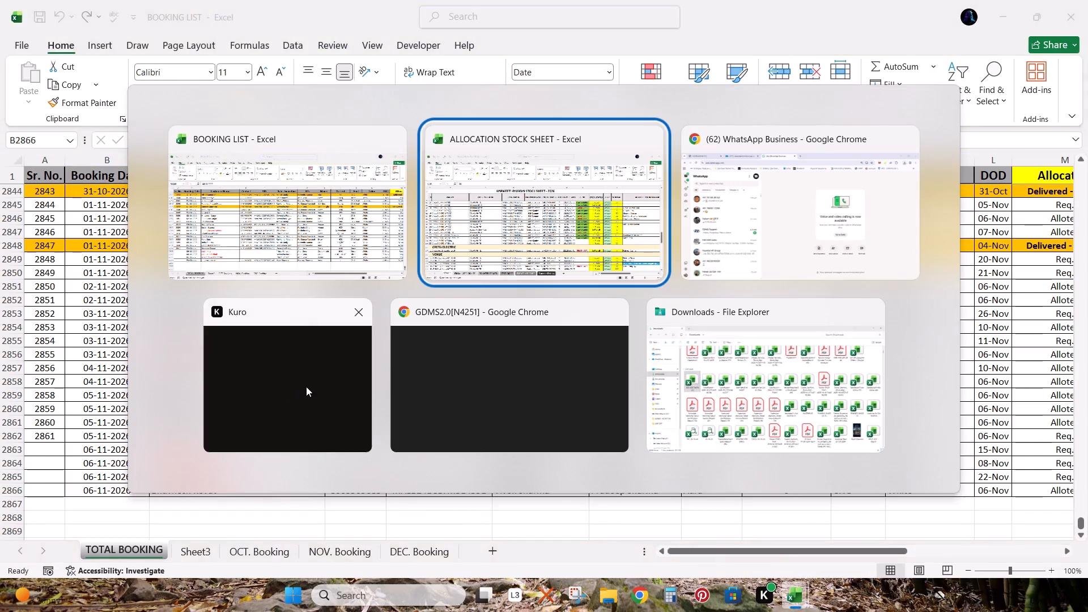
click(251, 211)
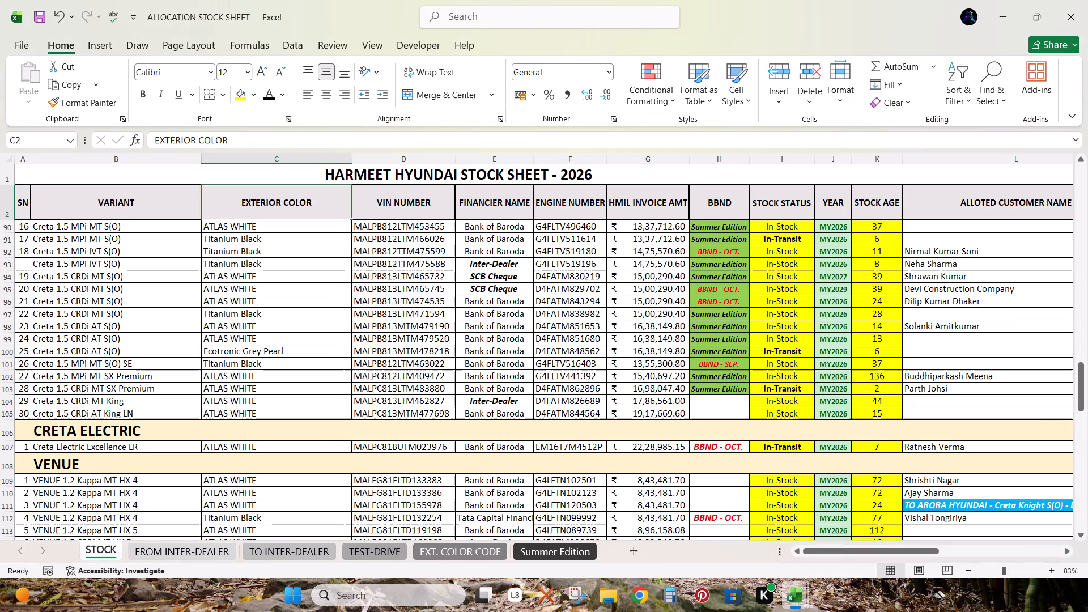
key(ctrl+Left)
key(Down)
key(Up)
Switch to BOOKING LIST and save it again.
key(alt+Tab)
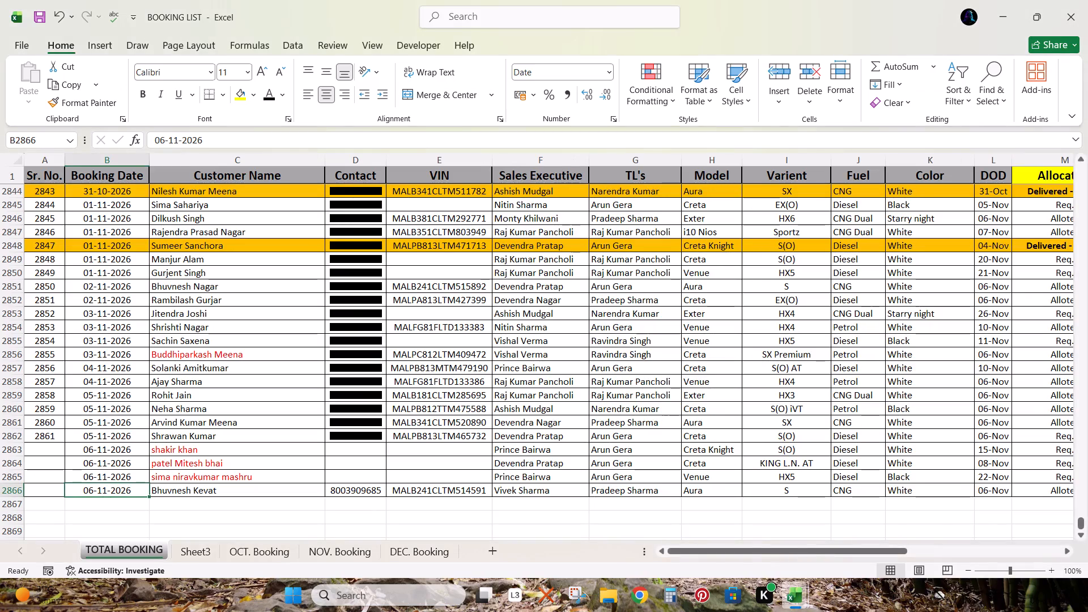
key(ctrl+s)
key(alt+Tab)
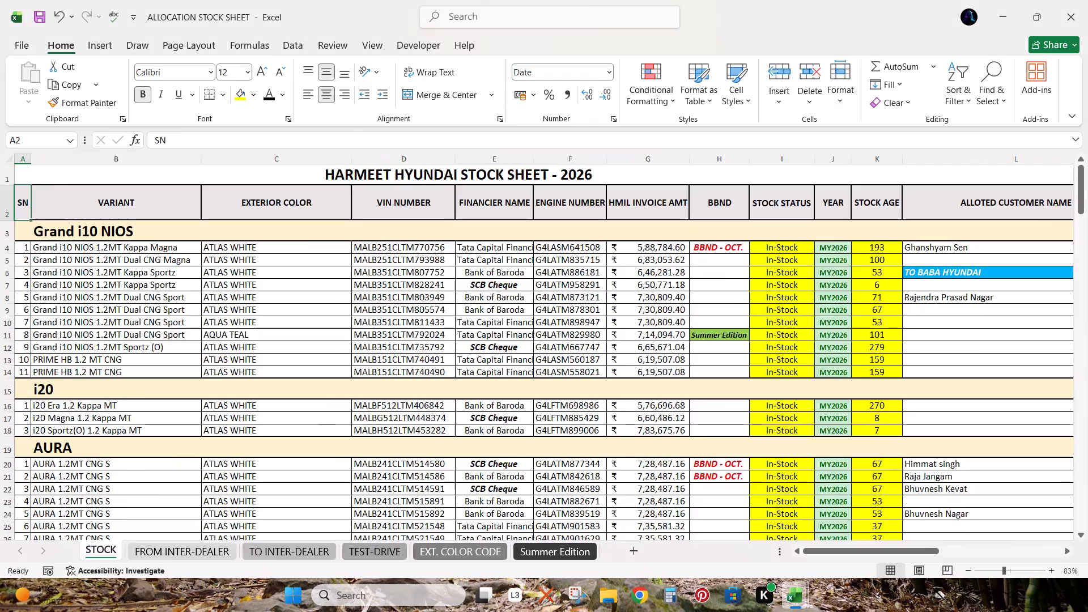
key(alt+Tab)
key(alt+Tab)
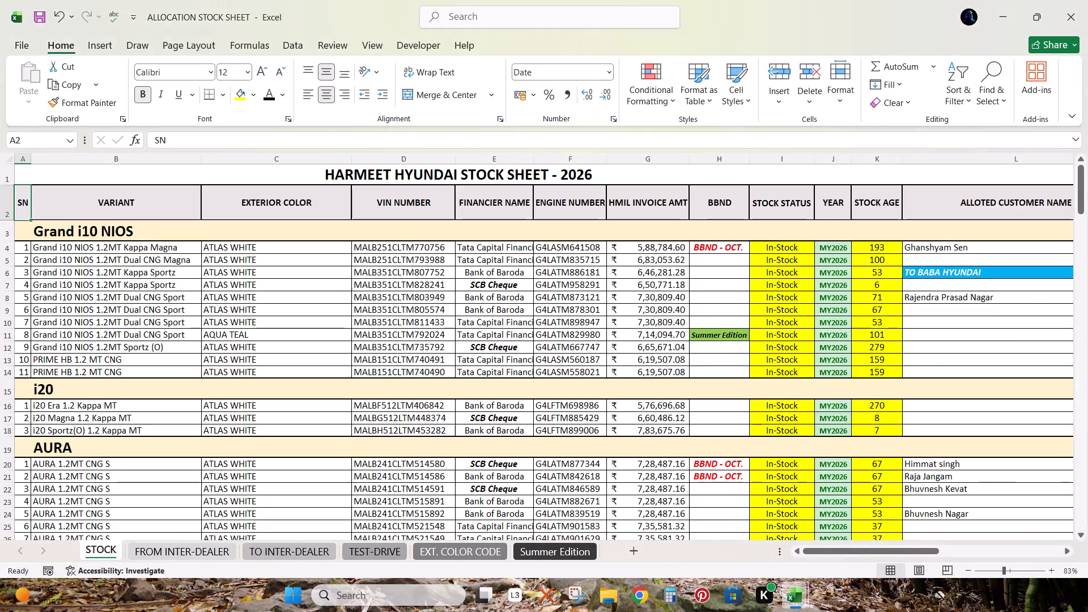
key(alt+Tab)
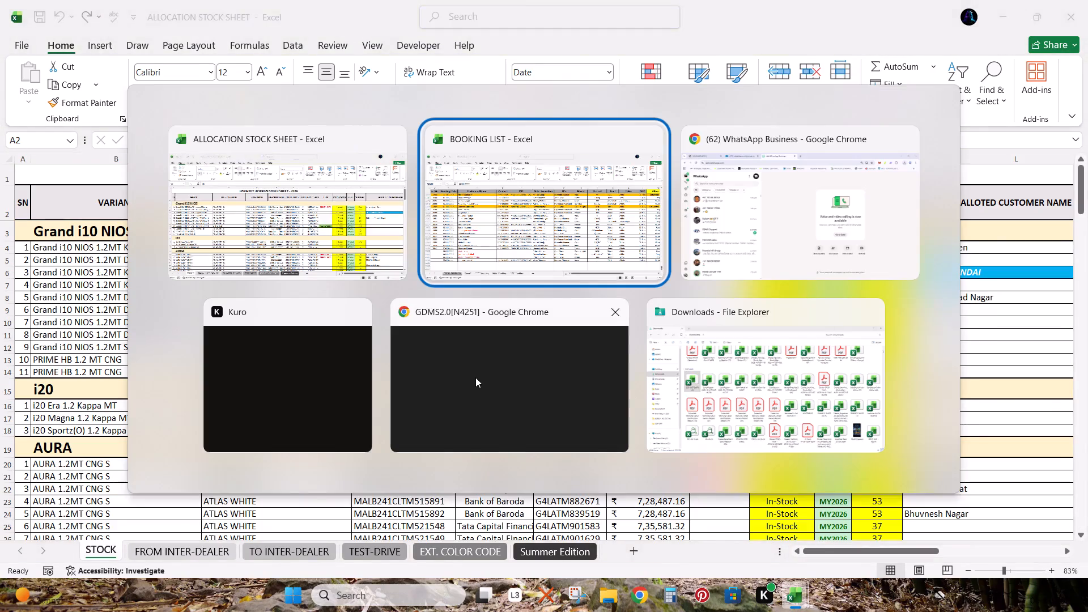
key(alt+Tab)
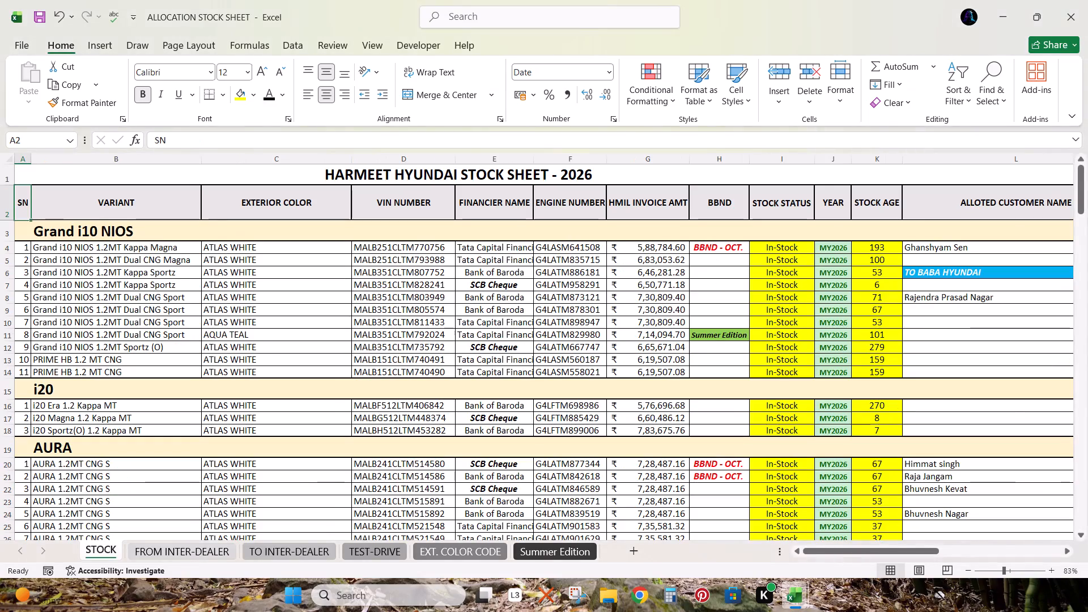
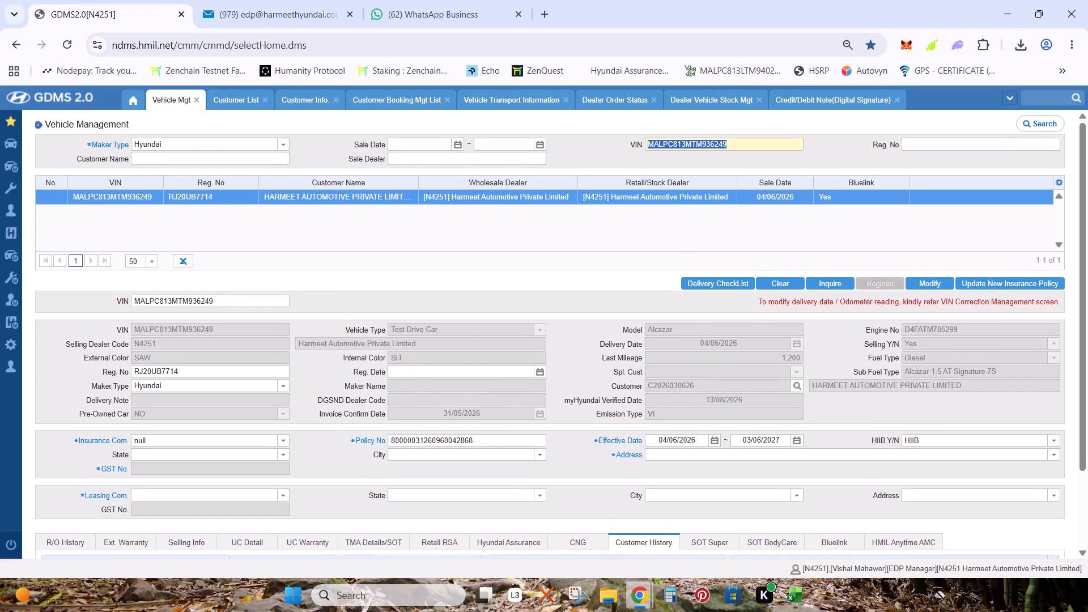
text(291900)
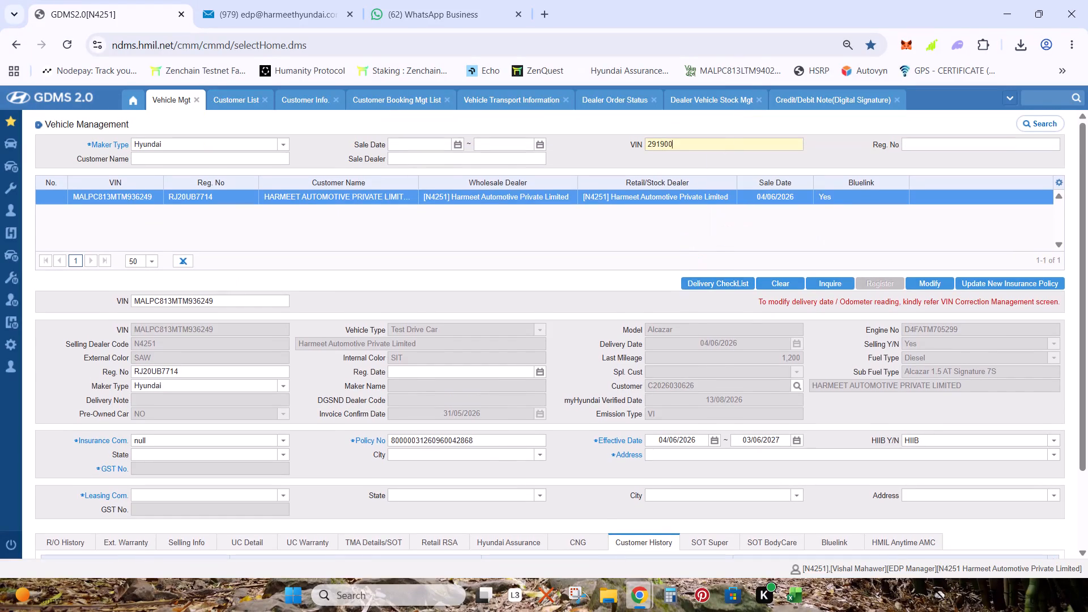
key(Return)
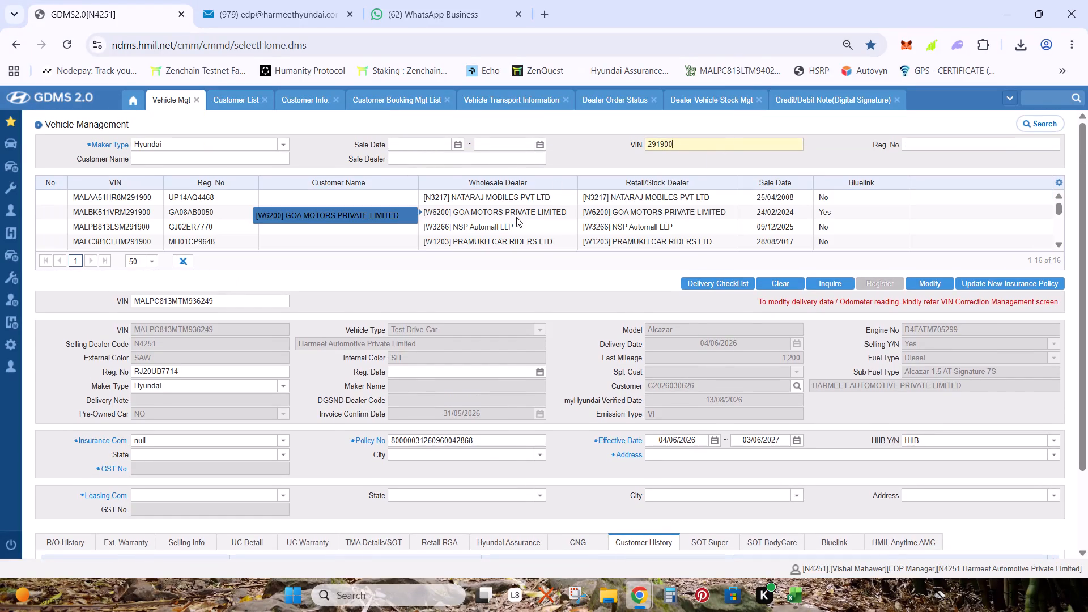
scroll(526, 216, down, 3)
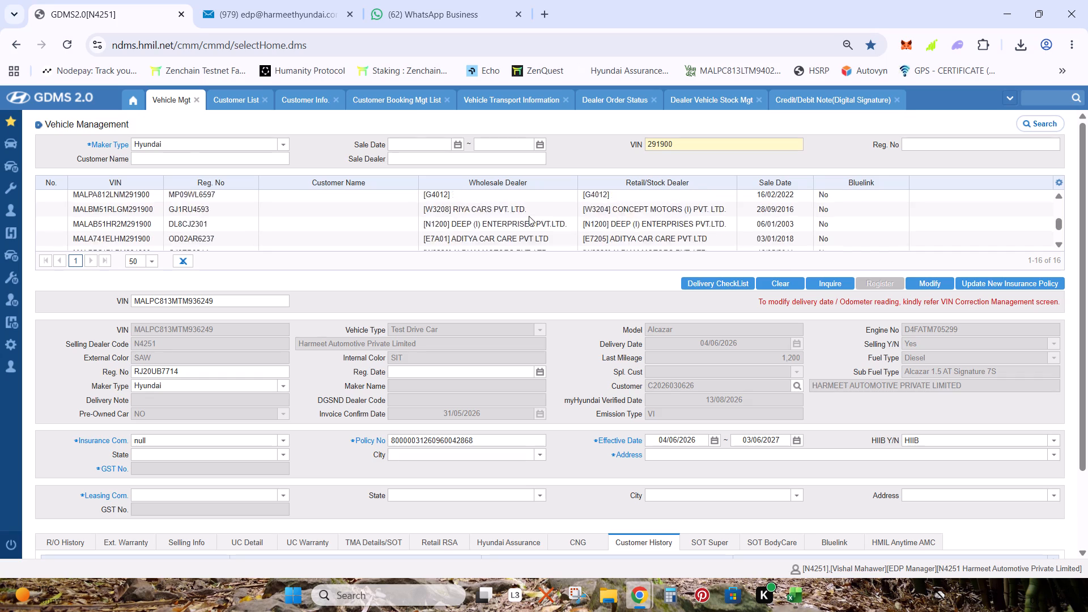
click(559, 214)
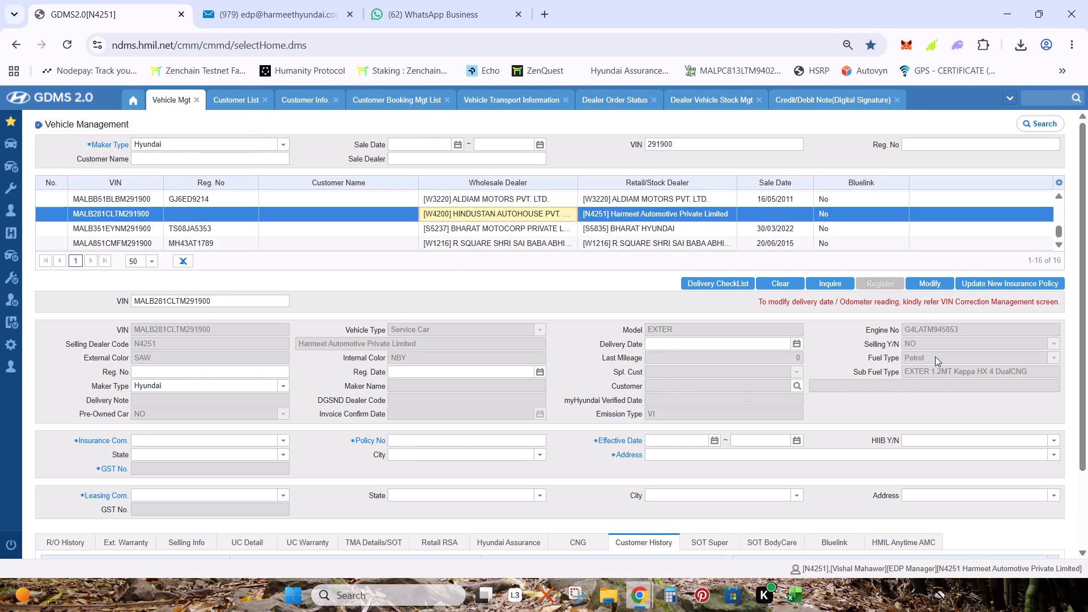
click(232, 324)
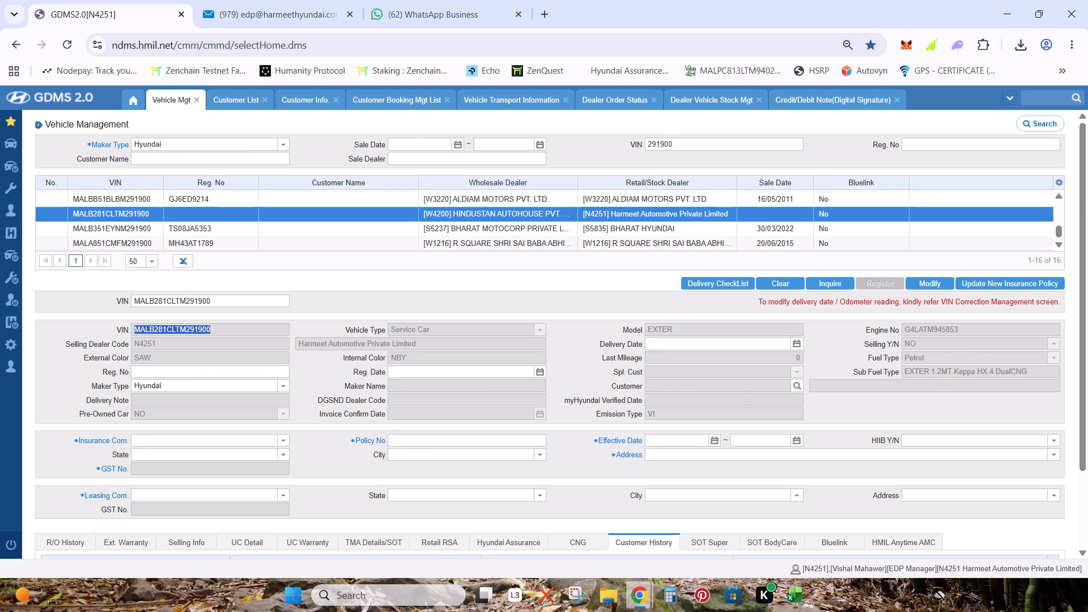
key(ctrl+c)
click(660, 145)
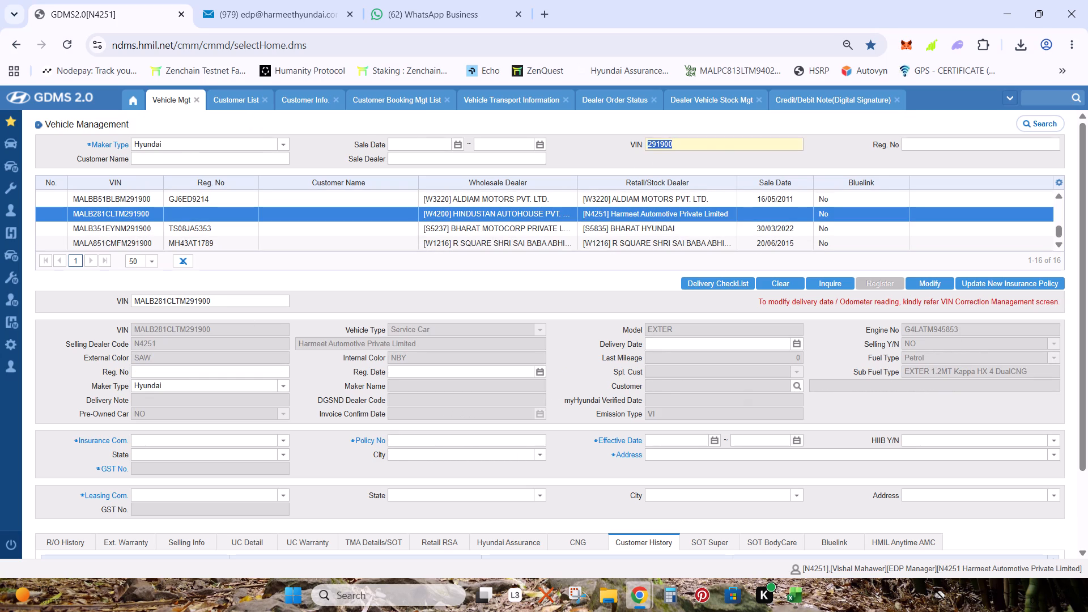
key(ctrl+v)
key(Return)
click(500, 201)
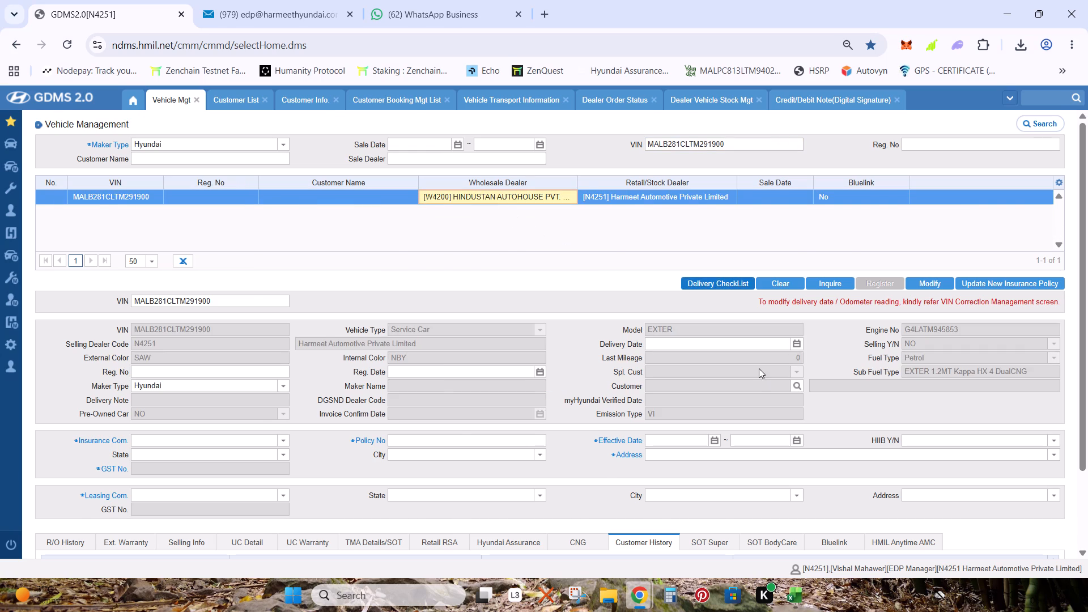
In ALLOCATION STOCK SHEET, copy the Creta 1.5 MPi IVT S(O) row 333 of FROM INTER-DEALER to row 335 and save.
key(alt+Tab)
click(181, 550)
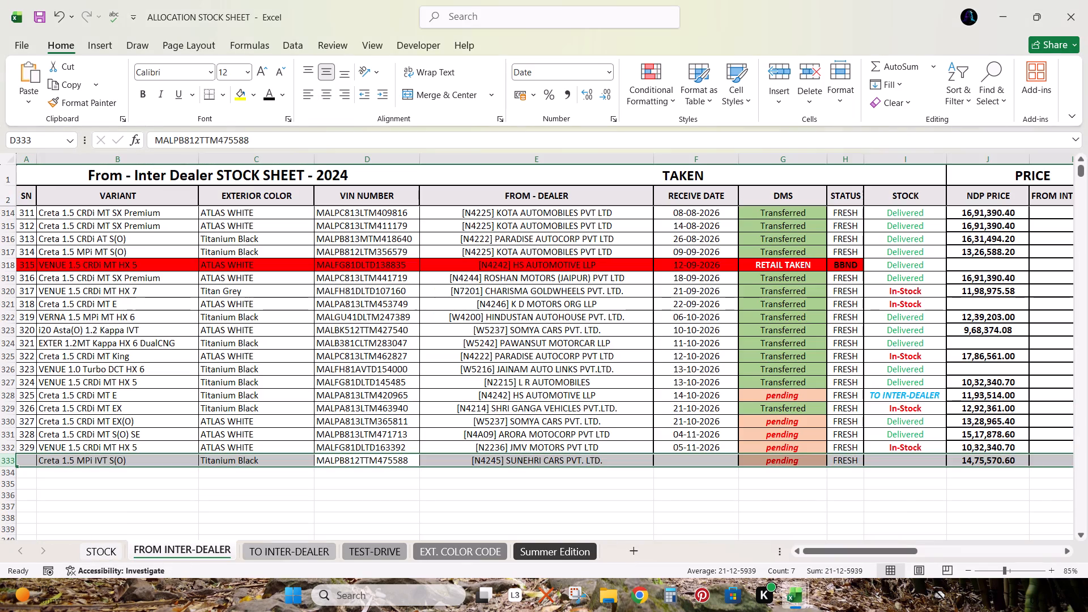
click(103, 471)
key(ctrl+s)
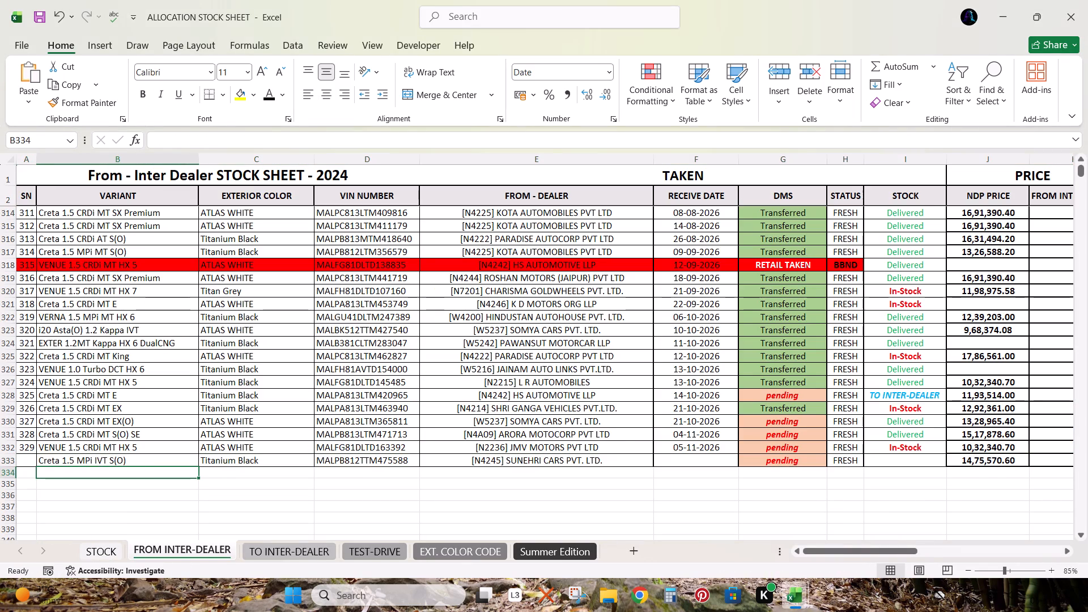
click(146, 461)
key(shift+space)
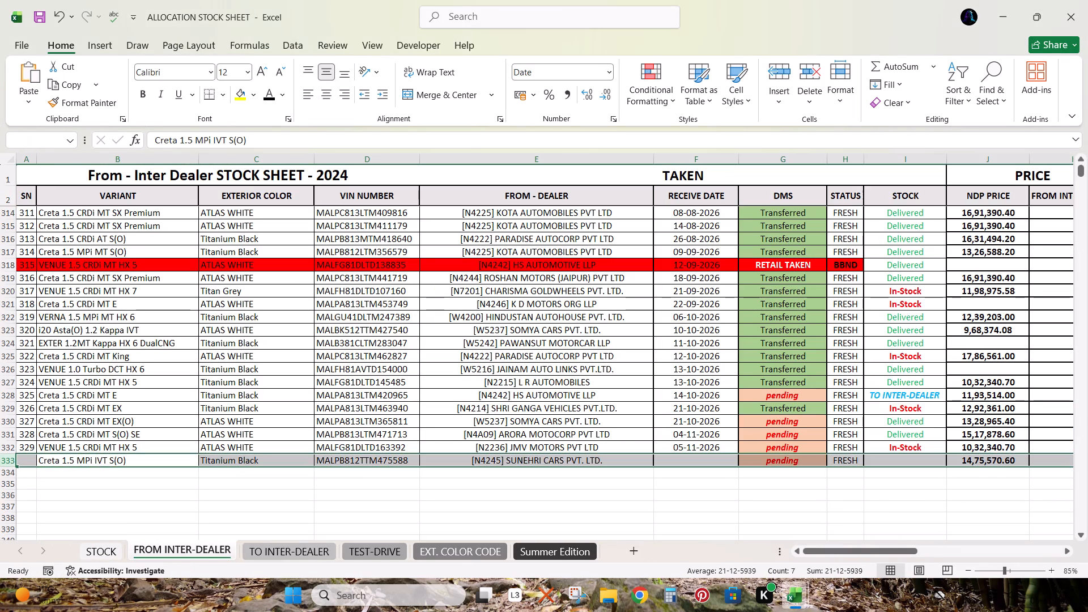
key(ctrl+c)
click(112, 483)
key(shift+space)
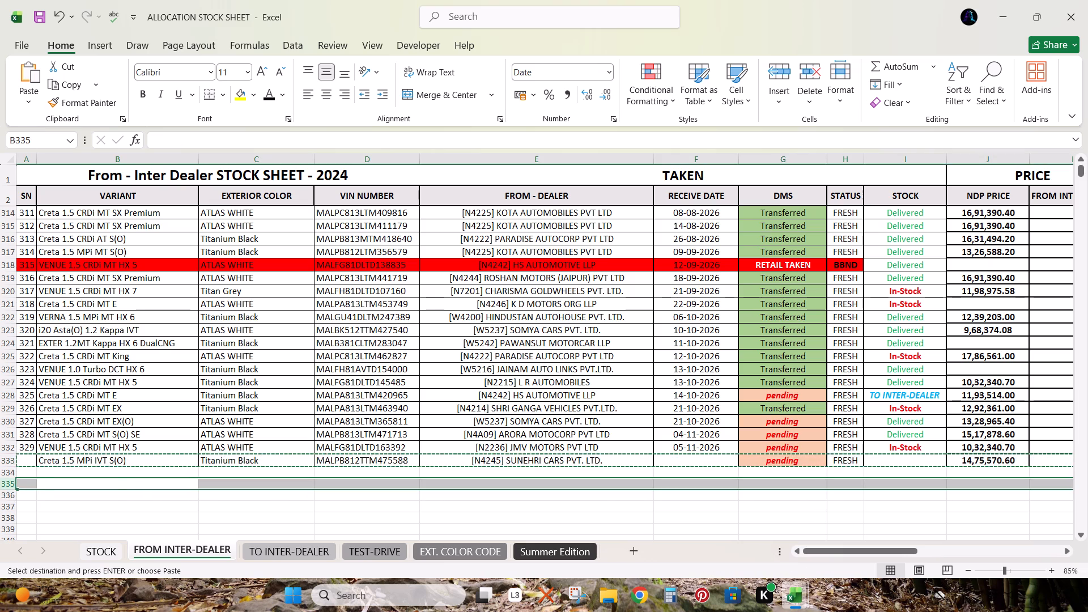
key(ctrl+v)
key(Escape)
key(ctrl+s)
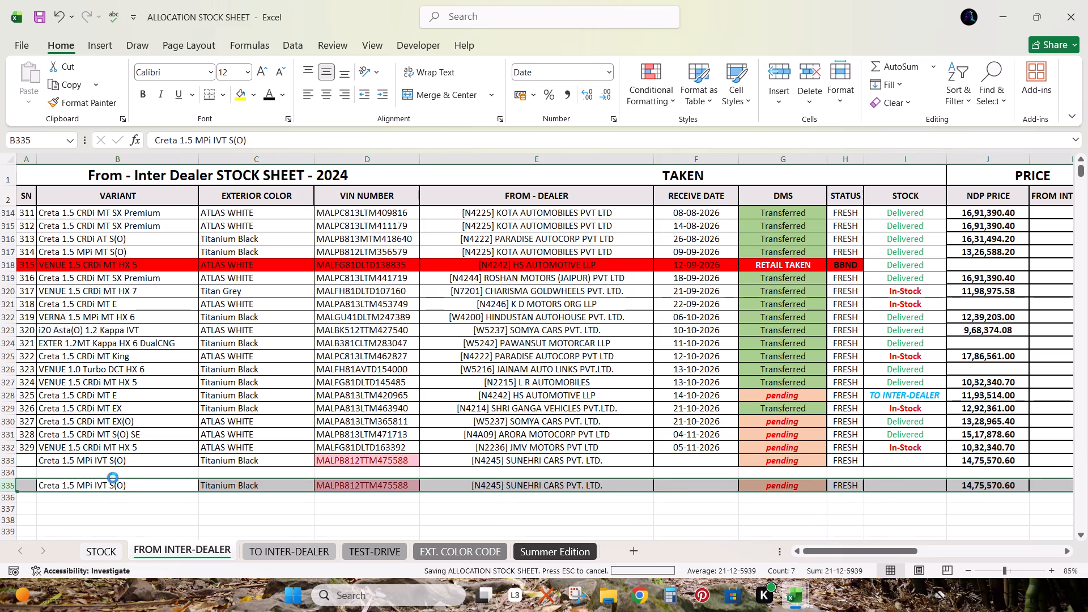
Set row 333's Variant to EXTER 1.2MT Kappa HX 4 DualCNG from GDMS and fill its Exterior Color with ATLAS WHITE.
click(114, 463)
key(alt+Tab)
click(968, 368)
key(ctrl+c)
key(alt+Tab)
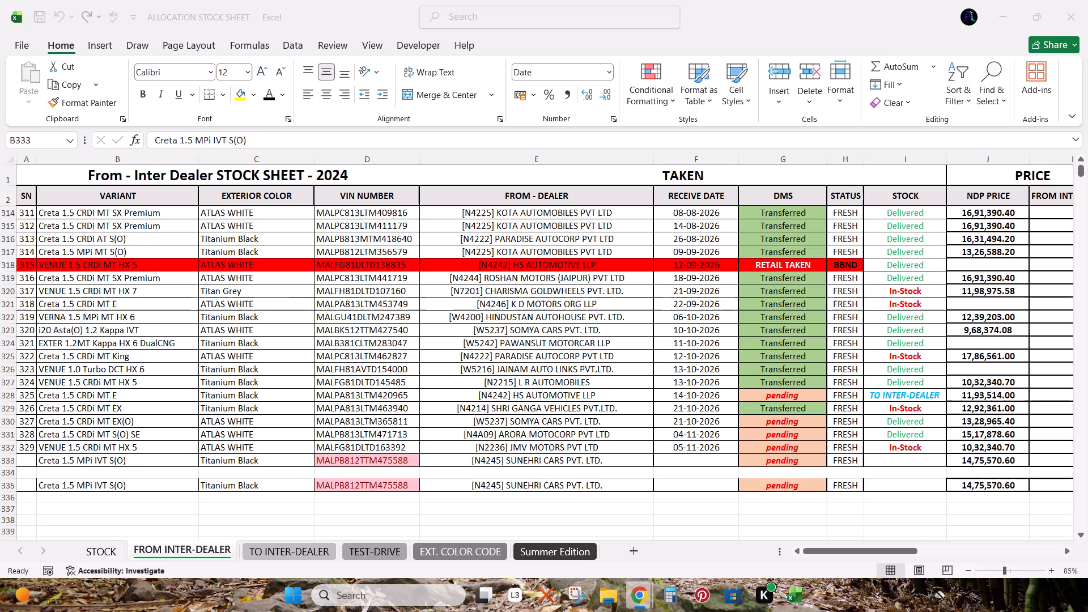
key(ctrl+v)
key(Tab)
key(alt+Tab)
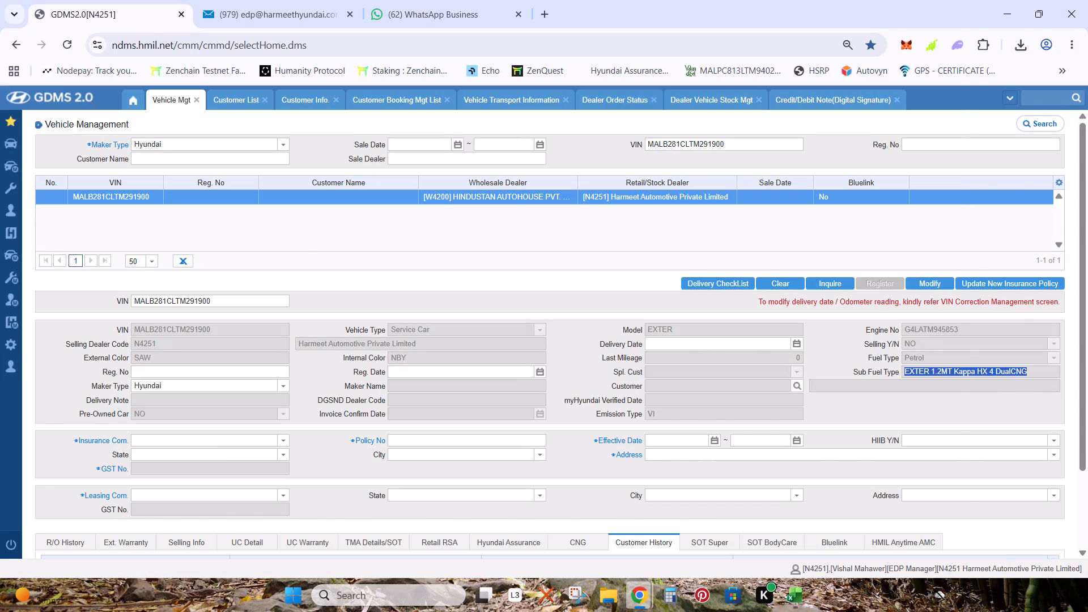
key(alt+Tab)
key(ctrl+d)
key(Tab)
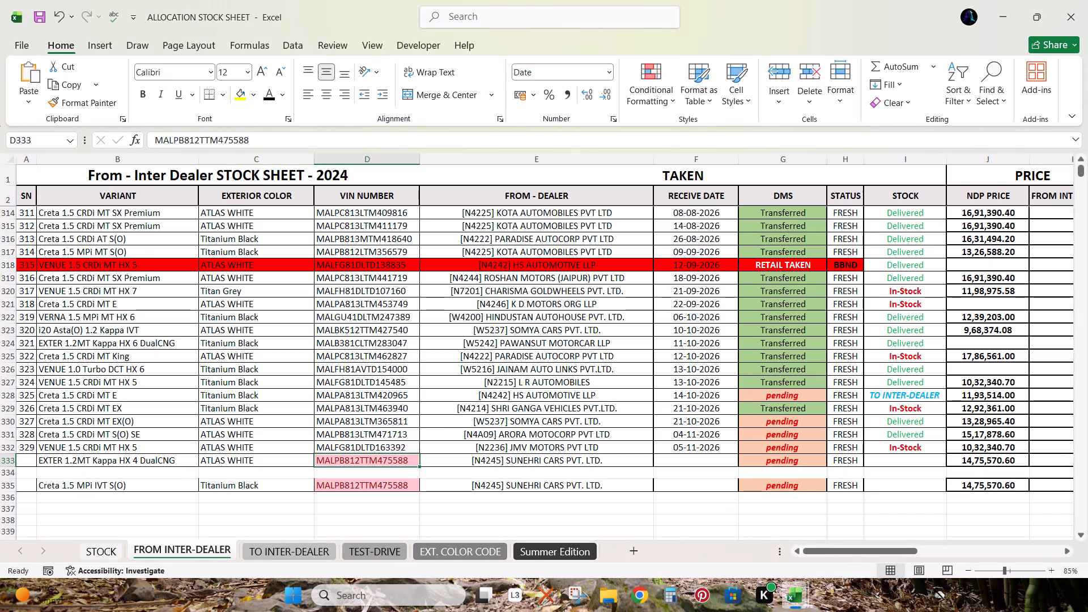
key(alt+Tab)
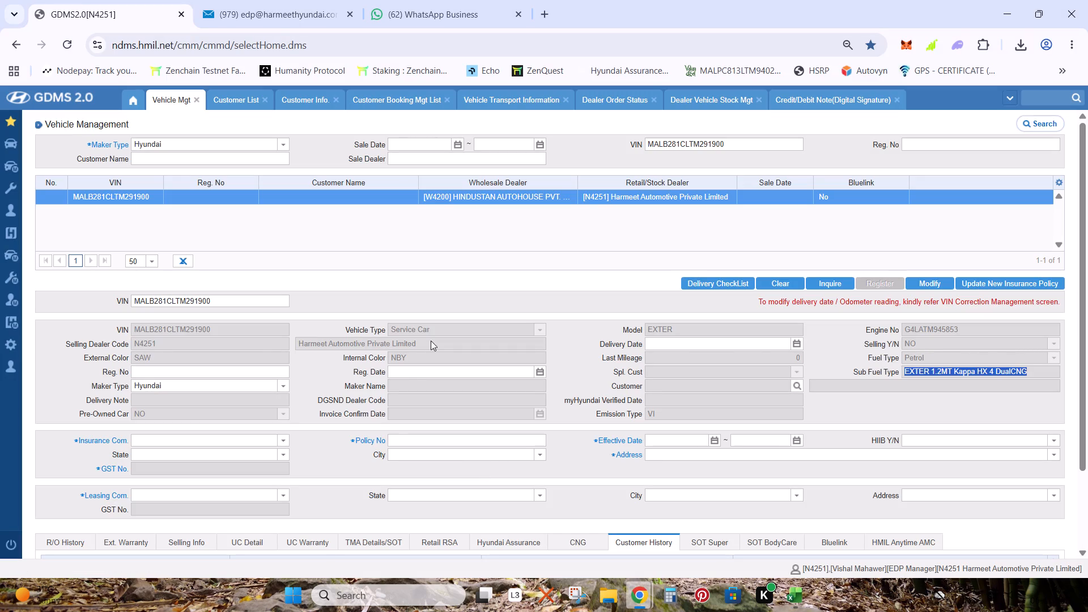
click(218, 331)
key(ctrl+c)
key(alt+Tab)
key(ctrl+v)
key(Tab)
Copy the wholesale dealer [W4200] HINDUSTAN AUTOHOUSE PVT. LTD. from GDMS into row 333's From - Dealer cell.
key(alt+Tab)
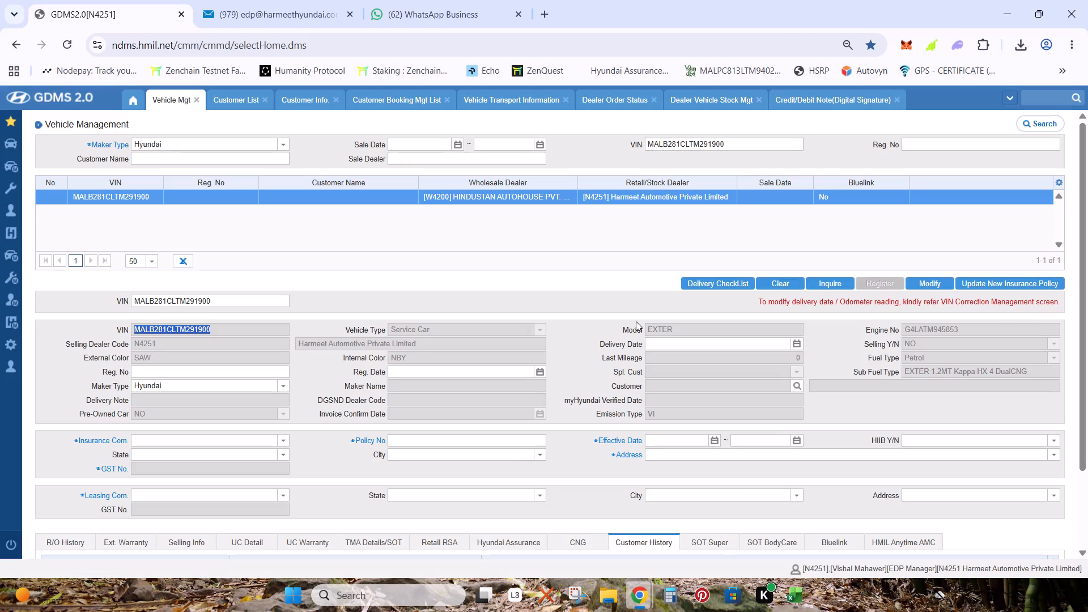
click(577, 184)
drag(577, 184, 583, 185)
double_click(583, 182)
drag(584, 182, 592, 184)
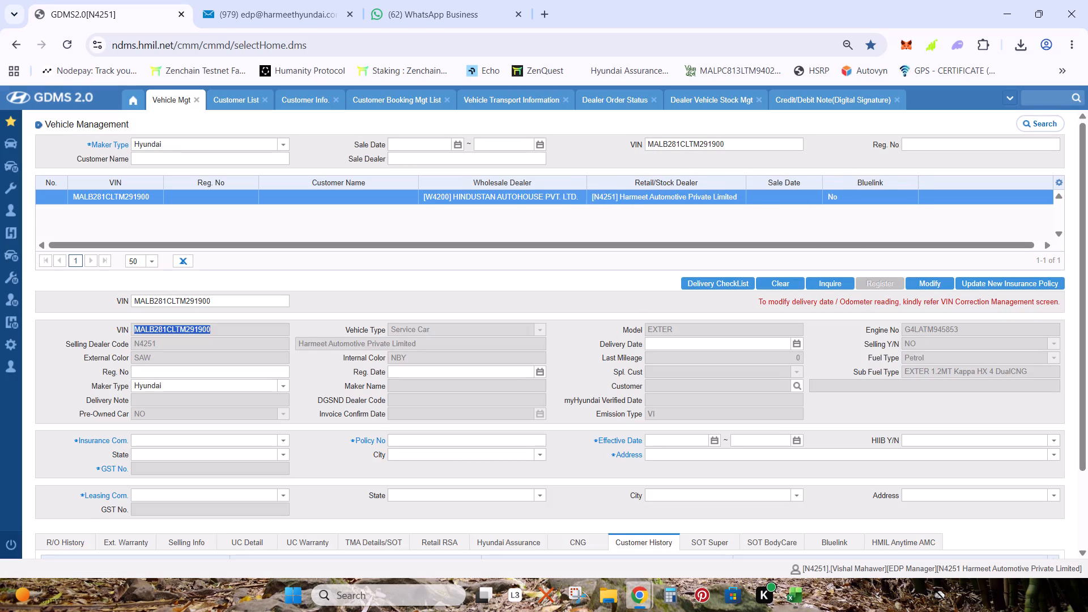
drag(592, 184, 594, 184)
drag(585, 196, 424, 198)
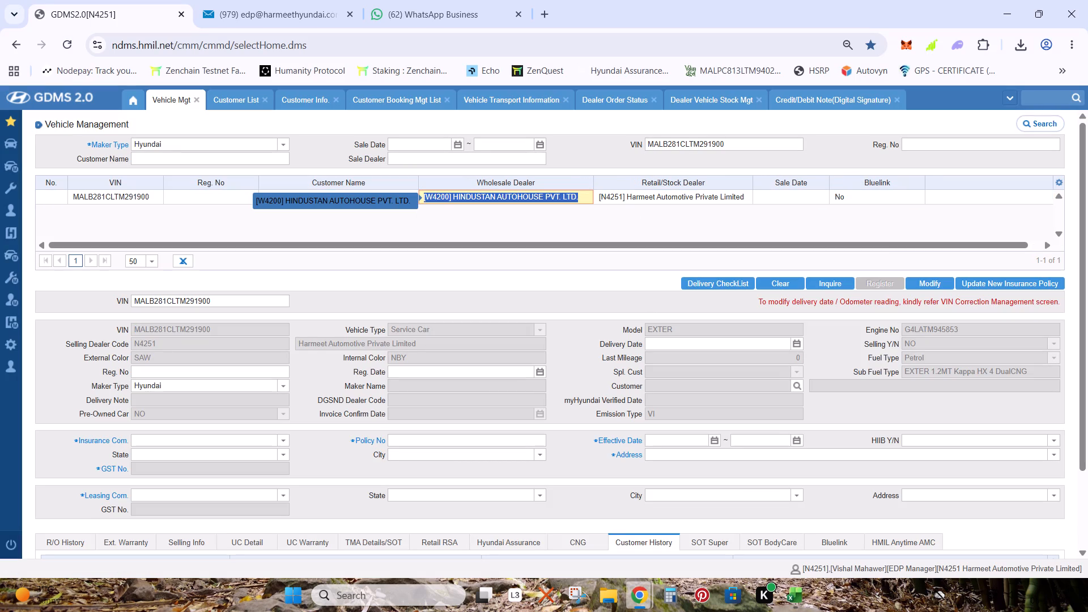
drag(424, 198, 423, 198)
key(ctrl+c)
key(alt+Tab)
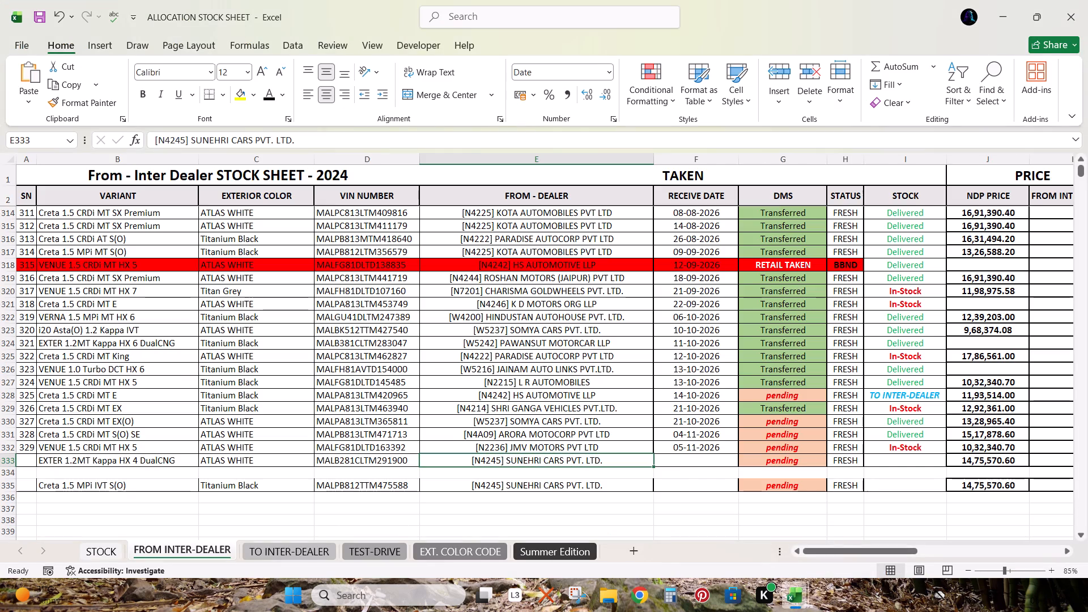
key(ctrl+v)
key(Tab)
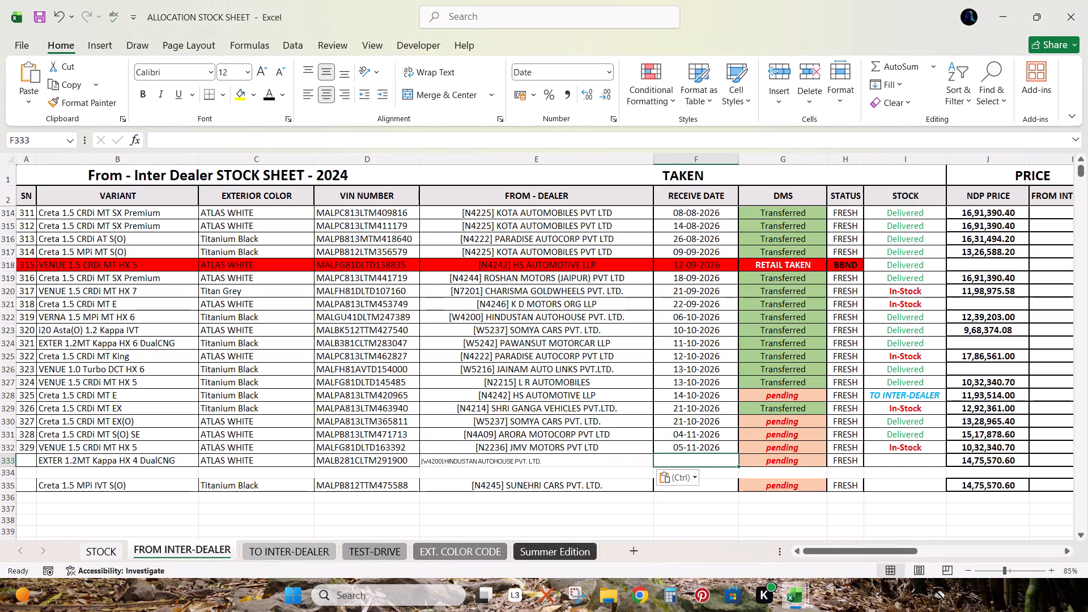
Set row 333's Receive Date to 06-11-2026, clear its NDP Price, and save the workbook.
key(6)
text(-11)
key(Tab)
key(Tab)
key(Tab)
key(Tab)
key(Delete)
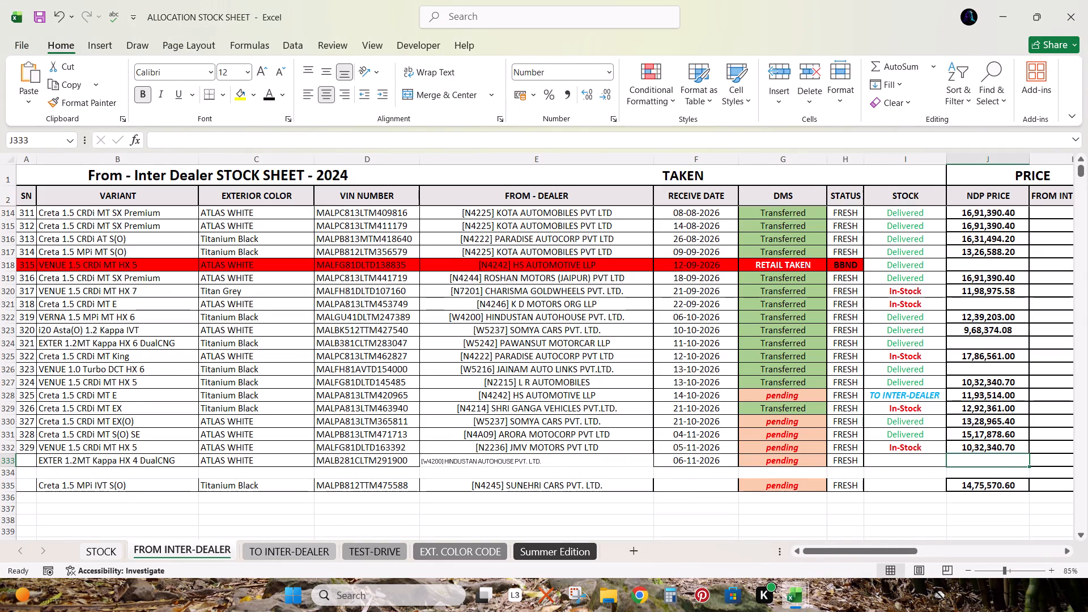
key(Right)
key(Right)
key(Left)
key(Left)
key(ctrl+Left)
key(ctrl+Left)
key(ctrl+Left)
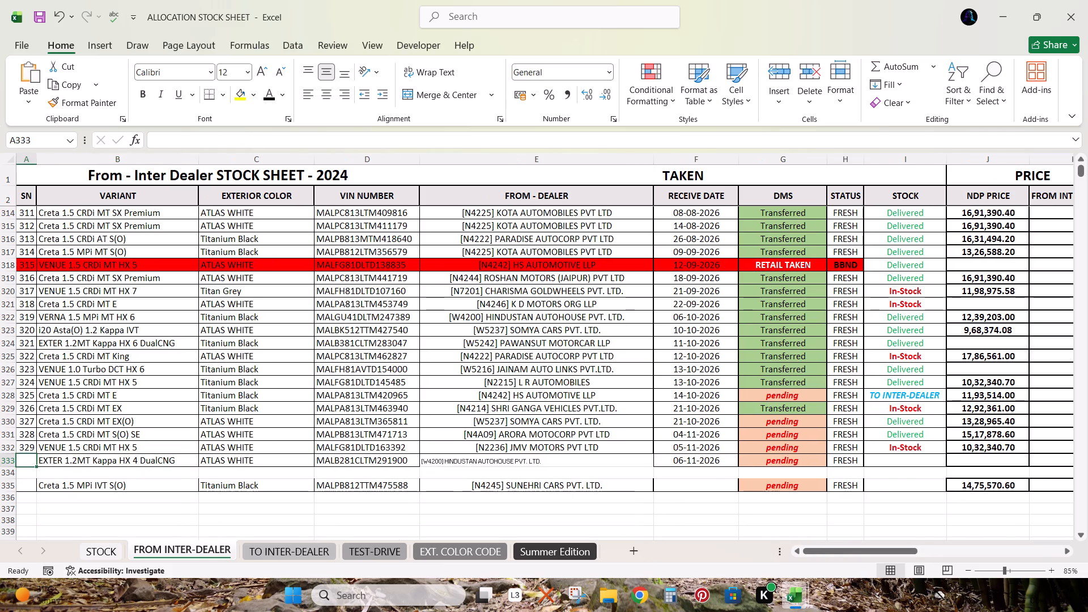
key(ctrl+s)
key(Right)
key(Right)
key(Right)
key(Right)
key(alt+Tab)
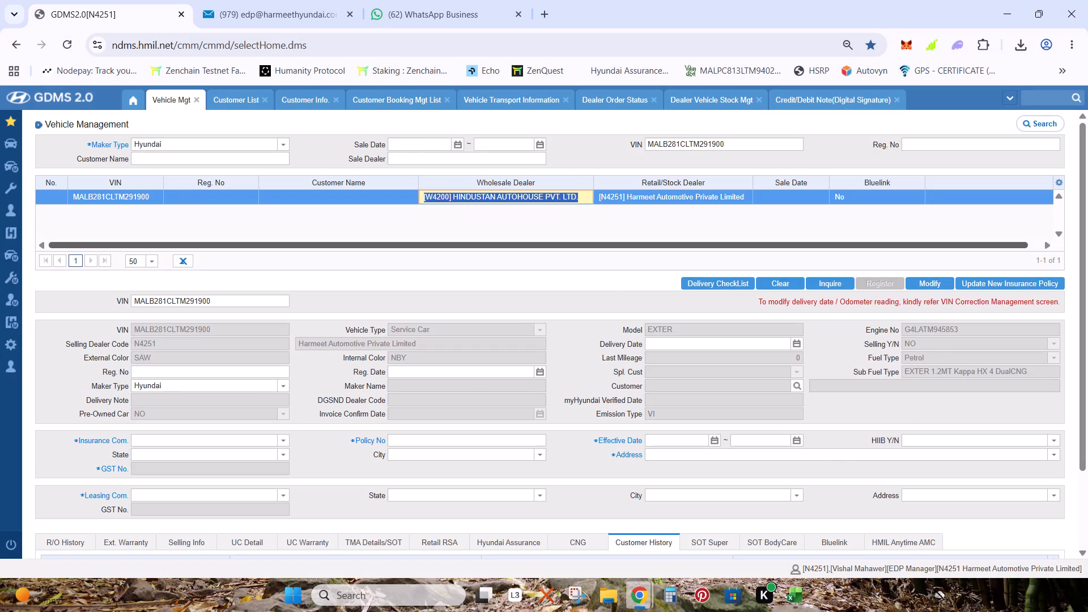
click(186, 335)
key(ctrl+c)
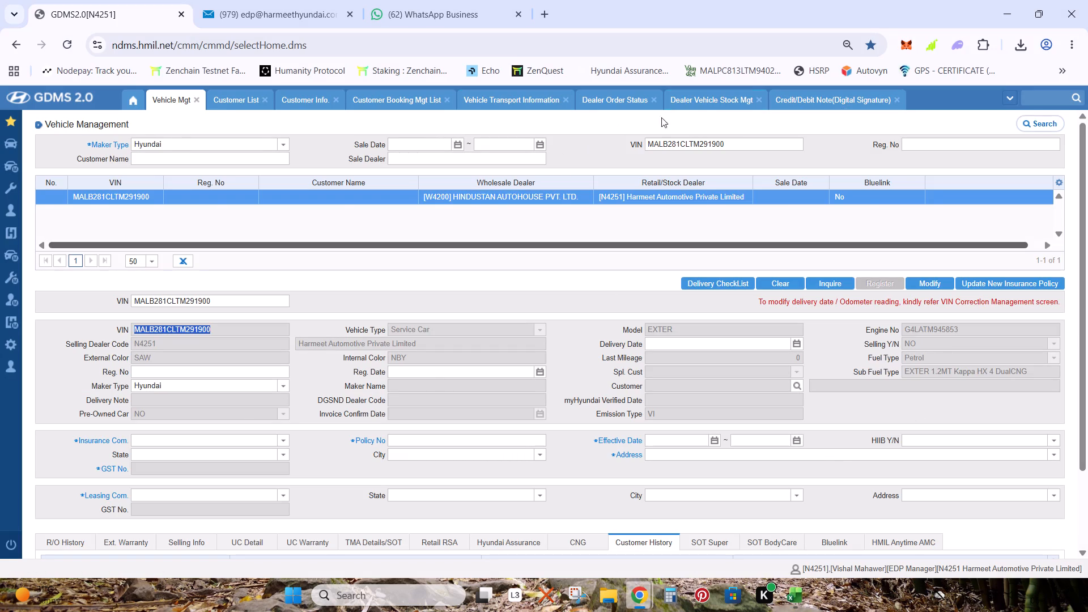
click(709, 107)
key(ctrl+f)
key(ctrl+v)
key(Return)
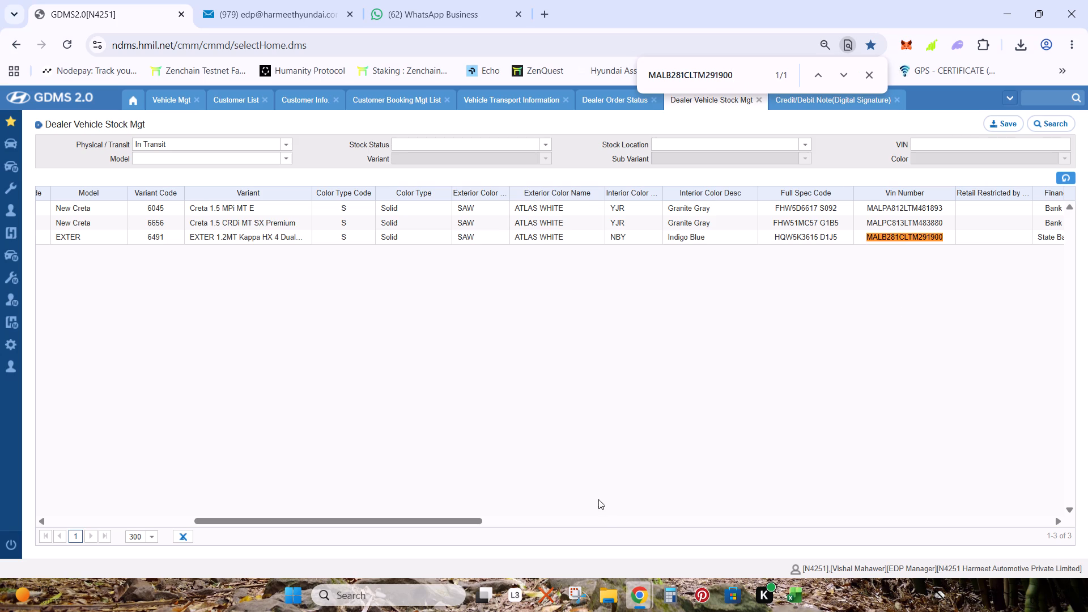
Copy the EXTER's HMIL Invoice Amt 786453.48 into the NDP Price of row 333 in ALLOCATION STOCK SHEET.
drag(445, 524, 629, 518)
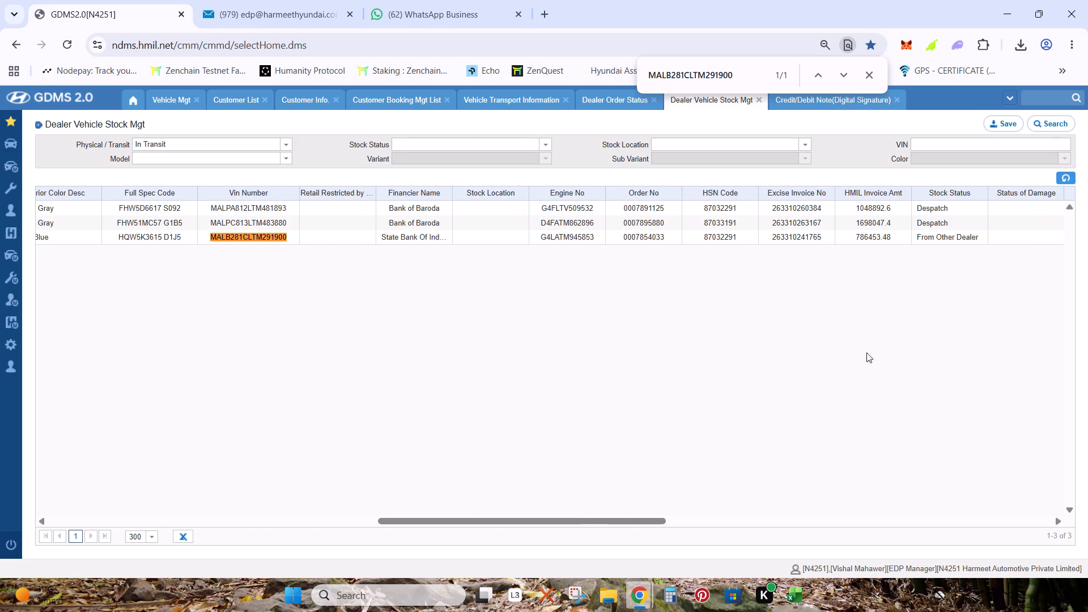
double_click(877, 237)
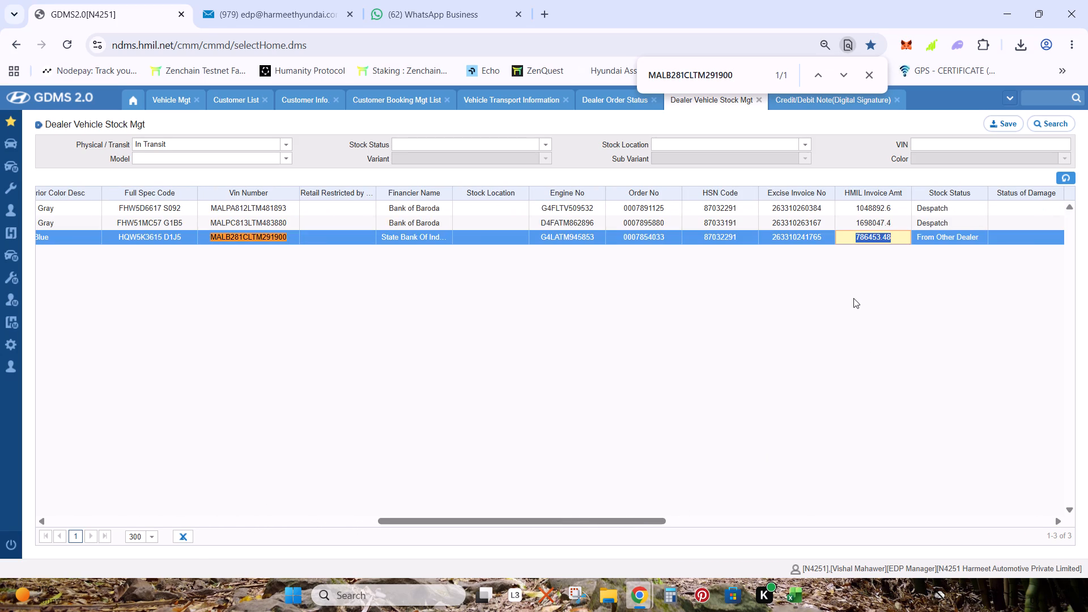
key(ctrl+c)
key(alt+Tab)
key(Right)
key(Right)
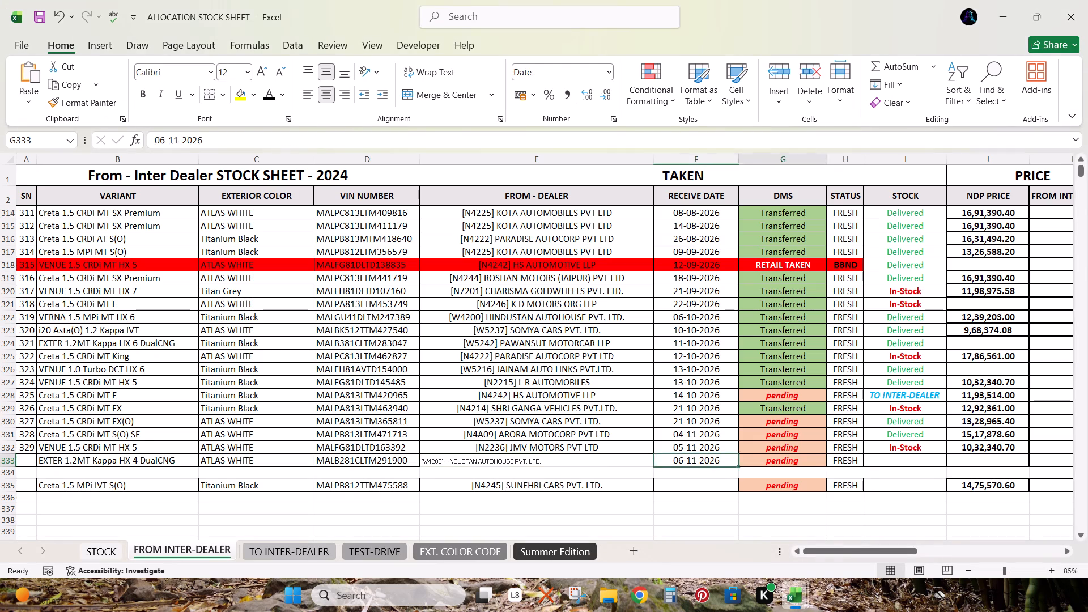
key(Right)
key(Right)
key(Right)
key(ctrl+v)
key(Right)
key(Left)
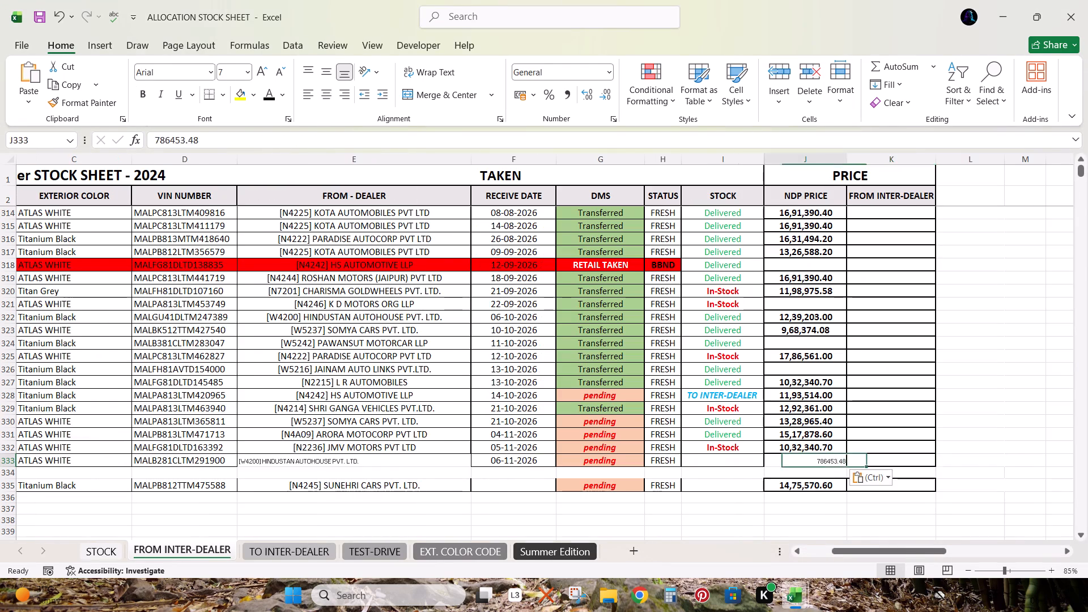
Apply the formatting of row 332 to row 333 with Format Painter and save the workbook.
key(ctrl+Left)
key(ctrl+Left)
key(ctrl+Left)
key(ctrl+Left)
key(Right)
key(Up)
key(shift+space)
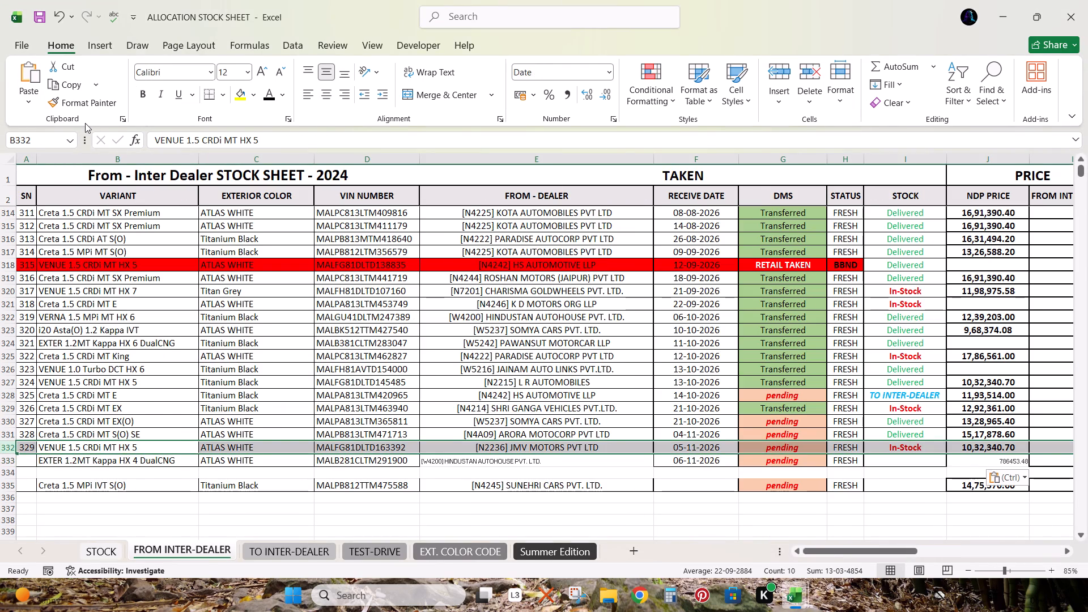
click(68, 103)
key(ctrl+shift+Down)
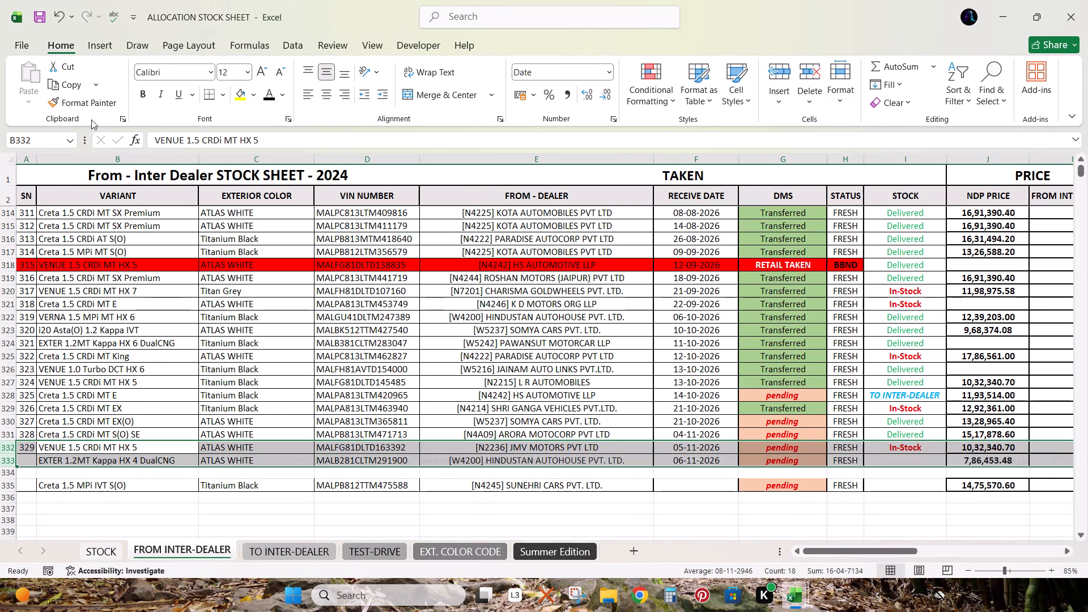
click(40, 17)
Set the Stock status of the EXTER in row 333 to In-Stock and save the workbook.
click(888, 464)
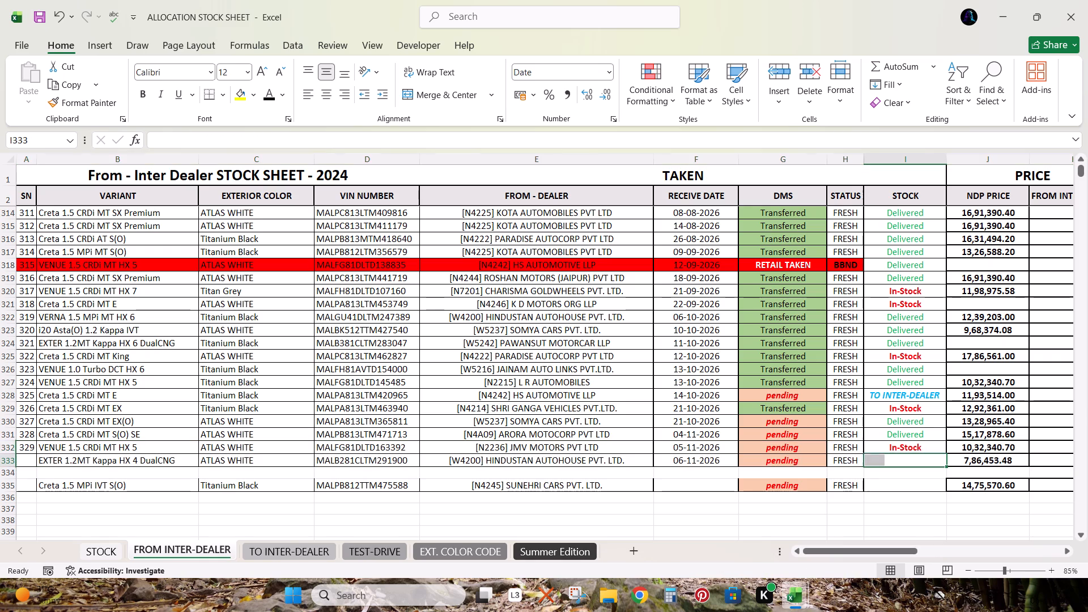
key(ctrl+d)
key(Right)
key(Down)
key(Up)
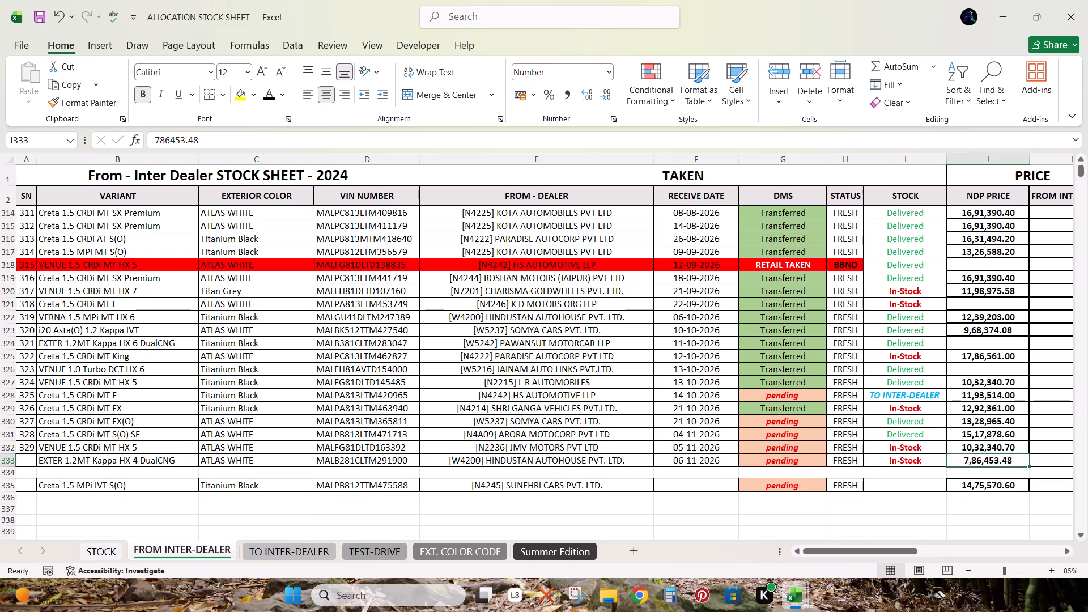
key(ctrl+s)
Return to the Receive Date cell of the EXTER in row 333.
key(Left)
key(Left)
key(Left)
key(Left)
key(Left)
key(Right)
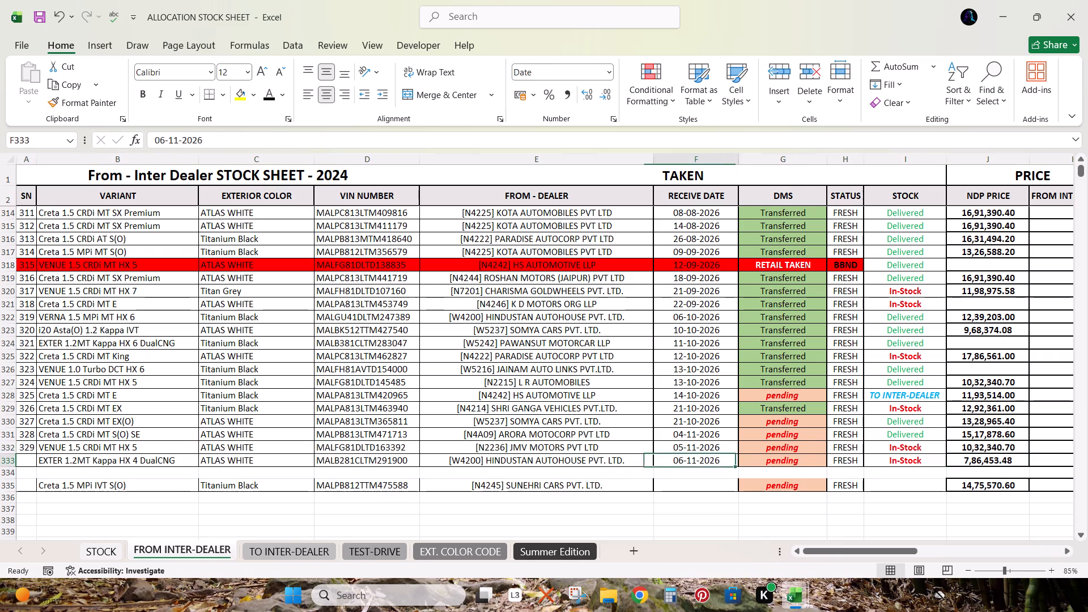
Copy the EXTER 1.2MT Kappa HX 4 DualCNG variant name from row 333 and find that variant in the STOCK sheet.
key(Right)
key(Right)
key(Right)
key(Right)
key(Right)
key(Right)
key(Right)
key(Left)
key(ctrl+Left)
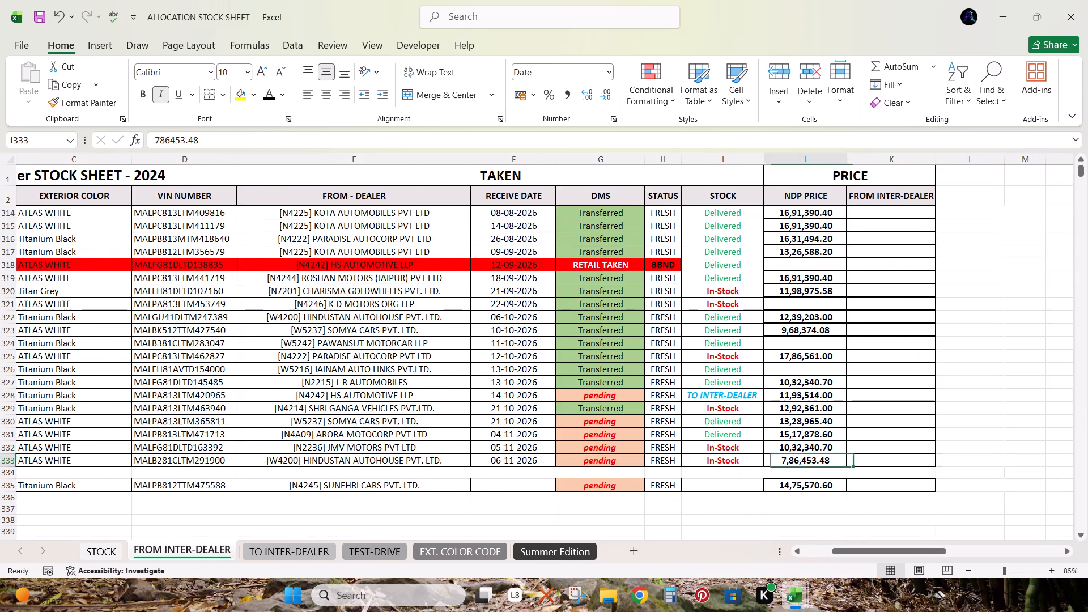
key(ctrl+Left)
key(ctrl+Left)
key(ctrl+Left)
key(Right)
key(ctrl+c)
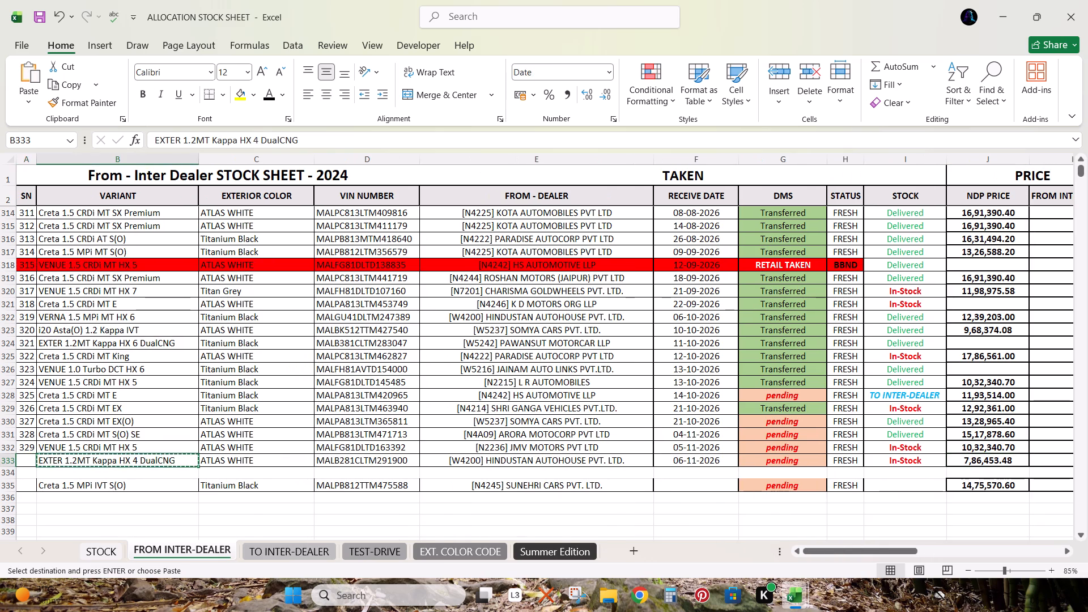
key(ctrl+Page_Up)
key(Right)
key(ctrl+f)
key(ctrl+v)
key(Return)
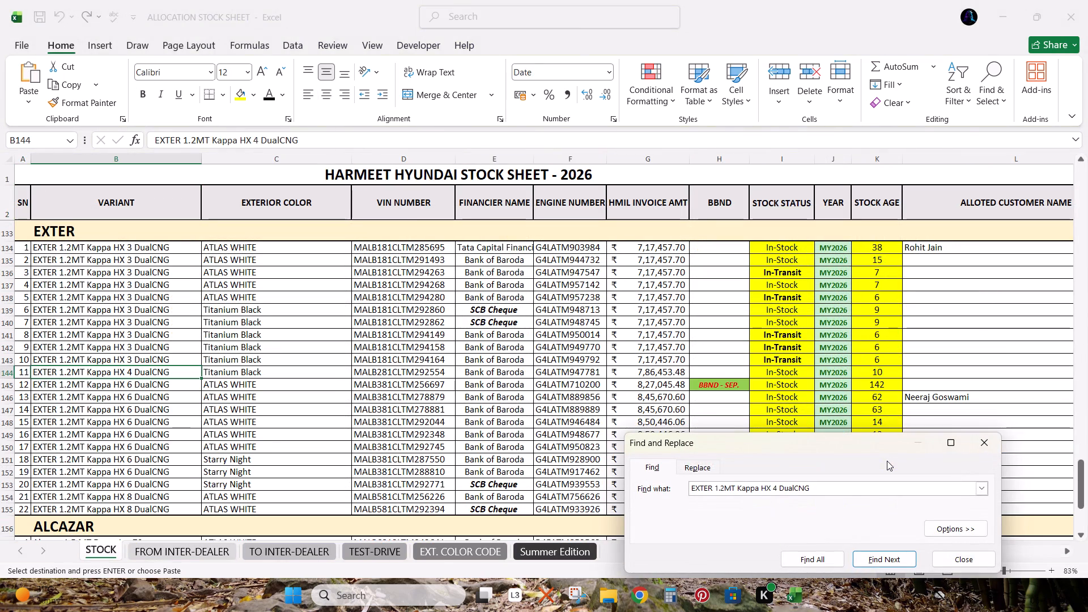
key(Return)
key(Return)
key(Return)
key(Return)
key(Return)
key(Escape)
key(Escape)
key(Escape)
key(Escape)
Insert a blank row at row 144, above the existing EXTER 1.2MT Kappa HX 4 DualCNG entry.
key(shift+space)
key(ctrl+plus)
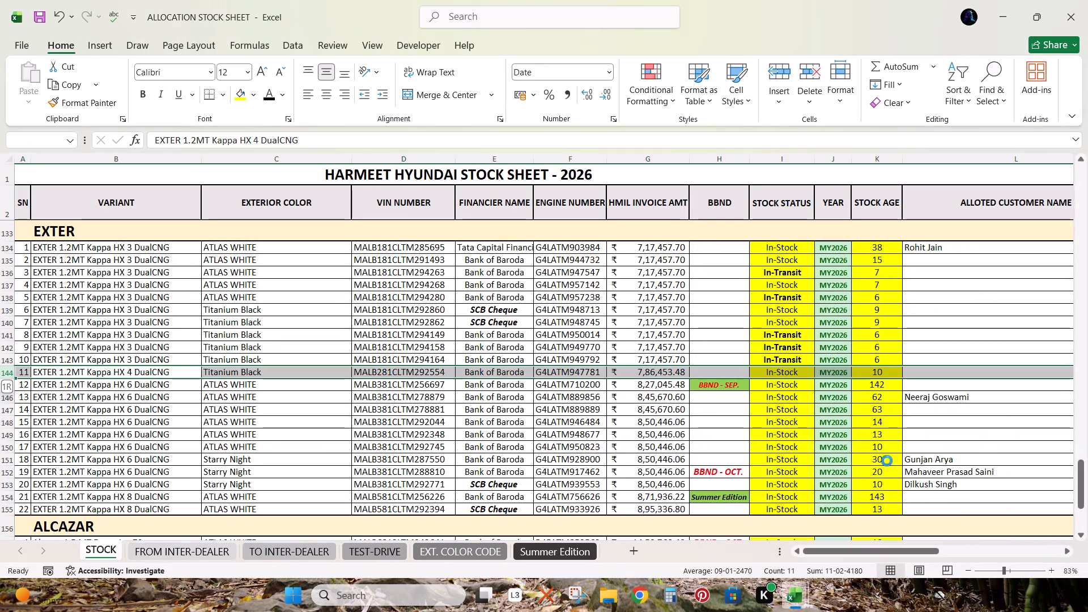
key(Down)
key(Up)
Copy the EXTER's variant, exterior color and VIN from row 333 of FROM INTER-DEALER into row 144 of STOCK.
key(ctrl+Page_Down)
key(shift+Right)
key(shift+Right)
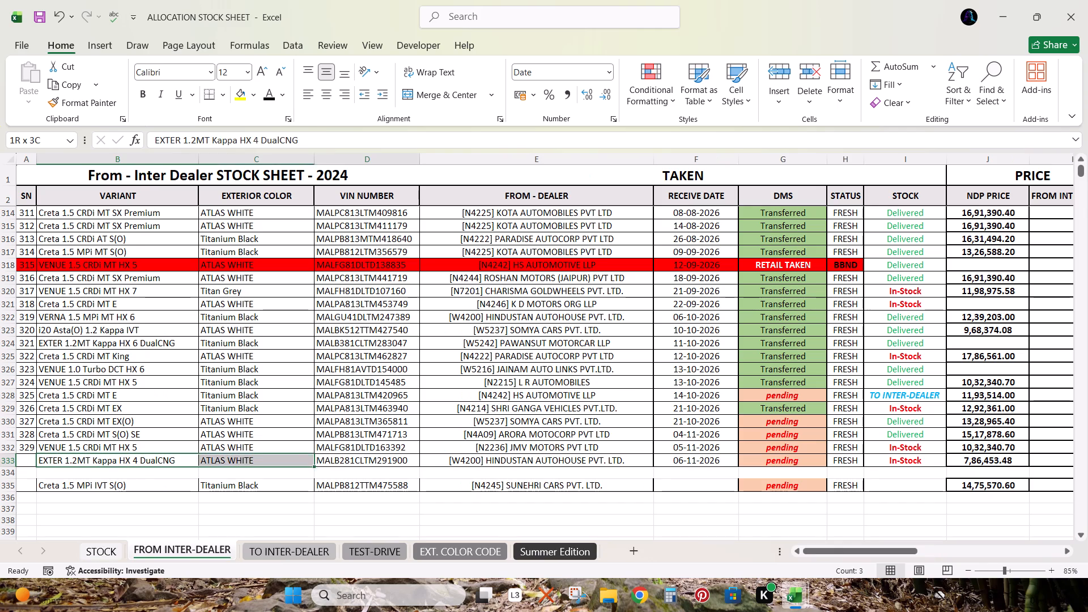
key(ctrl+c)
key(ctrl+Page_Up)
key(ctrl+v)
Set the Financier Name in row 144 to Inter-Dealer.
key(Right)
key(Right)
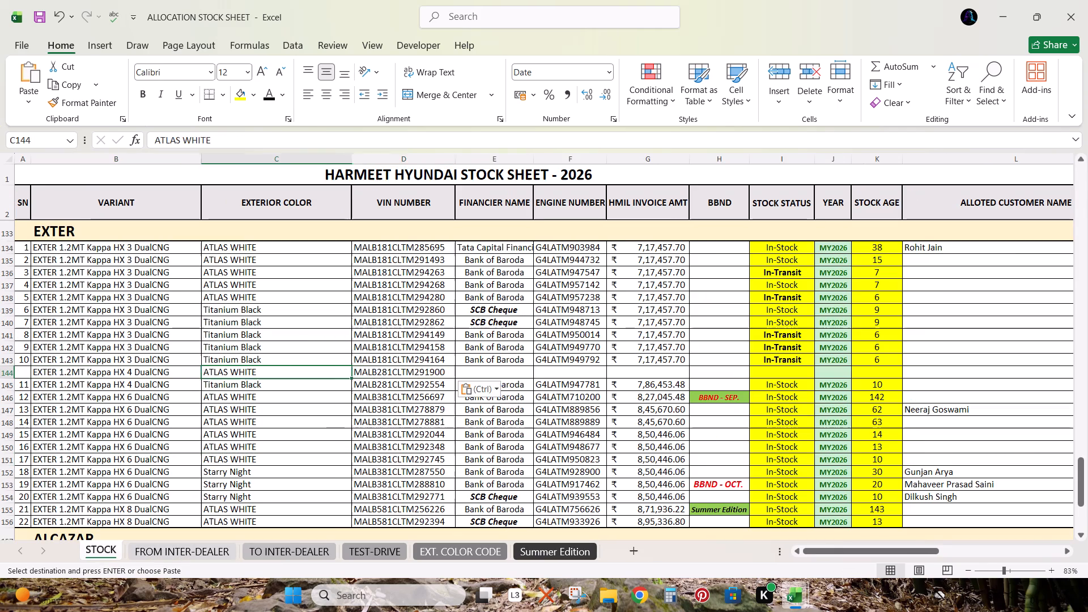
key(Right)
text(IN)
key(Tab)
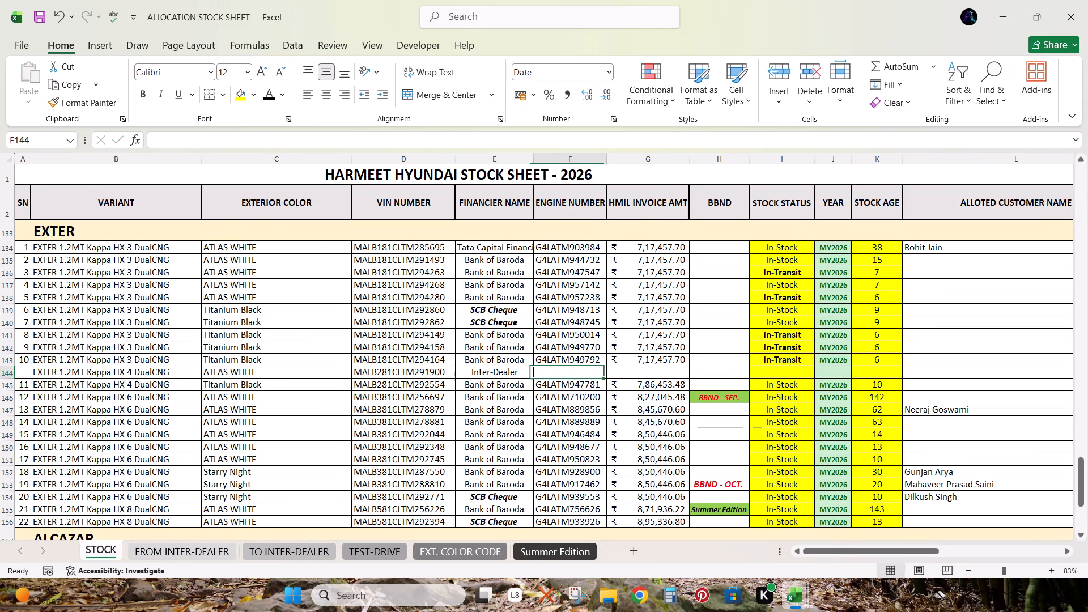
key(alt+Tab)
click(175, 96)
click(498, 193)
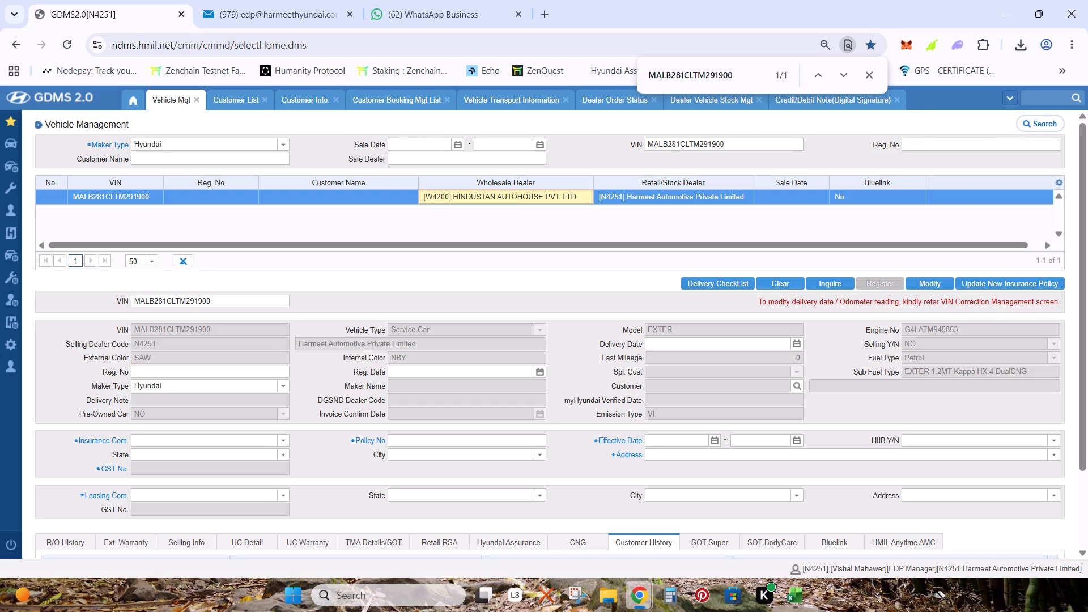
click(937, 329)
key(ctrl+c)
key(alt+Tab)
key(ctrl+v)
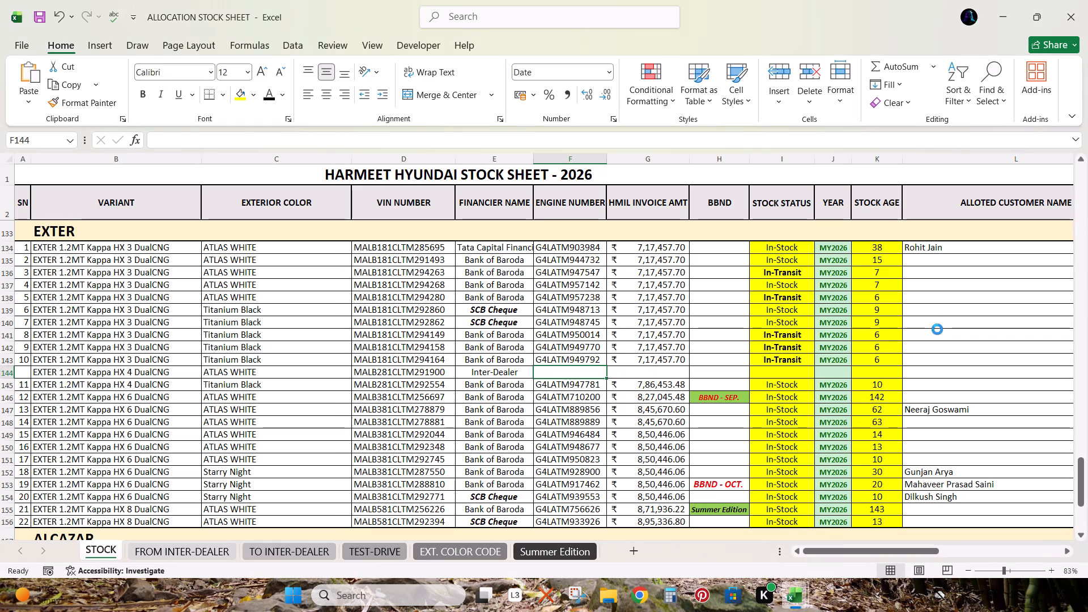
key(Tab)
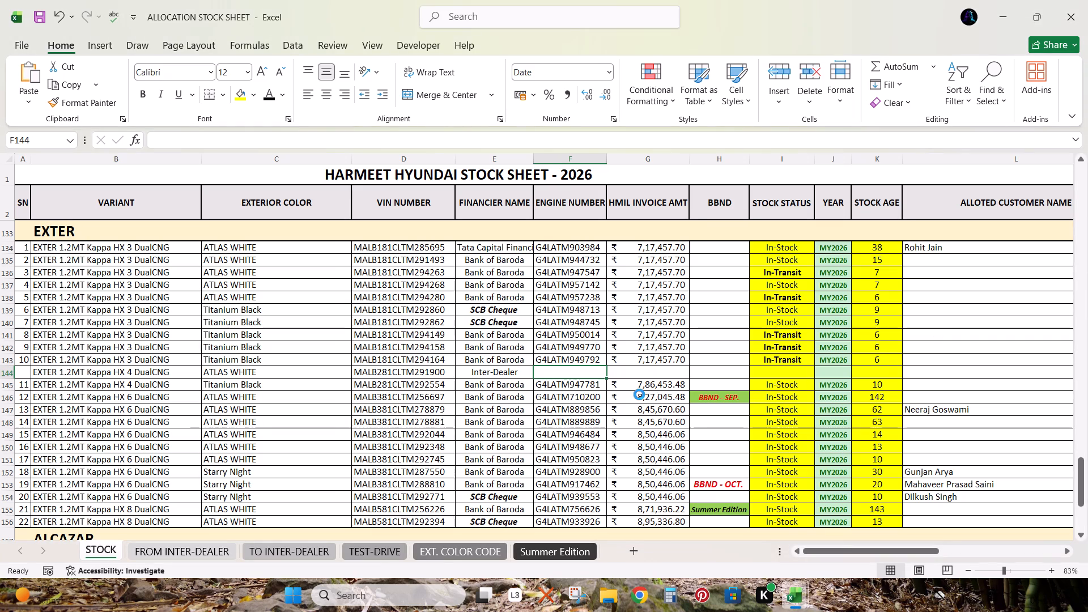
Copy the EXTER's NDP Price 786453.48 from FROM INTER-DEALER into the HMIL Invoice Amt of row 144 in STOCK.
key(alt+Tab)
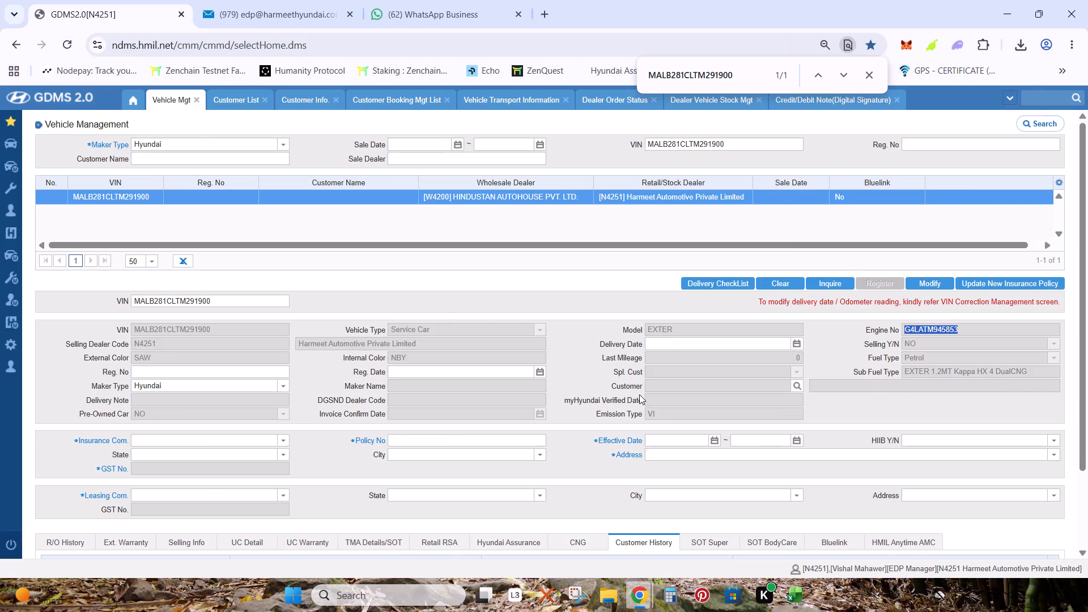
key(alt+Tab)
key(ctrl+Page_Down)
key(ctrl+Right)
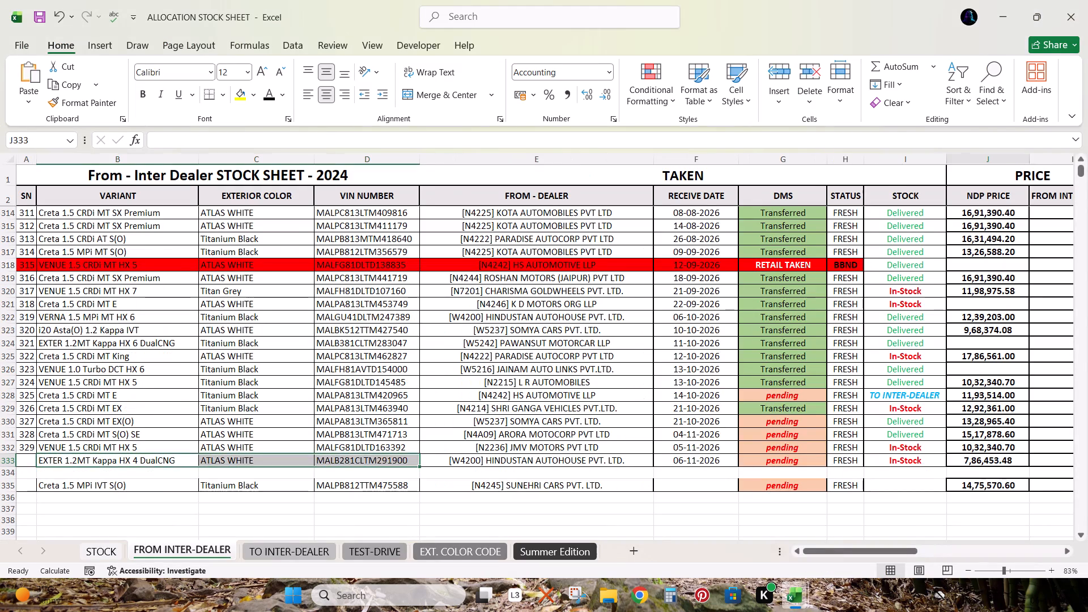
key(ctrl+c)
key(ctrl+Page_Up)
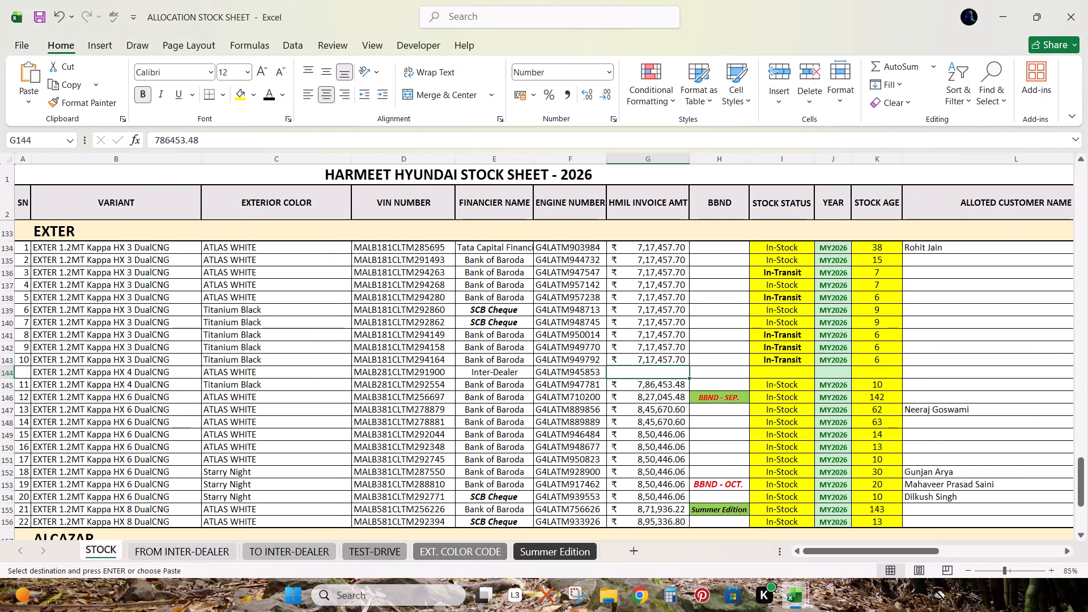
key(ctrl+v)
Copy the Stock Status, Year and Stock Age cells of row 145 into row 144.
key(Right)
key(Right)
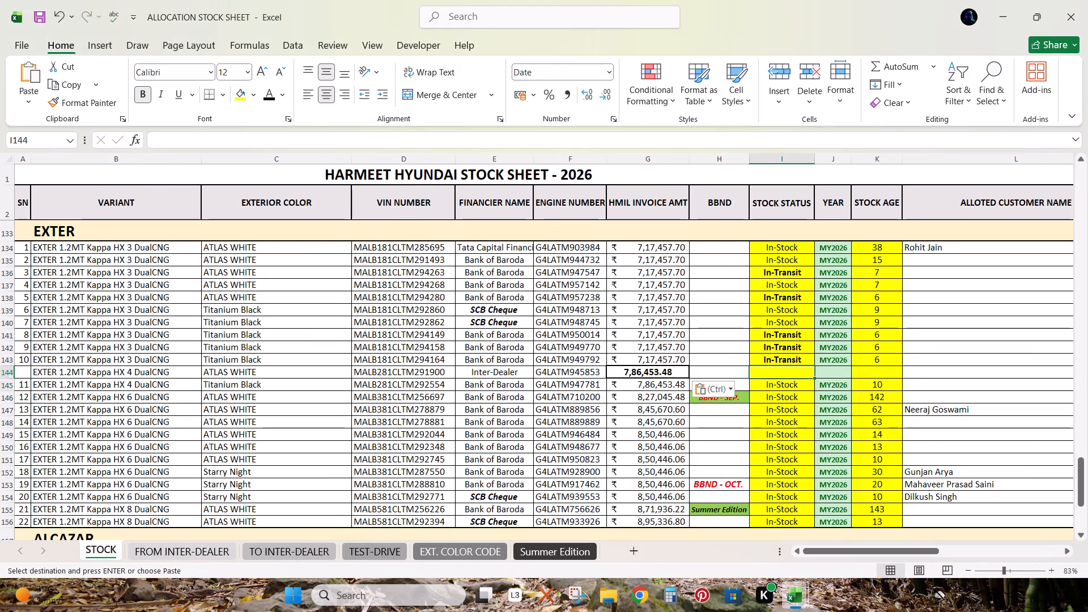
key(Down)
key(shift+Right)
key(shift+Right)
key(ctrl+c)
key(Up)
key(ctrl+v)
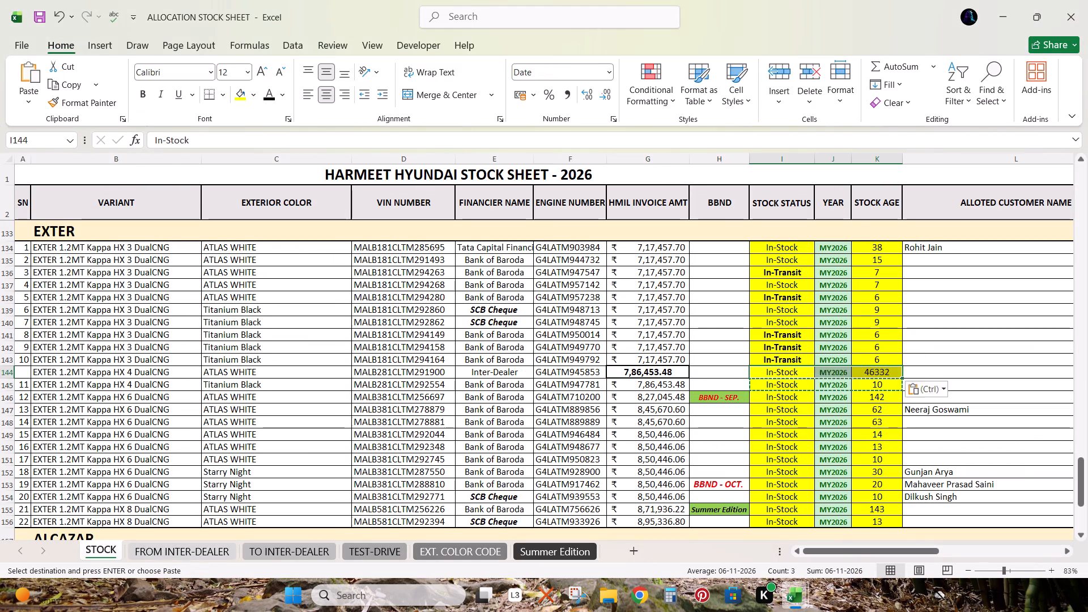
key(Escape)
Look up the EXTER's HMI Invoice date in GDMS Selling Info and enter 23-10 as row 144's Plant Billing Date.
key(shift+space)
key(Right)
key(Down)
key(ctrl+Right)
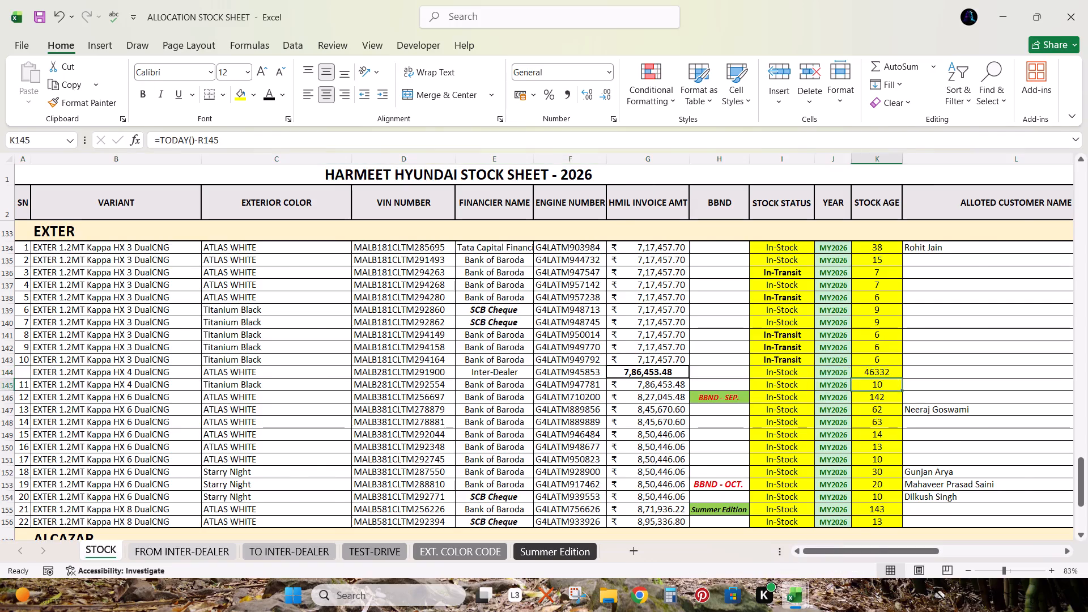
key(ctrl+Right)
key(Up)
key(alt+Tab)
scroll(415, 375, down, 1)
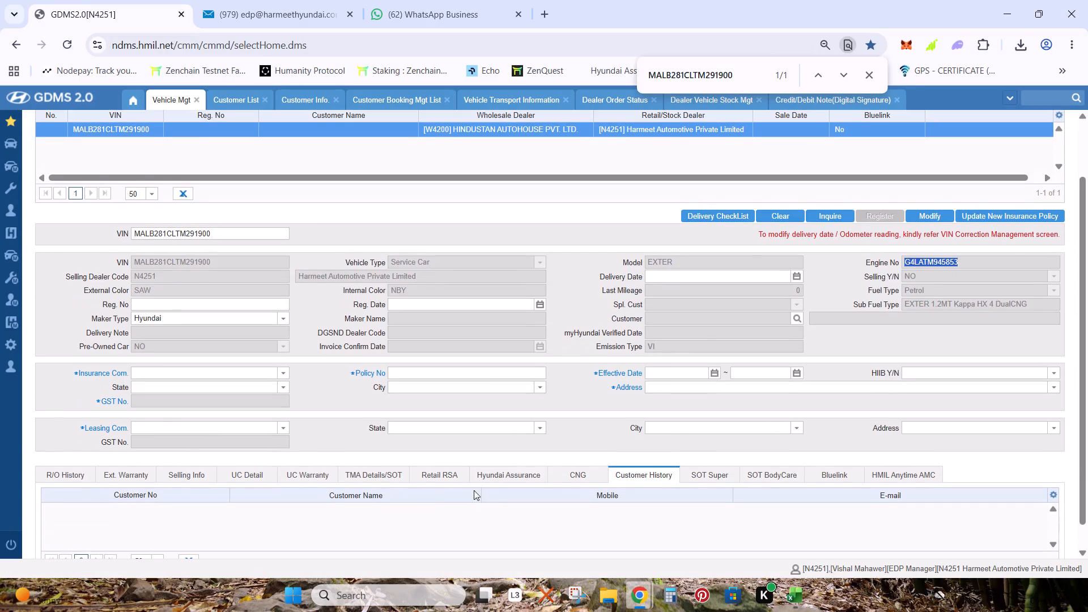
click(192, 470)
click(533, 144)
key(alt+Tab)
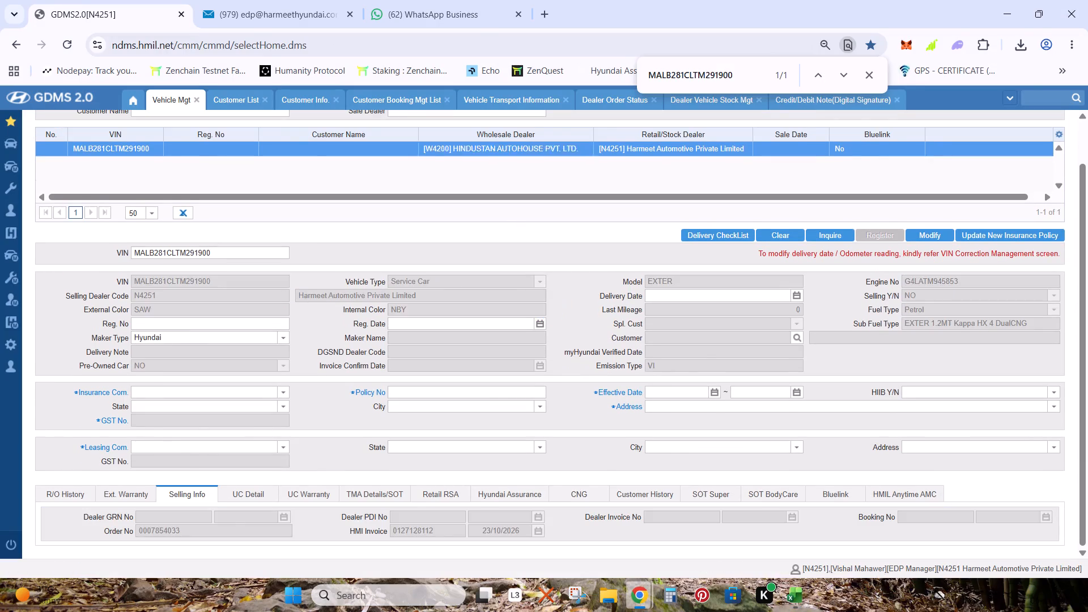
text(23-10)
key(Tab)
Copy the dealer [W4200] HINDUSTAN AUTOHOUSE PVT. LTD. from row 333 of FROM INTER-DEALER into row 144's Remarks in STOCK.
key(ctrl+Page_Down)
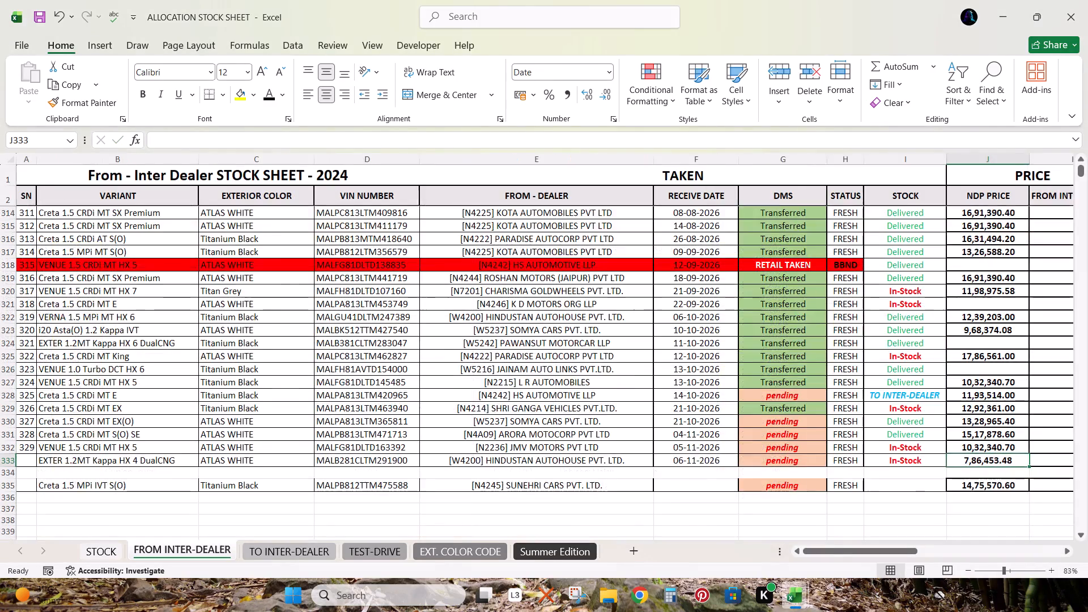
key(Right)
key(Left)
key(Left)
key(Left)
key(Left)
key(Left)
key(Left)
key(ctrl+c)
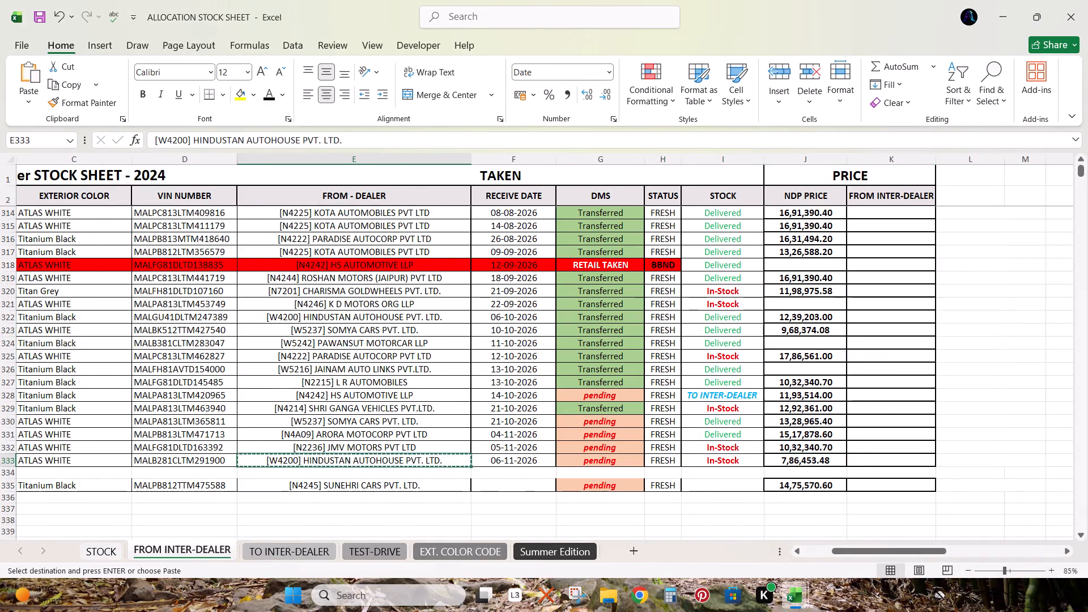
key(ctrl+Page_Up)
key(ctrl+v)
Return to the start of row 144 and save the workbook.
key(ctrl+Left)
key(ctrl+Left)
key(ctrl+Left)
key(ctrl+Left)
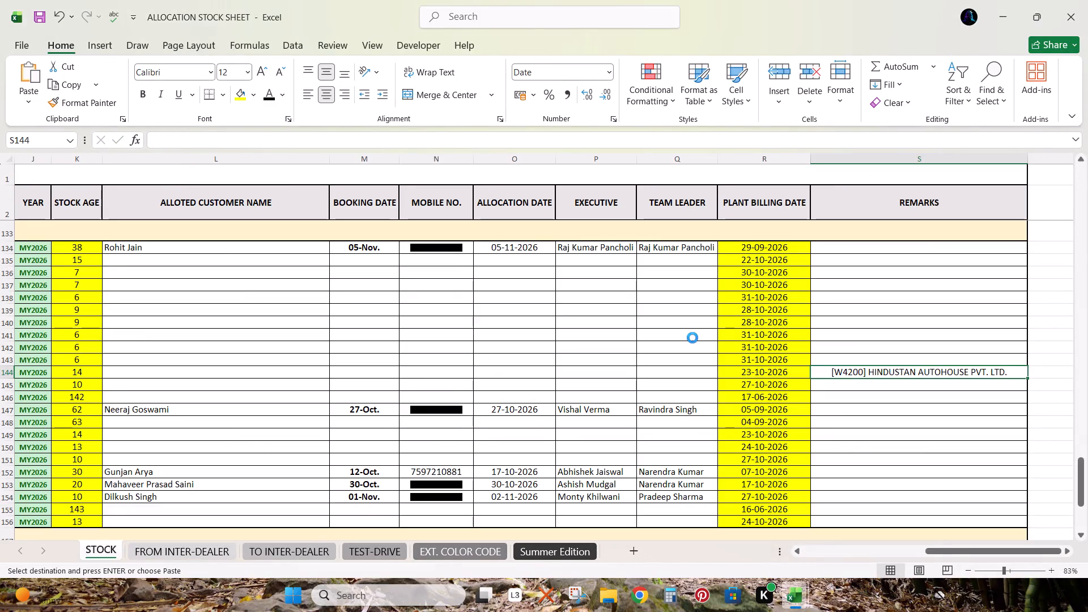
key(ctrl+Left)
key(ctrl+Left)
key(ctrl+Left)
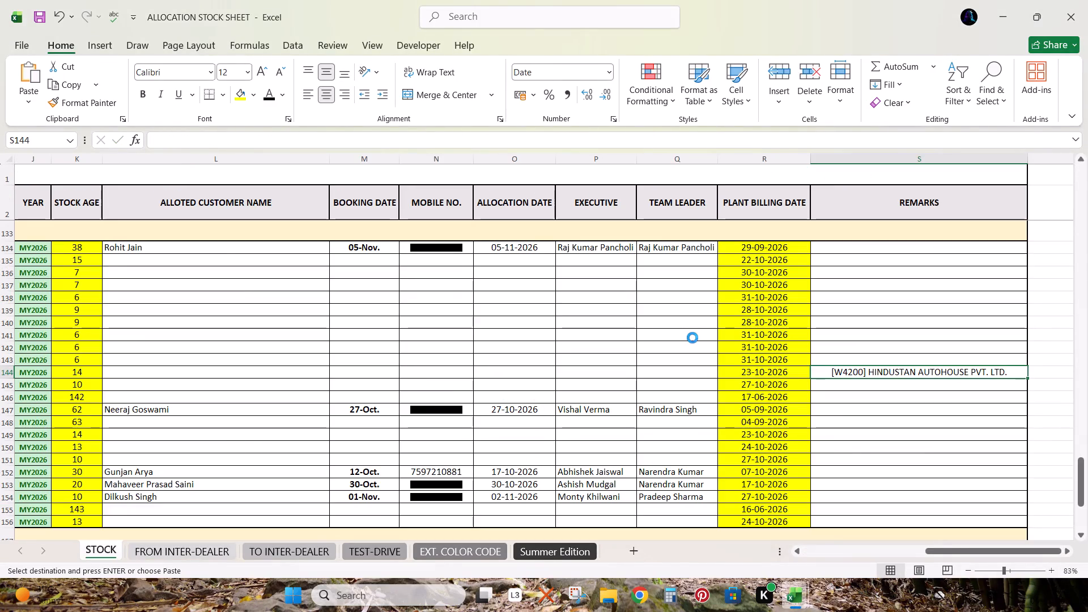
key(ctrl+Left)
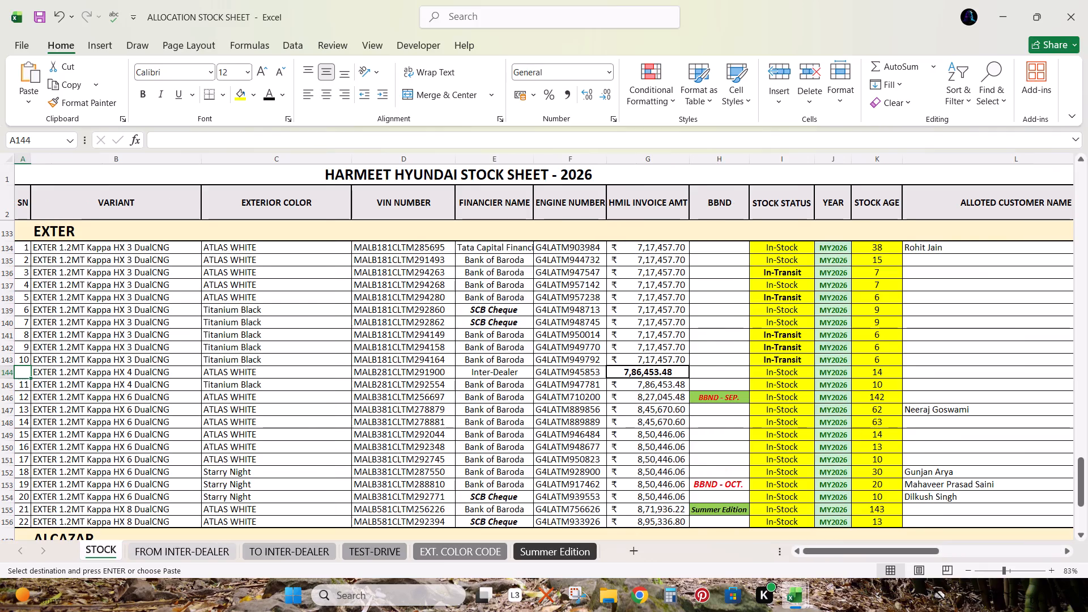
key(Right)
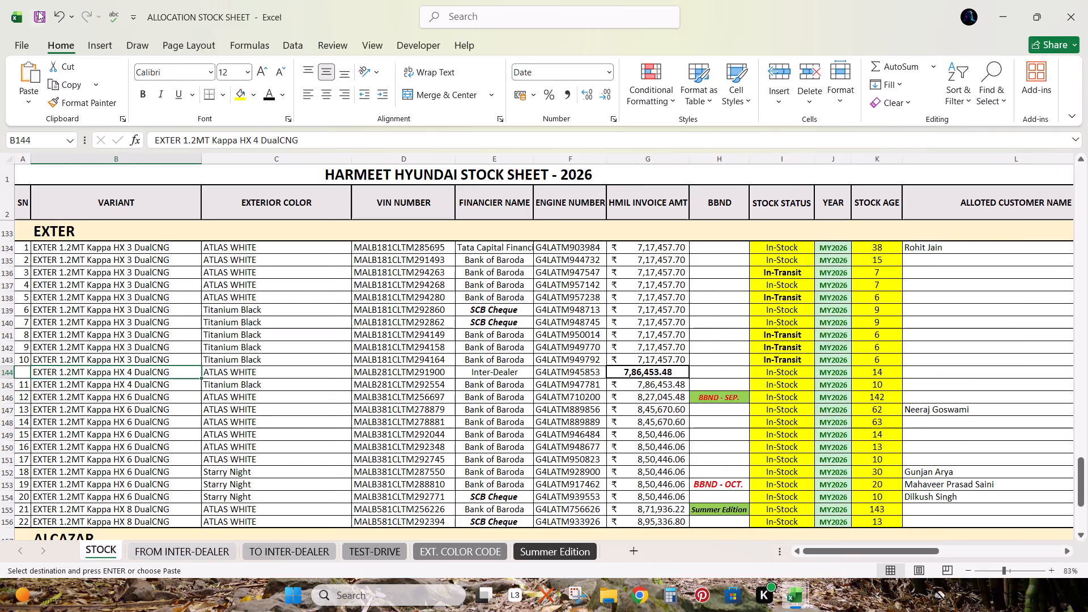
click(38, 11)
Apply the formatting of row 139 to row 144 with Format Painter and save the workbook.
click(517, 312)
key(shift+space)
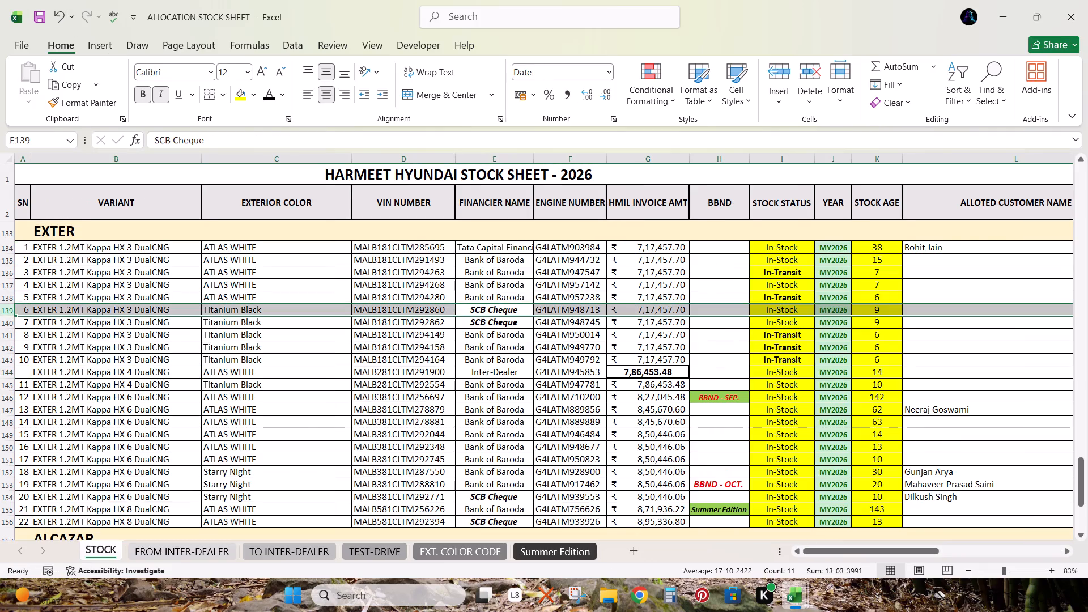
click(65, 105)
click(10, 371)
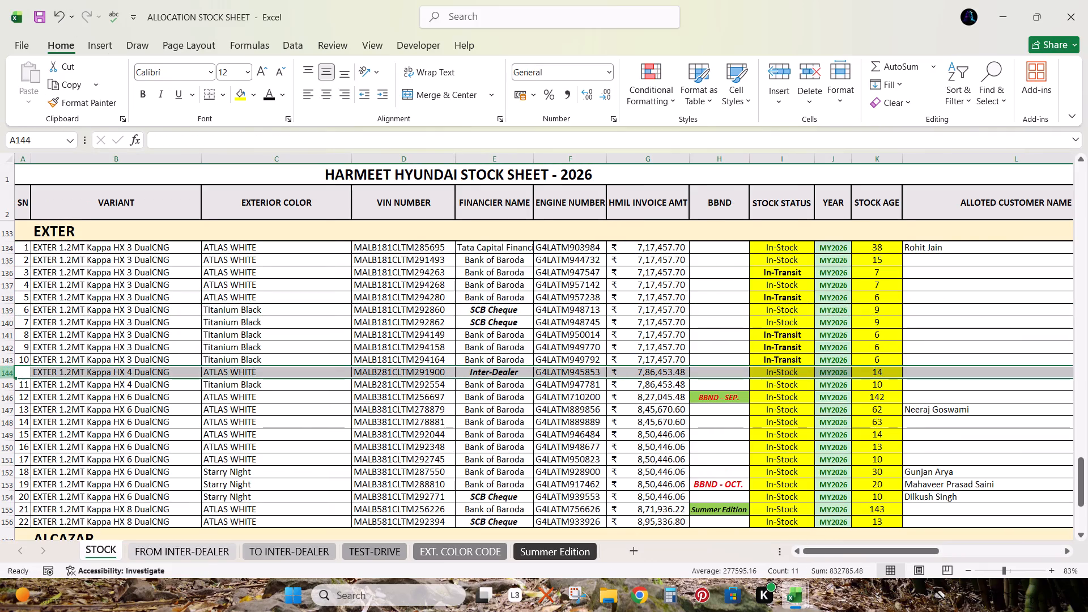
click(34, 14)
Compare the Plant Billing Date and Remarks dealer of row 144 with the EXTER's record in GDMS Vehicle Management.
key(ctrl+Right)
key(ctrl+Right)
key(ctrl+Right)
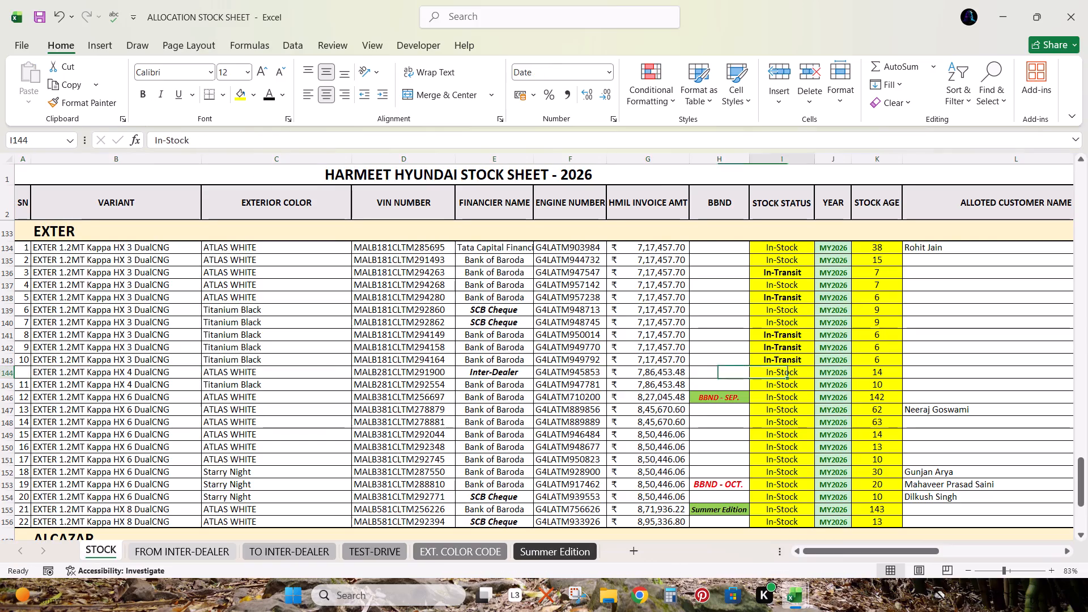
key(ctrl+Right)
key(ctrl+Right)
key(Right)
key(Right)
key(Left)
key(alt+Tab)
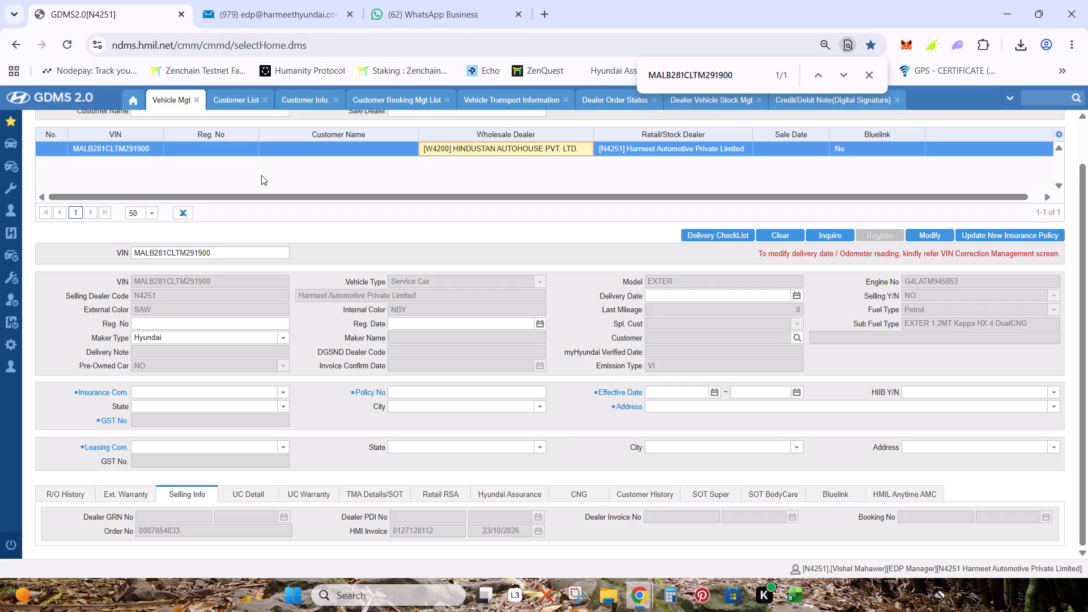
double_click(516, 143)
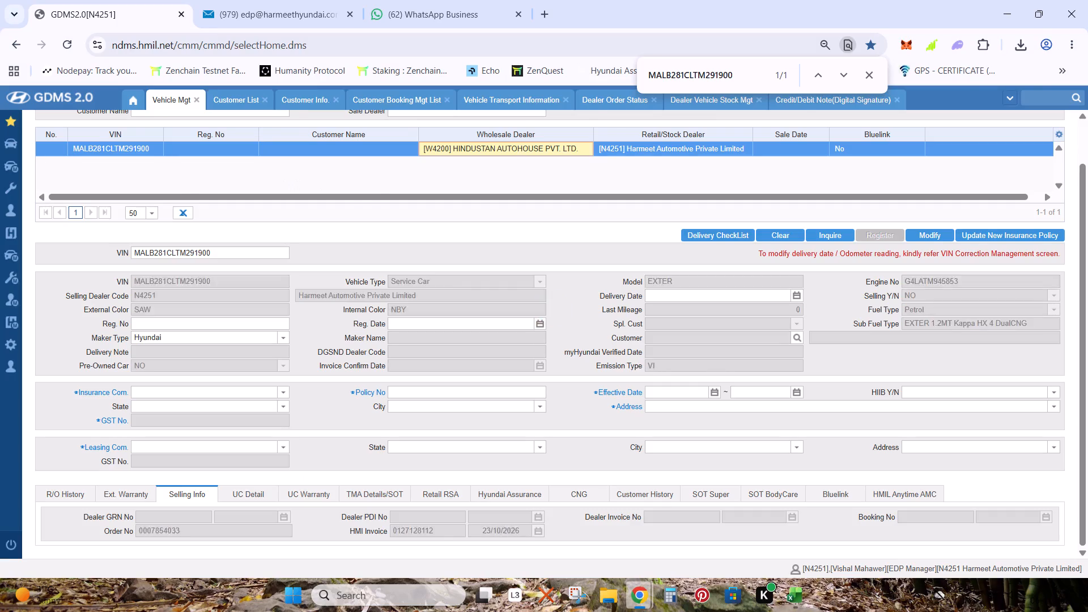
key(alt+Tab)
key(Left)
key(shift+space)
key(alt+Tab)
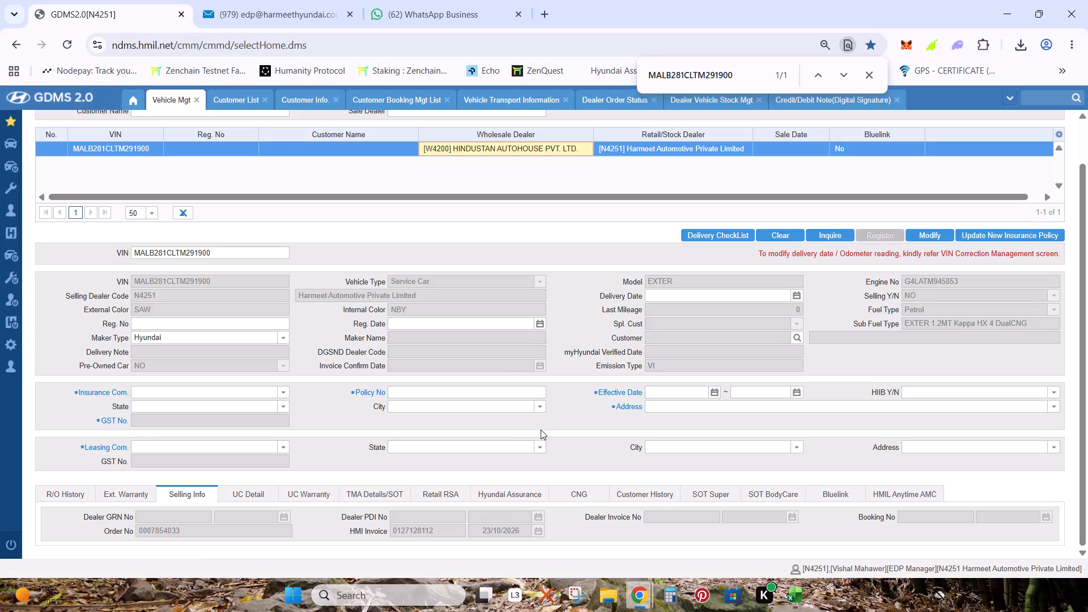
click(474, 148)
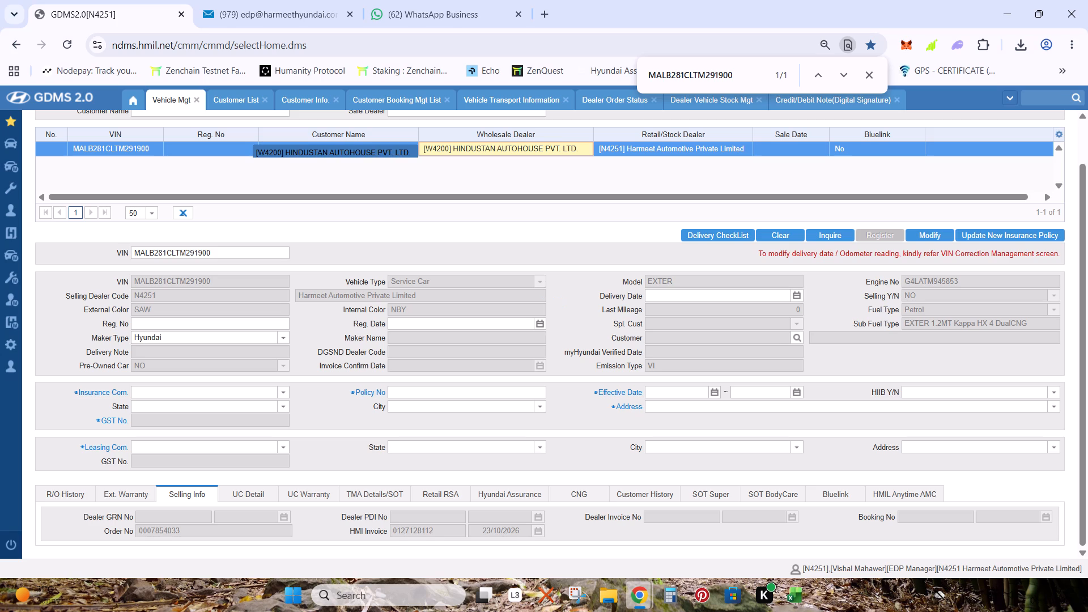
click(474, 148)
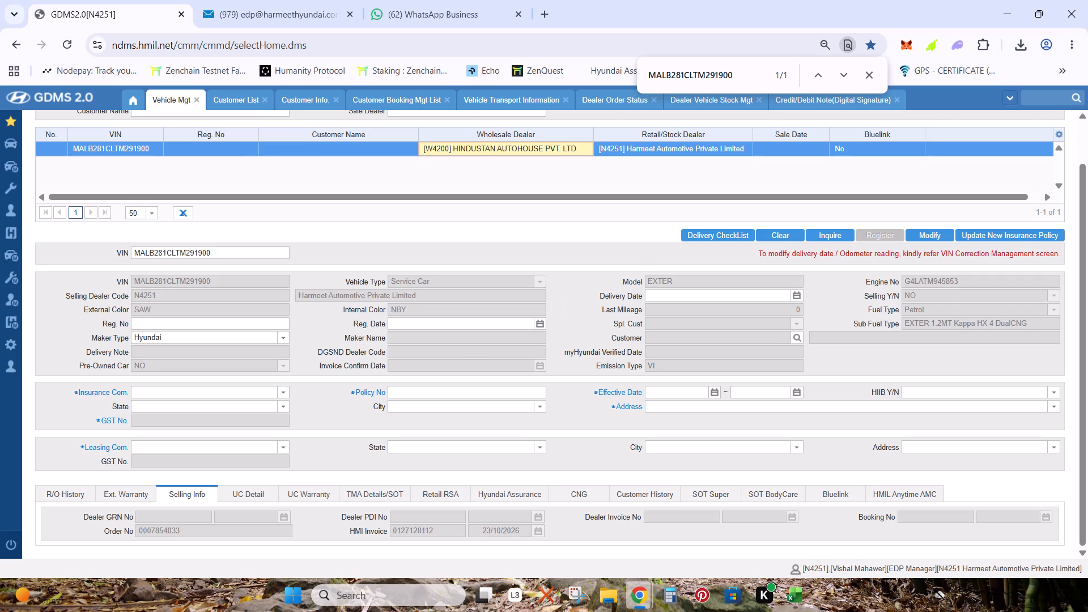
key(alt+Tab)
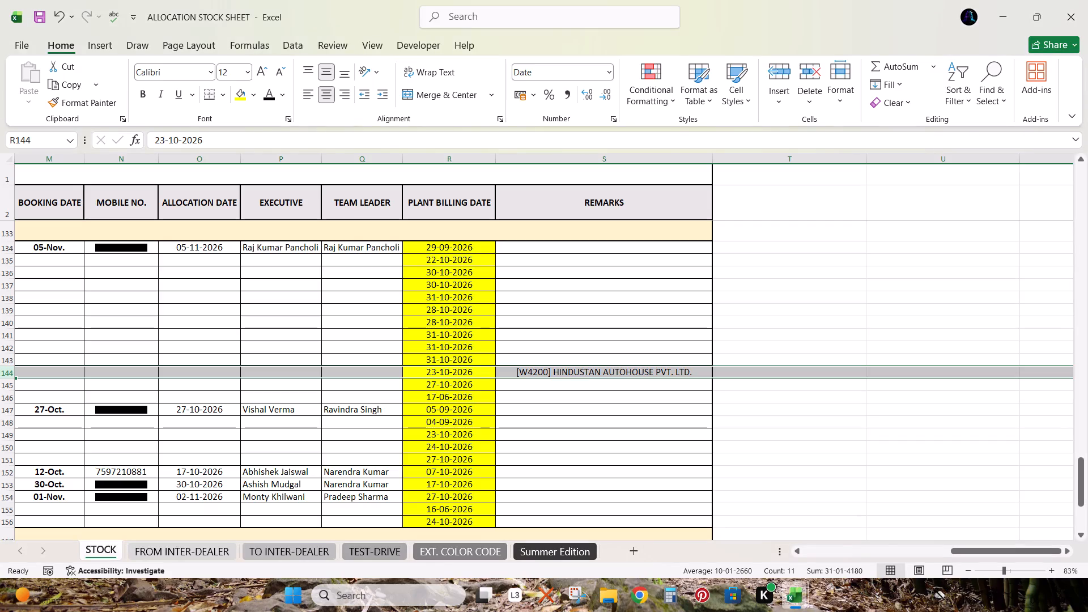
key(alt+Tab)
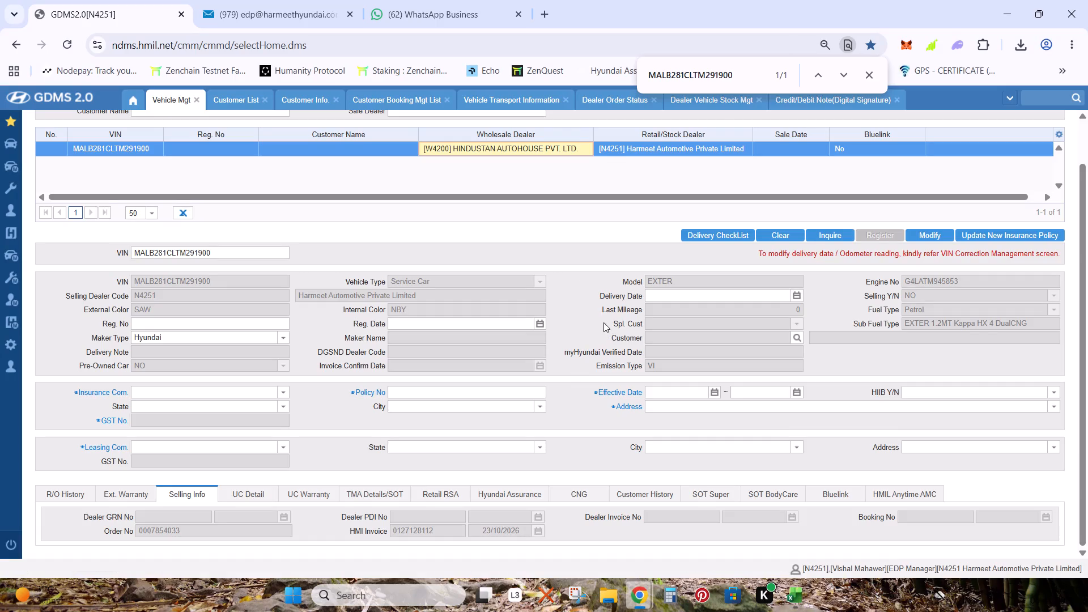
click(472, 149)
key(alt+Tab)
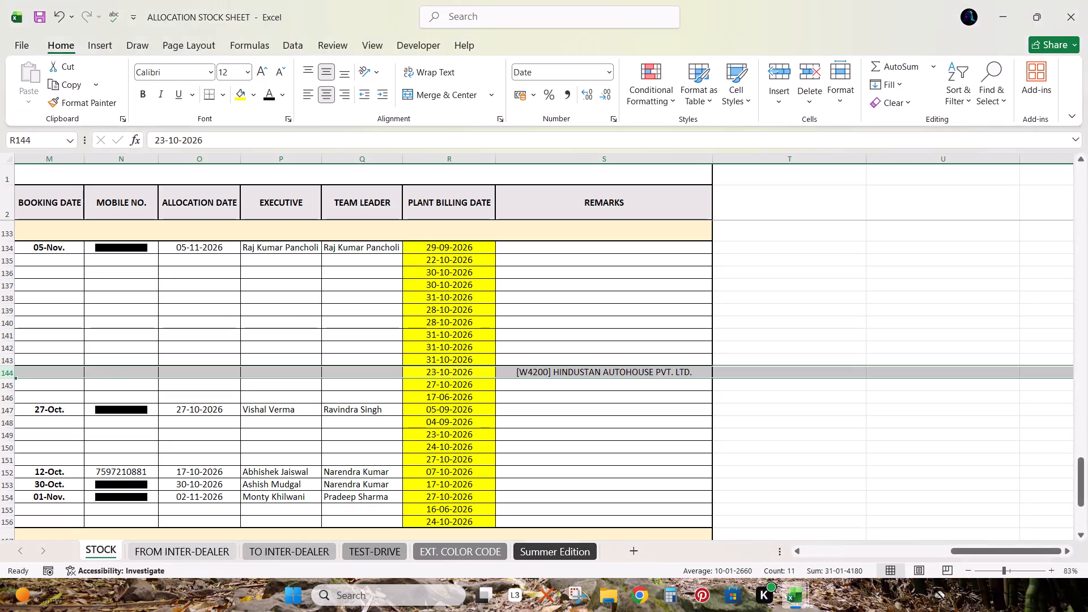
Recheck row 144's Plant Billing Date in STOCK against the GDMS HMI Invoice date and save the workbook.
key(alt+Tab)
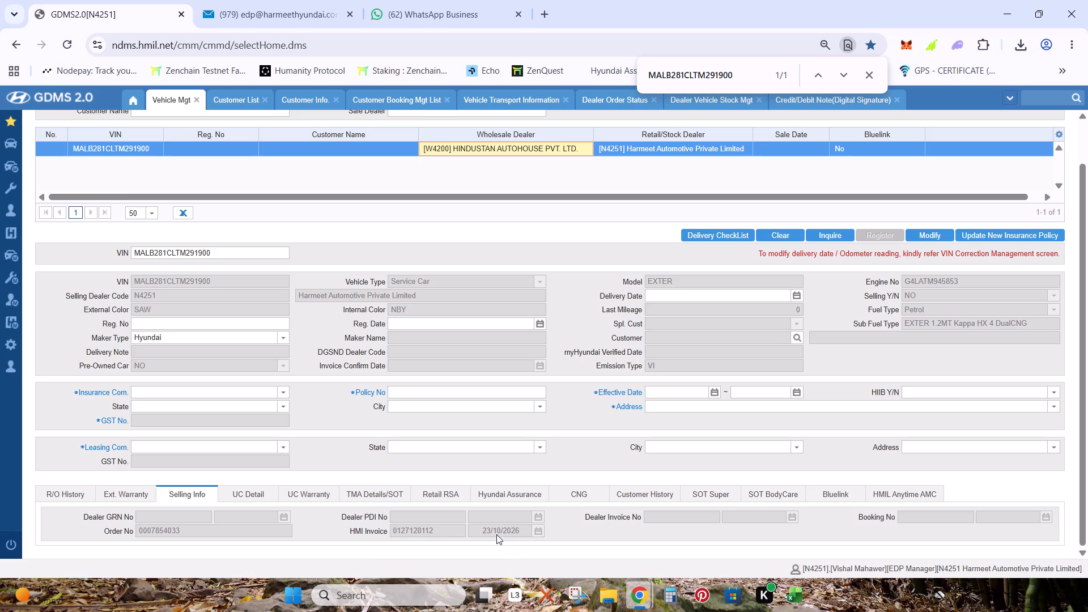
key(alt+Tab)
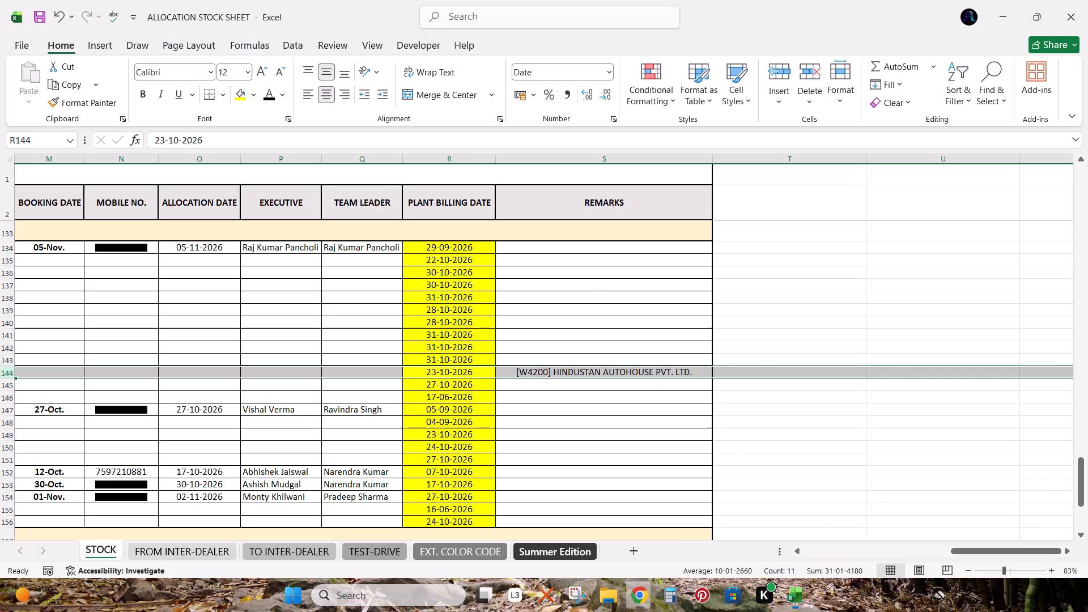
key(Right)
key(Left)
key(ctrl+Left)
key(ctrl+Left)
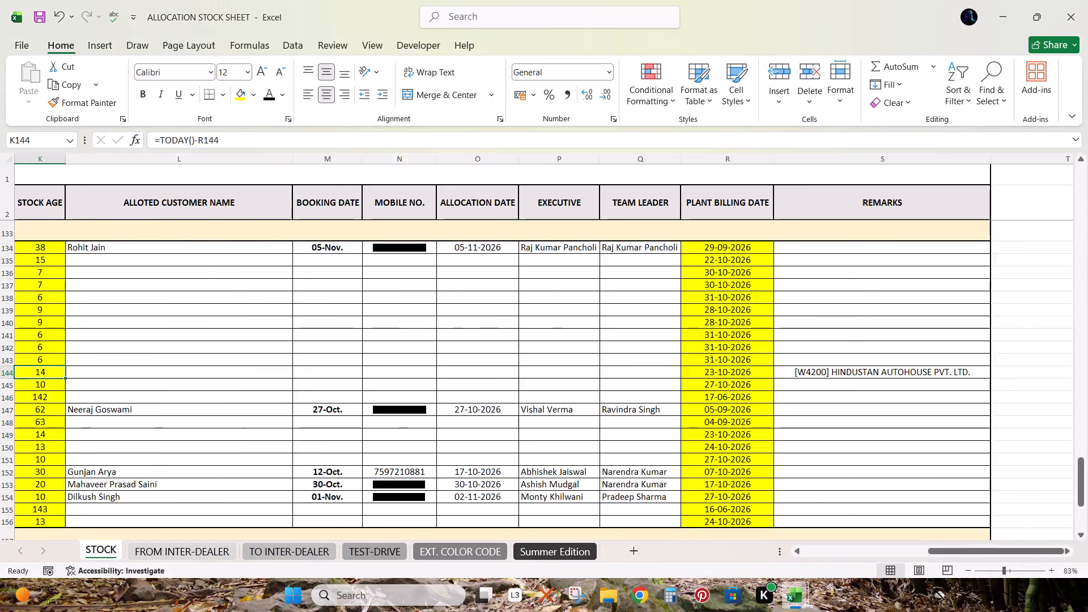
key(ctrl+Left)
key(ctrl+Left)
key(ctrl+Left)
key(ctrl+Left)
key(Right)
key(Right)
key(ctrl+s)
Review the EXTER's entries in row 144 of STOCK, from exterior colour and stock status through Remarks.
key(Right)
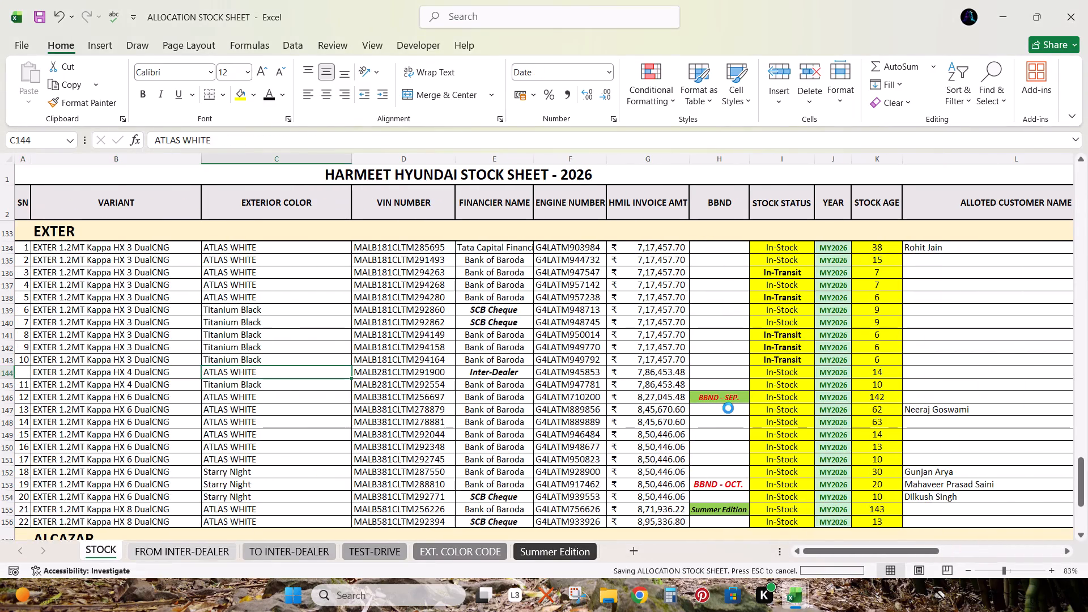
key(Right)
key(Right)
key(Right)
key(Right)
key(Right)
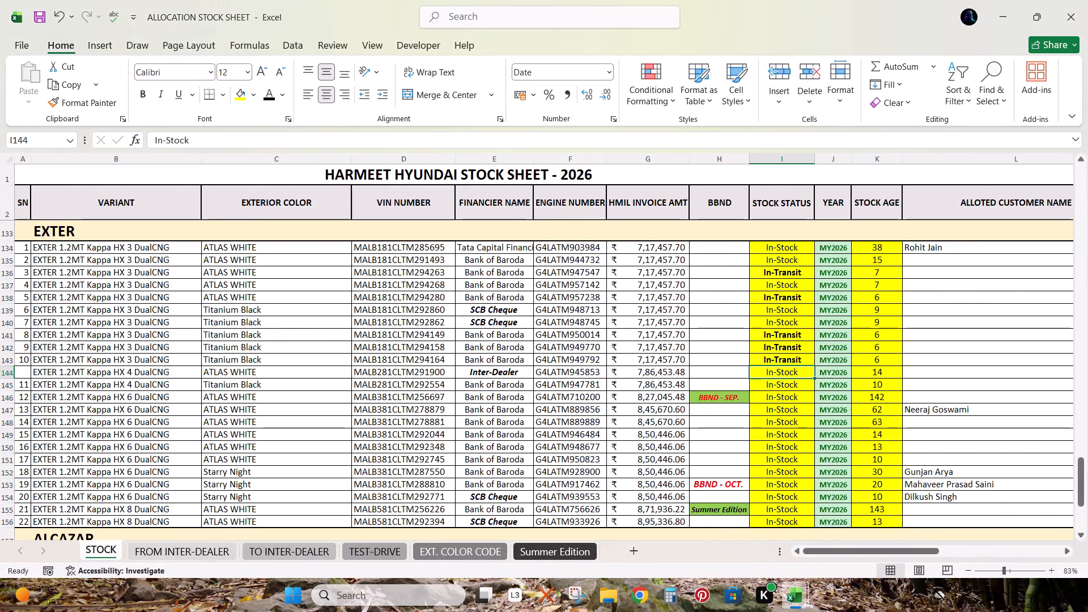
key(Right)
key(Right)
key(Right)
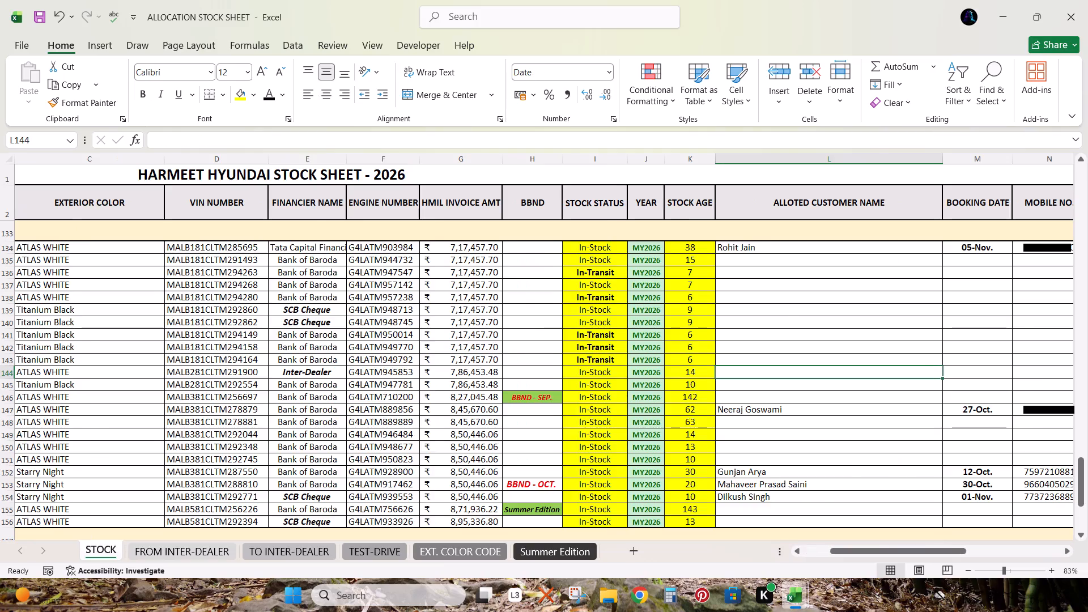
key(ctrl+Right)
key(ctrl+Left)
key(ctrl+Left)
key(ctrl+Left)
key(ctrl+Left)
key(ctrl+Left)
key(ctrl+Left)
key(Right)
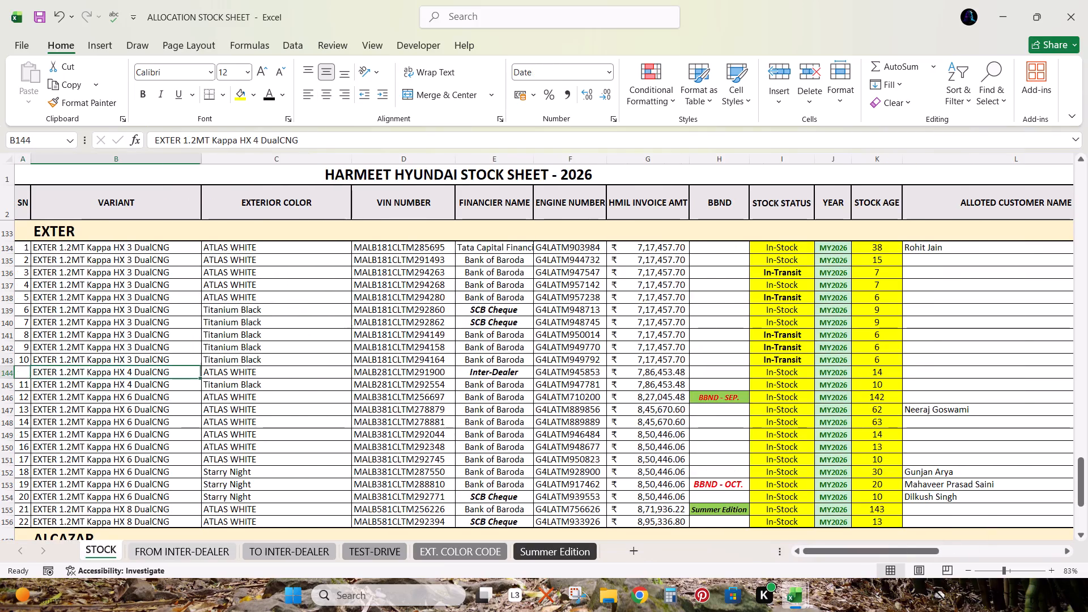
Select the whole of row 144 in STOCK and save the workbook.
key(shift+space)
key(Right)
key(Right)
key(Right)
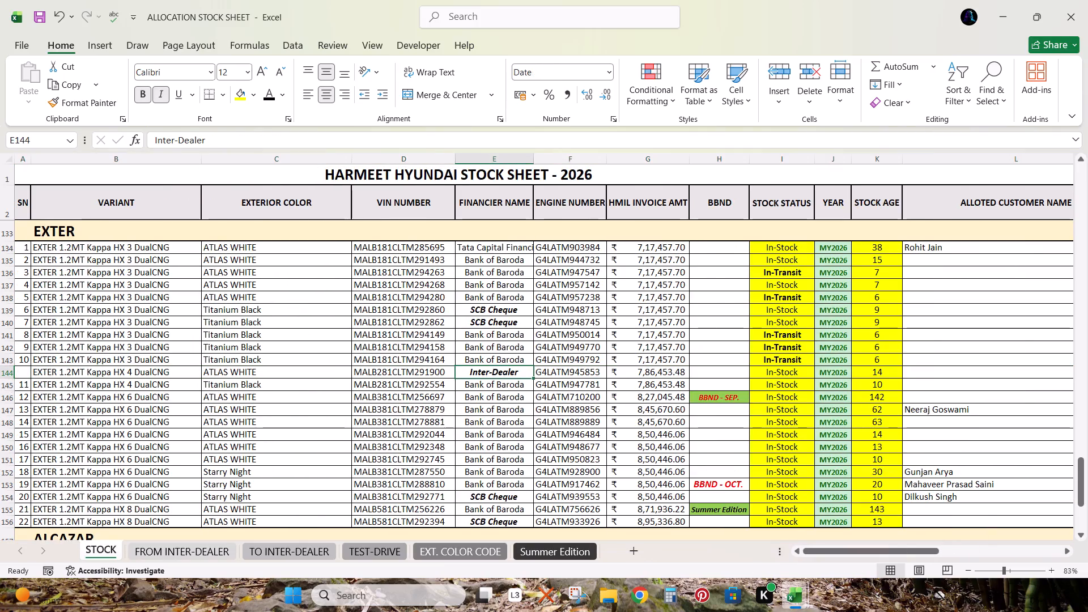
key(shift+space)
key(Right)
key(Left)
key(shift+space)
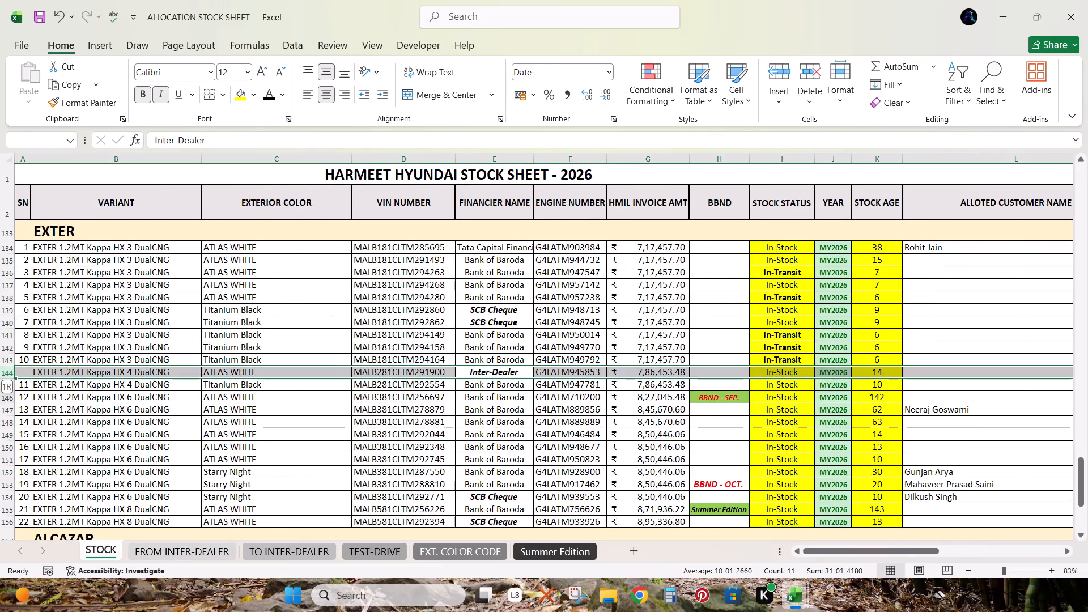
key(ctrl+s)
Reload the EXTER's record in GDMS Vehicle Management and compare its details with row 144 of STOCK.
key(alt+Tab)
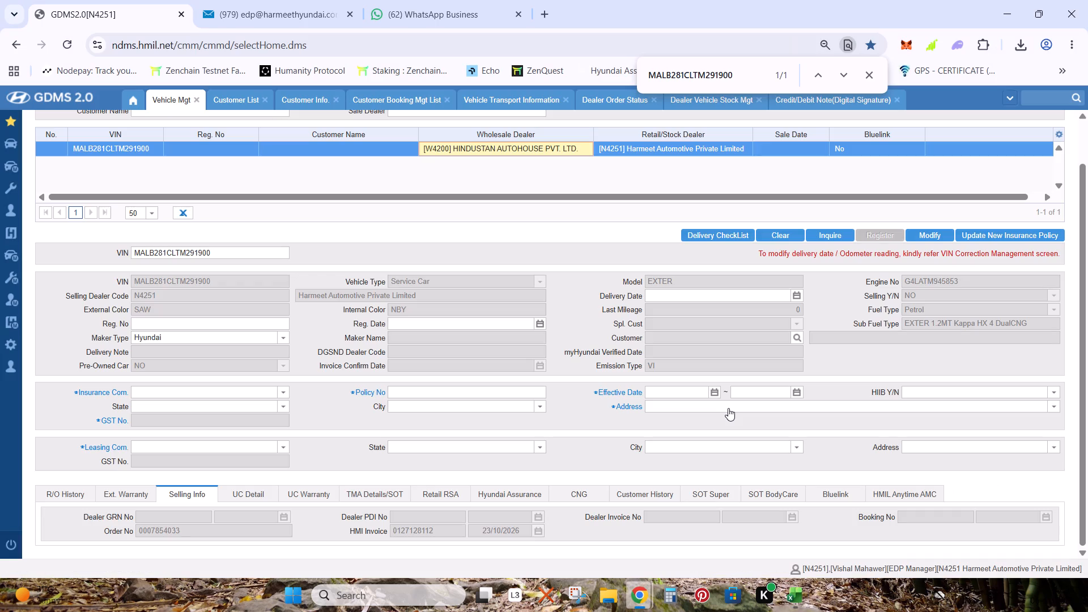
click(469, 151)
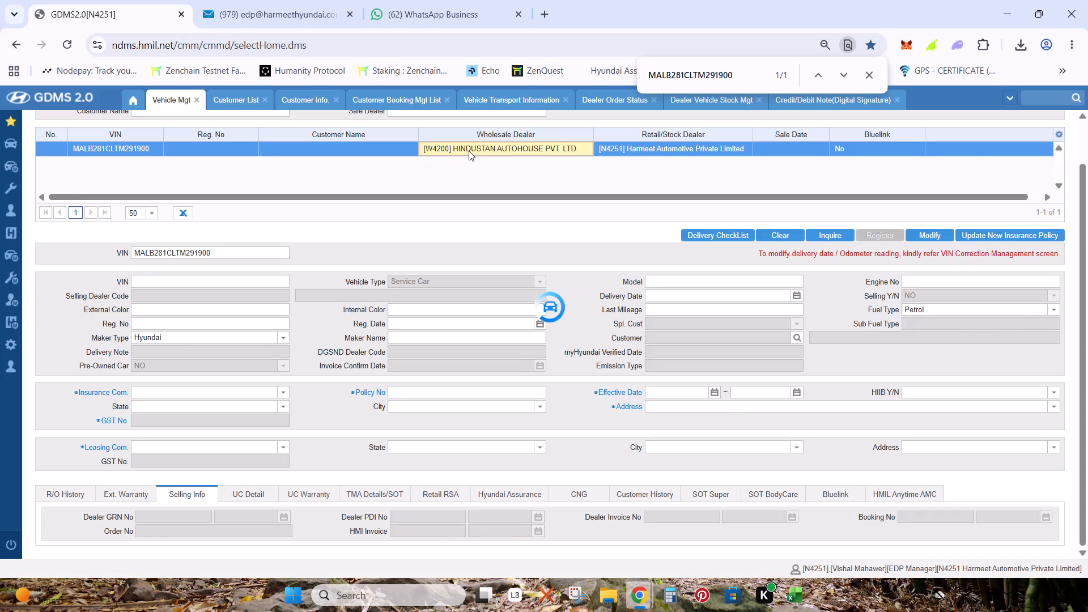
key(alt+Tab)
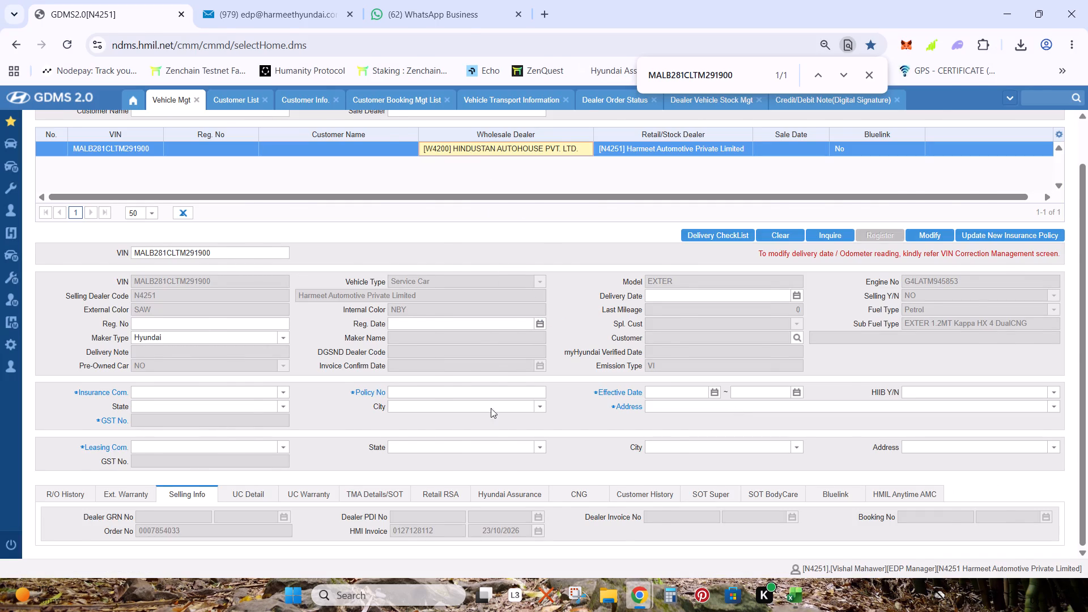
key(alt+Tab)
key(alt+Tab)
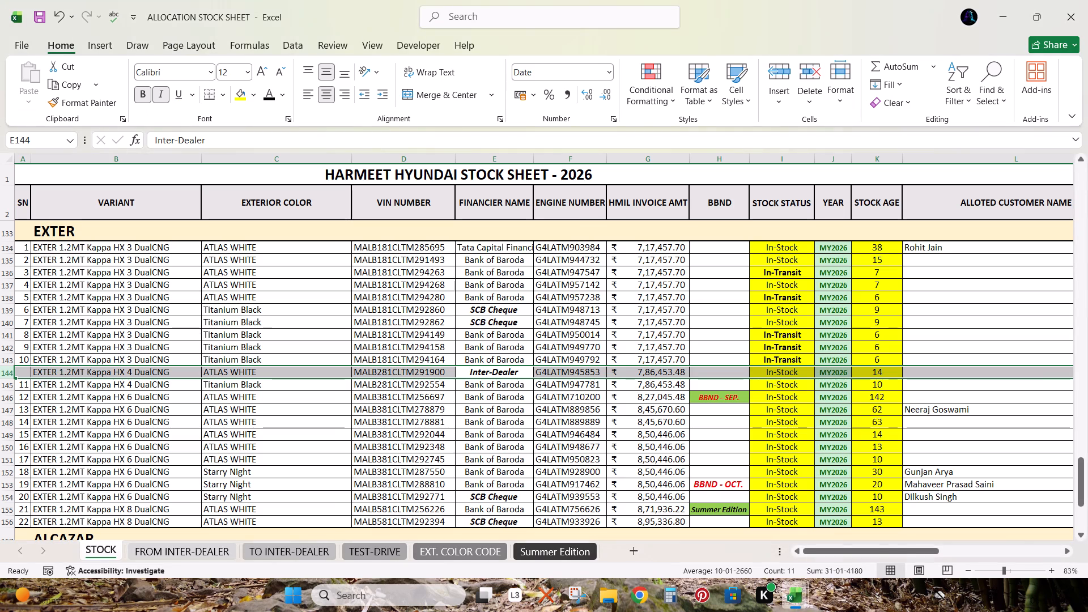
key(alt+Tab)
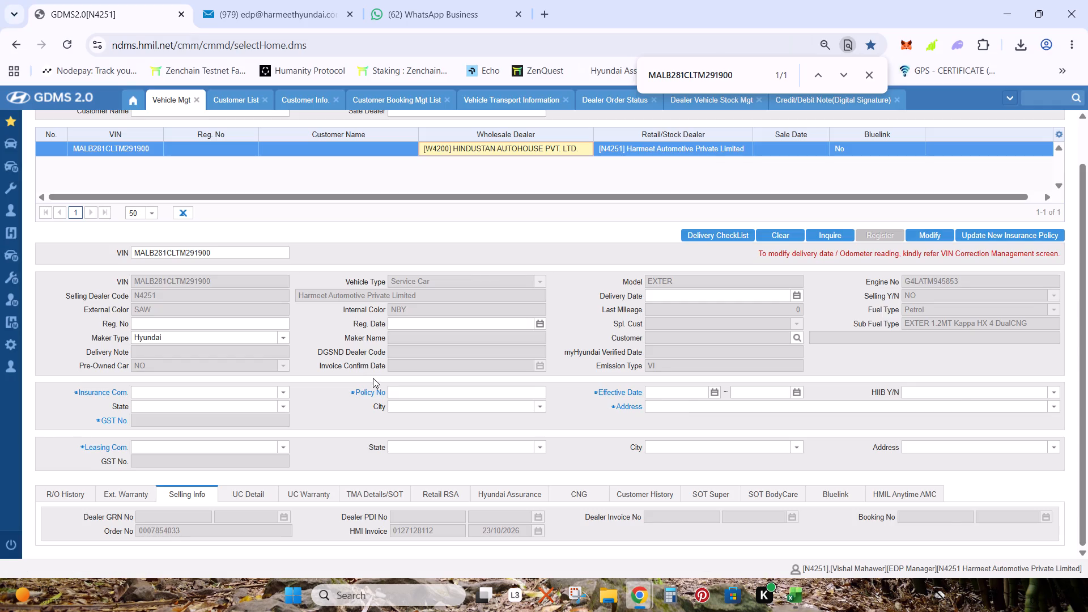
key(alt+Tab)
Compare row 333's NDP Price in FROM INTER-DEALER with the EXTER's HMIL Invoice Amt in GDMS Dealer Vehicle Stock Mgt.
click(195, 552)
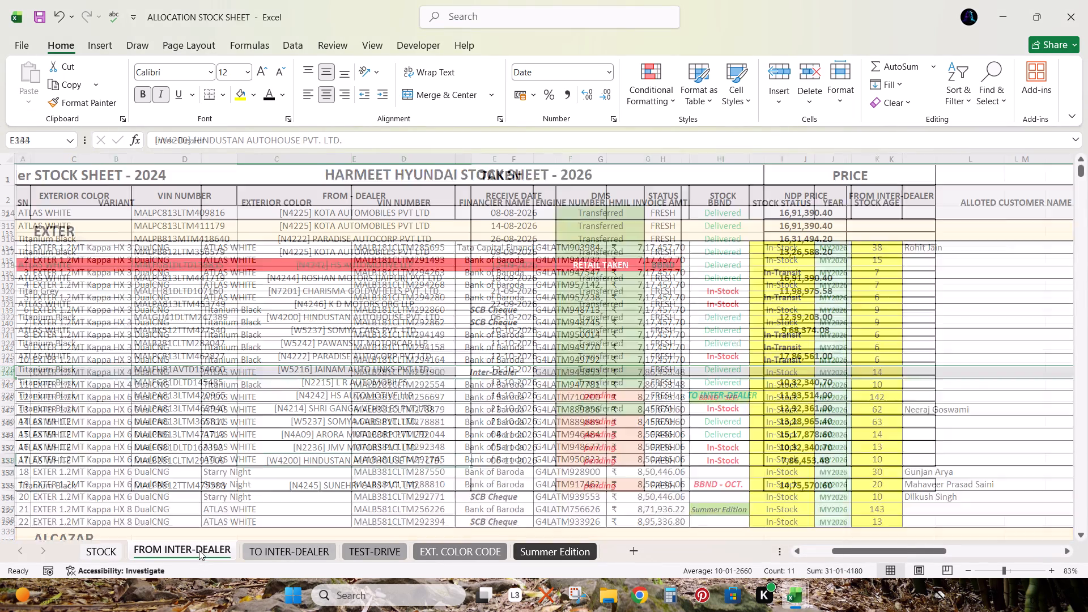
key(Right)
key(Right)
key(Right)
key(Right)
key(Right)
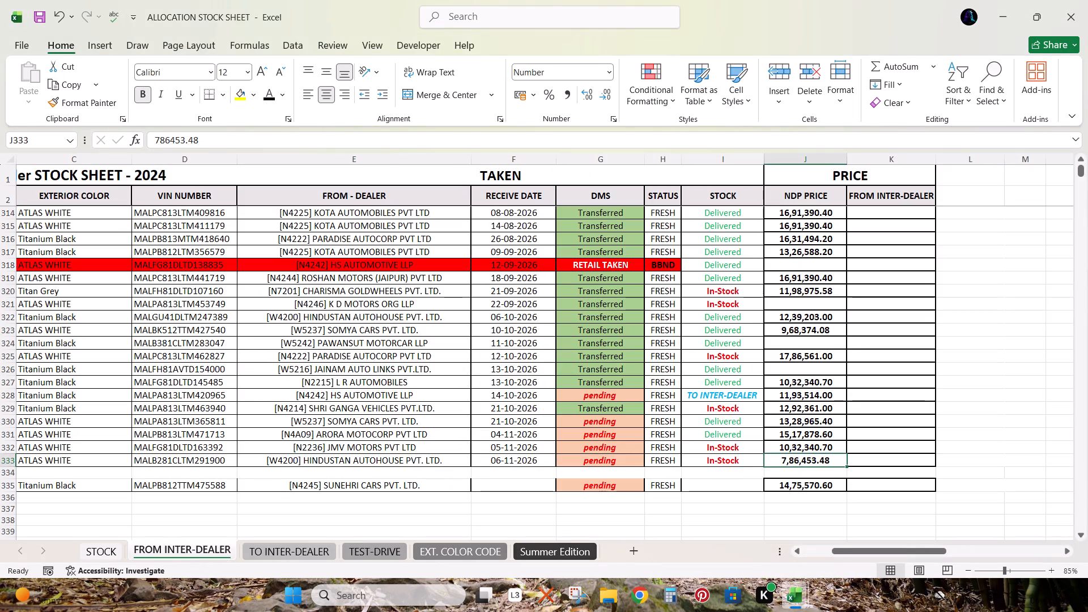
key(alt+Tab)
click(867, 73)
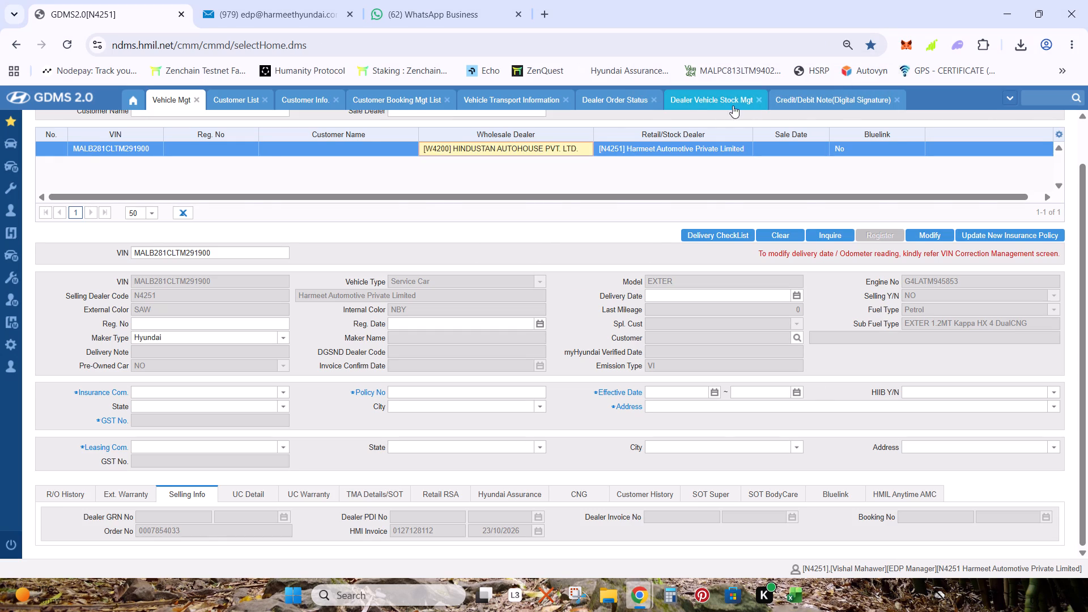
click(703, 100)
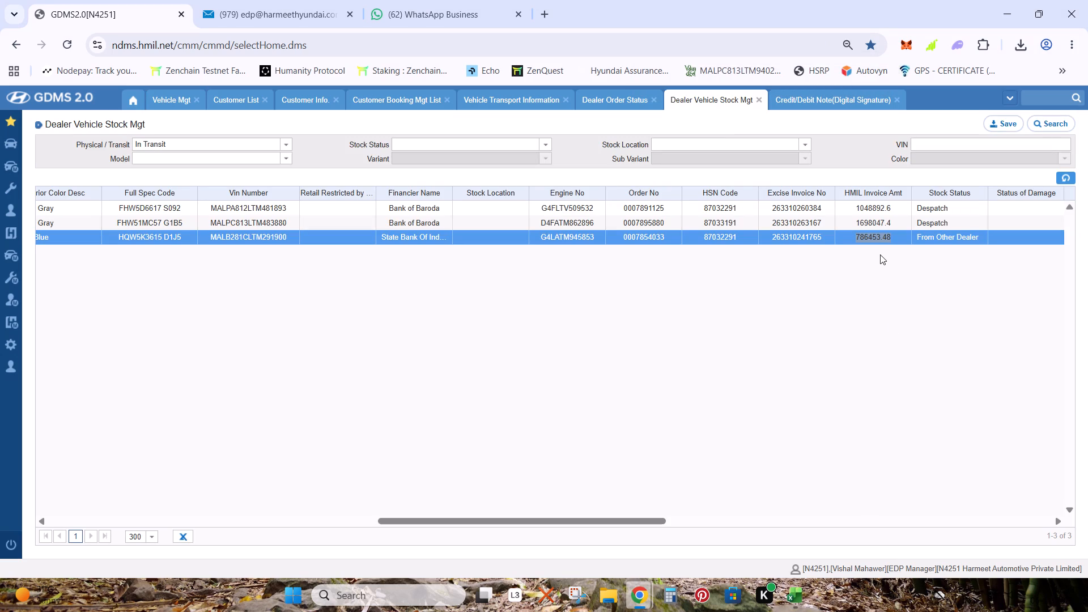
key(alt+Tab)
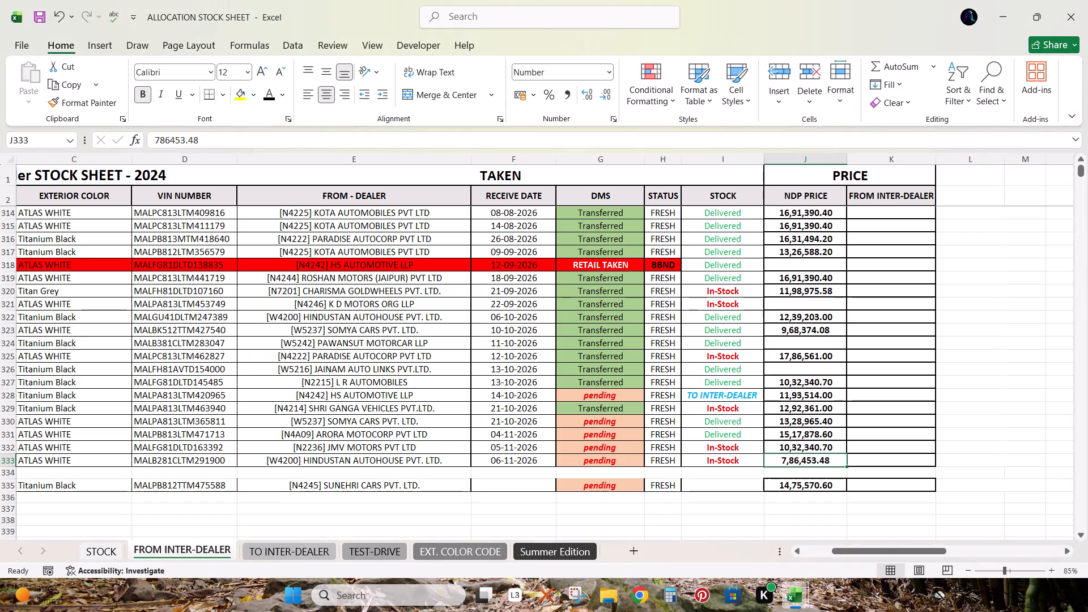
key(alt+Tab)
key(alt+Tab)
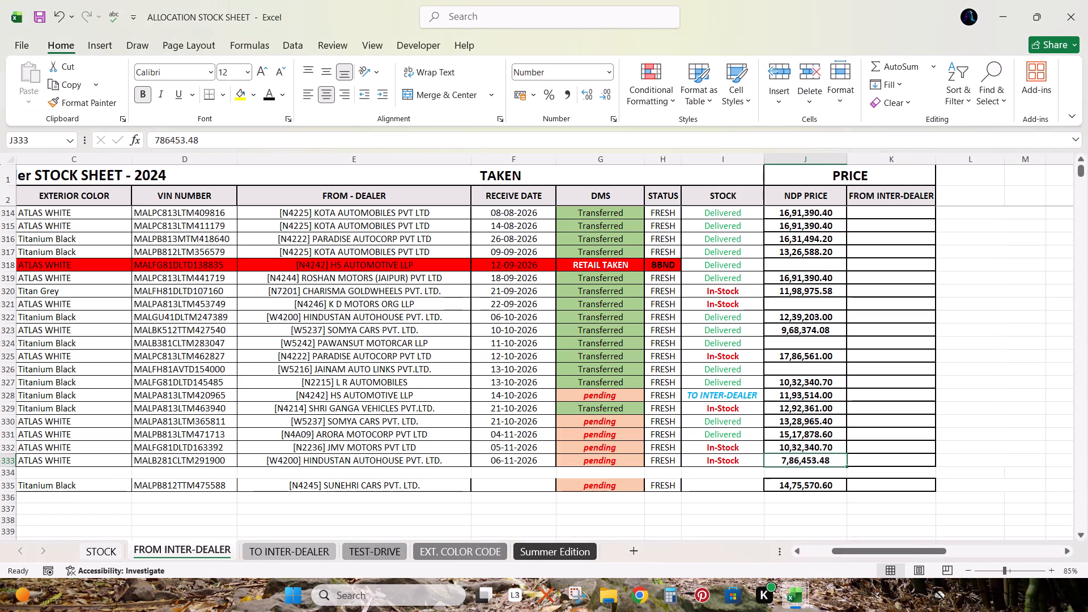
Return to the start of row 333 in FROM INTER-DEALER and save the workbook.
key(ctrl+Left)
key(ctrl+Left)
key(ctrl+Left)
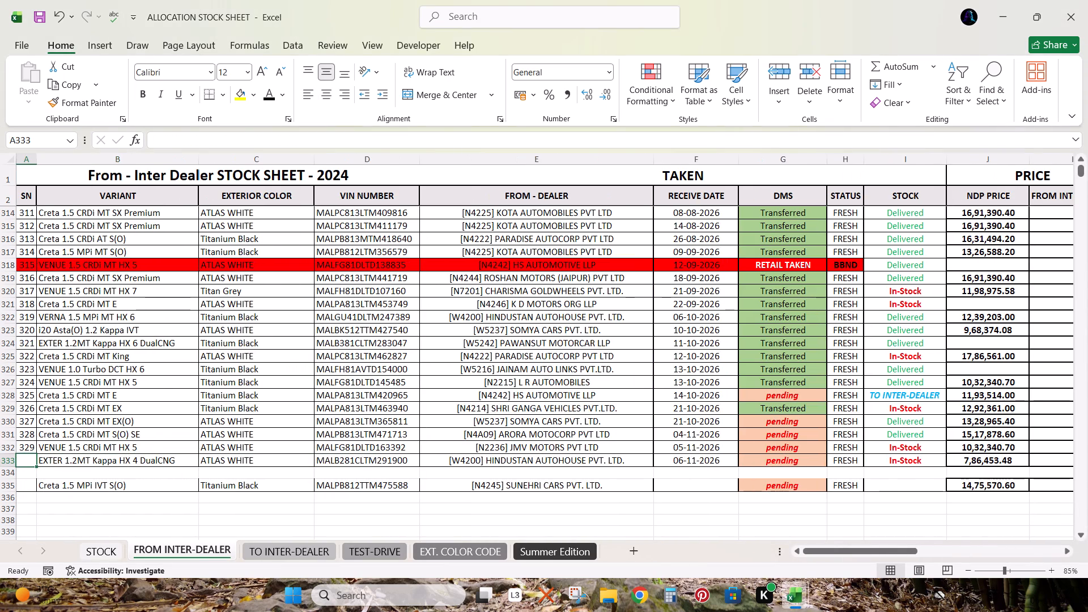
key(ctrl+s)
Recheck row 144 of STOCK across its VIN, invoice amount, stock age, Plant Billing Date and Remarks.
key(alt+Tab)
key(alt+Tab)
key(ctrl+Page_Up)
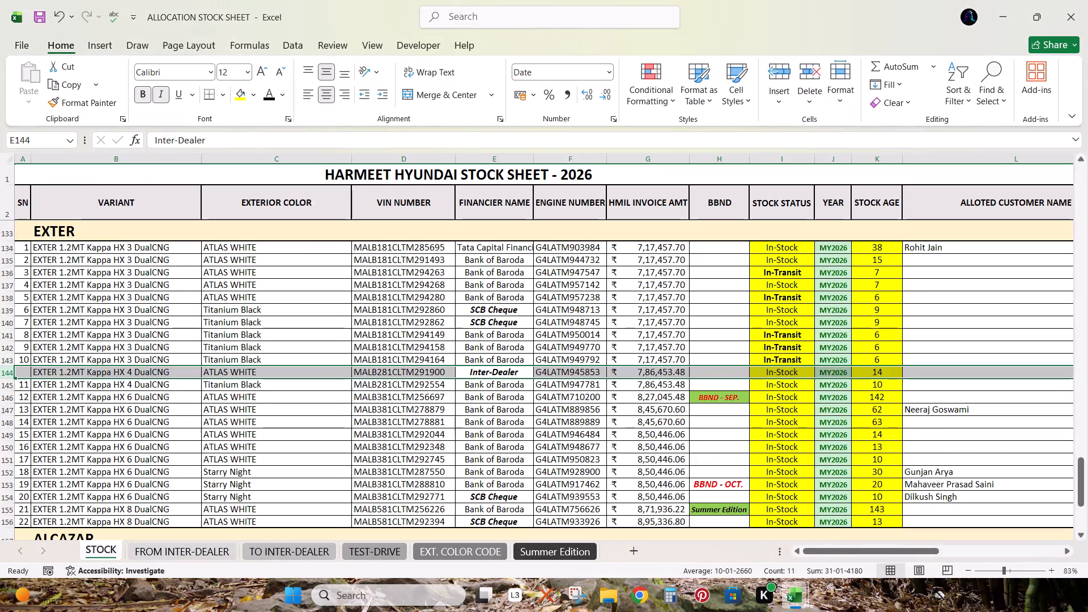
key(Right)
key(ctrl+Right)
key(ctrl+Right)
key(ctrl+Right)
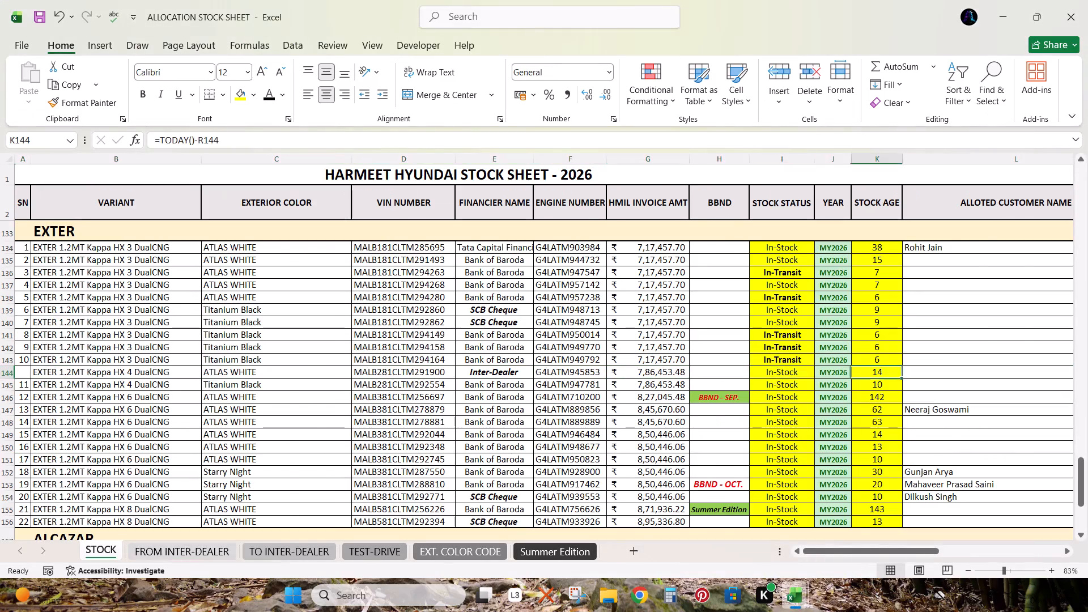
key(ctrl+Right)
key(Right)
key(ctrl+Left)
key(ctrl+Left)
key(ctrl+Left)
key(ctrl+Left)
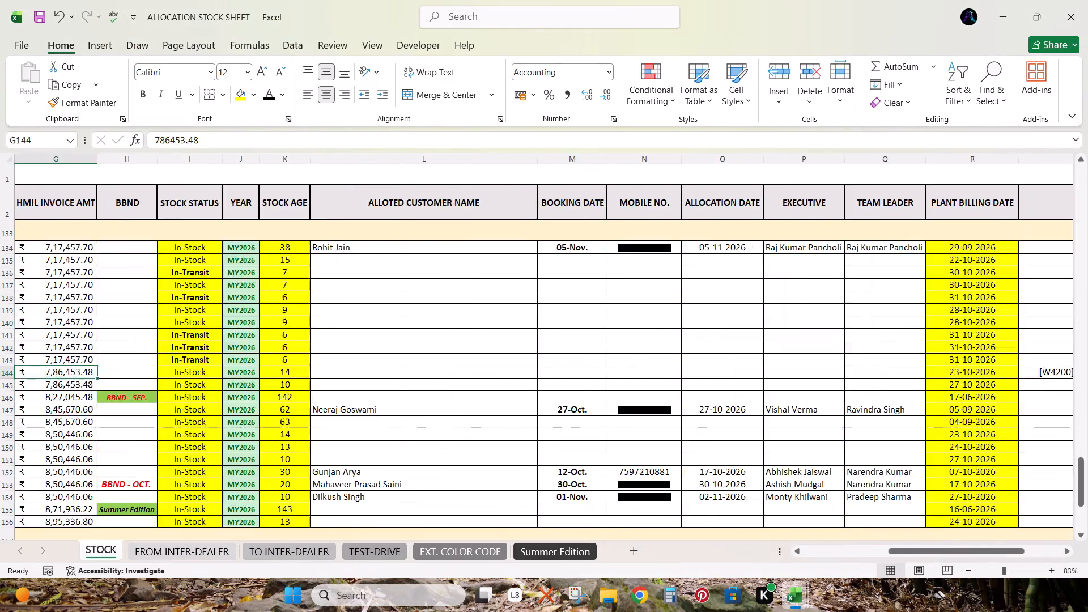
key(ctrl+Left)
key(ctrl+Left)
key(ctrl+Left)
key(Right)
key(Right)
key(Right)
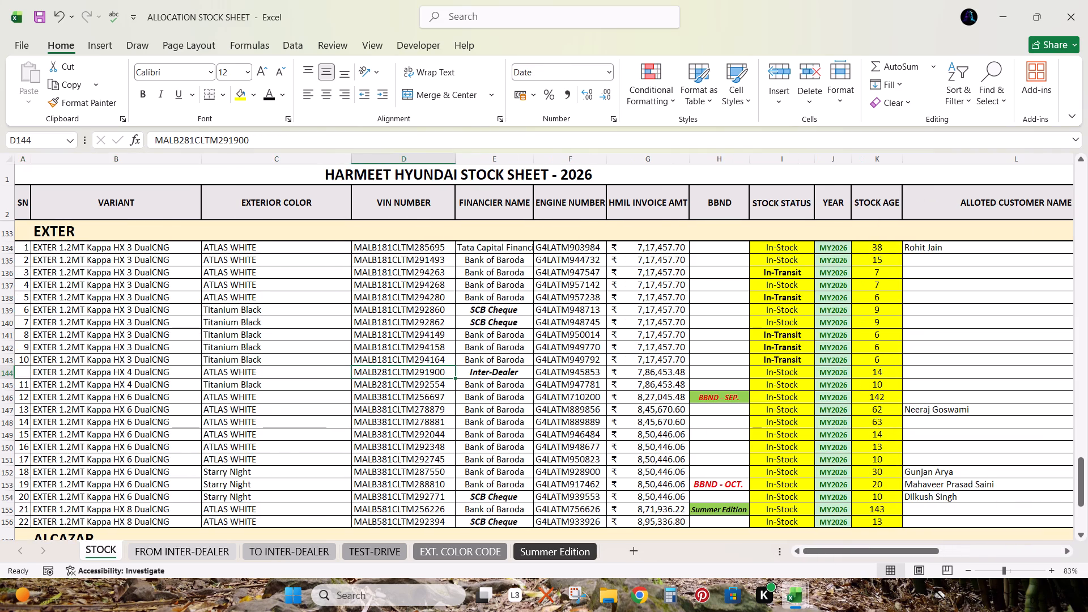
key(ctrl+Left)
key(ctrl+Left)
Review row 333 of FROM INTER-DEALER across its colour, VIN, dealer, receive date, DMS, status, stock and price entries.
key(ctrl+Page_Down)
key(Right)
key(Right)
key(Right)
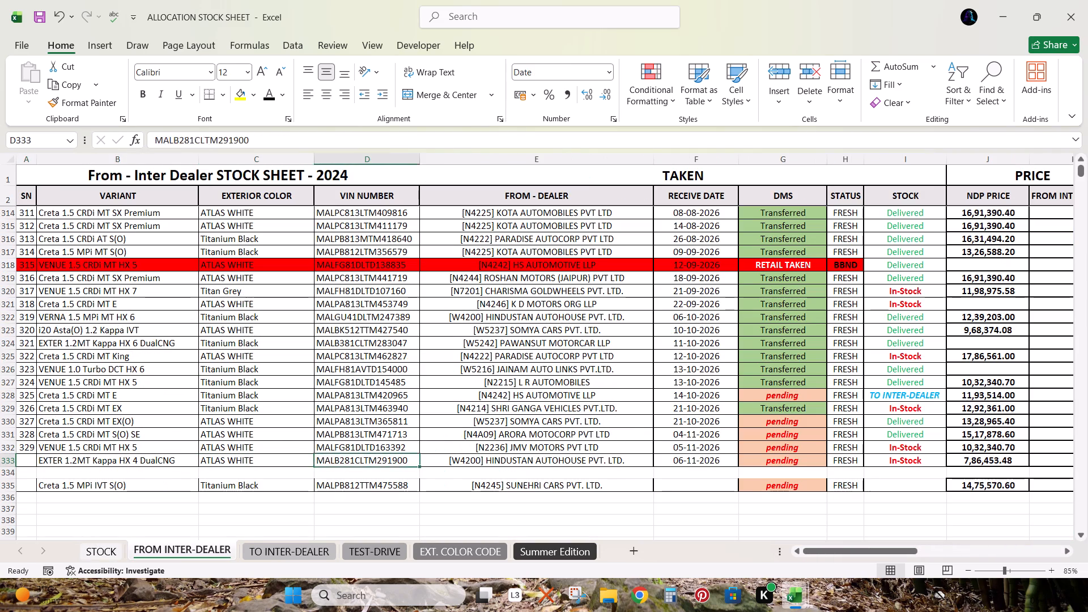
key(Right)
key(Left)
key(ctrl+Right)
key(Right)
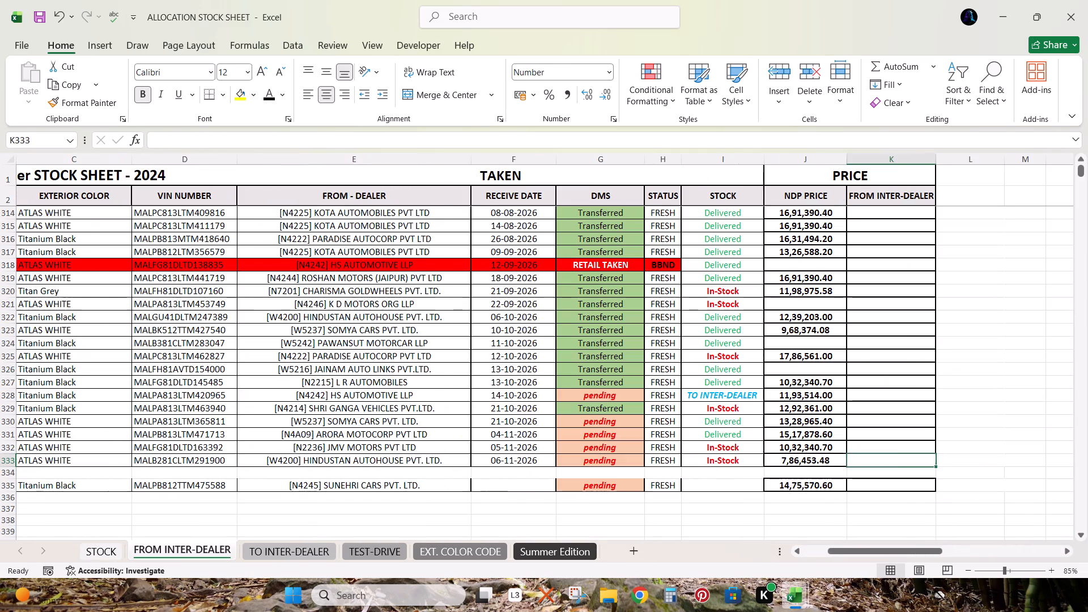
key(Right)
key(Left)
key(Left)
key(Left)
key(ctrl+Left)
key(ctrl+Left)
key(ctrl+Left)
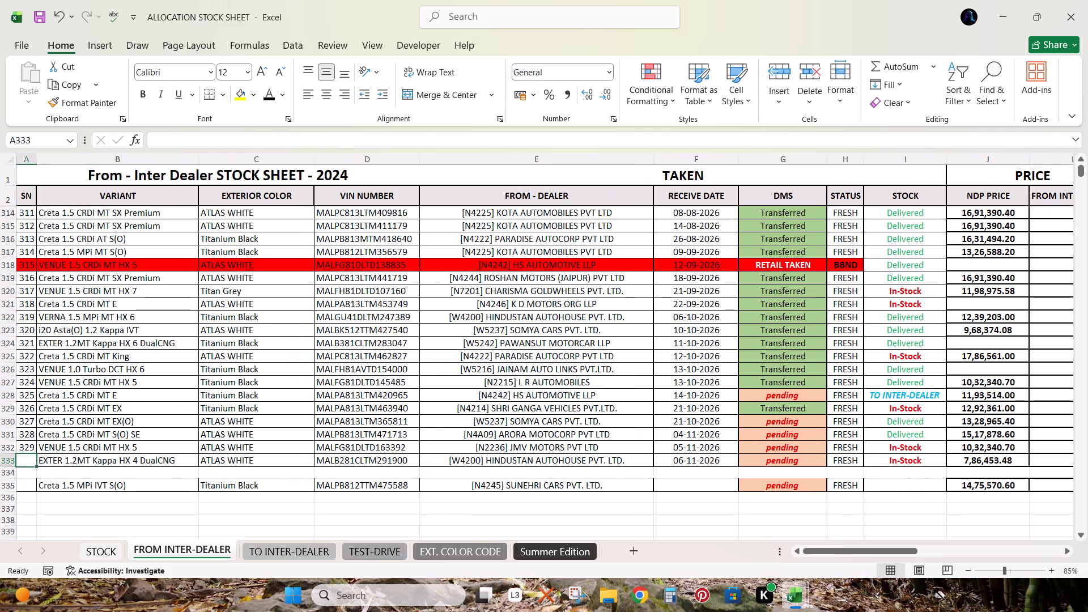
key(Right)
key(Right)
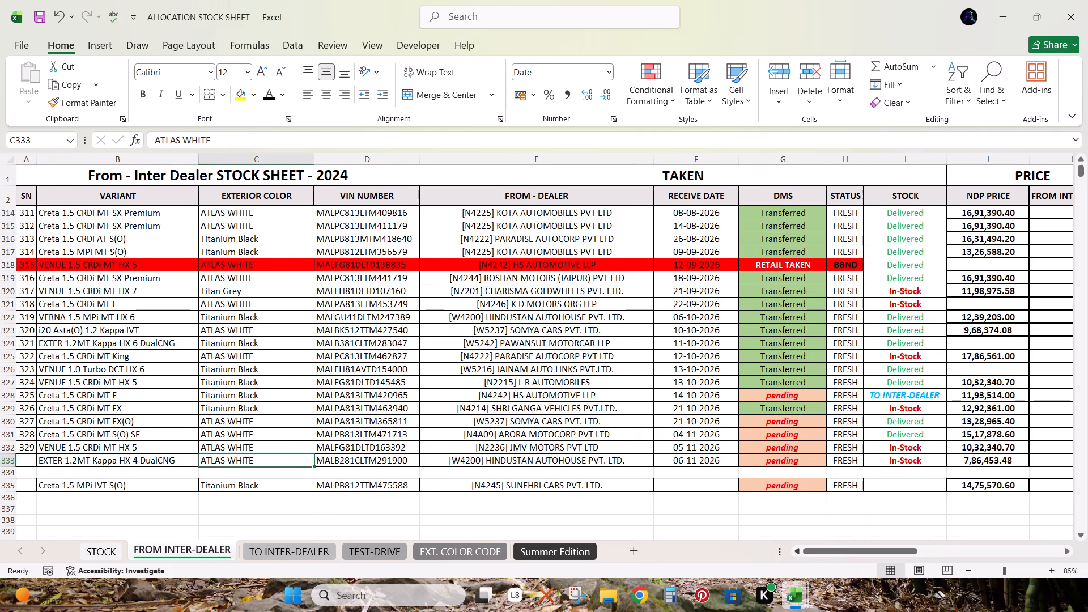
key(Right)
key(Right)
key(Right)
key(Right)
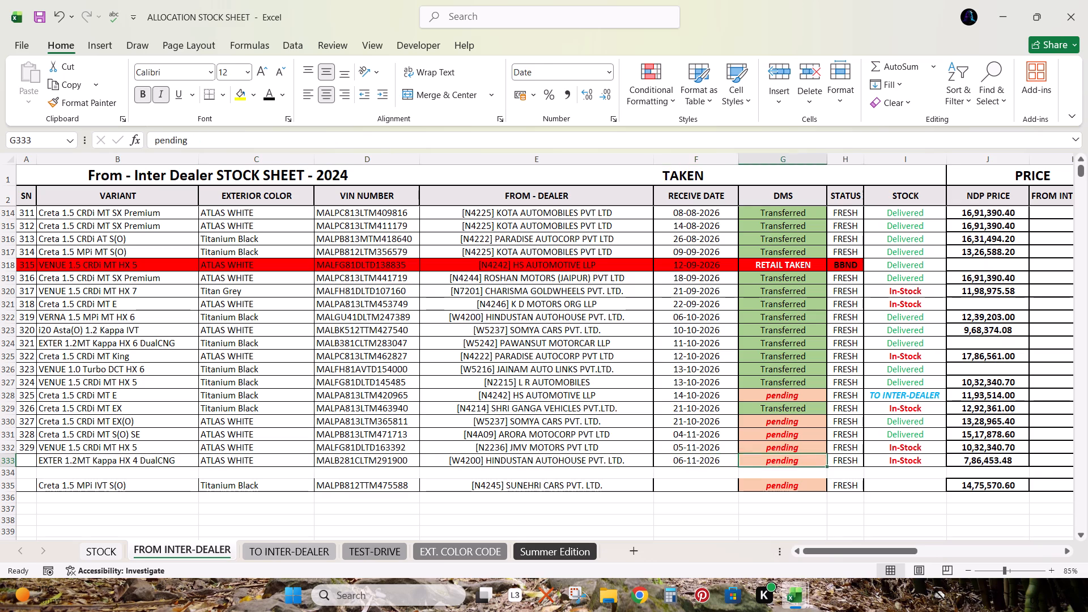
key(Right)
key(Right)
key(Right)
key(Right)
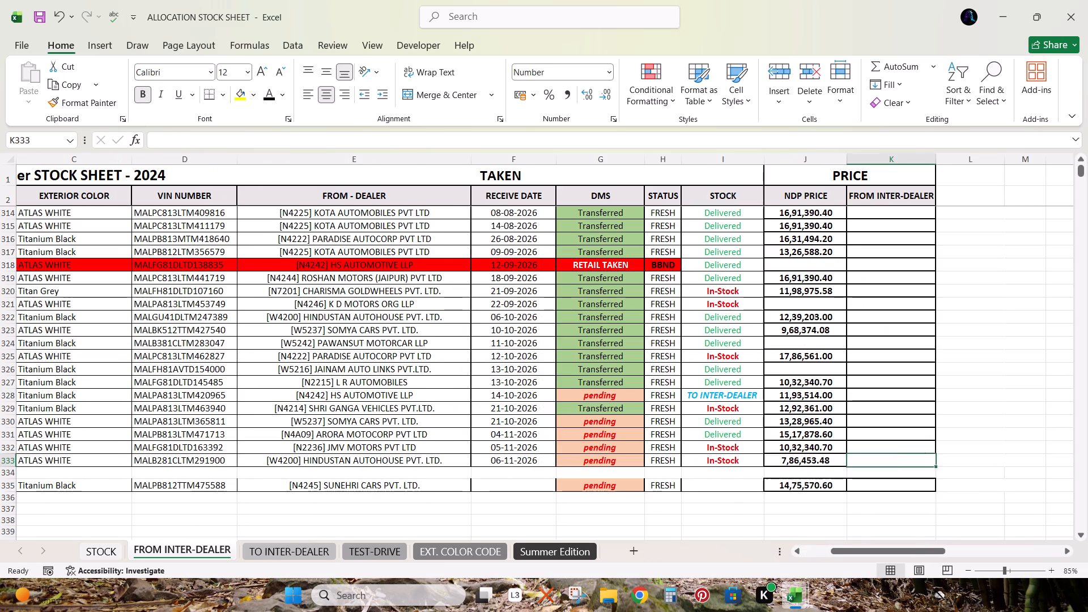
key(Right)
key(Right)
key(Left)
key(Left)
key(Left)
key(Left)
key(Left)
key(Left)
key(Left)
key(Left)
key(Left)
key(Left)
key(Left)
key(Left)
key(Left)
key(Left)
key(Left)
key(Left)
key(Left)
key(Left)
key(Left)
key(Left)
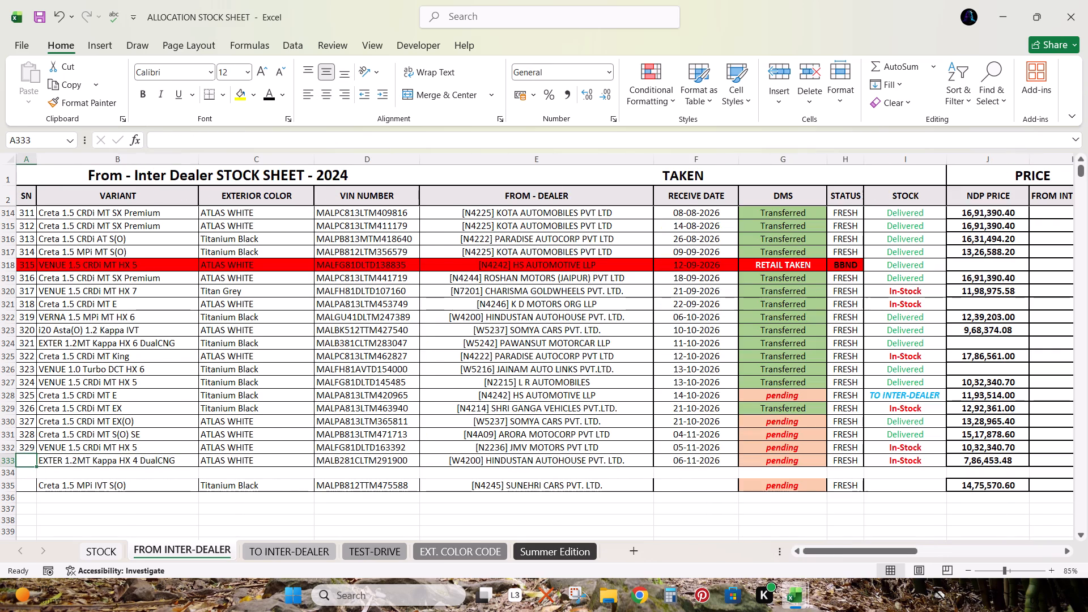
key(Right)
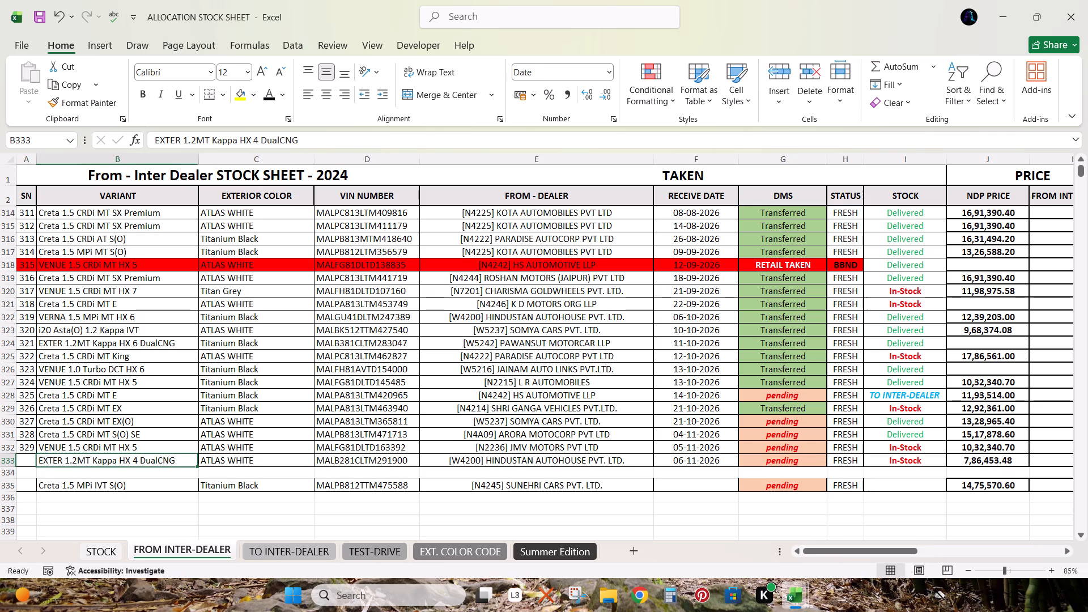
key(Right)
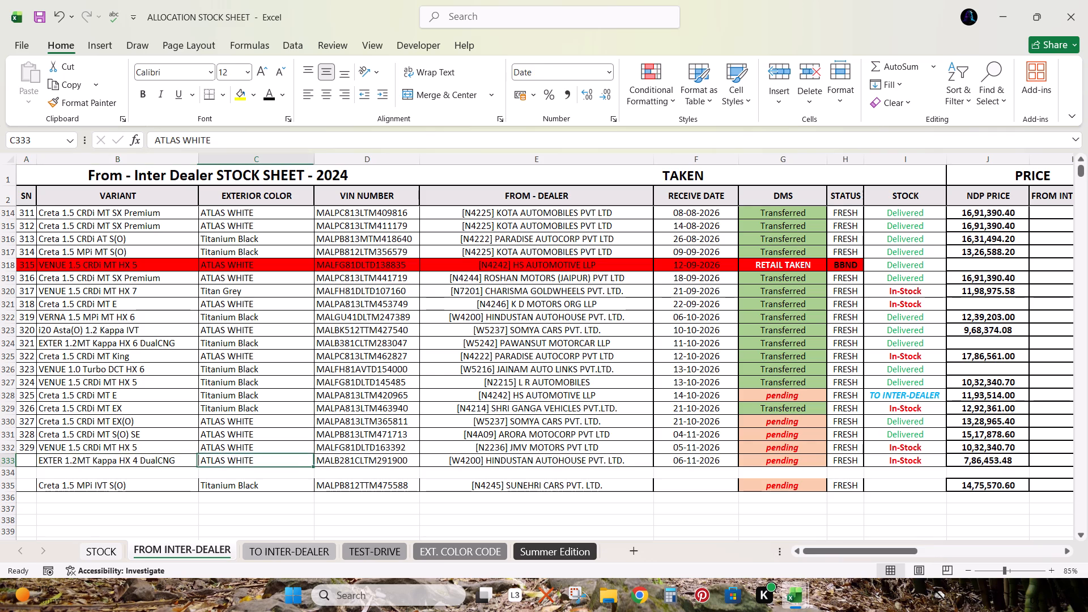
Review row 333 of FROM INTER-DEALER from its NDP Price back to its exterior colour and VIN.
key(ctrl+Right)
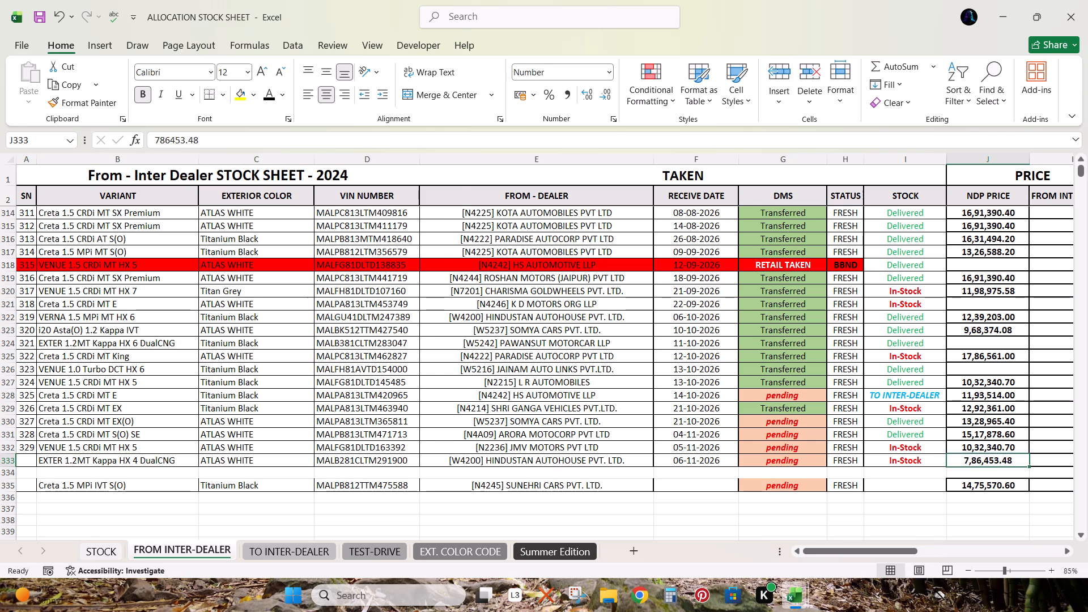
key(Right)
key(Left)
key(Left)
key(Left)
key(Left)
key(Left)
key(Left)
key(Left)
key(Left)
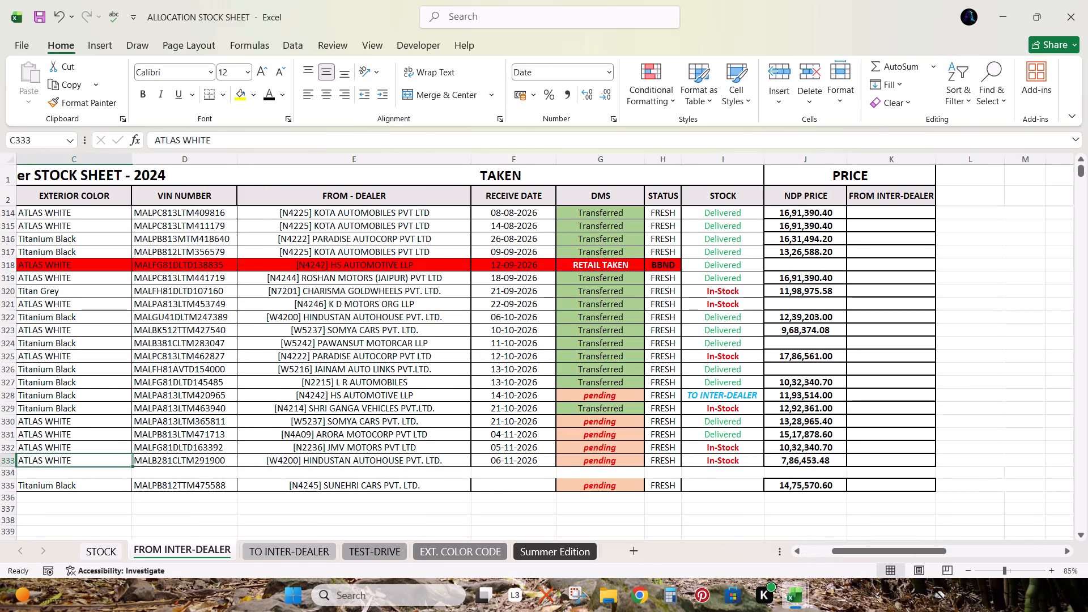
key(Right)
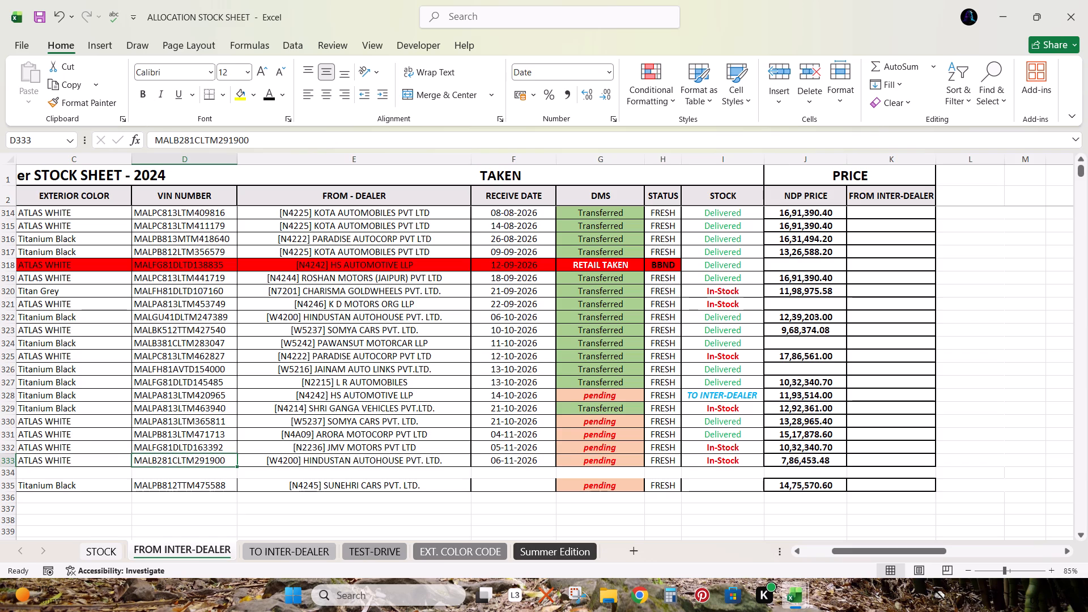
Search the STOCK sheet for the VIN copied from row 333 of FROM INTER-DEALER.
key(ctrl+Left)
key(Right)
key(Right)
key(ctrl+c)
key(ctrl+Page_Up)
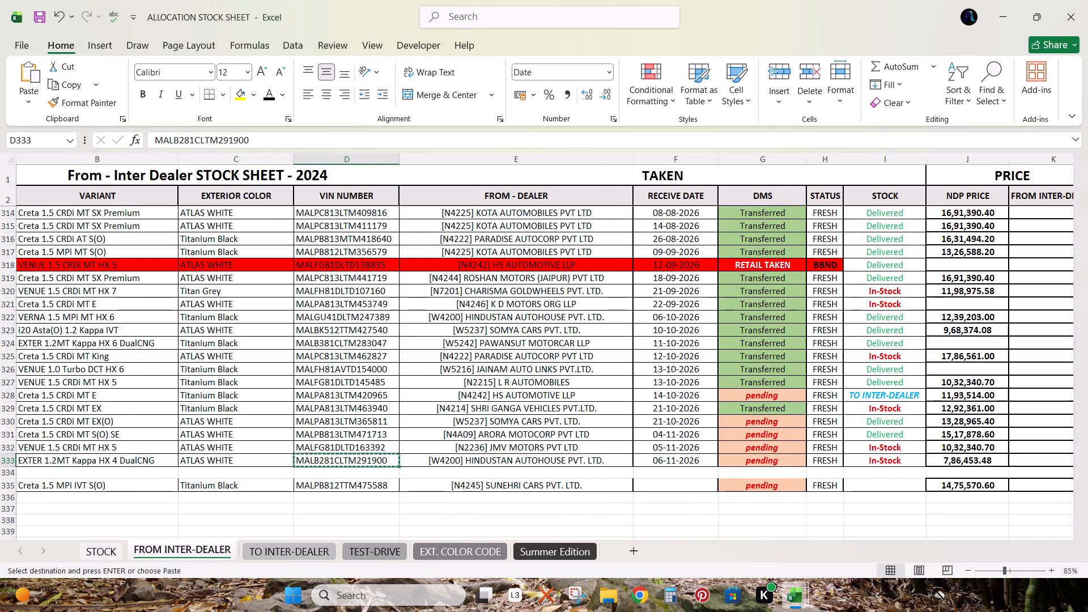
key(Right)
key(ctrl+f)
key(ctrl+v)
key(Return)
key(Return)
key(Return)
key(Return)
key(Return)
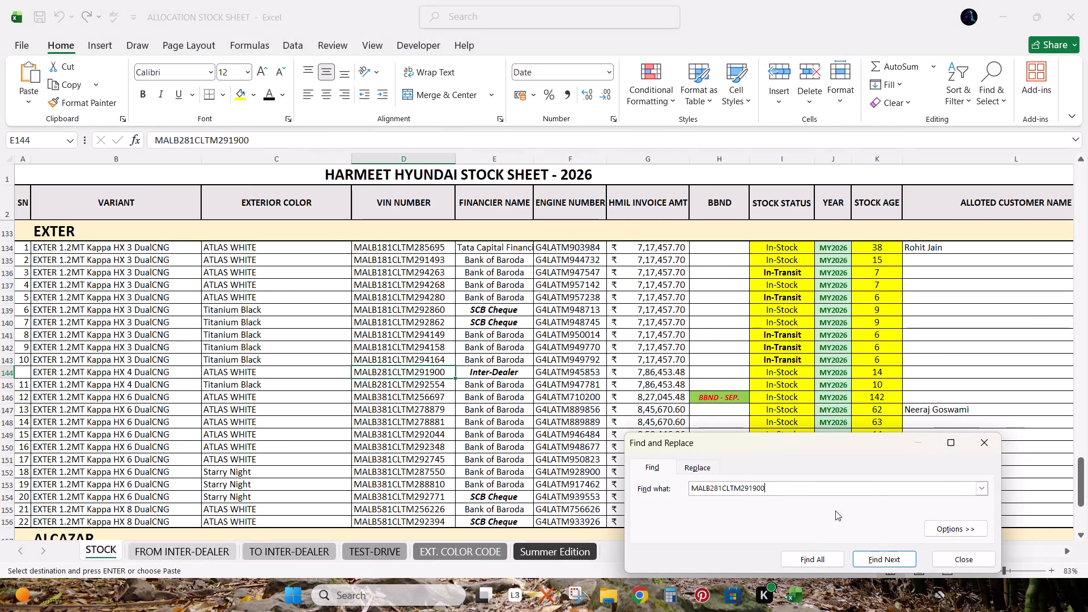
key(Return)
key(Escape)
Check row 144 of STOCK through to its Plant Billing Date and switch to Vehicle Mgt in GDMS and back.
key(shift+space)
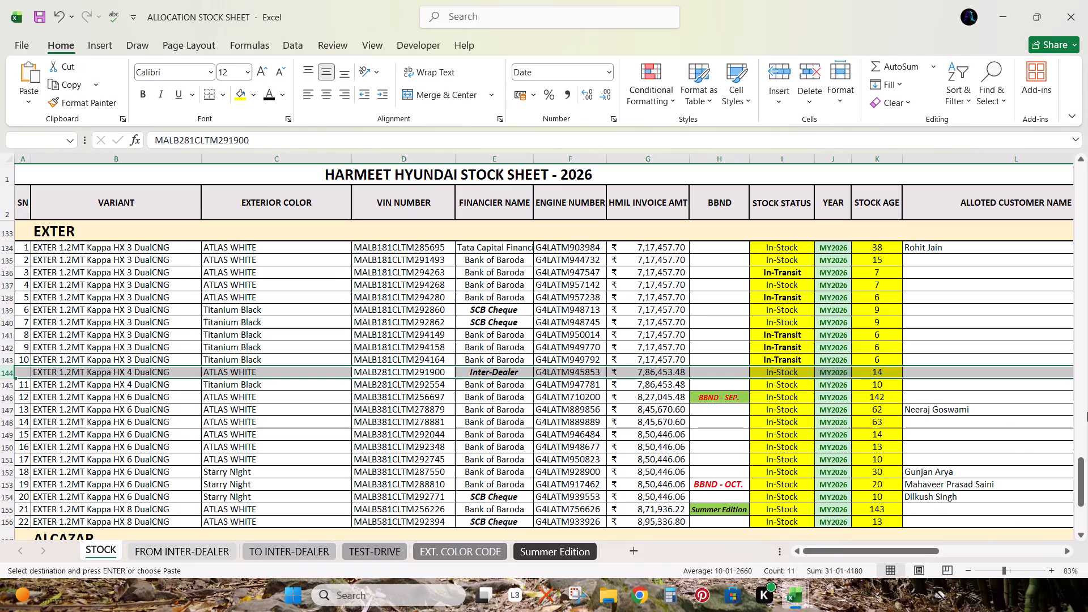
key(ctrl+Right)
key(Right)
key(Right)
key(Right)
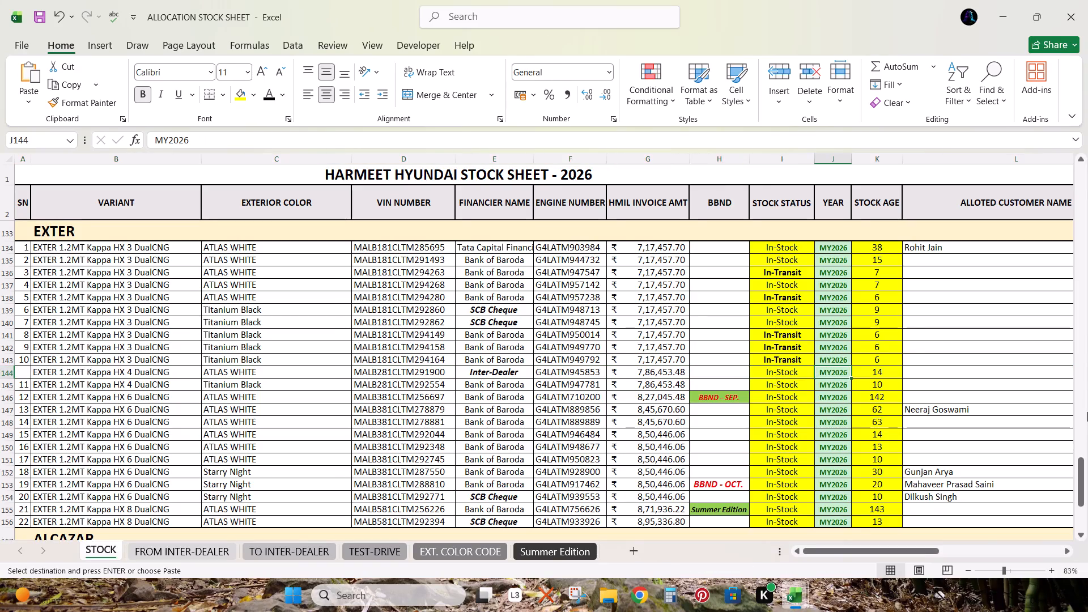
key(Right)
key(ctrl+Right)
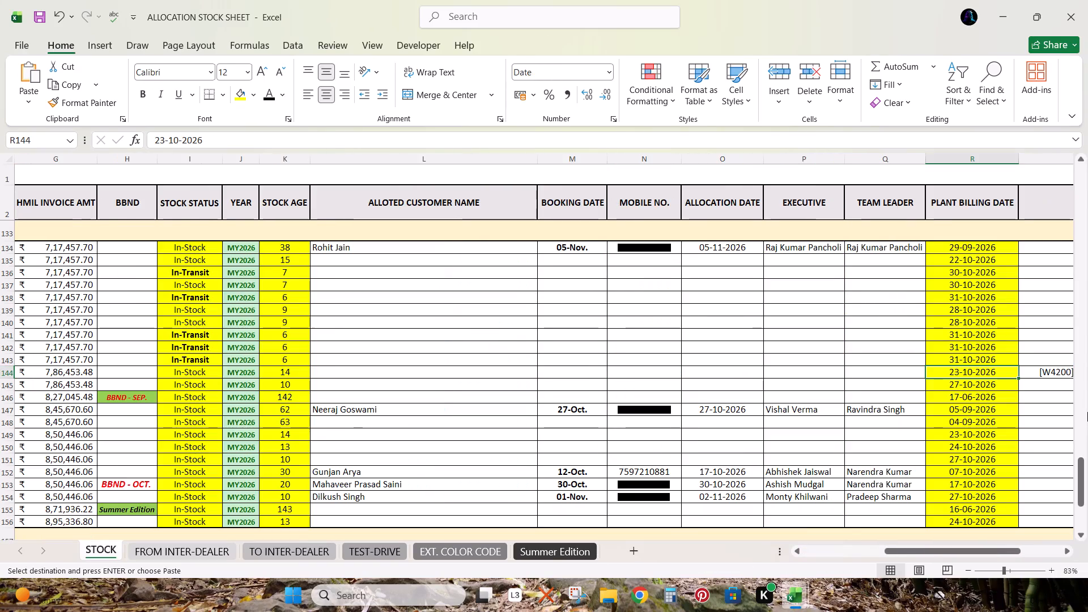
key(alt+Tab)
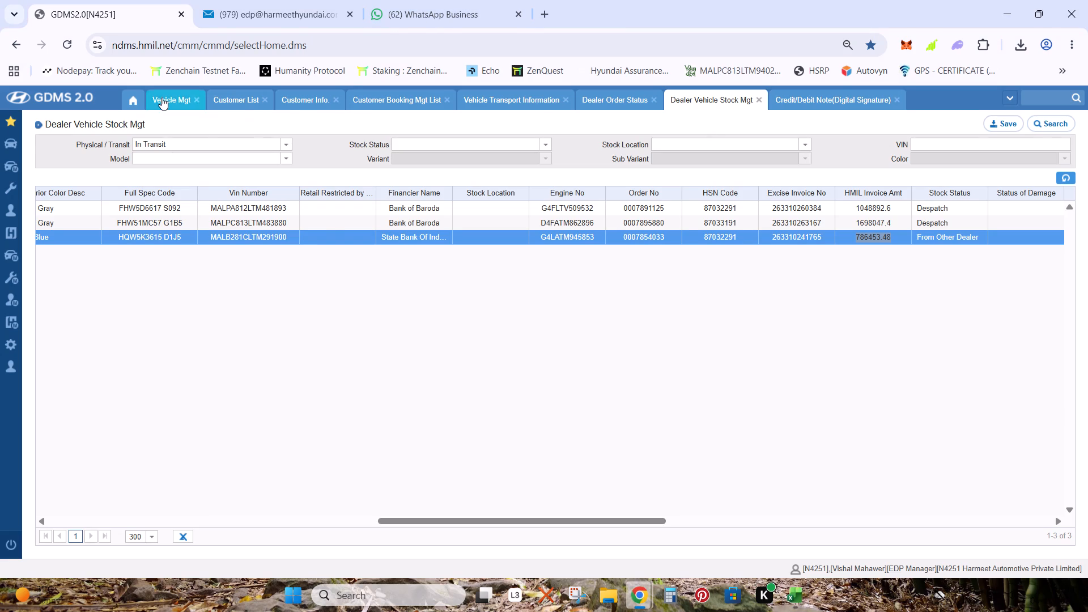
click(161, 97)
key(alt+Tab)
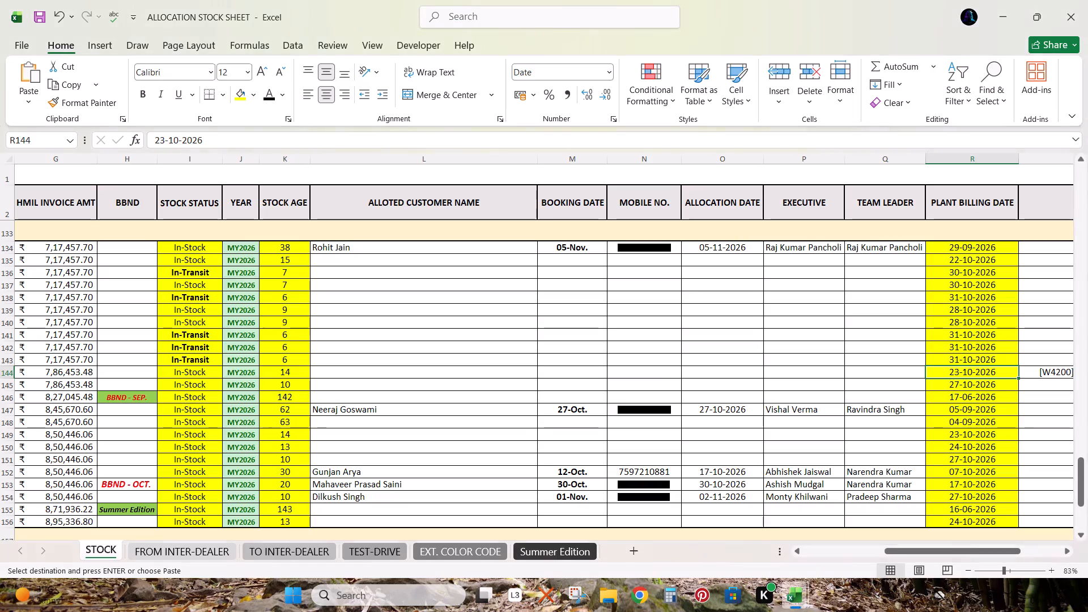
key(alt+Tab)
key(alt+Tab)
Save the workbook, then renumber the EXTER section's SN column in STOCK as a continuous series down to 23, including row 144.
key(ctrl+Left)
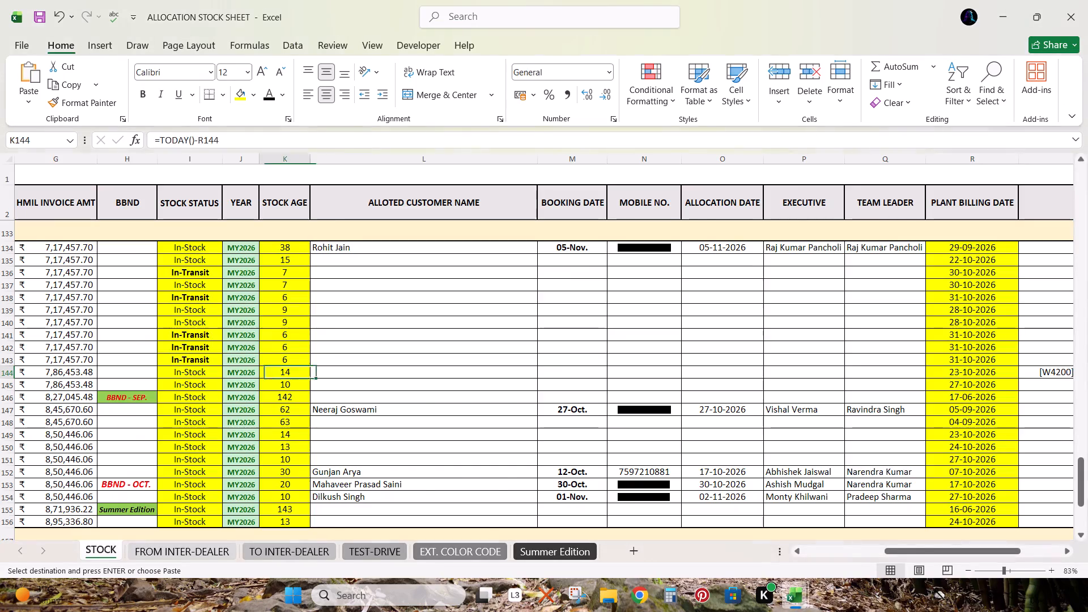
key(ctrl+Left)
key(ctrl+Left)
key(ctrl+Left)
key(ctrl+Left)
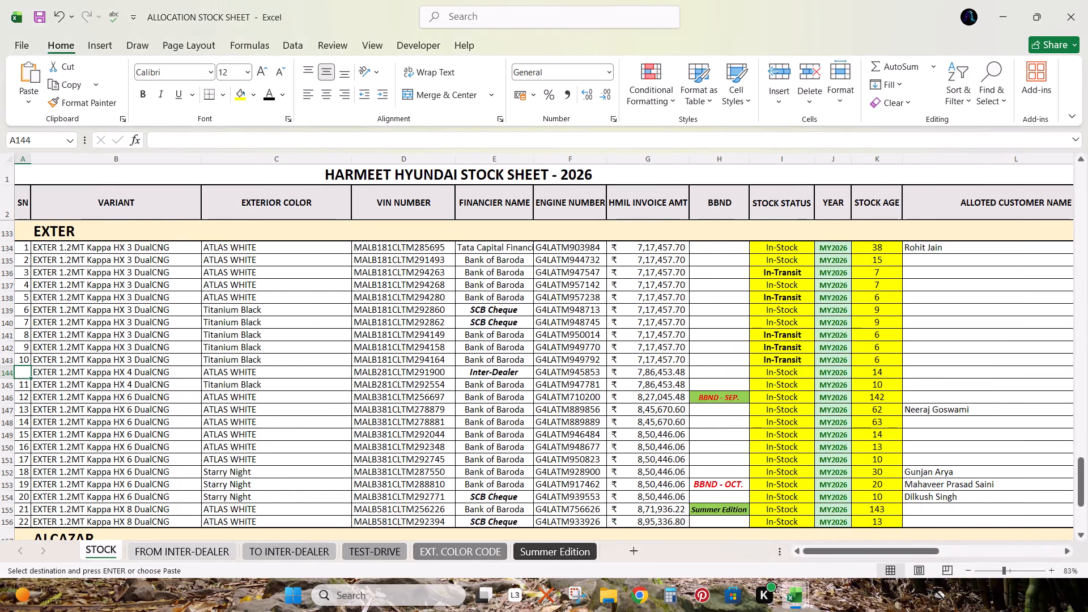
key(ctrl+s)
key(ctrl+d)
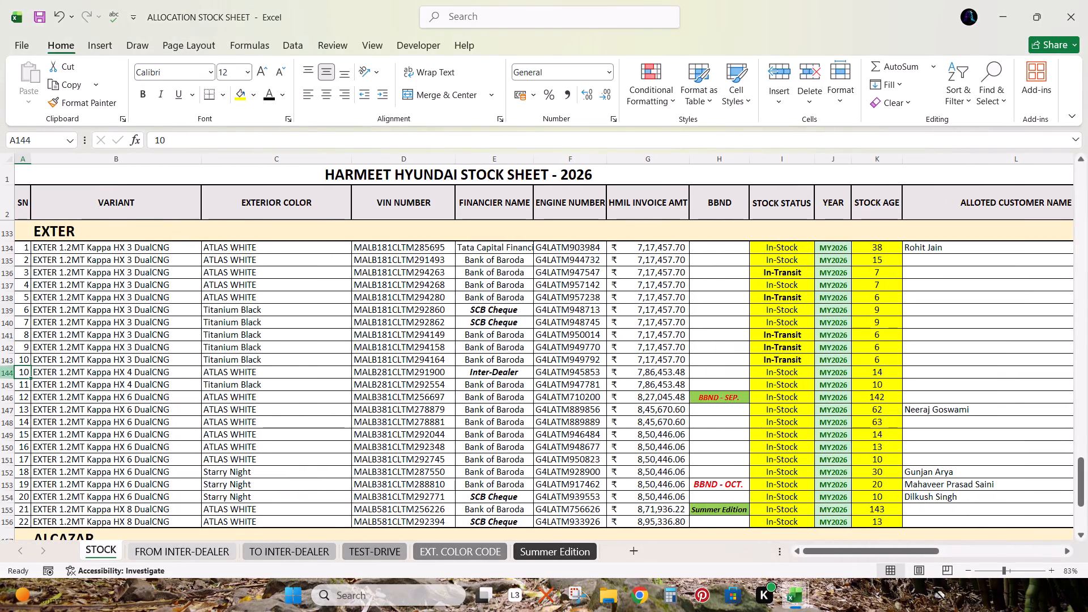
drag(19, 280, 24, 297)
double_click(29, 304)
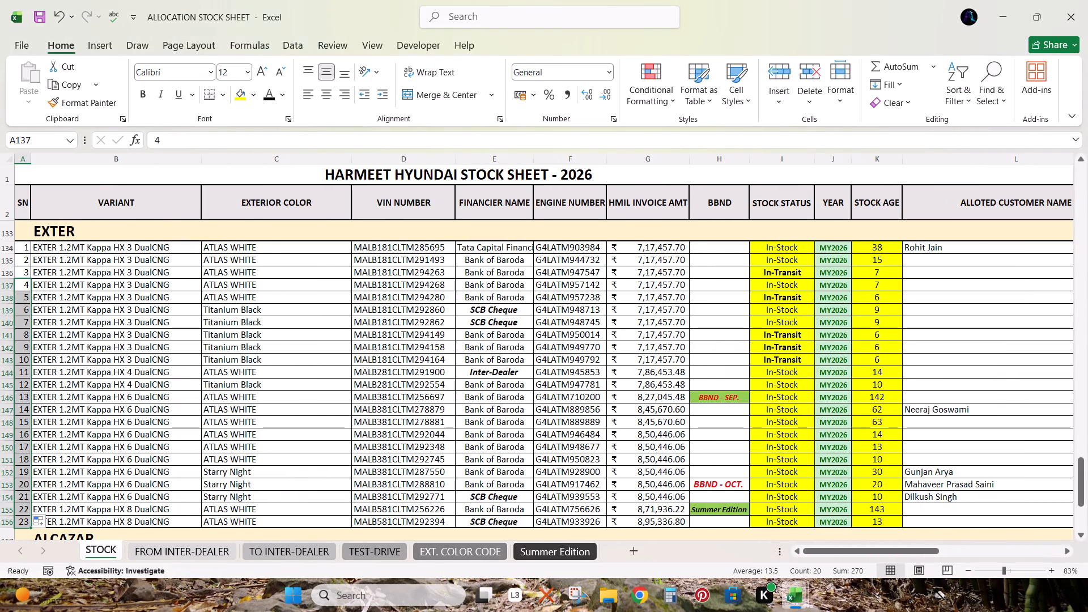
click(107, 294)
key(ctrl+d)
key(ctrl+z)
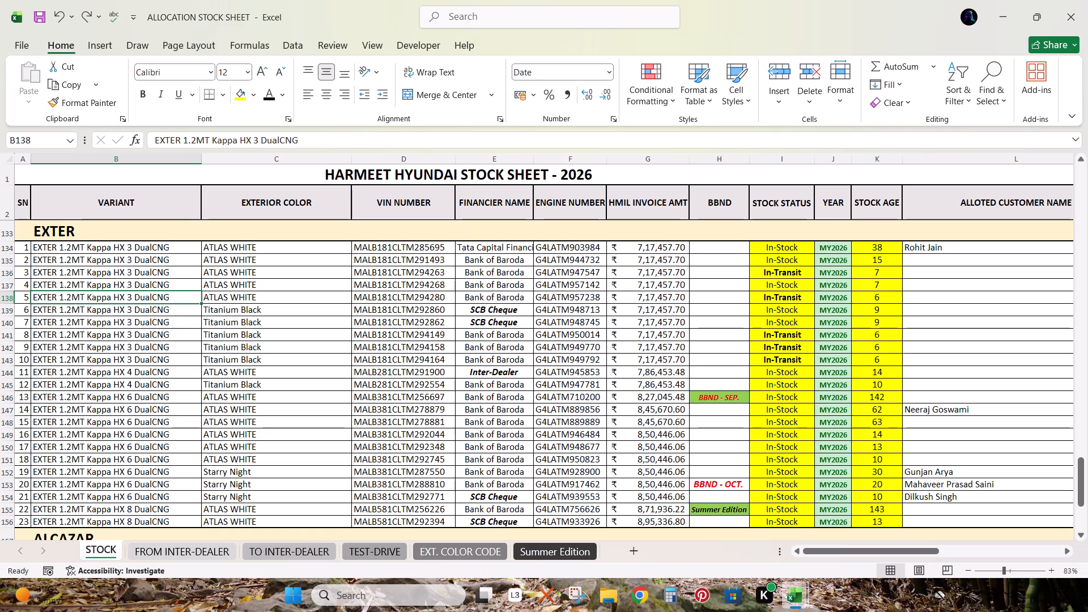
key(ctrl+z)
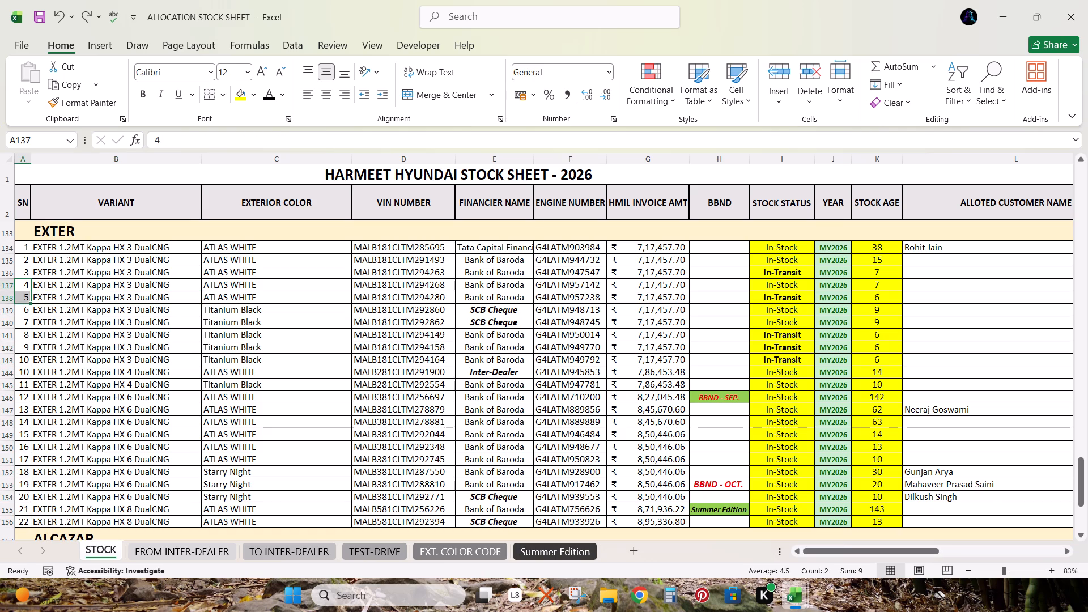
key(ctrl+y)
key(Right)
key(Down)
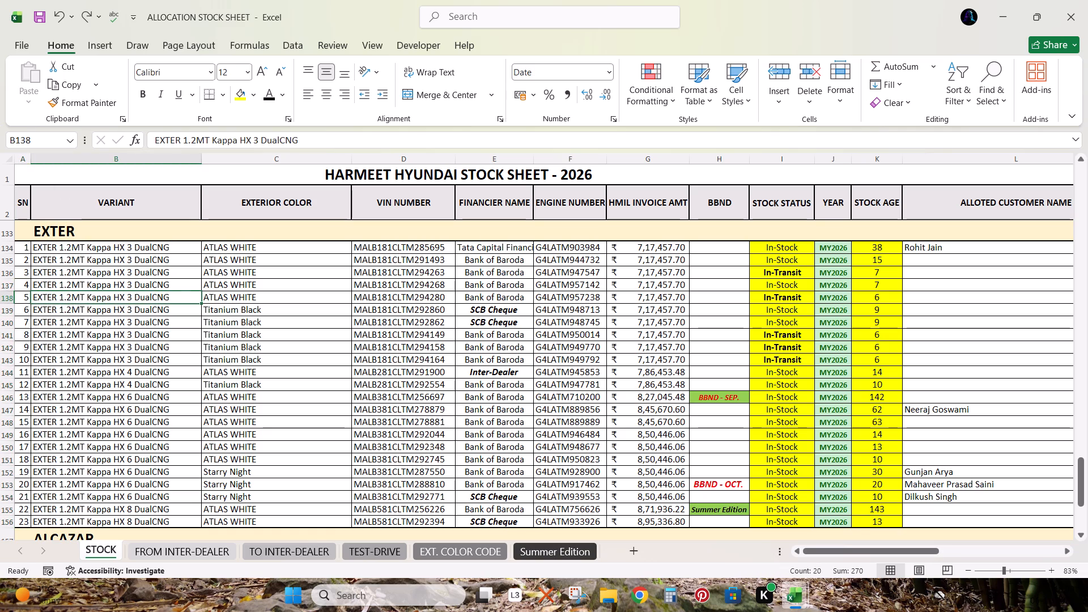
Save the workbook and extend the SN series in FROM INTER-DEALER to 330 in row 333.
key(ctrl+s)
key(ctrl+Page_Down)
key(ctrl+Left)
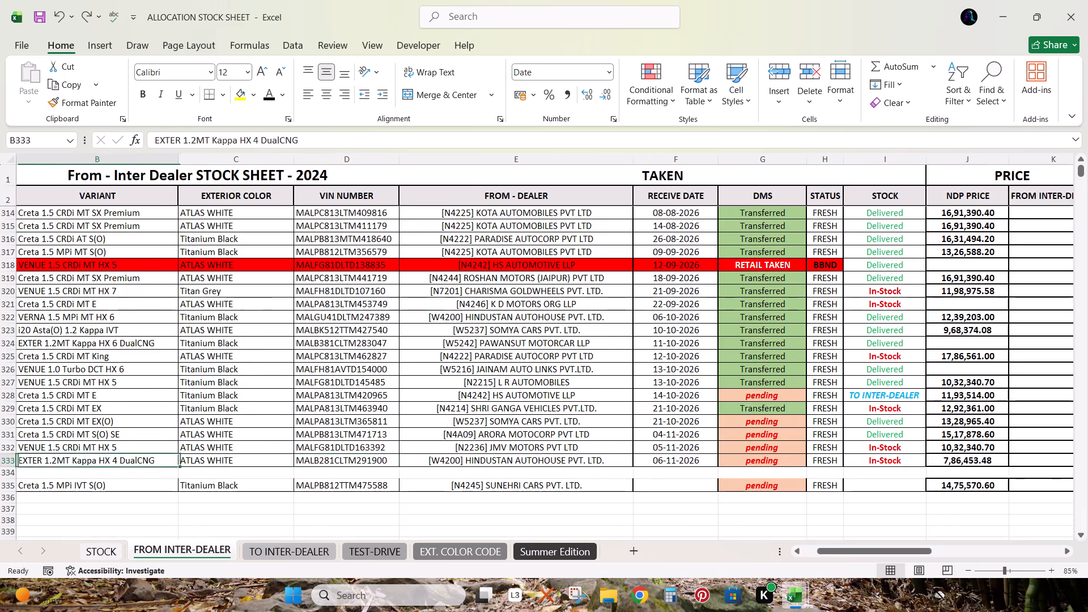
key(ctrl+Left)
key(Up)
key(Up)
key(shift+Down)
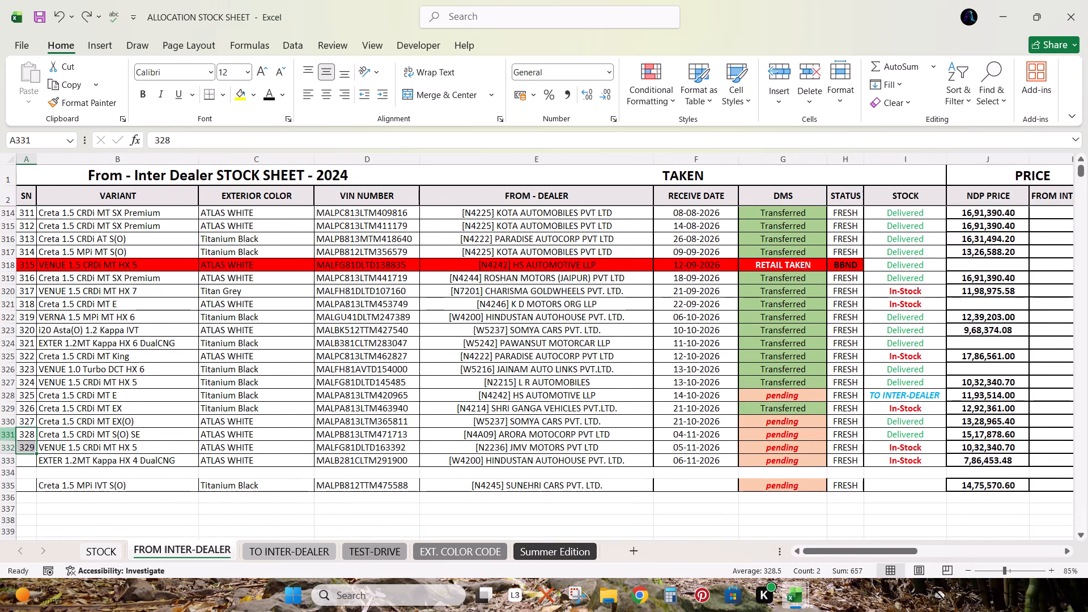
double_click(36, 453)
Look up row 333's VIN in STOCK again and go to that vehicle's Alloted Customer Name cell.
click(359, 460)
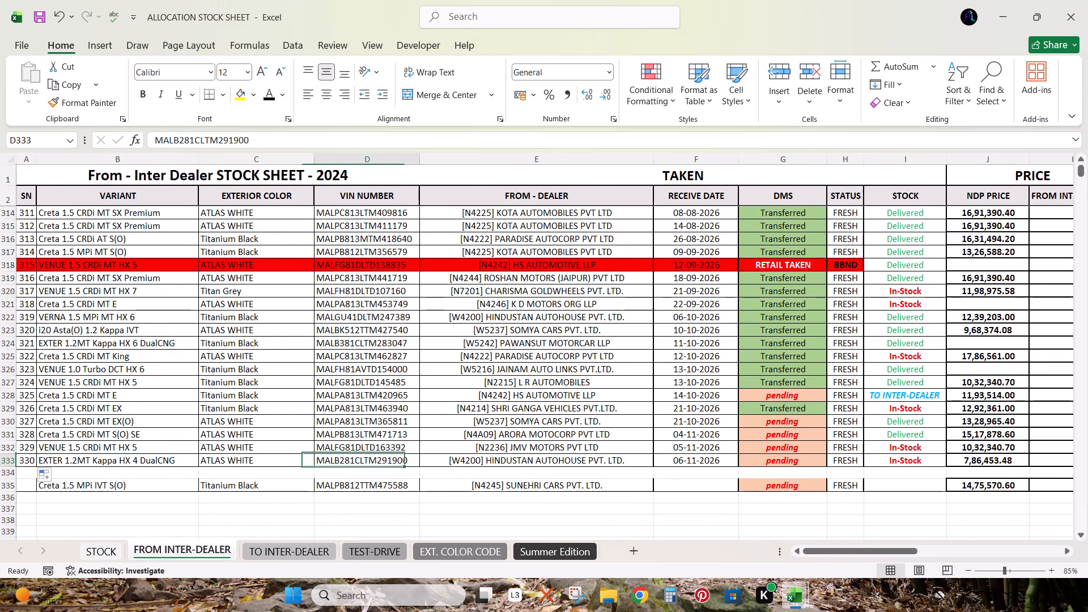
key(ctrl+c)
key(ctrl+Page_Up)
key(Right)
key(ctrl+f)
key(ctrl+v)
key(Return)
key(Return)
key(Return)
key(Return)
key(Escape)
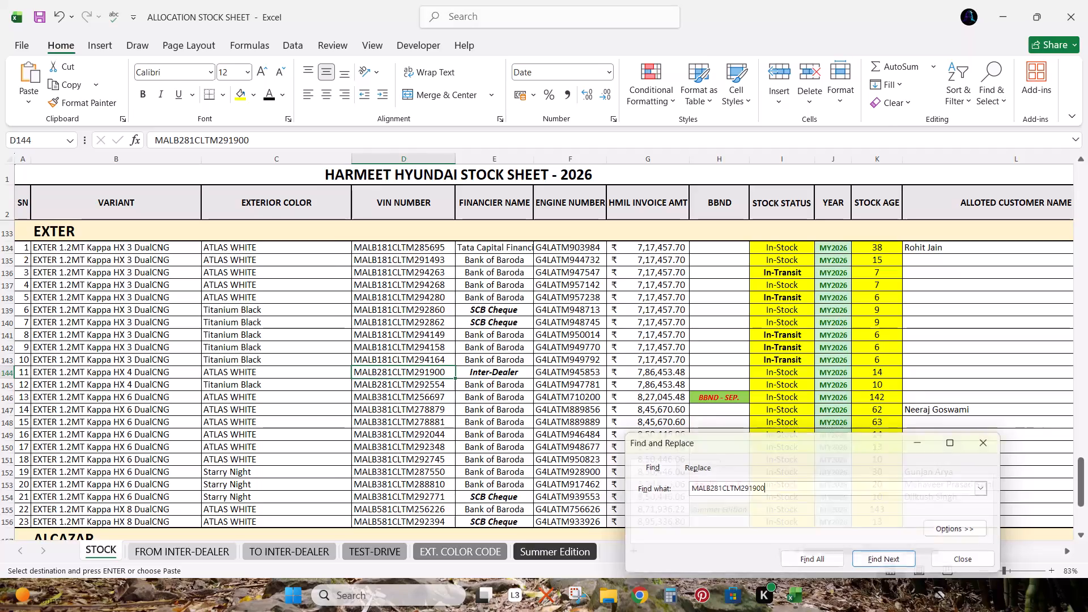
key(ctrl+Right)
key(Right)
key(Right)
key(Right)
key(Right)
key(Right)
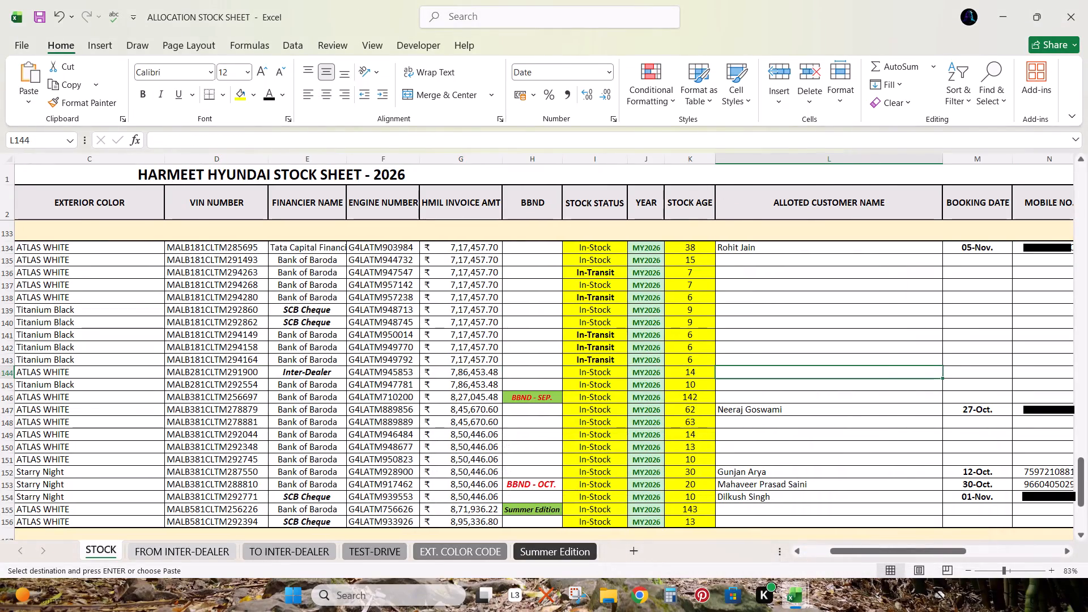
Switch to the Book - Copy - Copy workbook and filter Sheet4's Model column by EXT.
click(1087, 611)
double_click(219, 311)
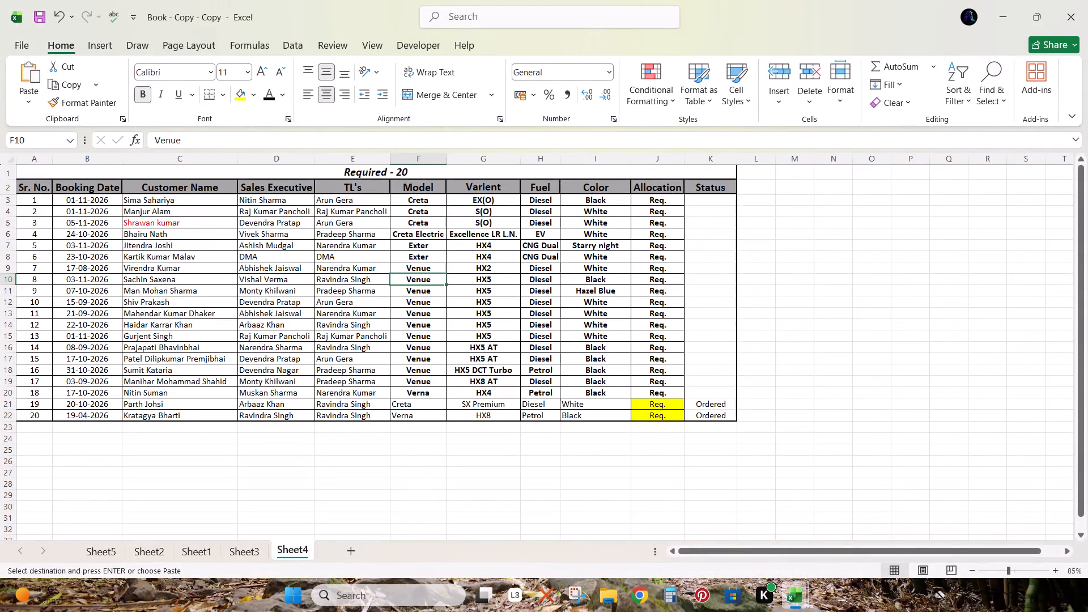
click(422, 186)
key(ctrl+shift+l)
key(alt+Down)
key(Down)
key(Down)
key(Down)
key(Down)
key(Down)
key(Down)
key(Down)
key(Down)
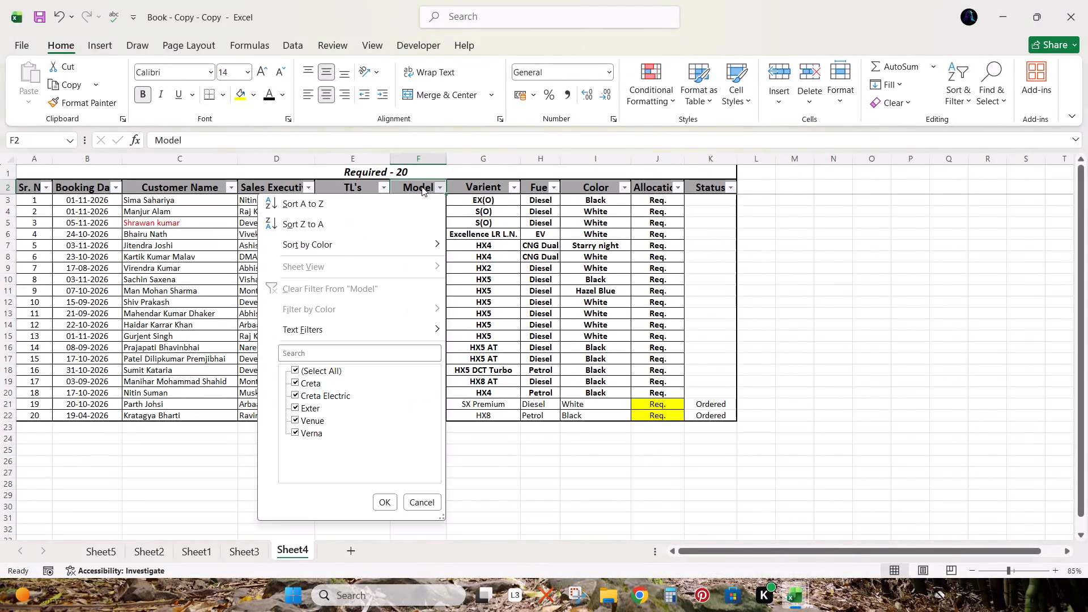
key(Down)
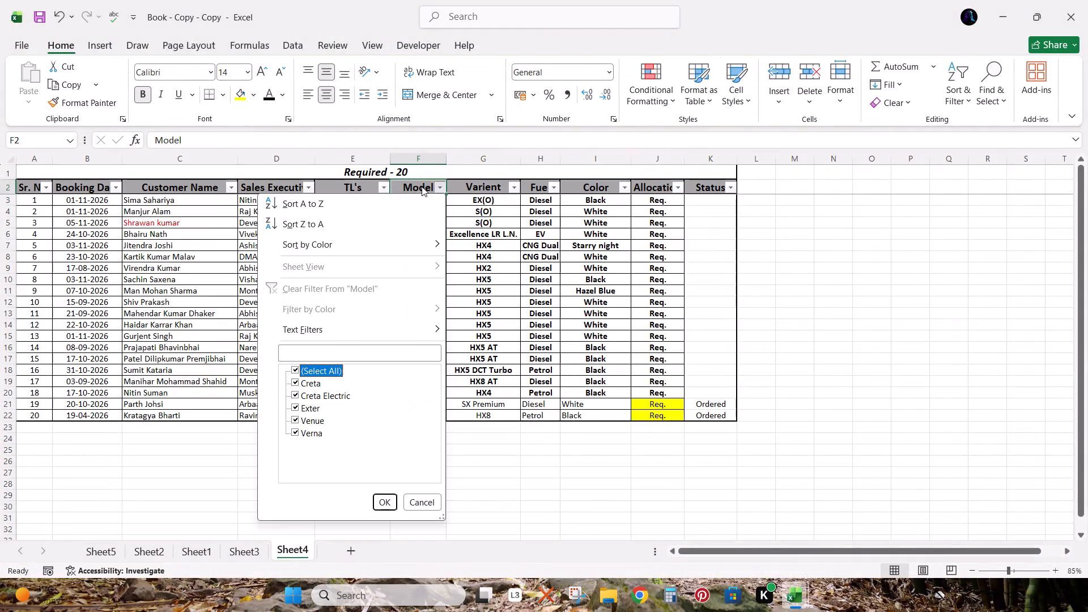
key(Up)
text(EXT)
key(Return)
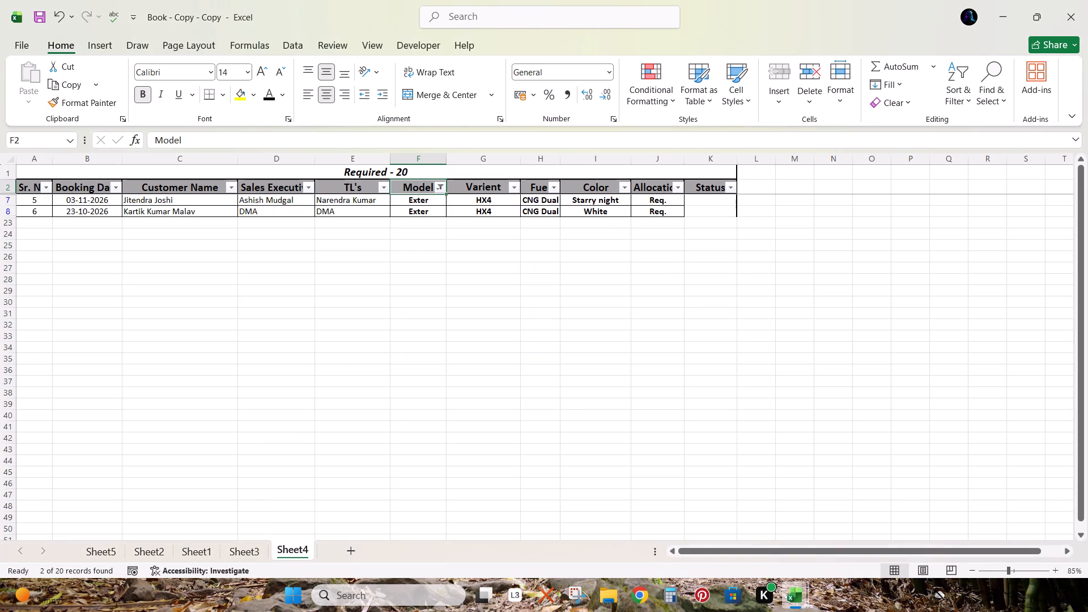
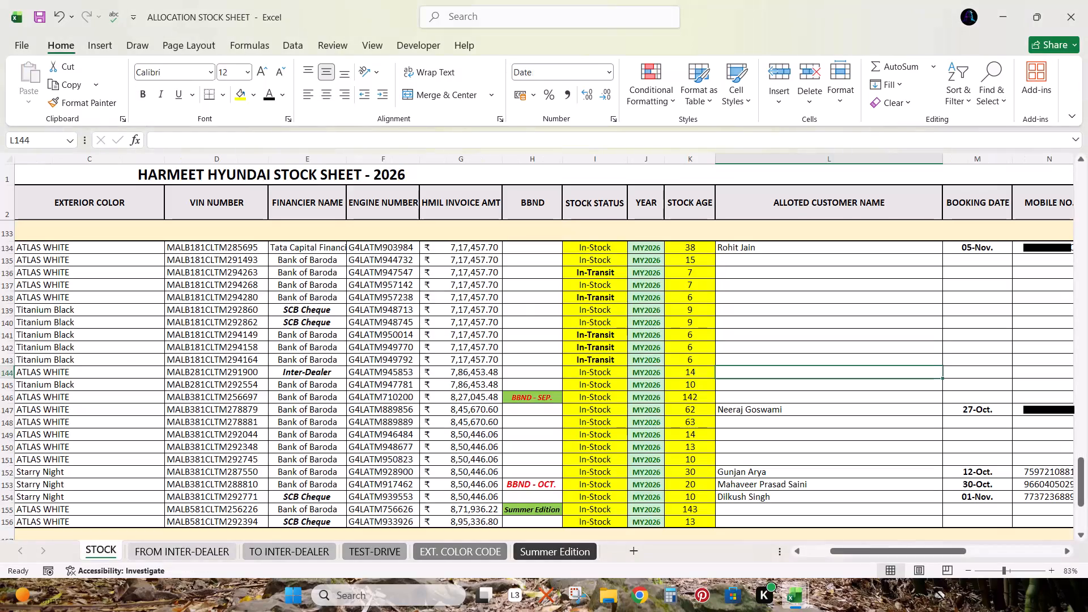
Switch back to the Book - Copy - Copy workbook to check Sheet4's filtered Exter bookings against the stock.
key(alt+Tab)
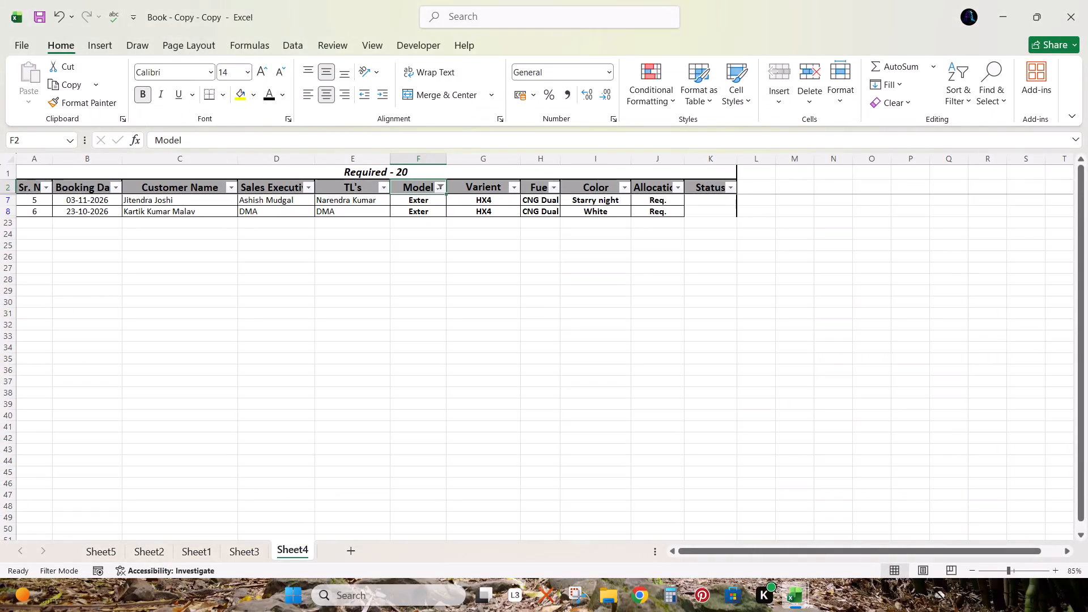
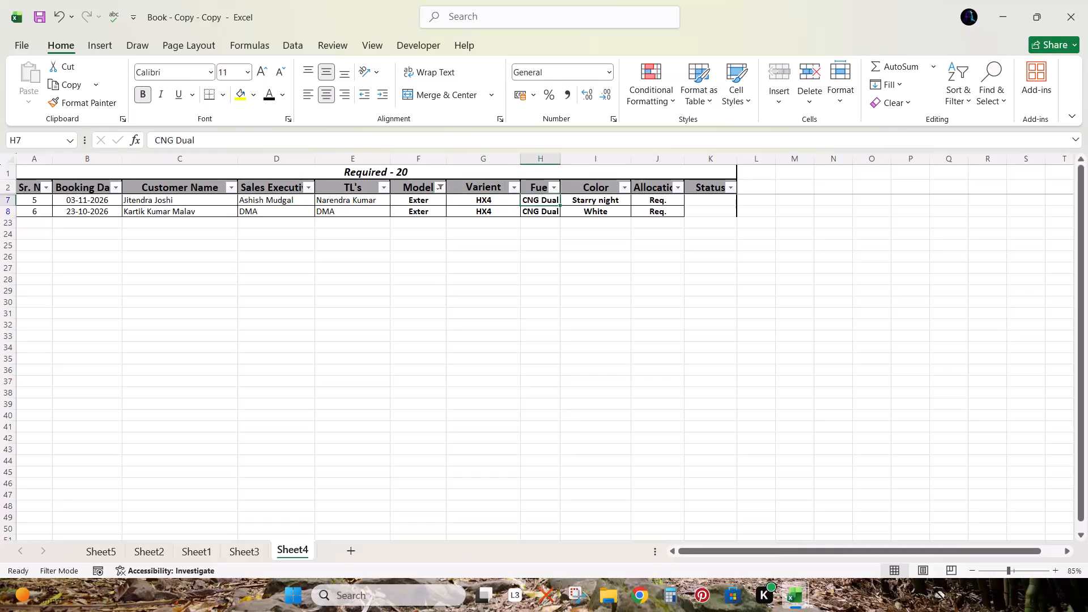
Compare Sheet4's white Exter HX4 CNG Dual booking with the Atlas White HX 4 DualCNG inter-dealer vehicle in ALLOCATION STOCK SHEET.
key(Down)
key(shift+space)
key(alt+Tab)
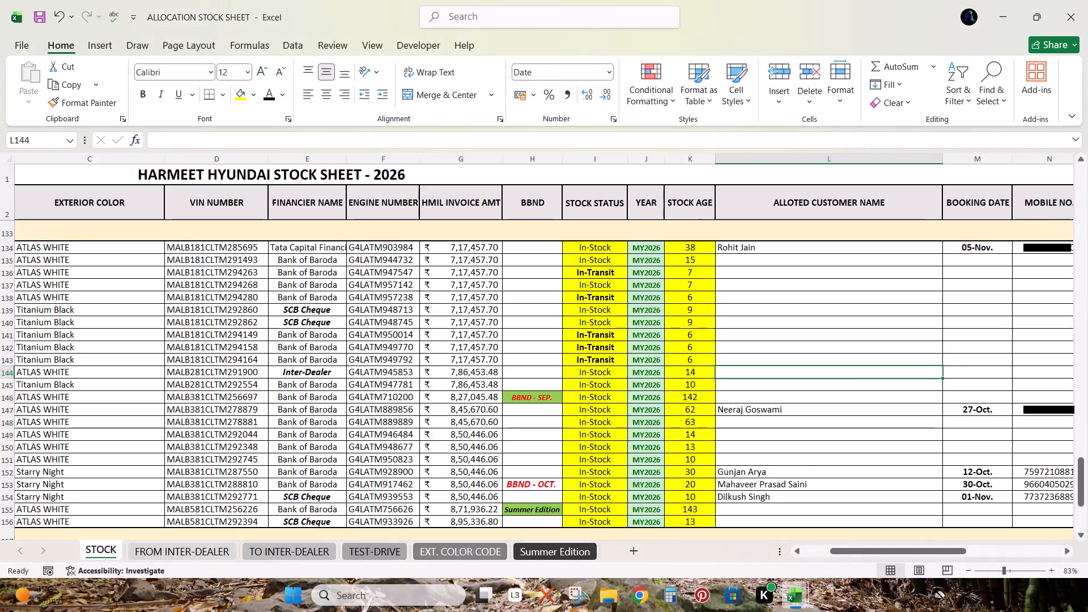
key(ctrl+Left)
key(ctrl+Left)
key(ctrl+Left)
key(ctrl+Left)
key(ctrl+Left)
key(ctrl+Left)
key(shift+space)
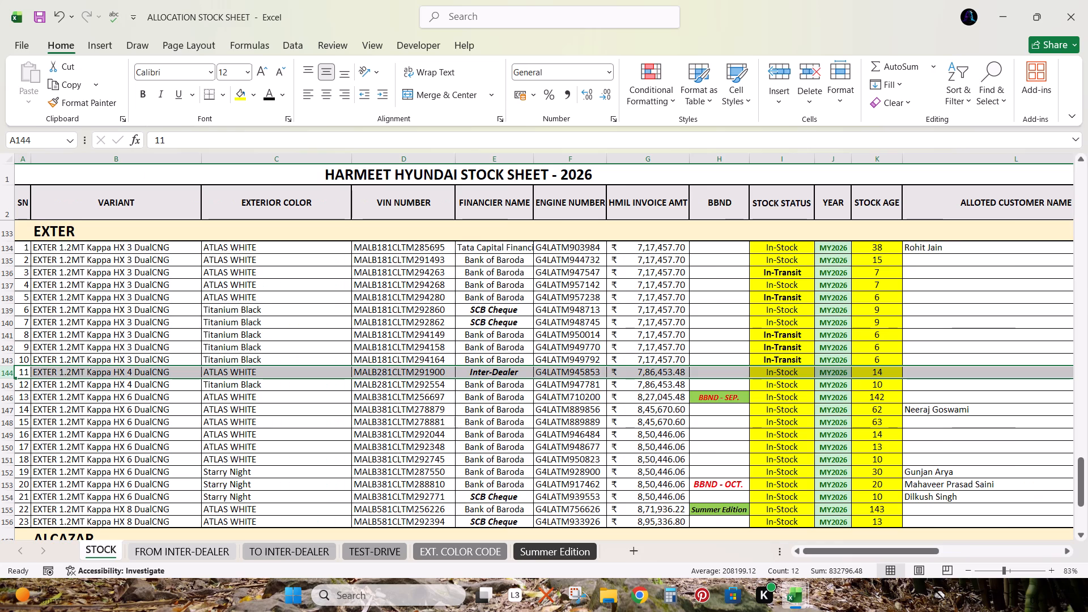
key(alt+Tab)
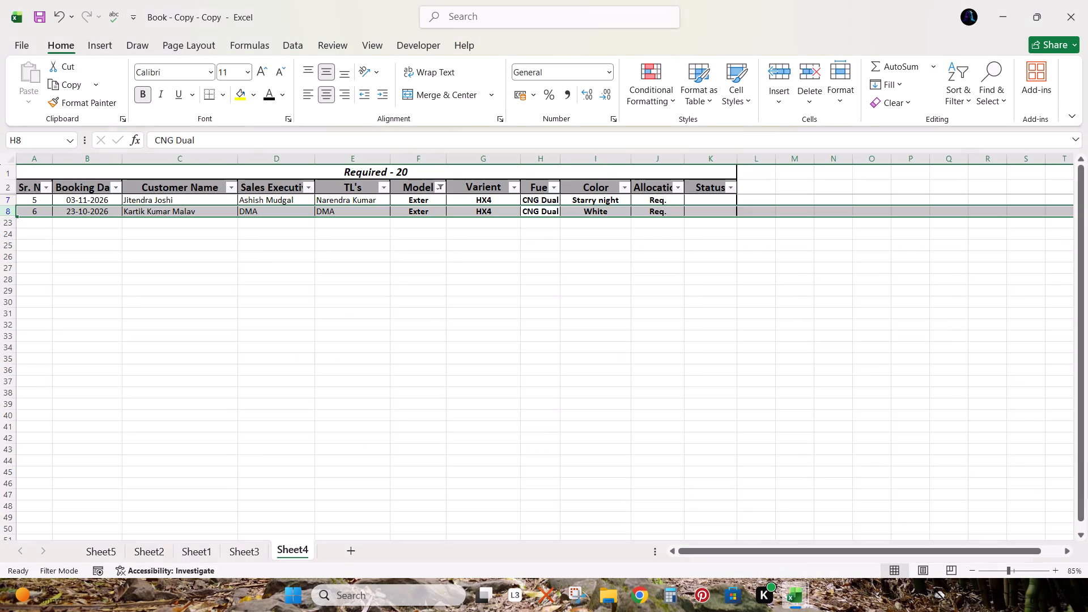
key(alt+Tab)
key(alt+Tab)
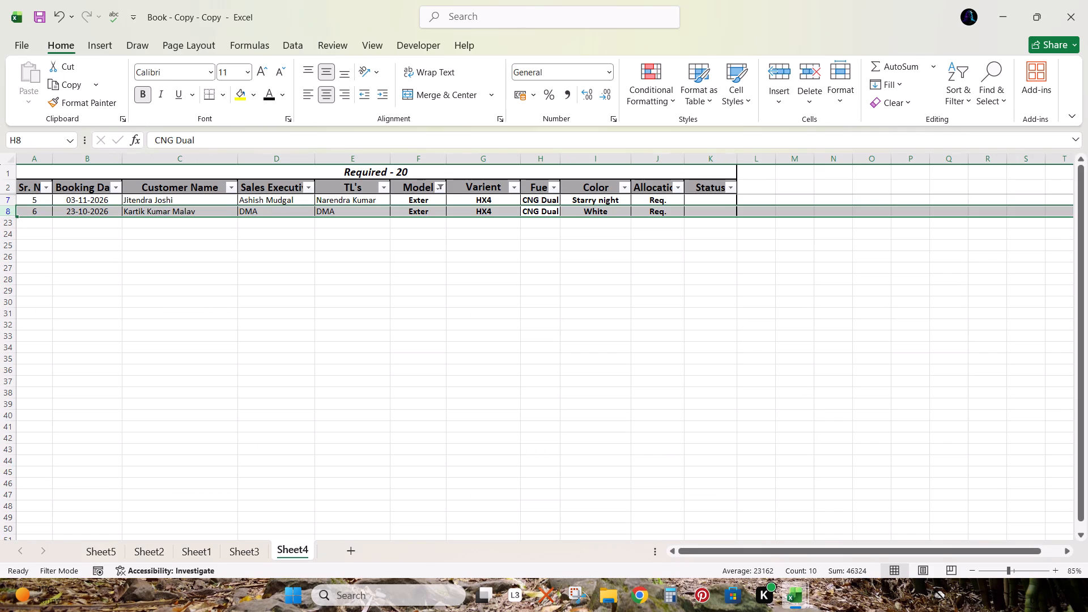
key(alt+Tab)
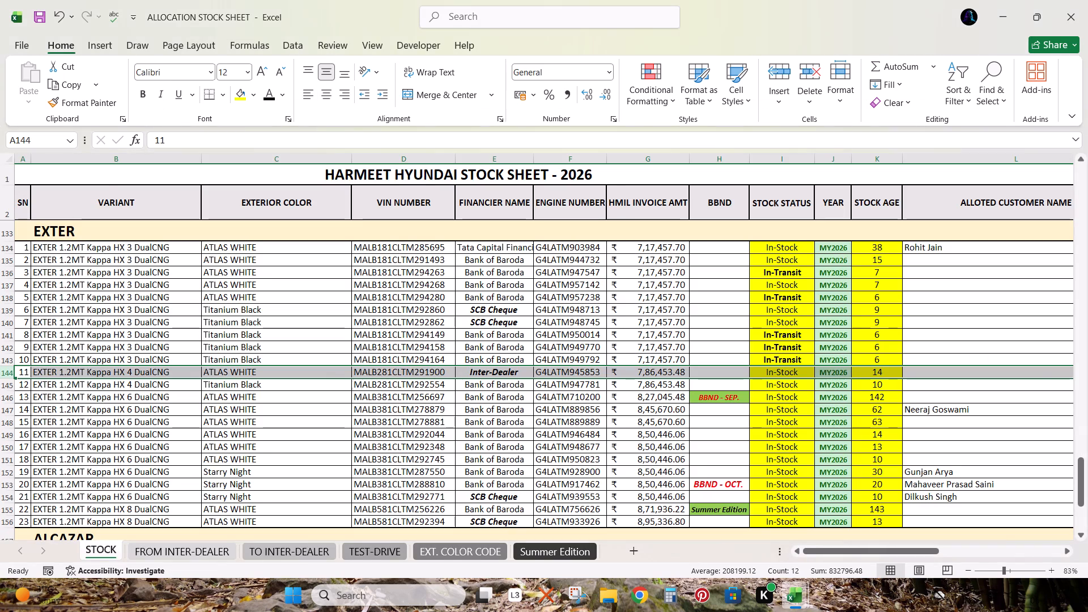
key(alt+Tab)
Copy the customer name of the white Exter HX4 booking from Sheet4 and find it in the BOOKING LIST workbook.
key(ctrl+Left)
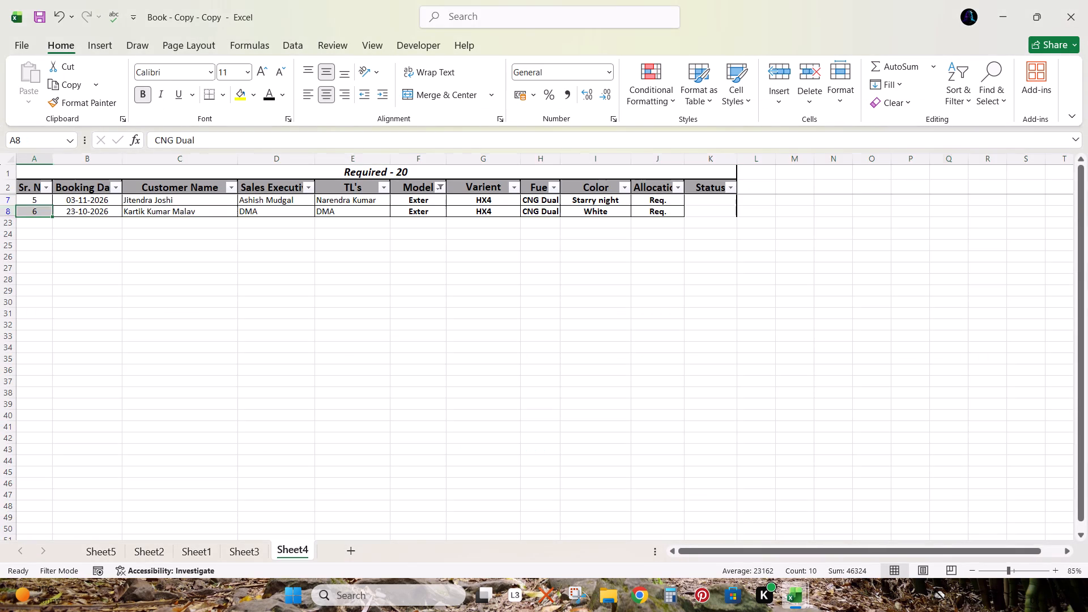
key(ctrl+Left)
key(Right)
key(Right)
key(ctrl+c)
key(alt+Tab)
key(alt+Tab)
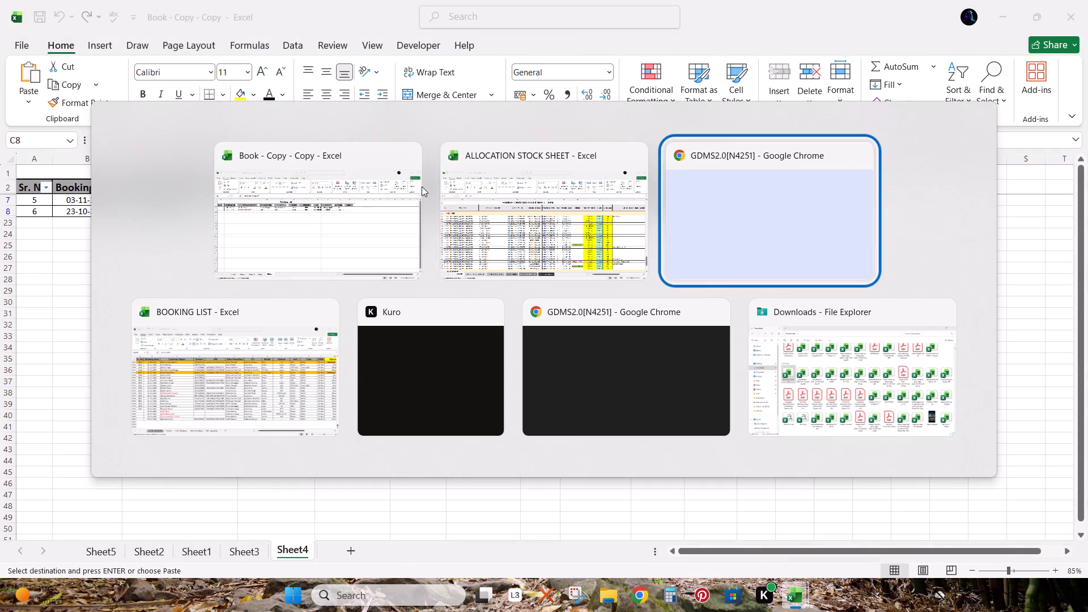
key(alt+Tab)
key(Right)
key(ctrl+f)
key(ctrl+v)
key(Return)
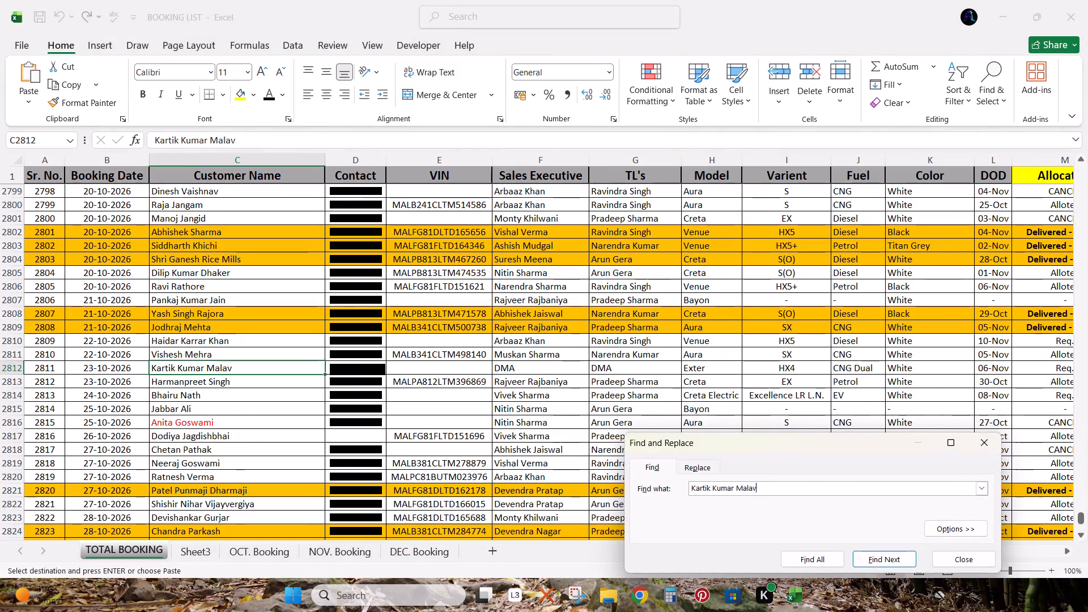
key(Escape)
Copy the booking's customer name through sales executive into the Alloted Customer Name cell of ALLOCATION STOCK SHEET's Atlas White HX 4 inter-dealer row.
key(shift+Right)
key(shift+Right)
key(shift+Right)
key(shift+Right)
key(ctrl+c)
key(alt+Tab)
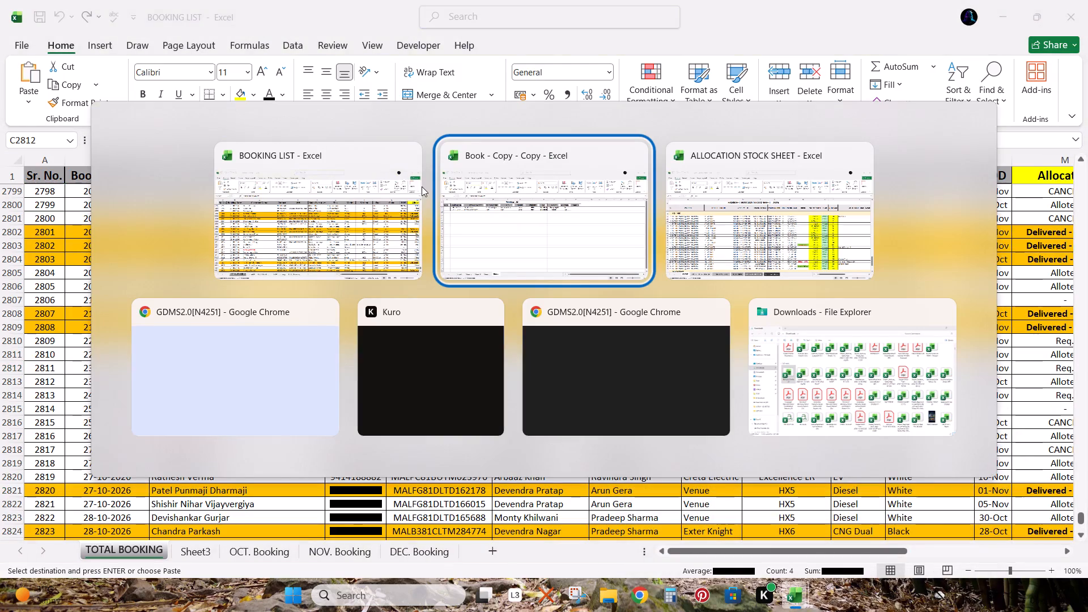
key(alt+Tab)
key(ctrl+Right)
key(Right)
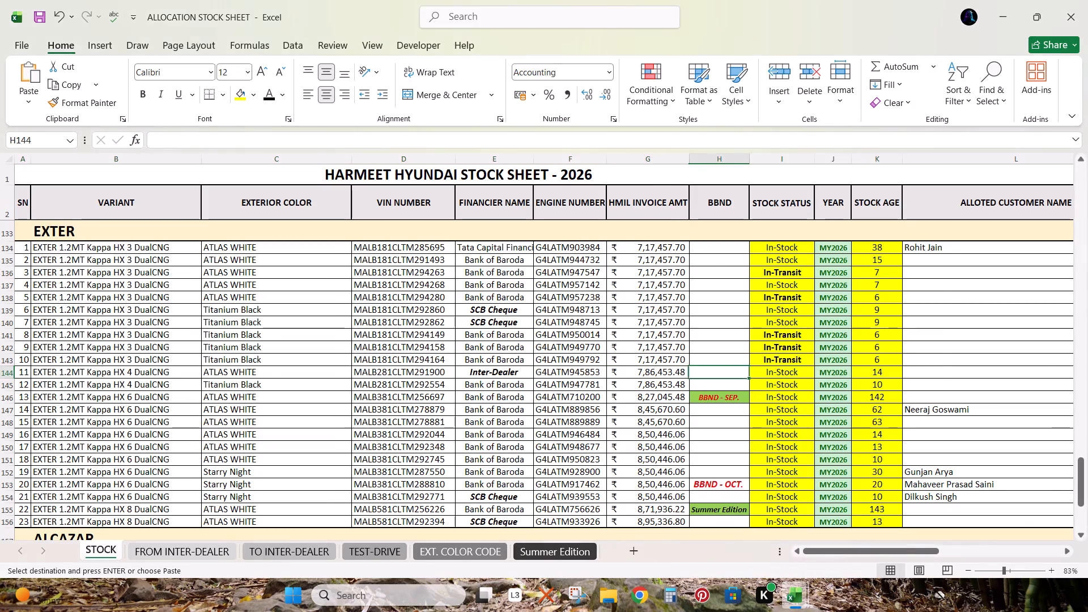
key(Right)
key(Right)
key(Right)
key(Right)
key(ctrl+v)
Move the pasted contact and executive details one column over so the contact starts under Mobile No., leaving Booking Date empty.
key(Right)
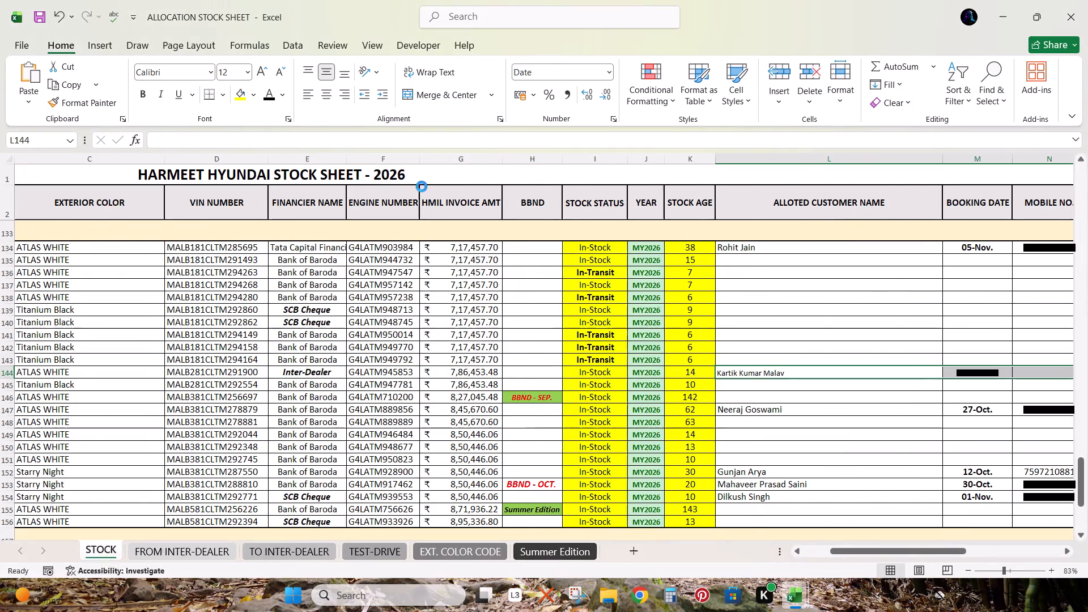
key(shift+Right)
key(shift+Right)
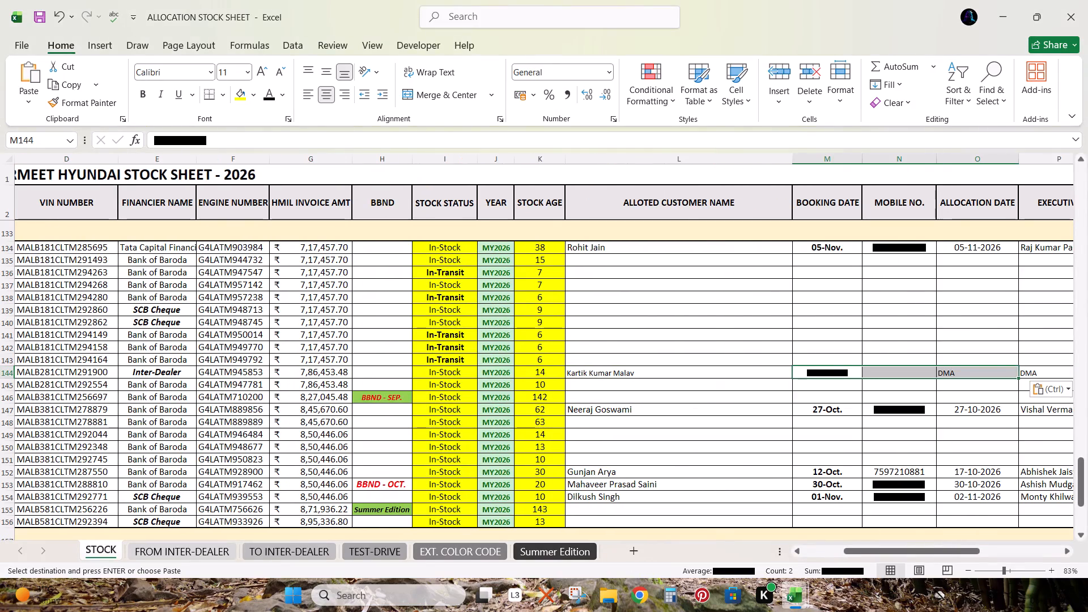
key(shift+Right)
key(ctrl+x)
key(Right)
key(ctrl+v)
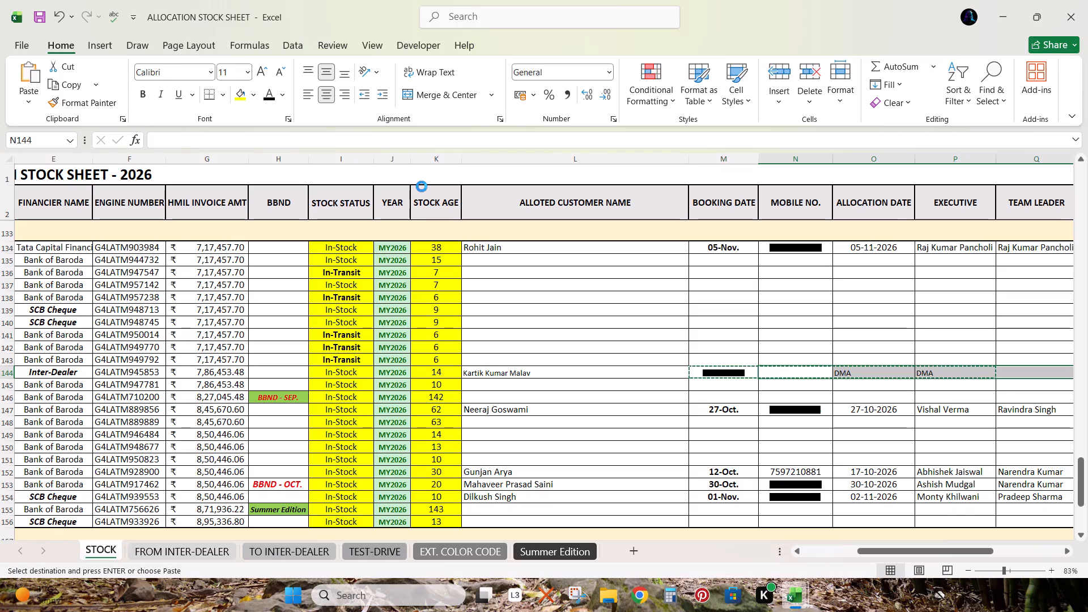
key(Left)
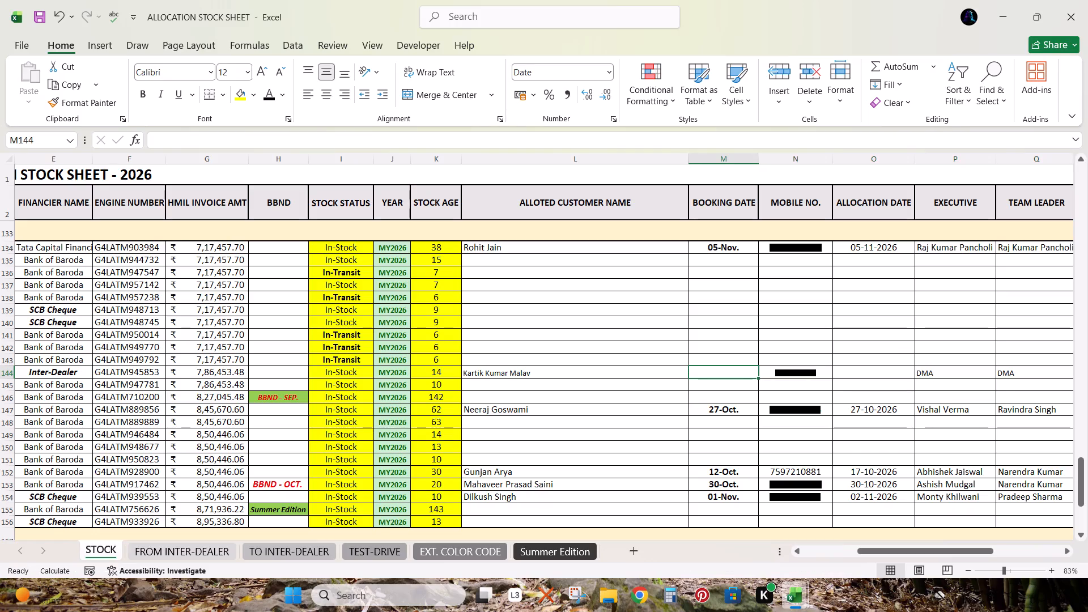
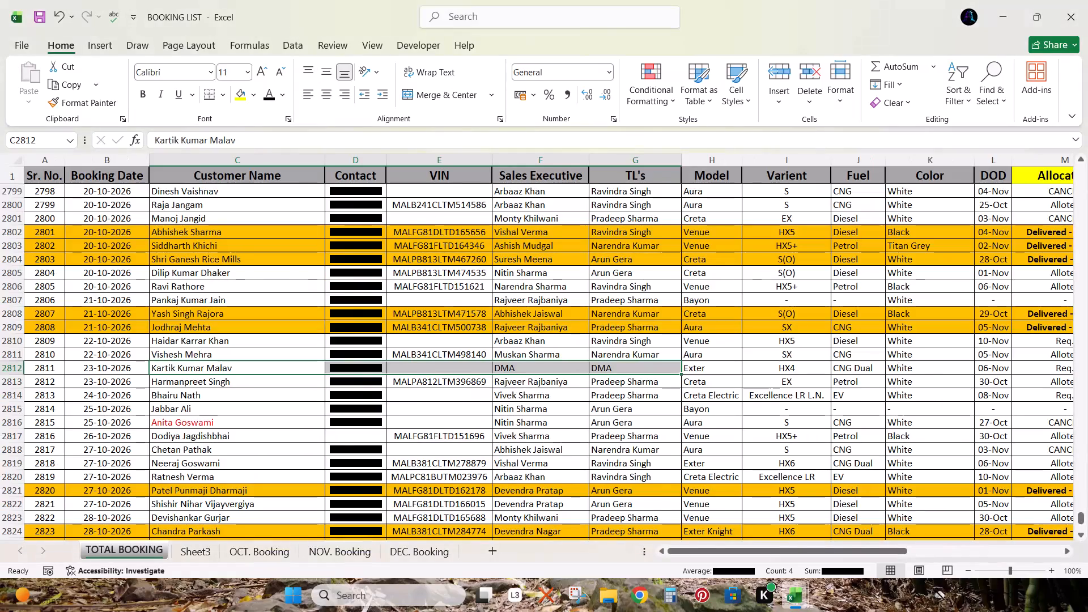
key(Right)
key(Right)
key(Right)
text(PRI)
key(Tab)
text(AR)
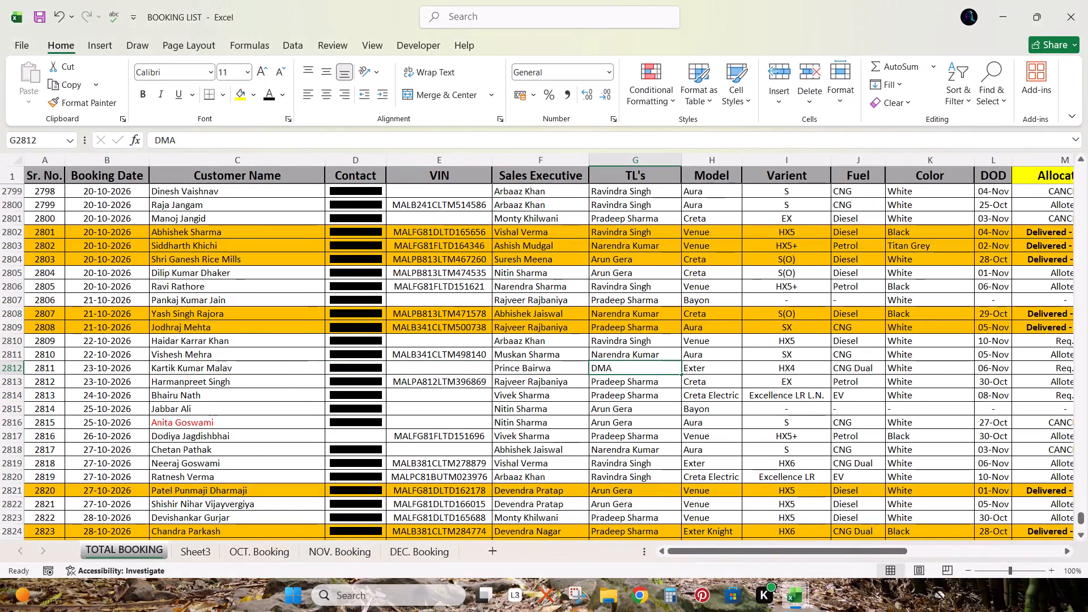
key(Left)
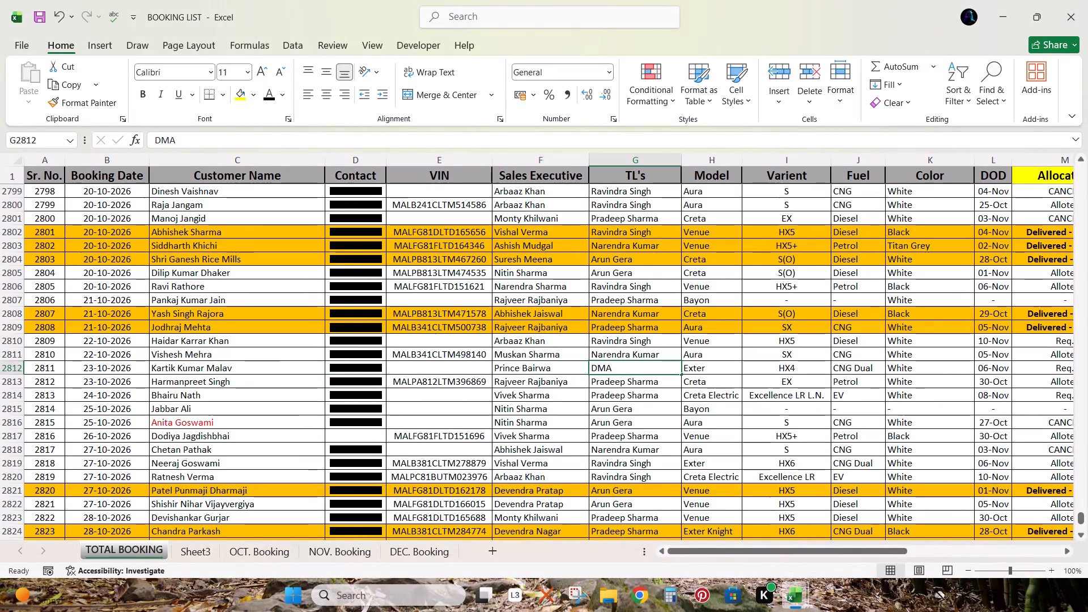
key(Left)
key(Left)
key(Left)
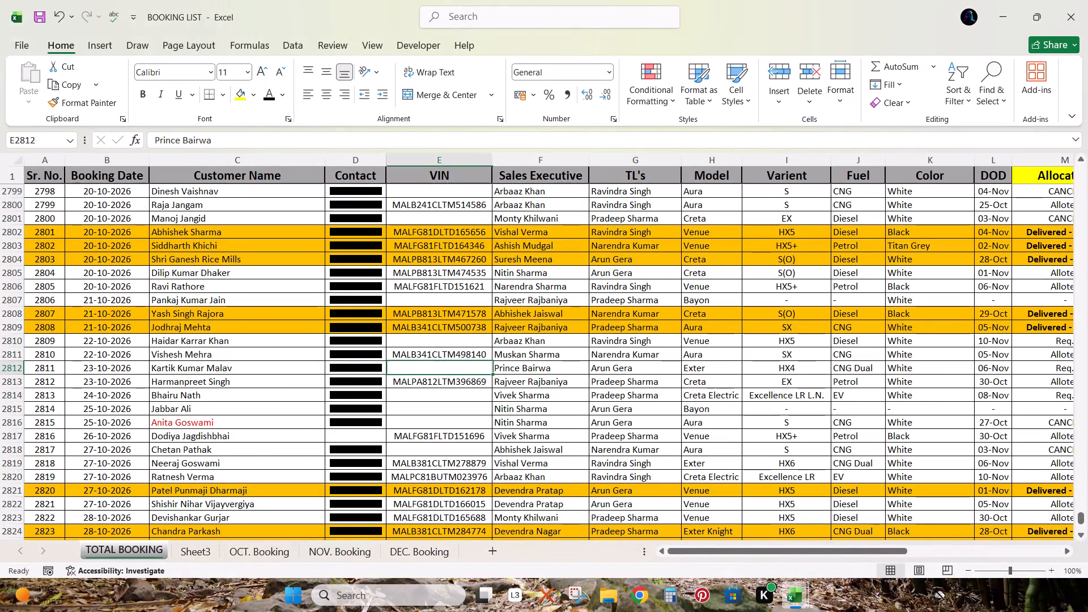
key(ctrl+s)
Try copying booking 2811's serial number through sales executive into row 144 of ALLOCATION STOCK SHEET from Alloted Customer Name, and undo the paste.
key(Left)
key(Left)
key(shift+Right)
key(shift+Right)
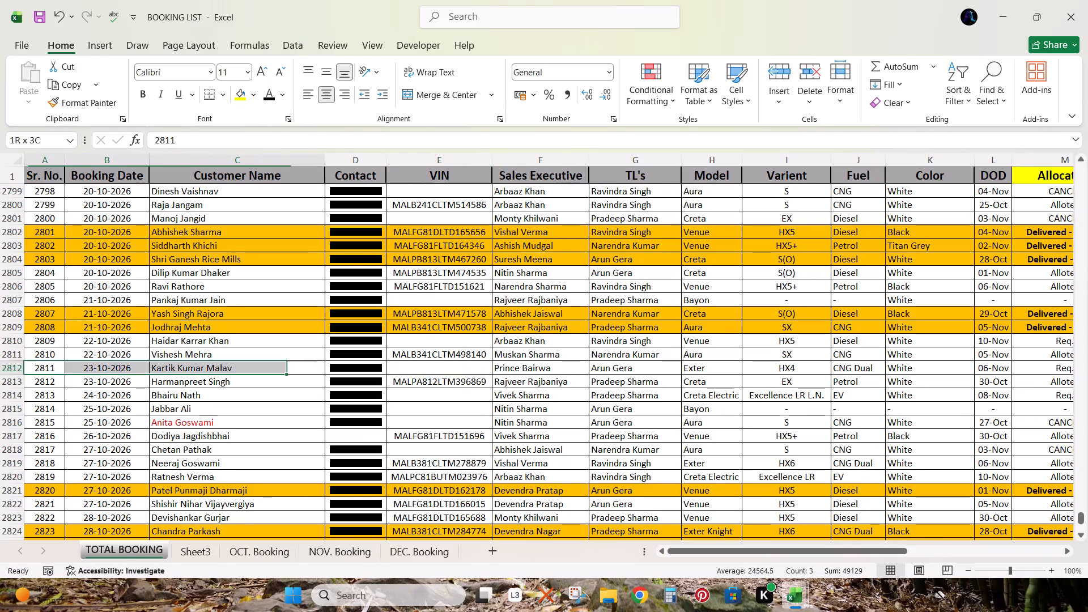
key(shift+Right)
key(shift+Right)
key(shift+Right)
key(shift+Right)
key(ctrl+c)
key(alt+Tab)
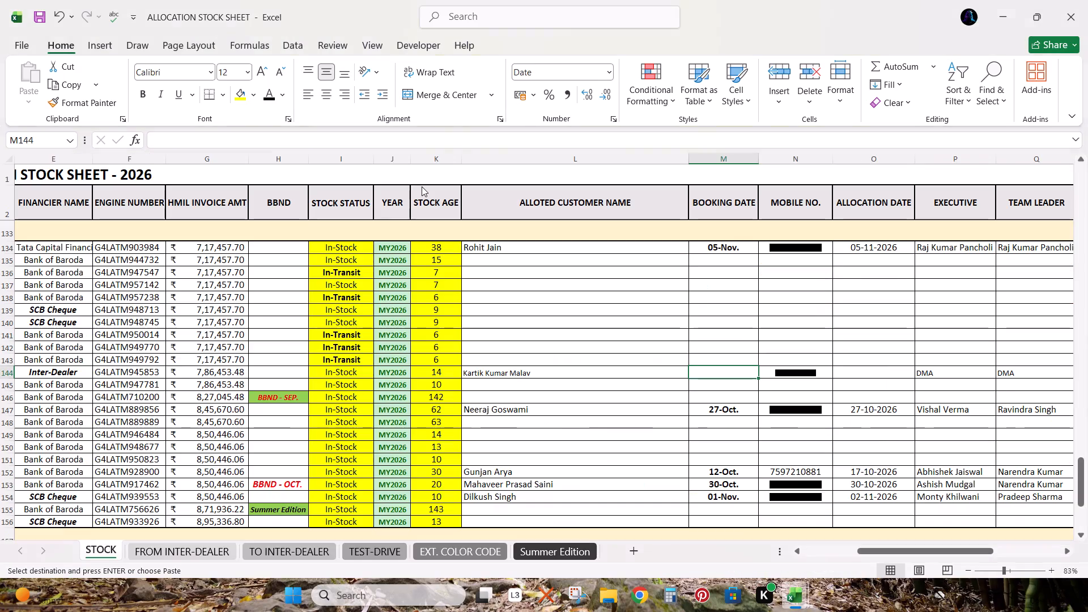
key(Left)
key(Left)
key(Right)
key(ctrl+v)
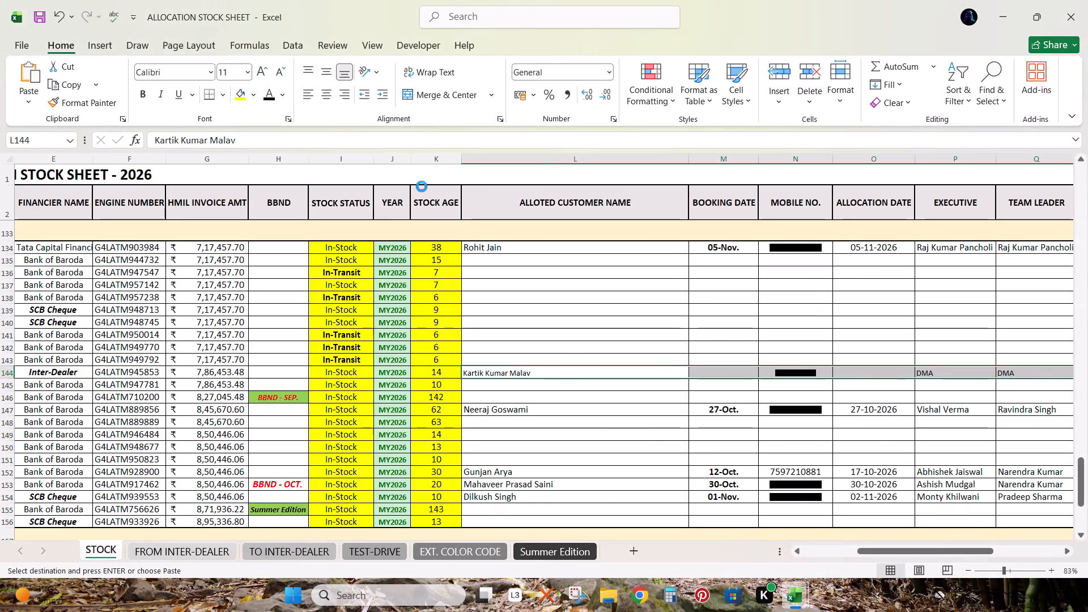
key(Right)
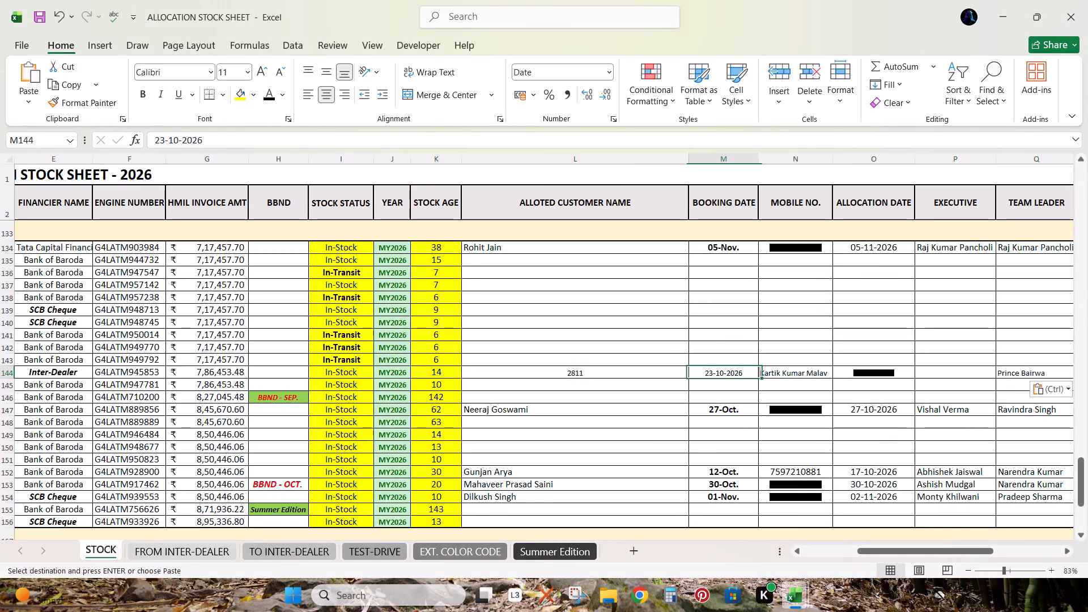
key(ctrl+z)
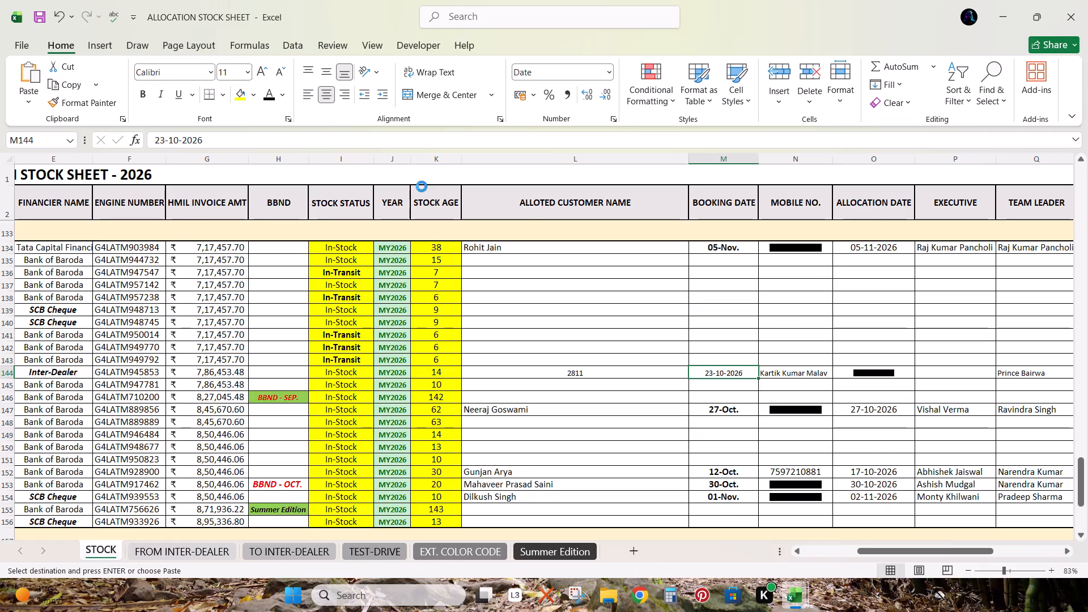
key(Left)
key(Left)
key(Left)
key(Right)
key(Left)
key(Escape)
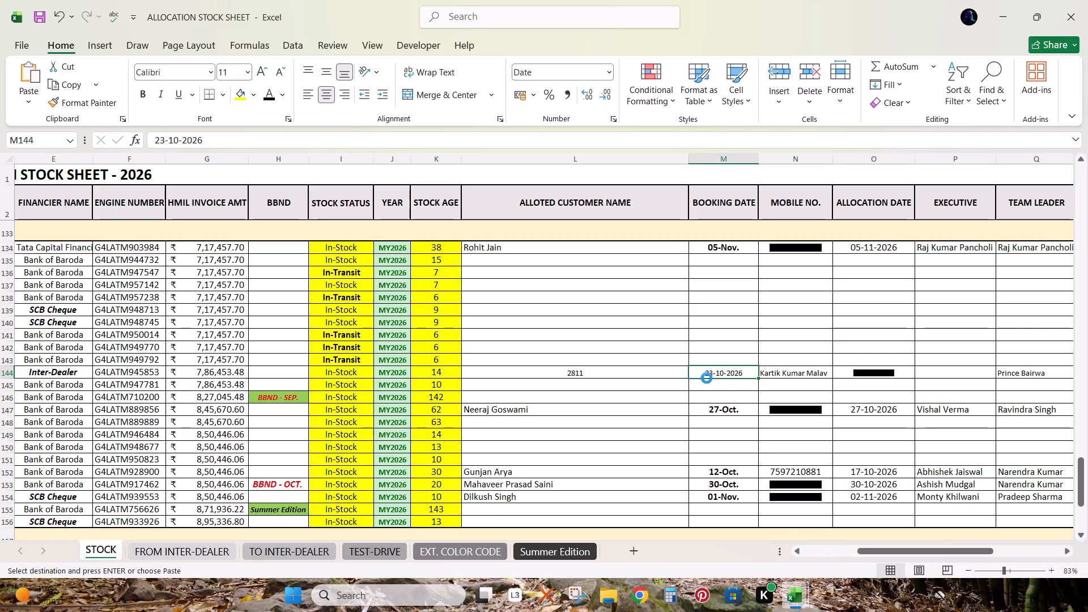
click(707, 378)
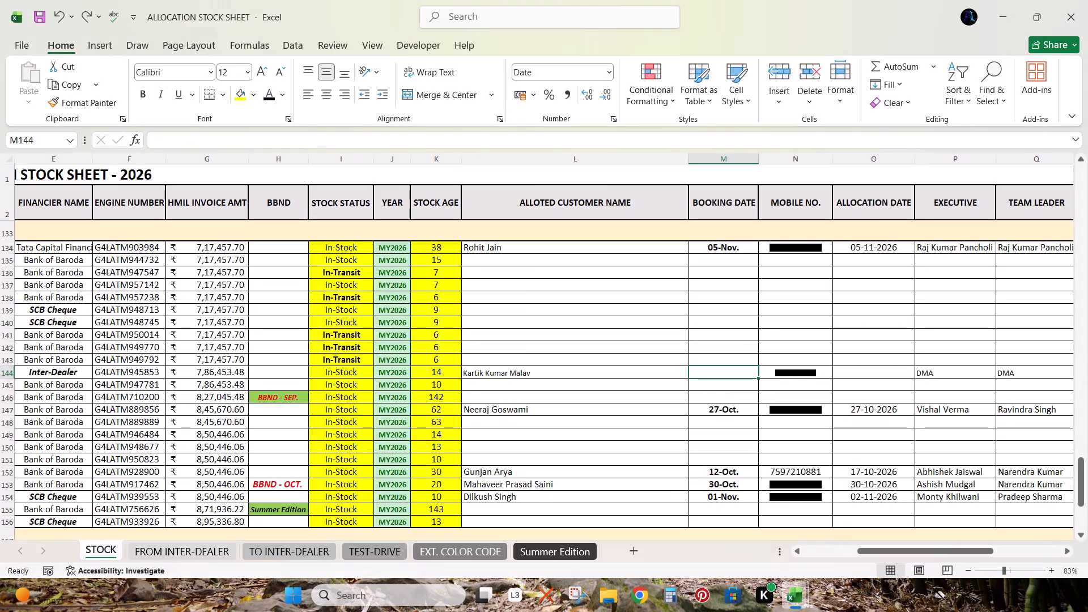
Copy booking 2811's customer name through TL into ALLOCATION STOCK SHEET, starting at Alloted Customer Name of the Atlas White HX 4 inter-dealer row.
key(Left)
key(Left)
key(Right)
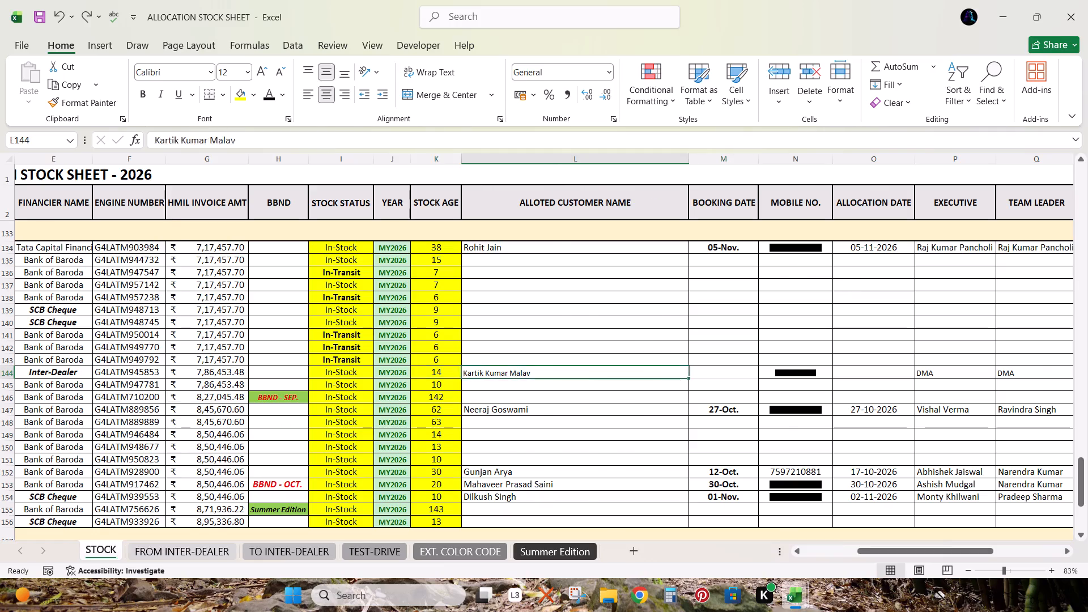
key(alt+Tab)
key(Right)
key(Right)
key(shift+Right)
key(shift+Right)
key(shift+Right)
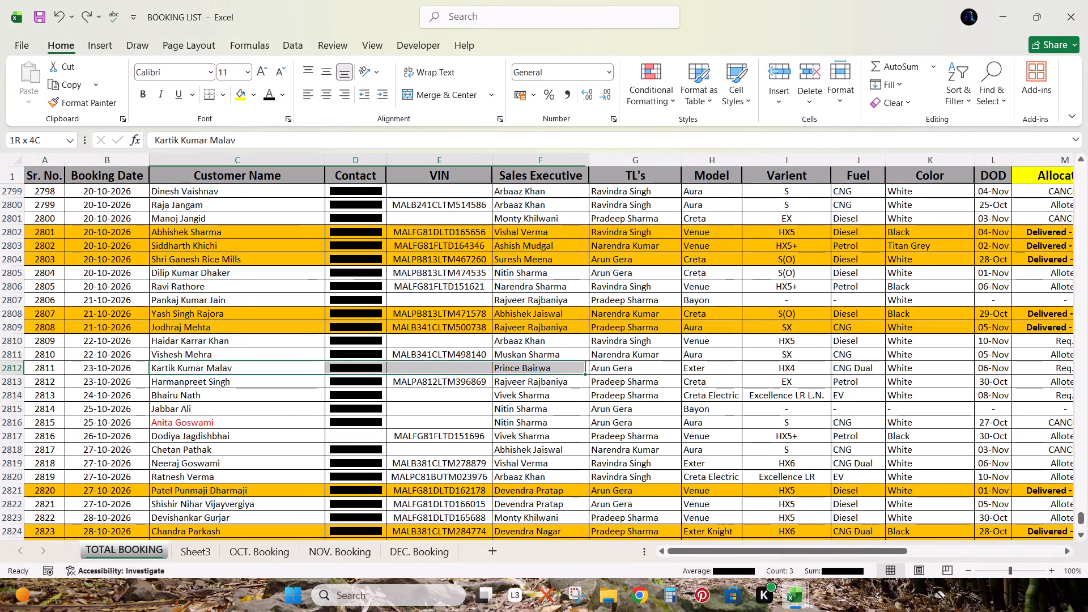
key(shift+Right)
key(ctrl+c)
key(alt+Tab)
key(ctrl+v)
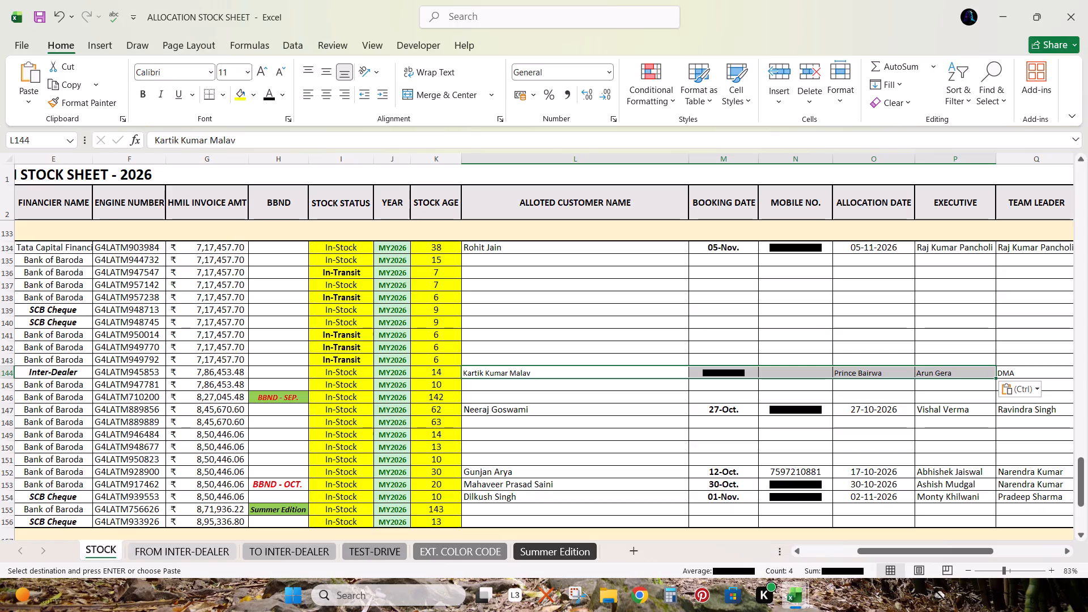
Move the pasted contact, executive and team leader details one column over so the contact starts under Mobile No.
key(Right)
key(Right)
key(Left)
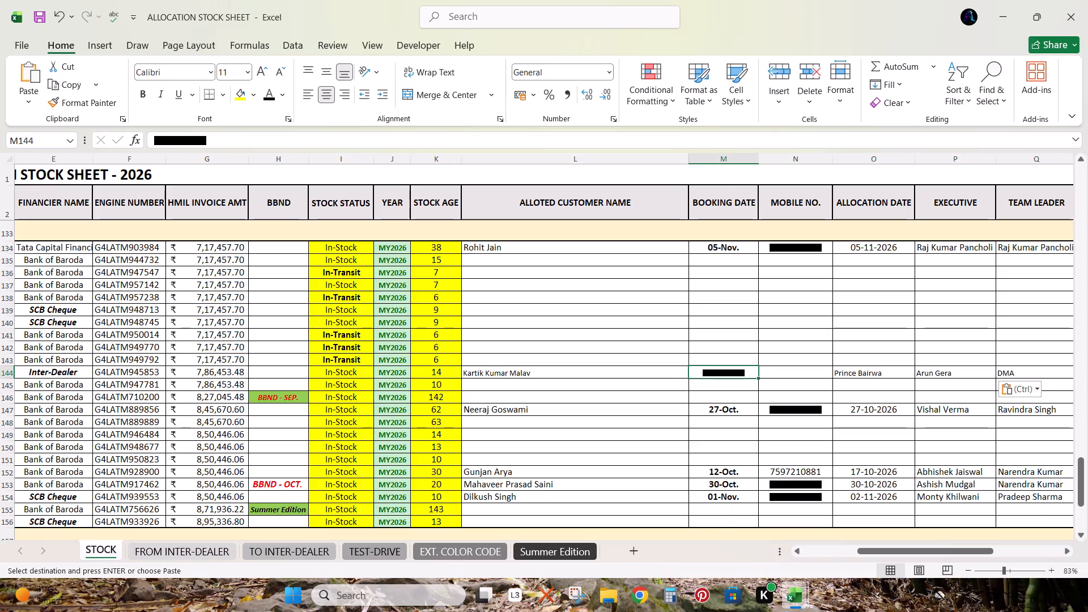
key(shift+Right)
key(shift+Right)
key(shift+Right)
key(ctrl+x)
key(Right)
key(ctrl+v)
Check the booking's row in BOOKING LIST and enter 23-10 as the inter-dealer row's Booking Date.
key(Left)
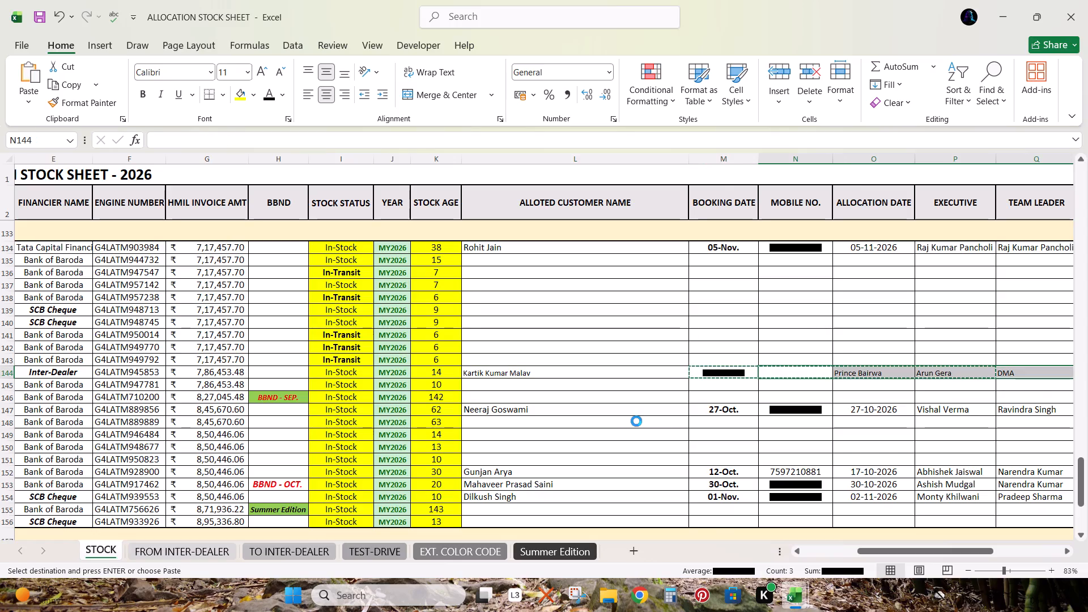
key(Left)
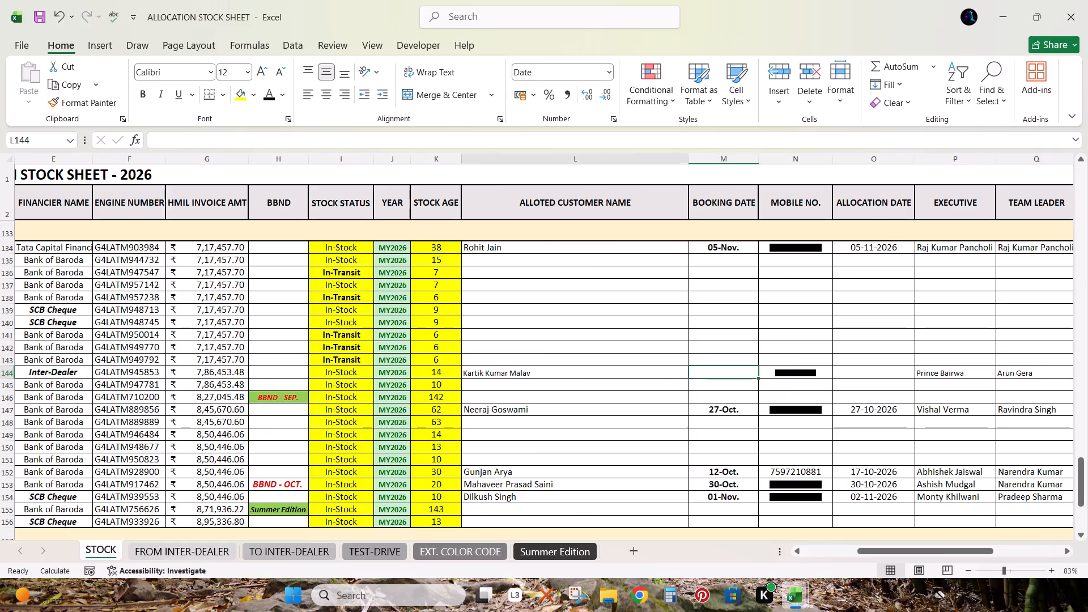
key(Right)
key(alt+Tab)
key(shift+space)
key(alt+Tab)
text(23)
key(minus)
text(10)
key(Tab)
Enter 6-11 as the Allocation Date of the inter-dealer row.
key(Tab)
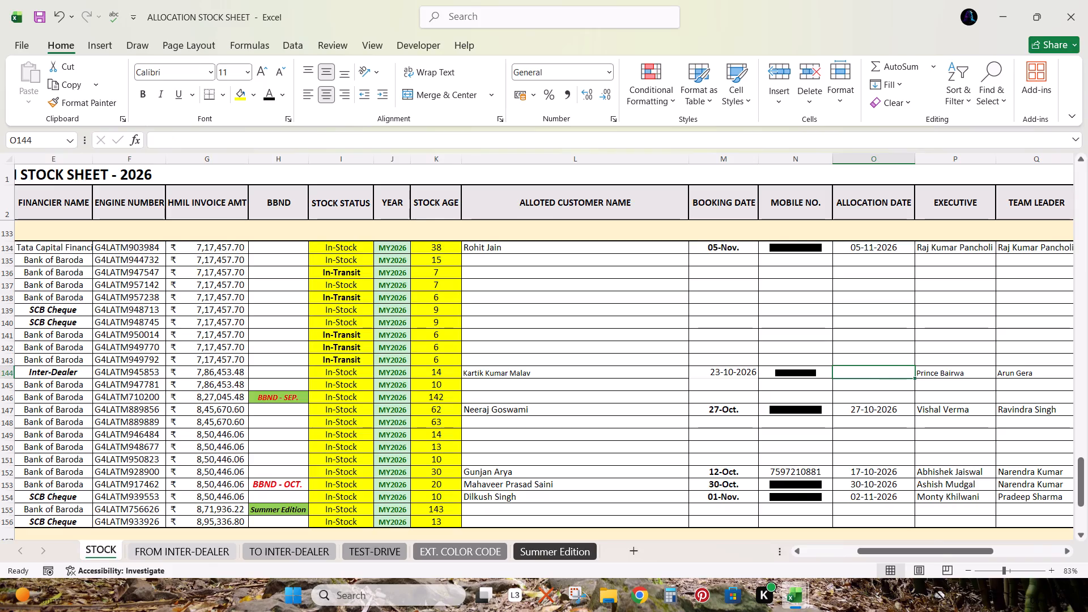
key(alt+Tab)
key(alt+Tab)
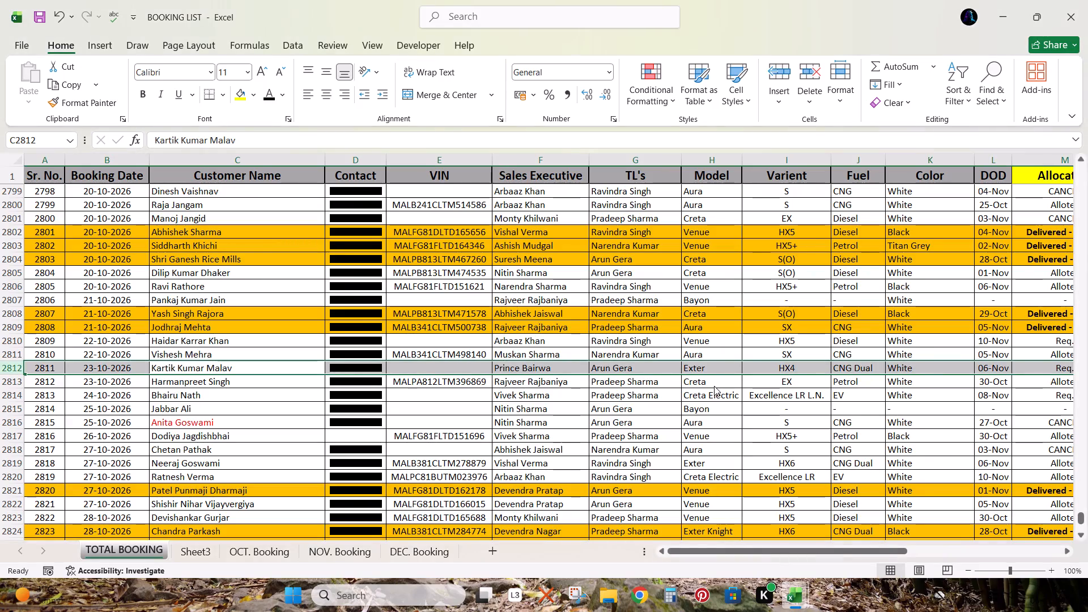
text(6-11)
key(Return)
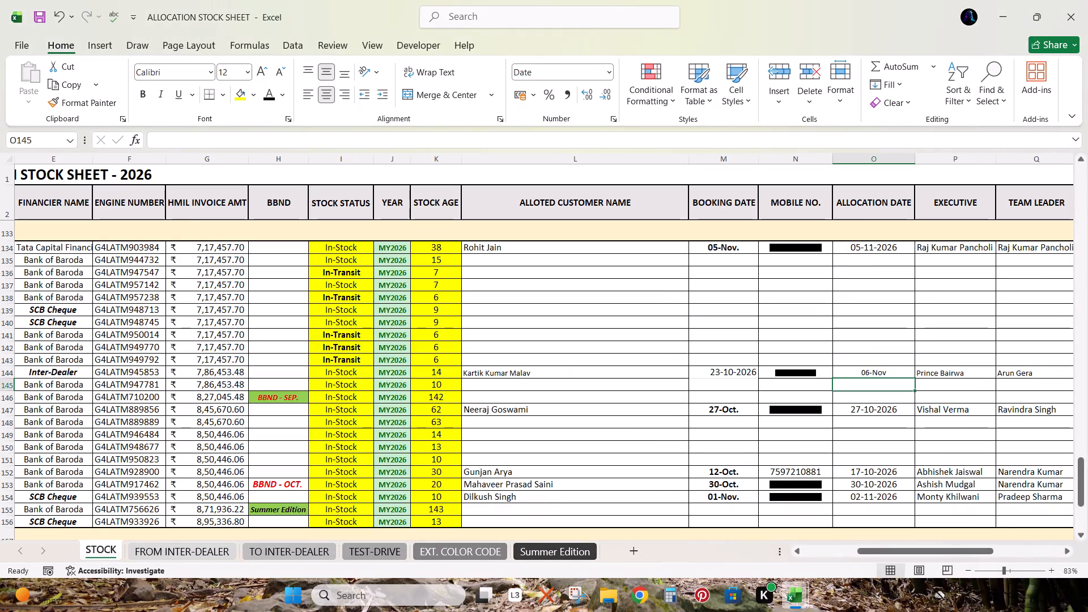
Copy the formatting of row 143's Alloted Customer Name through Team Leader cells onto the same cells of row 144 with Format Painter.
key(Up)
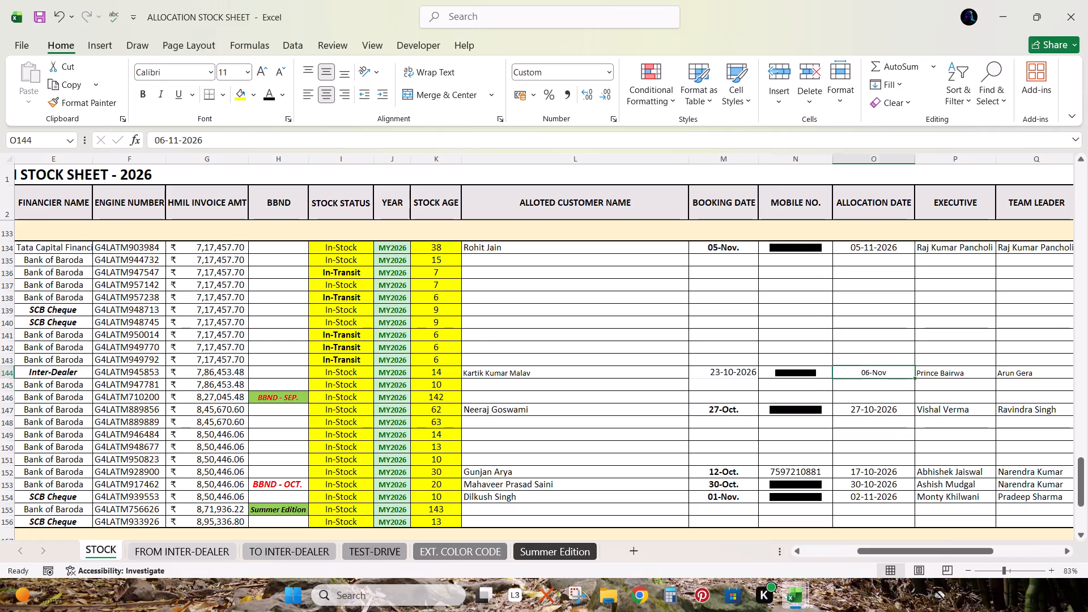
key(Left)
key(Up)
key(Left)
key(Left)
key(shift+Right)
key(shift+Right)
key(shift+Right)
key(shift+Right)
key(shift+Right)
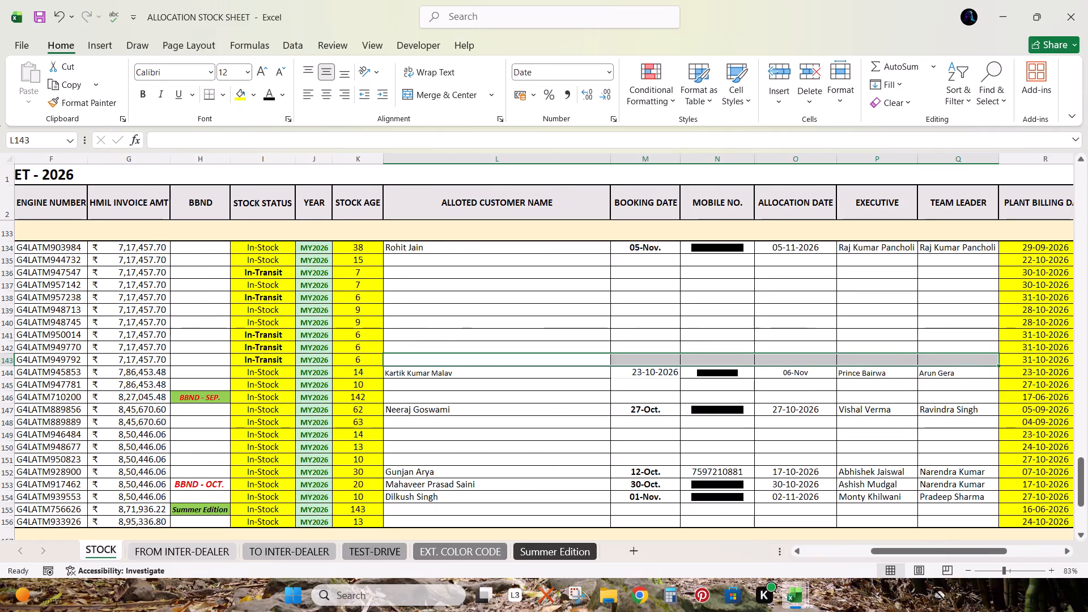
click(92, 105)
key(Down)
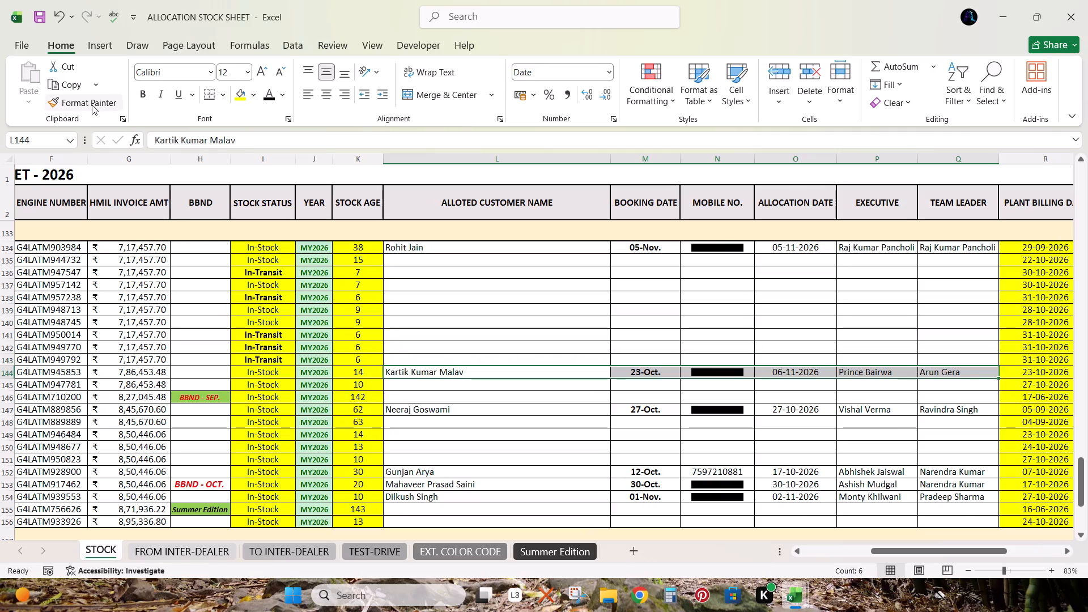
Copy the VIN Number of the Atlas White HX 4 DualCNG inter-dealer vehicle into booking 2811's VIN cell in BOOKING LIST.
key(ctrl+Left)
key(ctrl+Left)
key(ctrl+Left)
key(ctrl+Left)
key(Right)
key(Right)
key(Right)
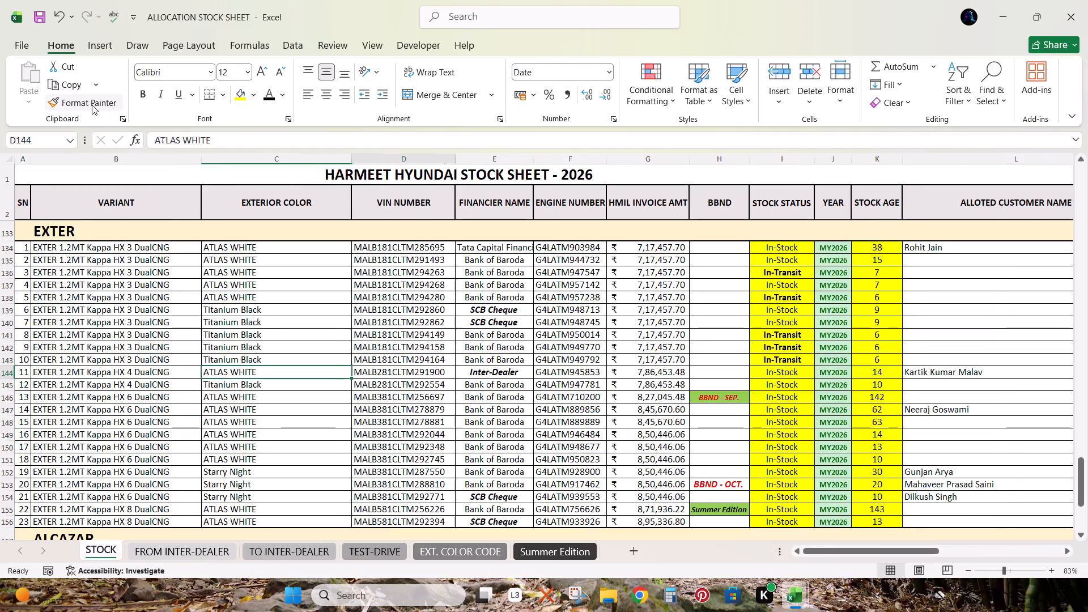
key(ctrl+c)
key(alt+Tab)
key(Right)
key(Right)
key(Right)
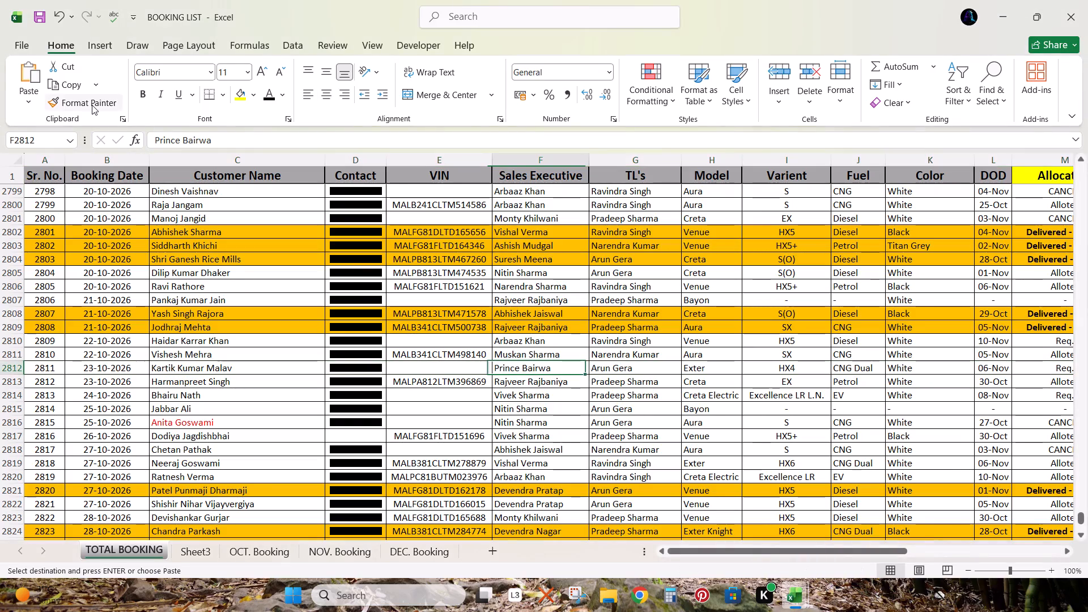
key(Left)
key(ctrl+v)
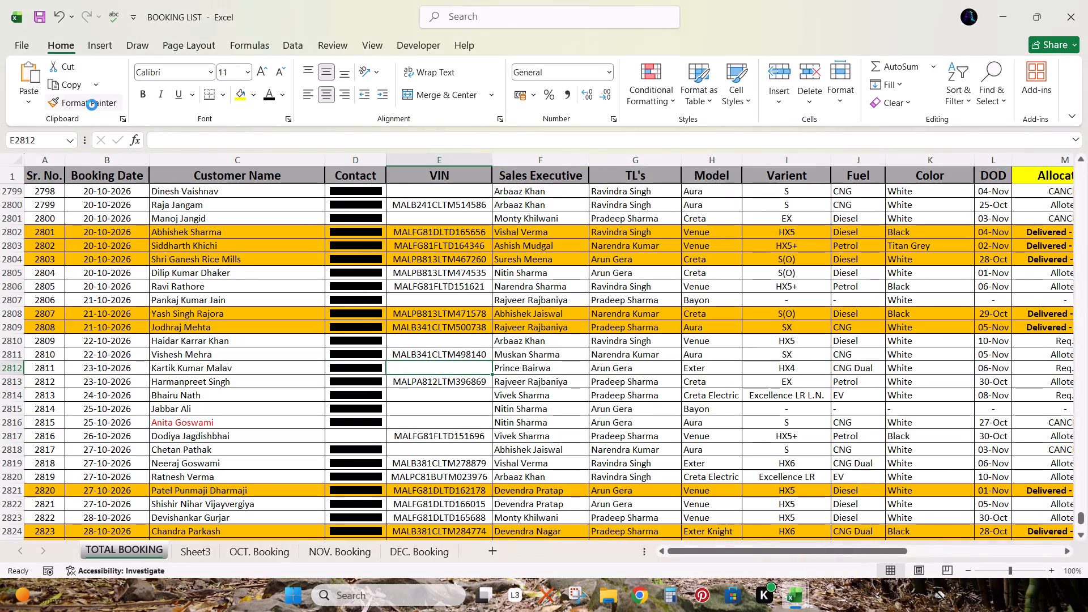
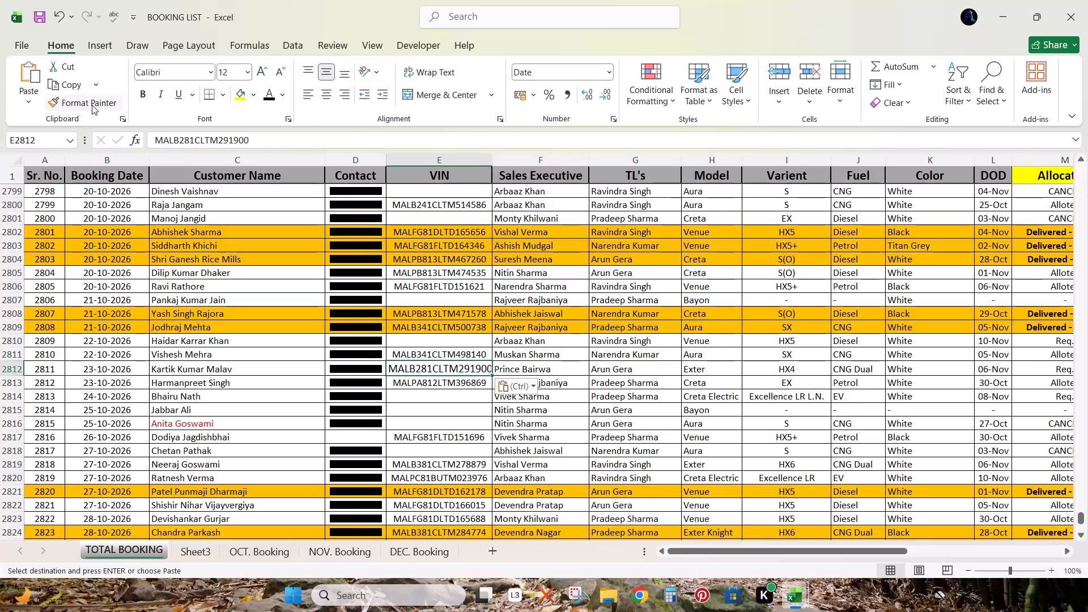
Set the Allocation of booking 2811 to Alloted in BOOKING LIST.
key(ctrl+Right)
key(Left)
key(Left)
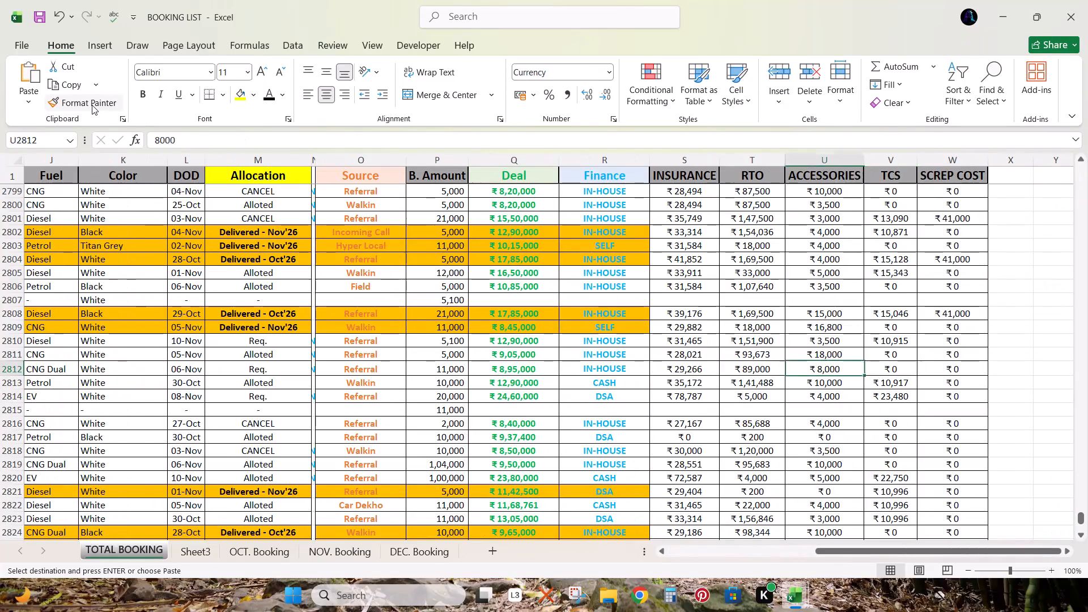
key(Left)
key(Left)
key(Left)
key(Left)
key(Left)
key(Left)
key(Left)
key(Left)
key(Left)
key(Left)
key(Right)
key(Right)
key(a)
key(ctrl+Left)
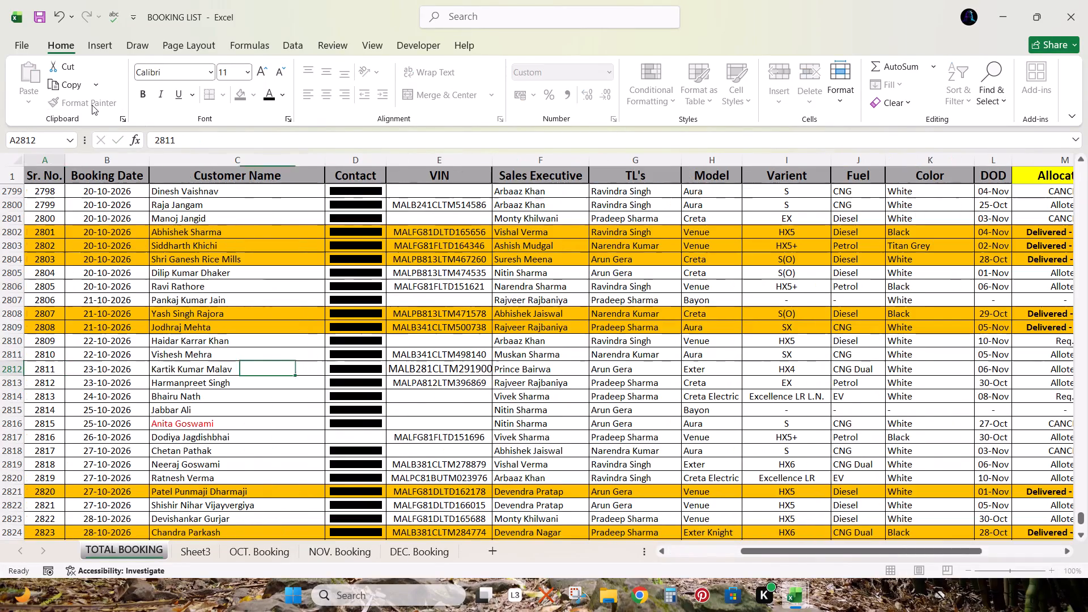
Copy the formatting of booking 2810's VIN cell onto booking 2811's VIN cell with Format Painter and save the workbook.
key(ctrl+Left)
key(ctrl+Left)
key(Right)
key(Up)
key(Right)
key(Right)
key(Right)
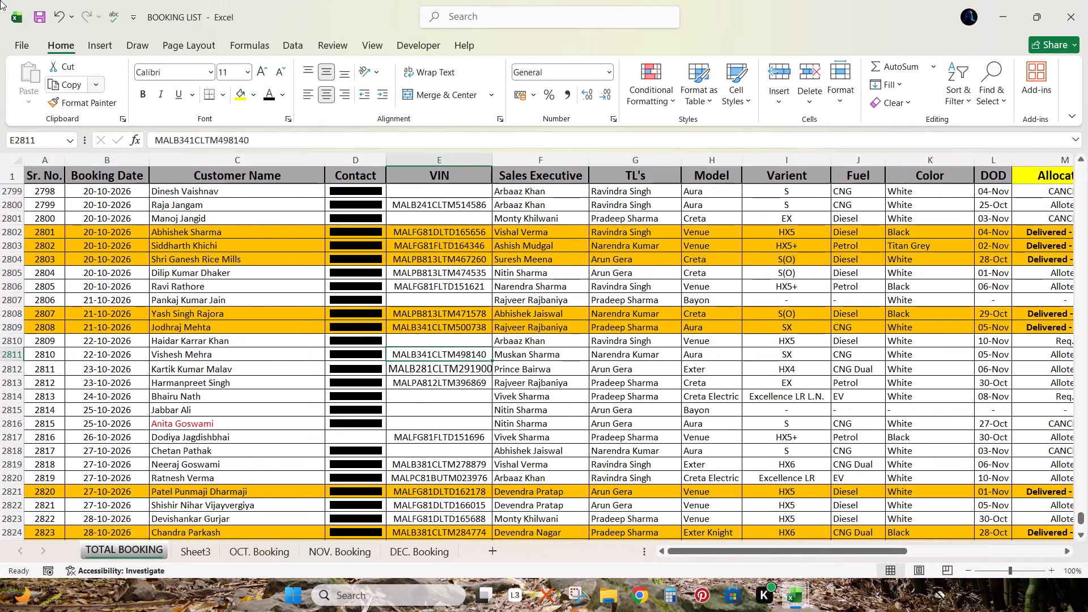
click(80, 104)
key(Down)
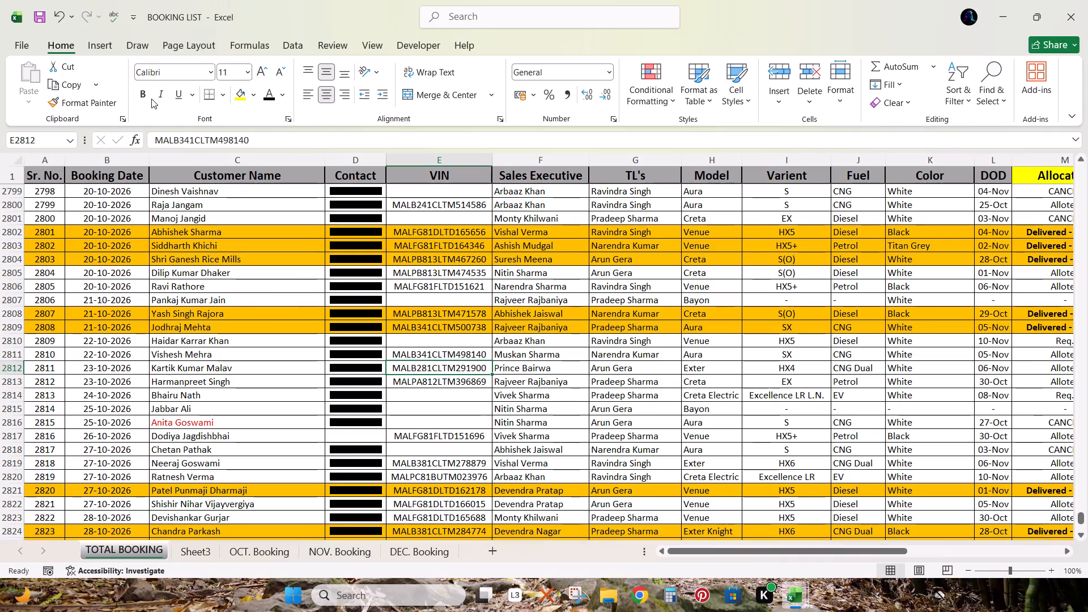
click(46, 18)
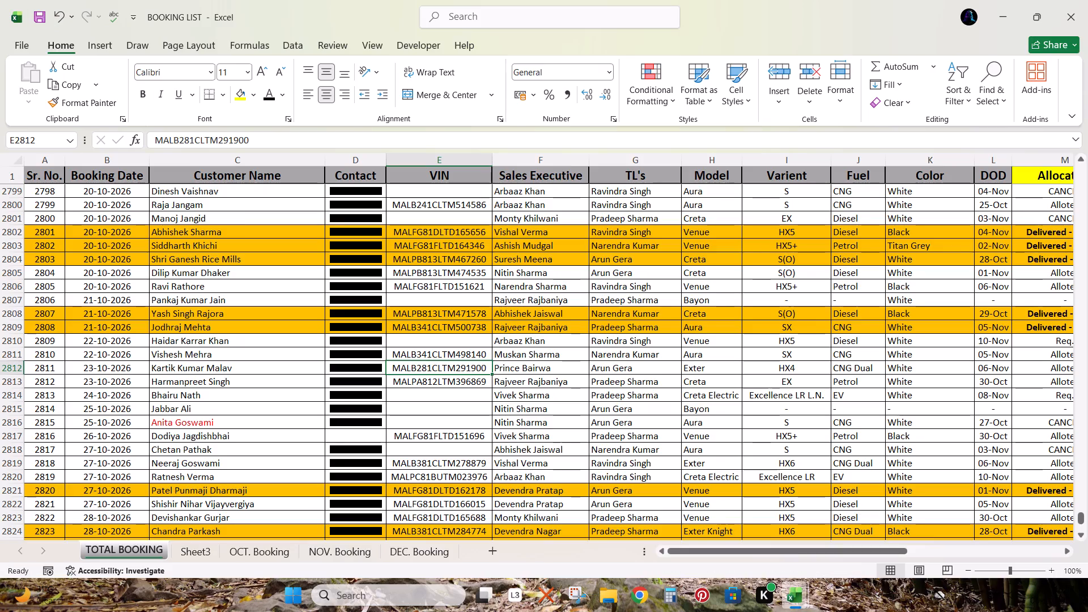
Examine the allotment details of the Atlas White HX 4 DualCNG inter-dealer row in ALLOCATION STOCK SHEET.
key(Right)
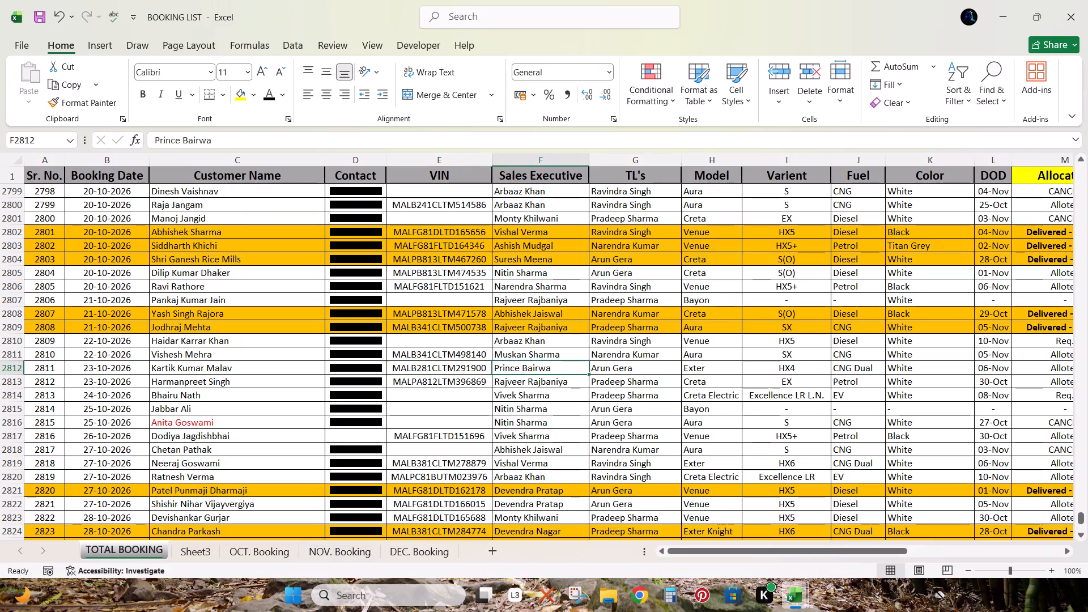
key(Right)
key(Right)
key(Right)
key(Right)
key(alt+Tab)
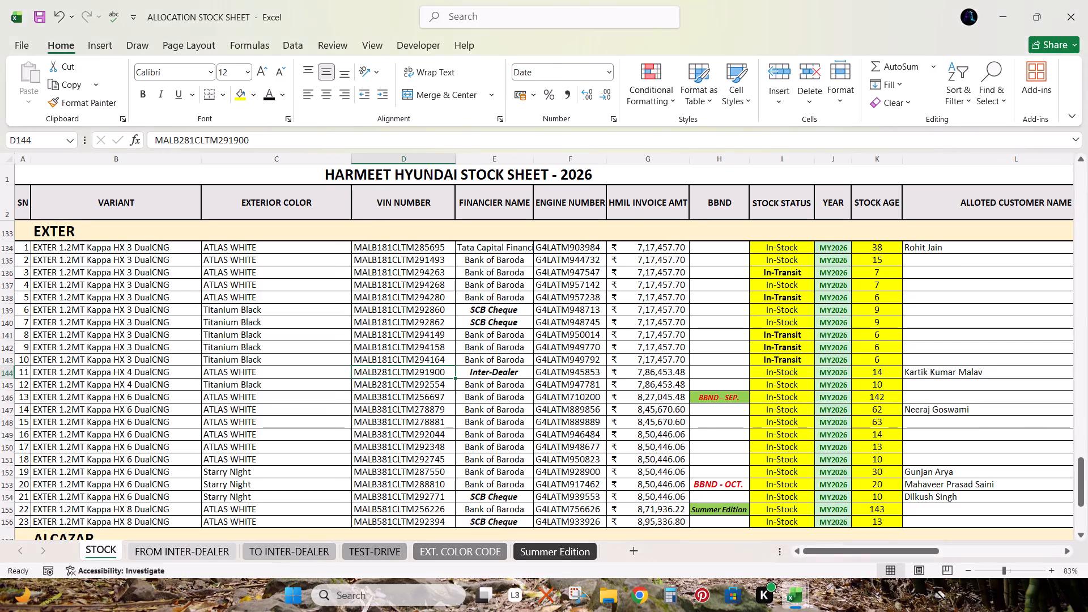
key(ctrl+Right)
key(Right)
key(Right)
key(Right)
key(Right)
key(Right)
key(Right)
key(Right)
key(Right)
key(Right)
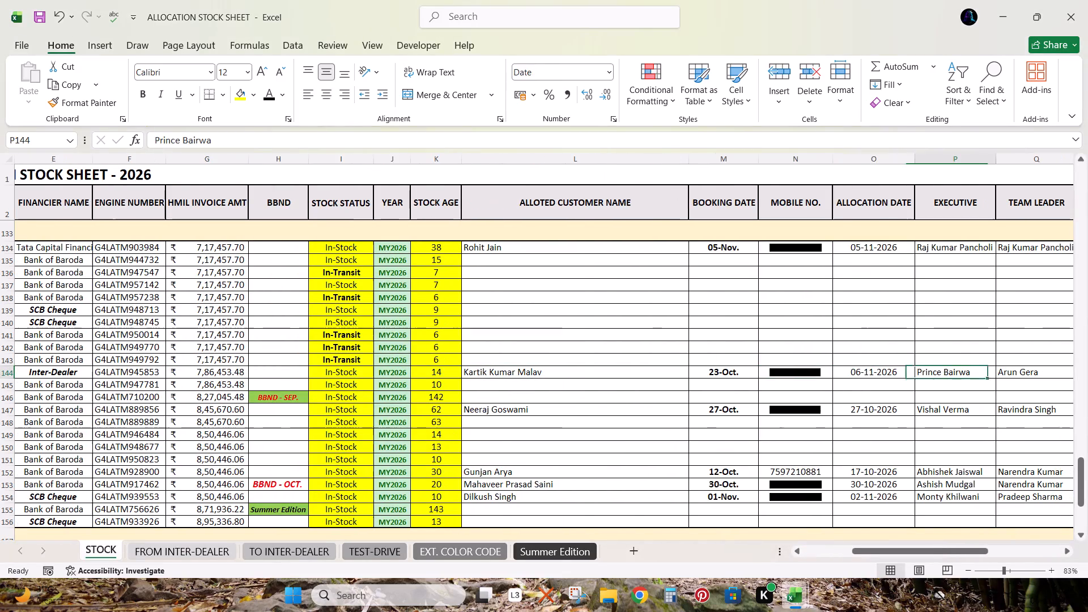
key(Left)
key(Left)
key(Left)
key(shift+space)
Compare booking 2811's row in BOOKING LIST with the inter-dealer row 144 in ALLOCATION STOCK SHEET.
key(alt+Tab)
key(ctrl+Left)
key(ctrl+Left)
key(Right)
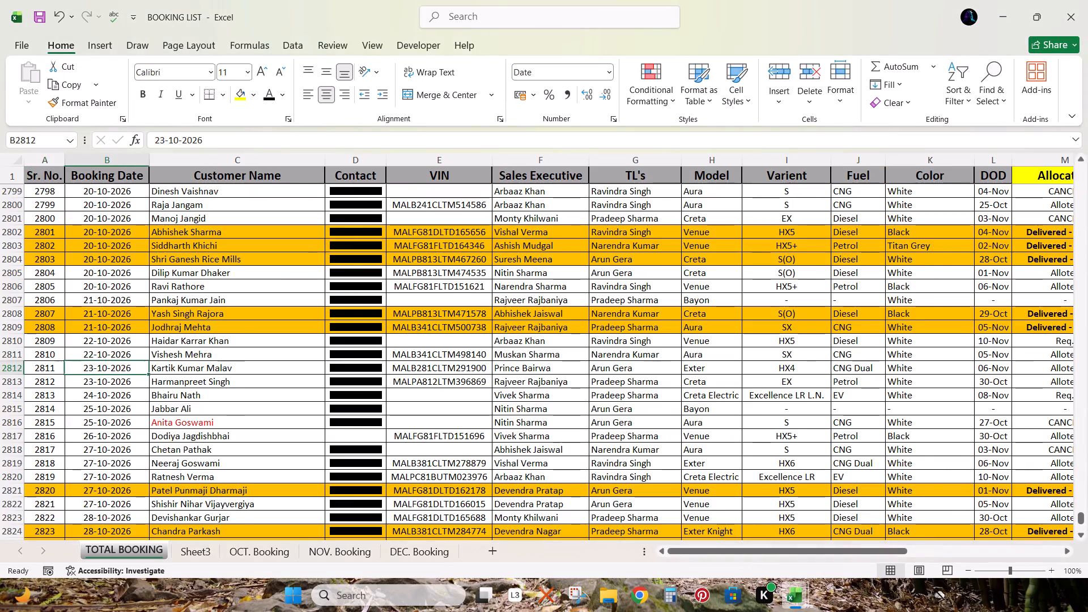
key(shift+space)
key(alt+Tab)
key(alt+Tab)
key(alt+Tab)
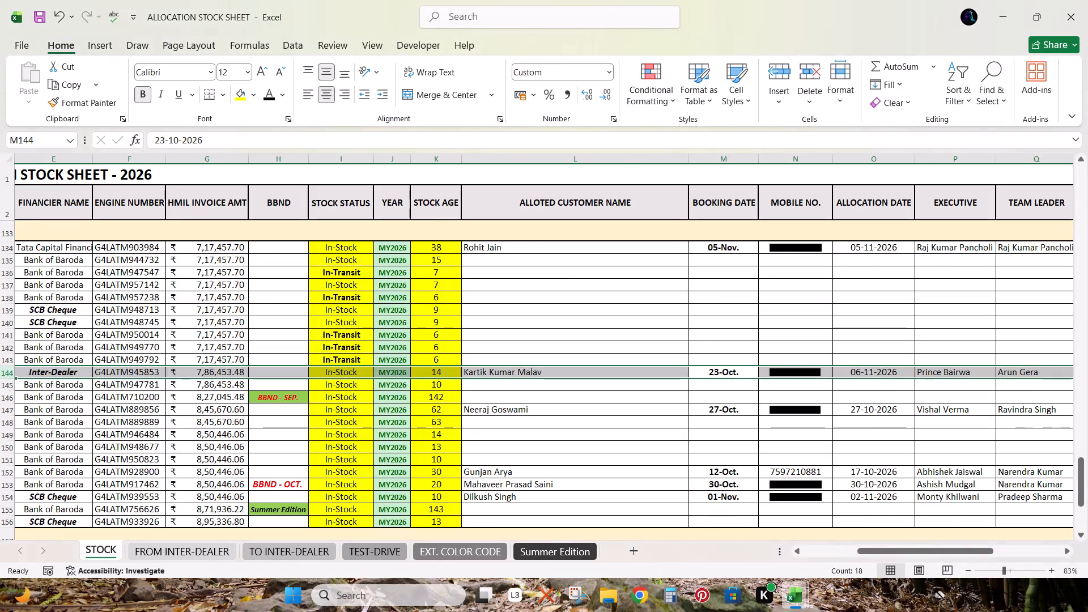
key(ctrl+Left)
key(ctrl+Left)
key(ctrl+Left)
key(ctrl+Left)
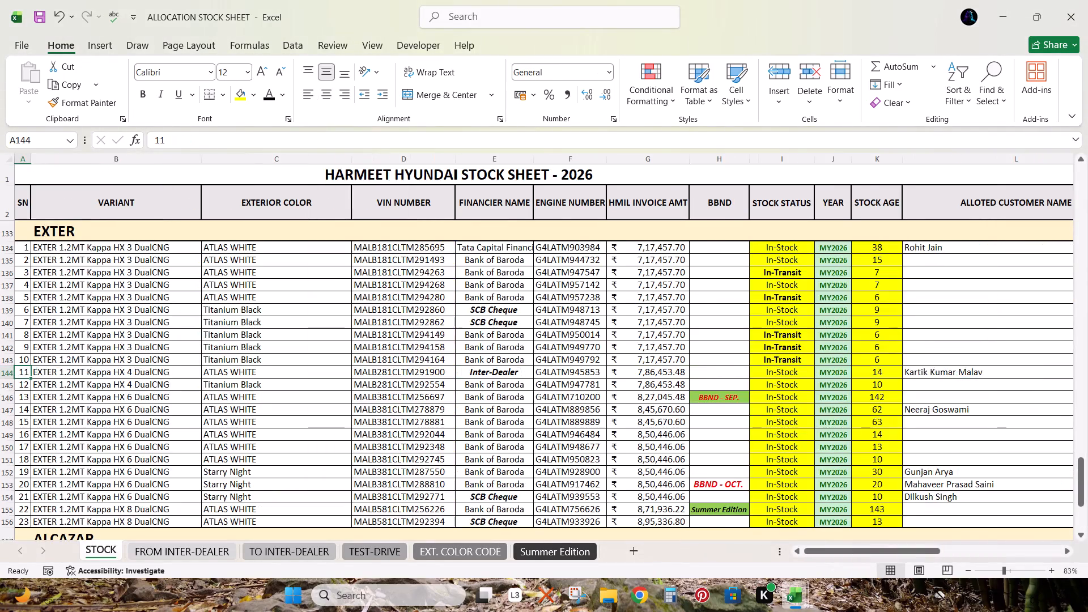
key(shift+space)
key(alt+Tab)
key(ctrl+Right)
key(ctrl+Left)
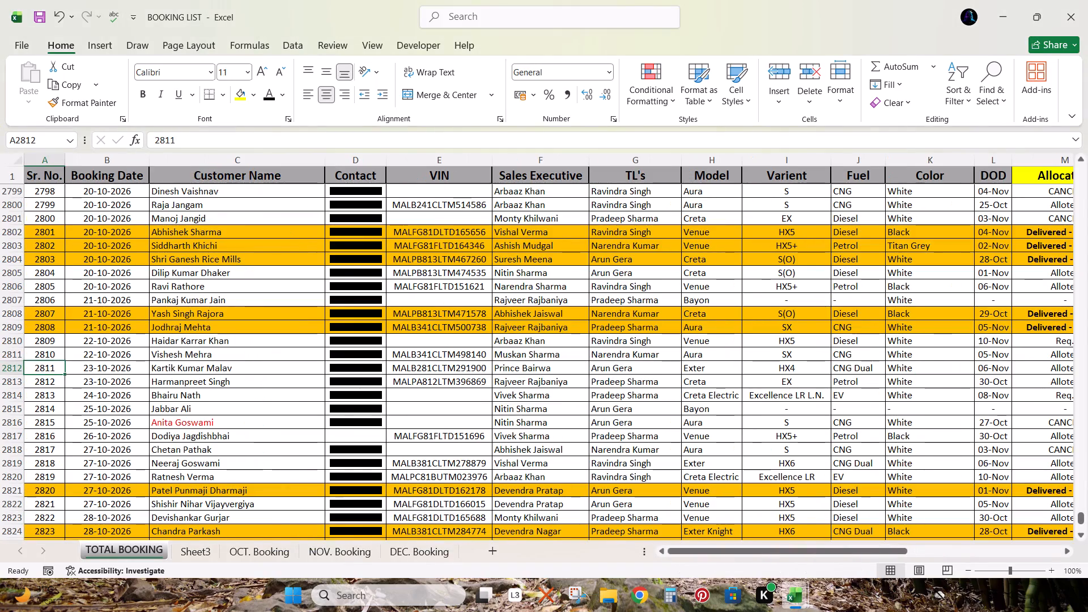
key(Right)
key(Right)
key(Right)
key(Right)
key(Right)
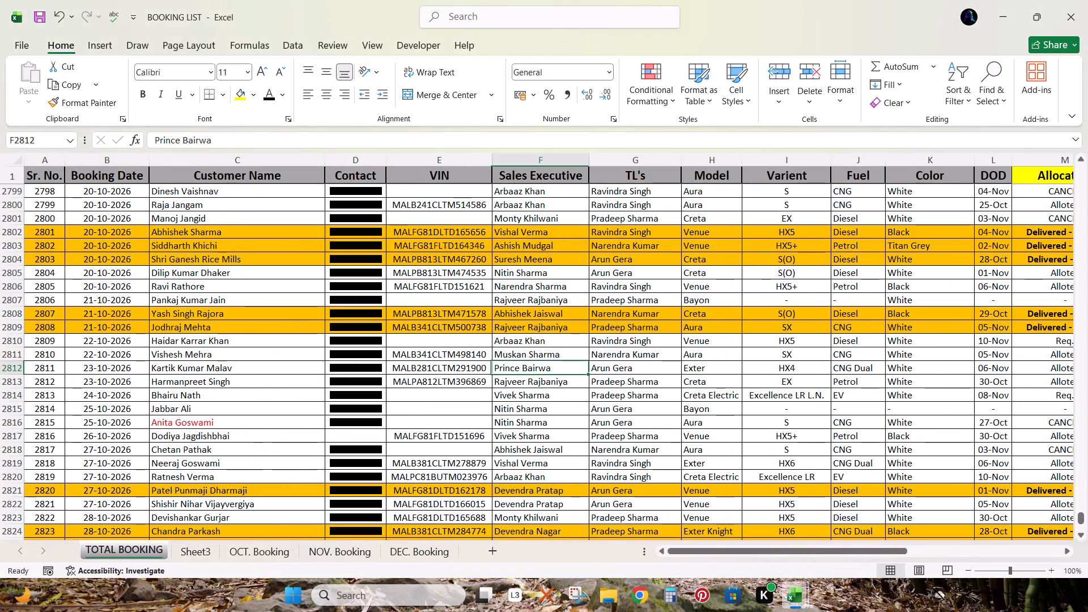
Recheck the entries across row 144 of the STOCK sheet in ALLOCATION STOCK SHEET.
key(alt+Tab)
key(Right)
key(ctrl+Right)
key(Right)
key(Right)
key(Right)
key(Right)
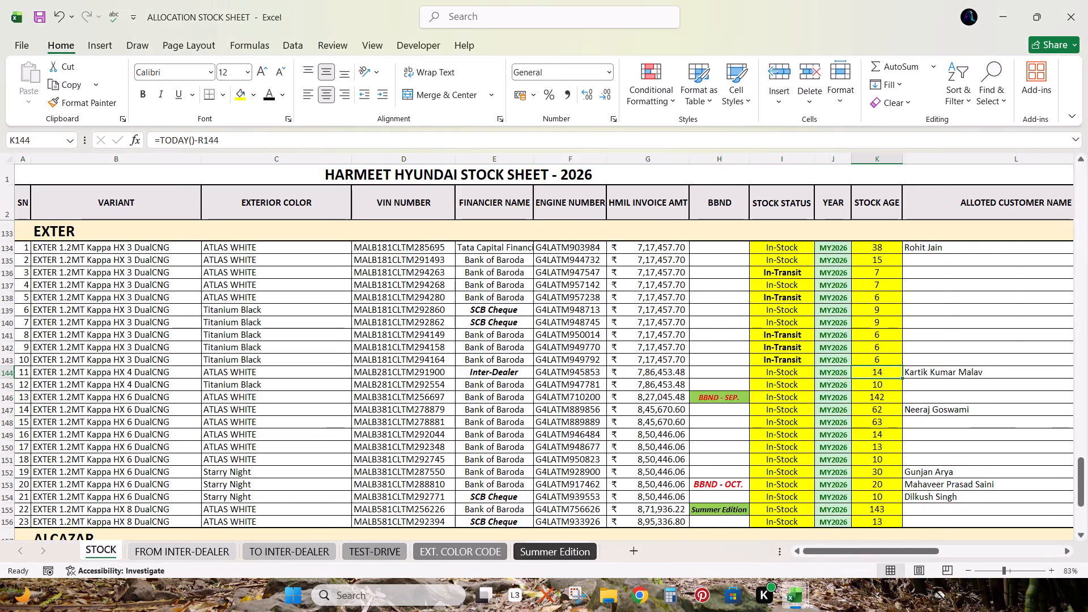
key(Right)
key(Right)
key(Right)
key(Right)
key(Right)
key(ctrl+Left)
key(ctrl+Left)
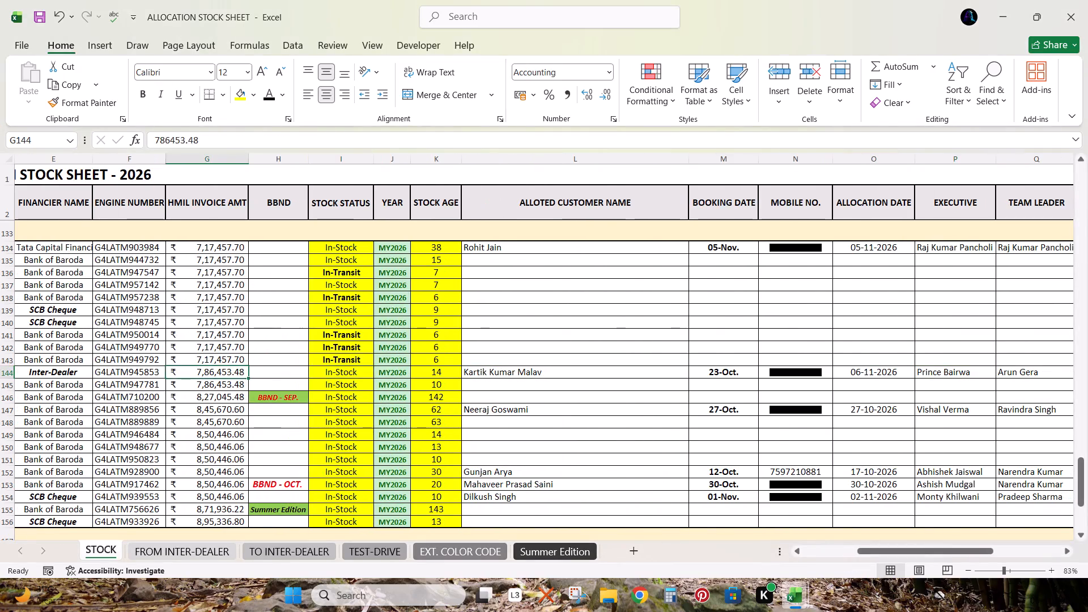
key(ctrl+Left)
key(ctrl+Left)
Save both ALLOCATION STOCK SHEET and BOOKING LIST.
key(ctrl+s)
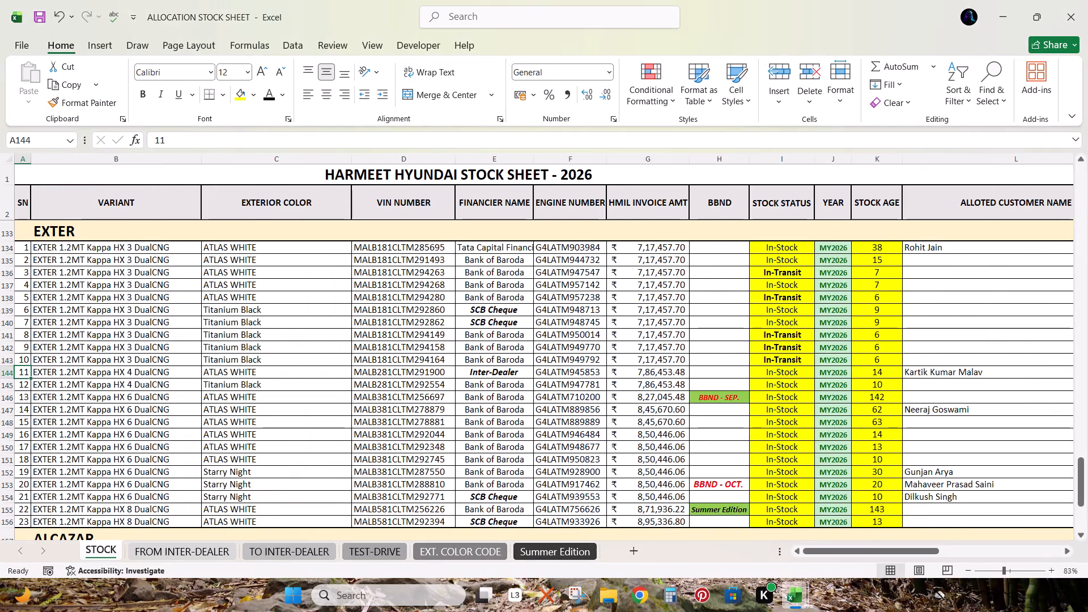
key(shift+space)
key(alt+Tab)
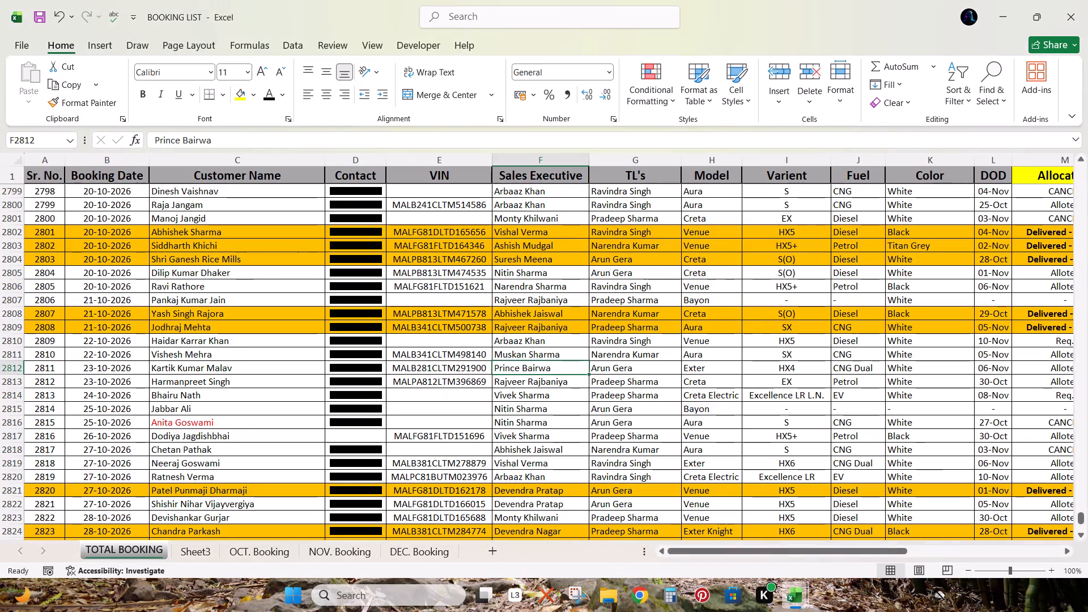
key(ctrl+s)
key(alt+Tab)
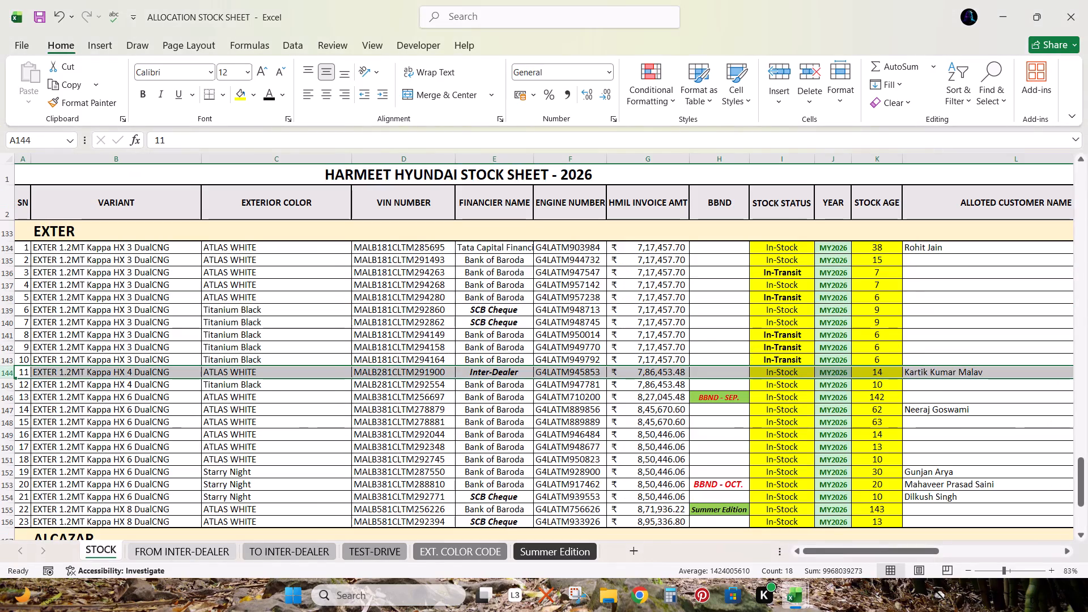
key(alt+Tab)
key(shift+space)
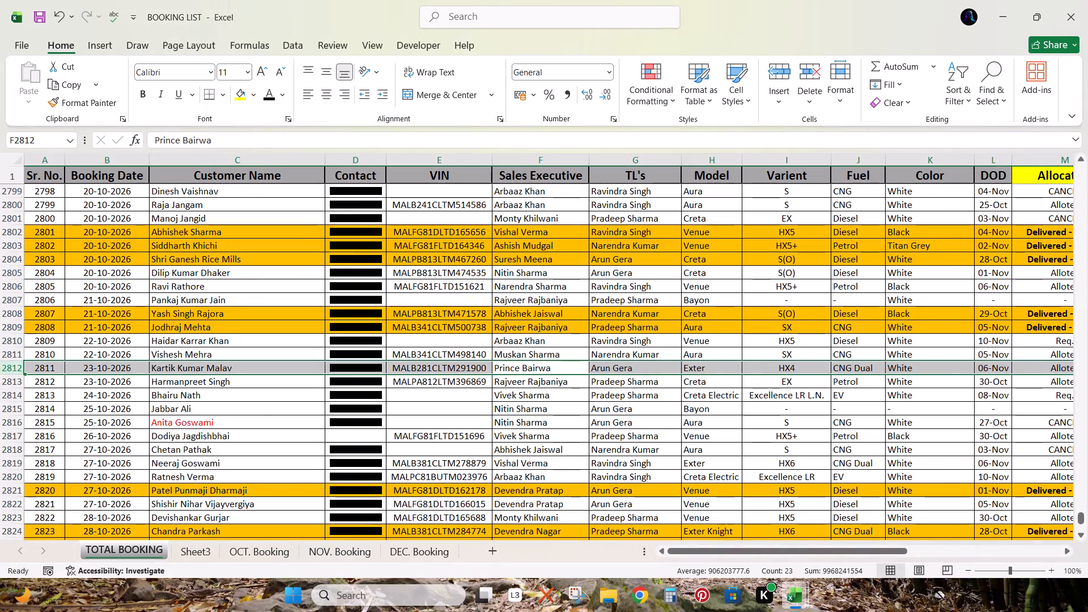
Look up the EXTER HX 4 DualCNG's VIN from FROM INTER-DEALER in the STOCK sheet and review its row through Remarks.
key(alt+Tab)
click(168, 549)
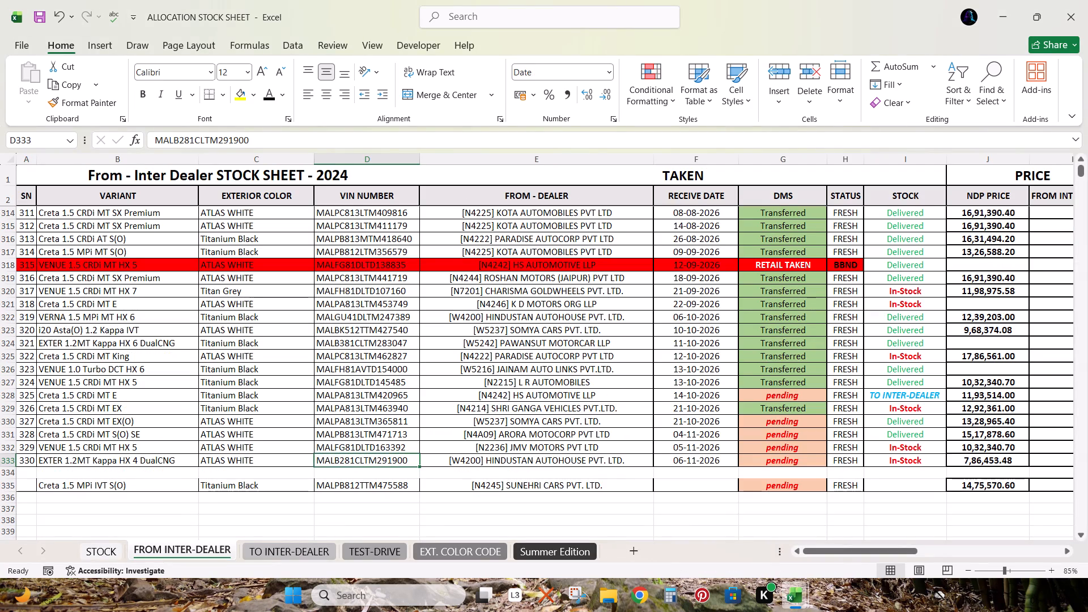
key(ctrl+c)
key(ctrl+Page_Up)
key(Right)
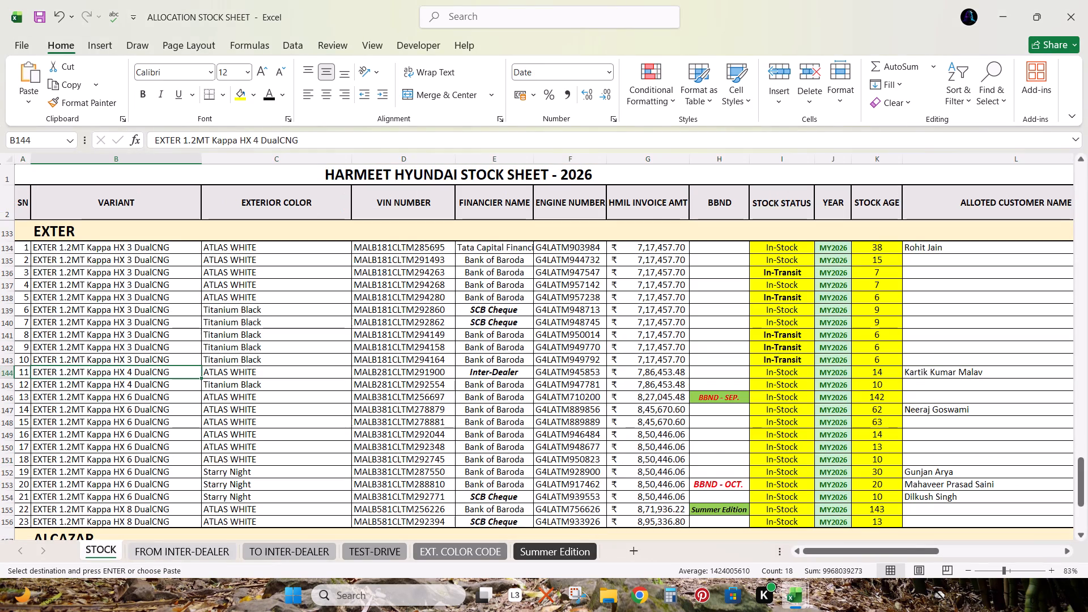
key(ctrl+f)
key(ctrl+v)
key(Return)
key(Return)
key(Return)
key(Return)
key(Return)
key(Escape)
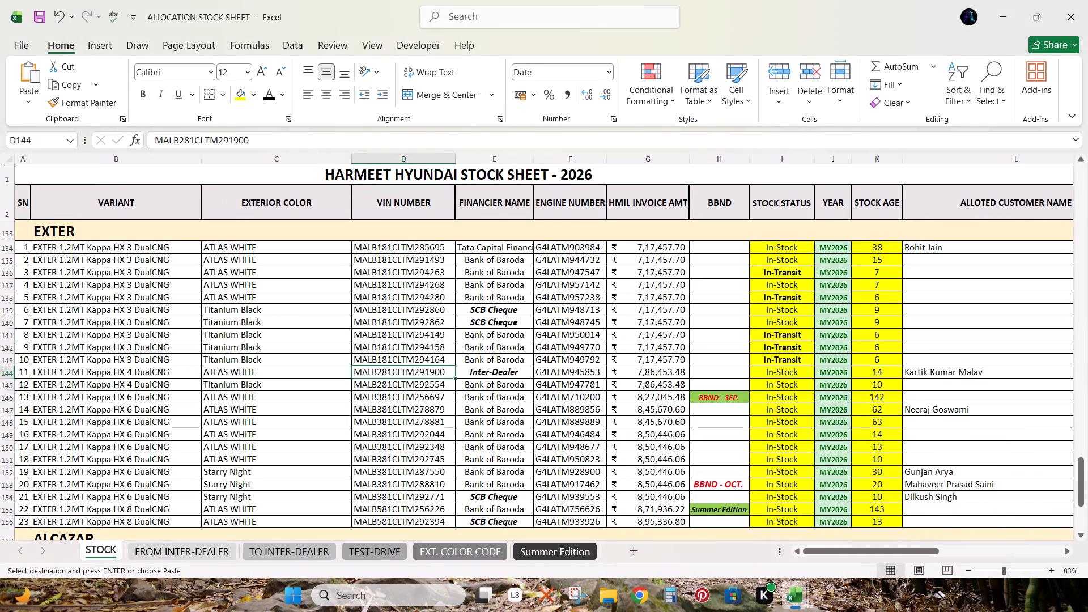
key(shift+space)
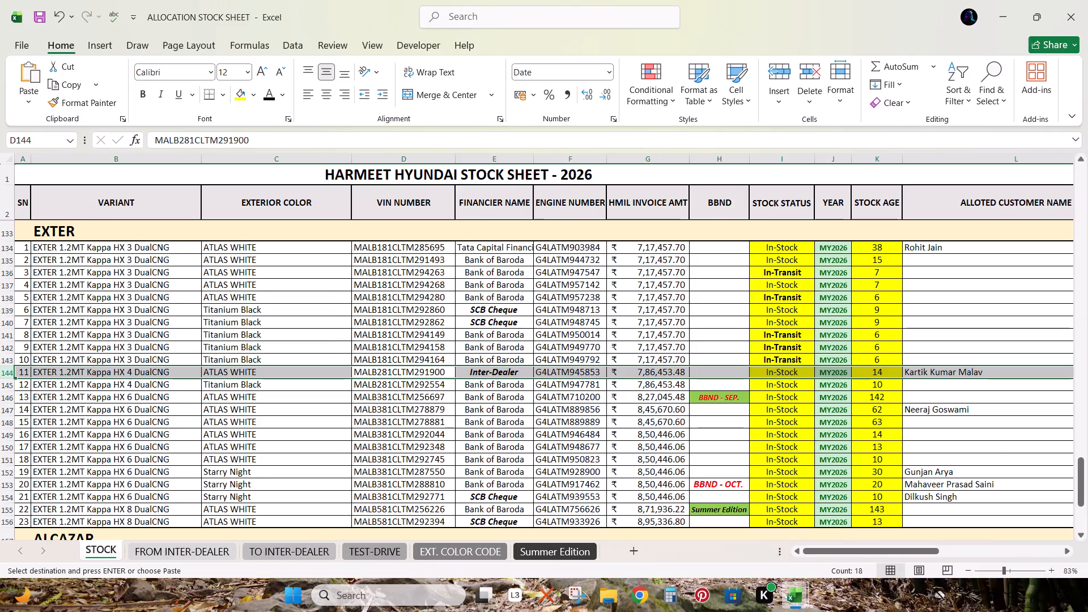
drag(862, 549, 959, 552)
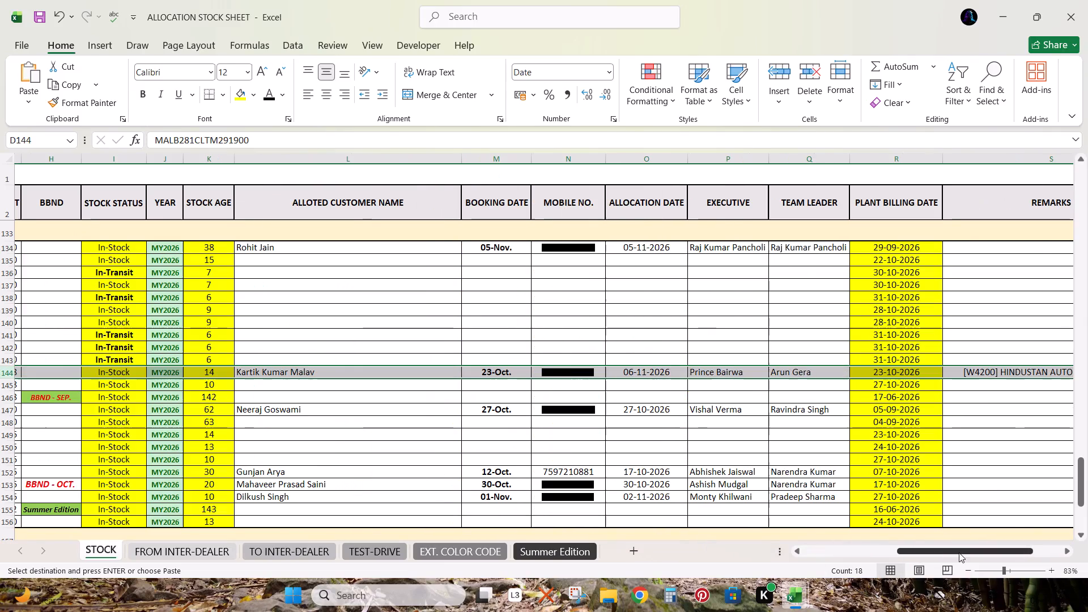
drag(959, 552, 809, 572)
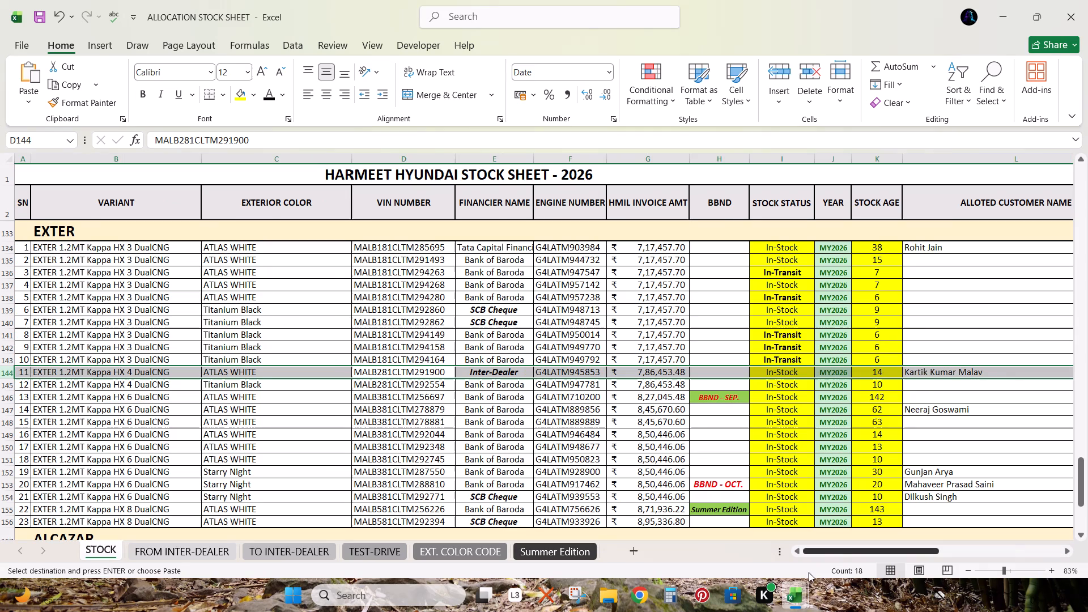
Switch to GDMS in Chrome and rerun the In Transit search in Dealer Vehicle Stock Mgt.
drag(809, 572, 807, 572)
right_click(807, 572)
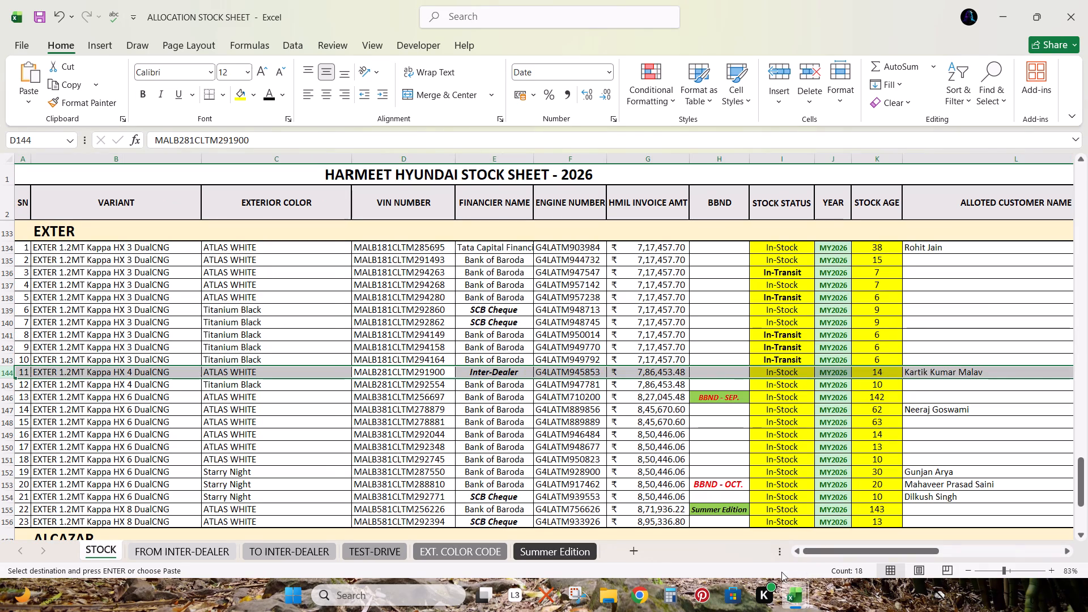
click(646, 585)
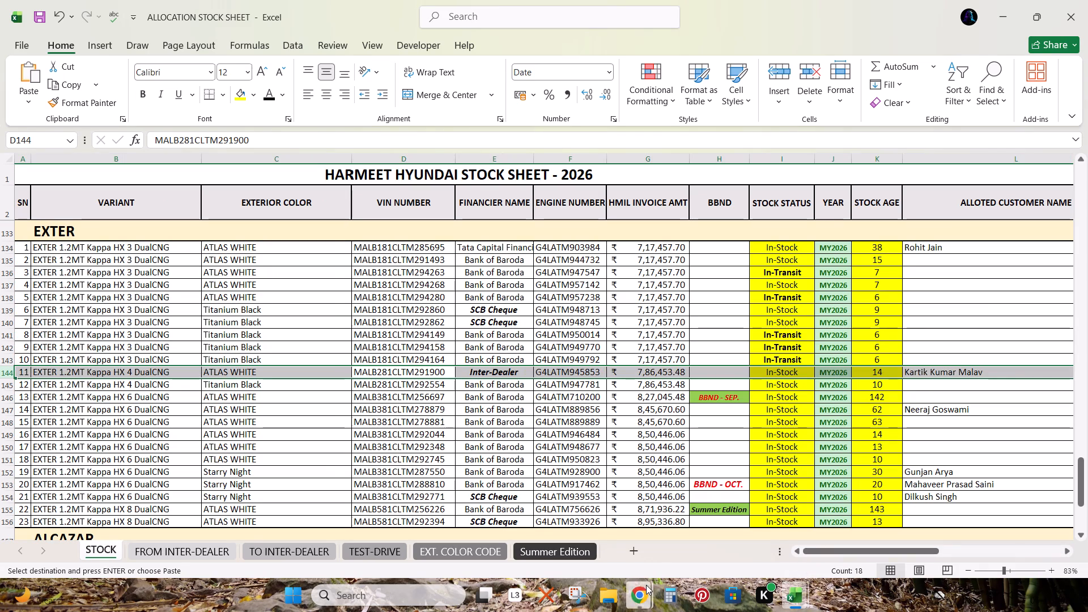
click(562, 545)
scroll(605, 274, up, 5)
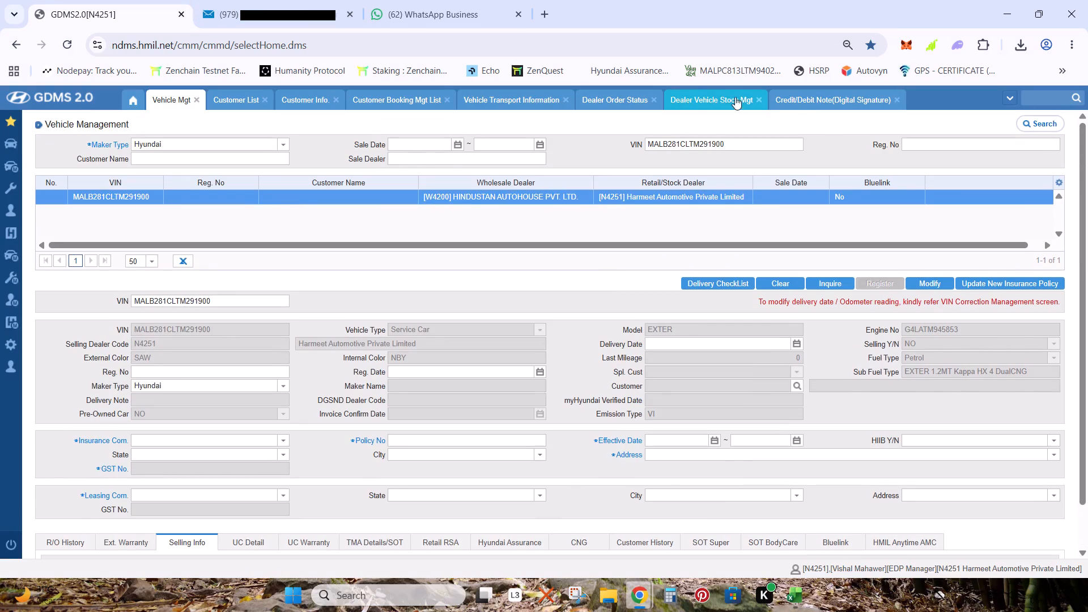
click(703, 103)
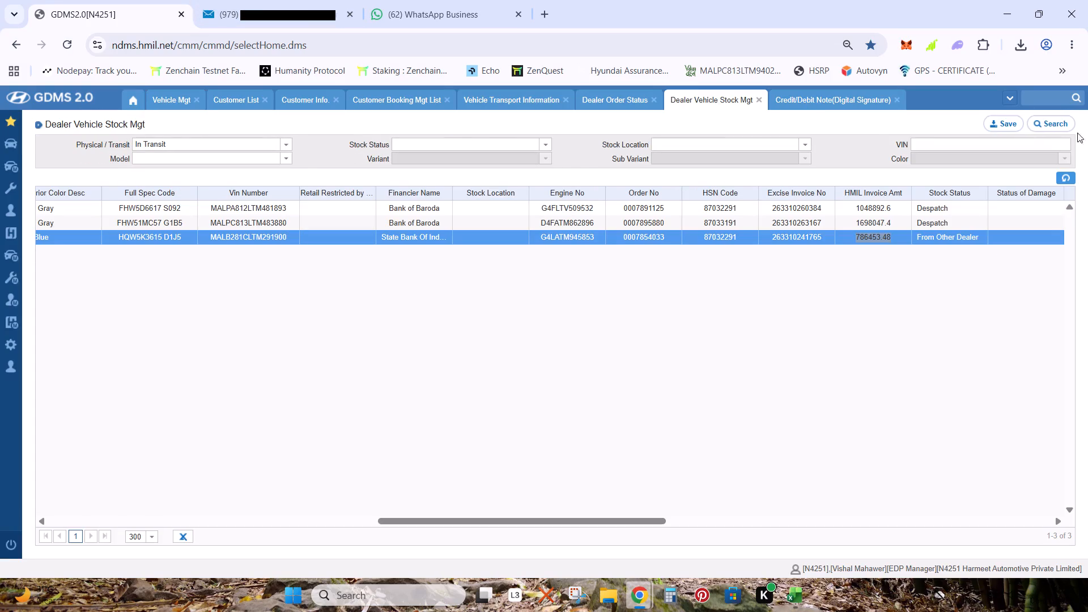
click(1055, 129)
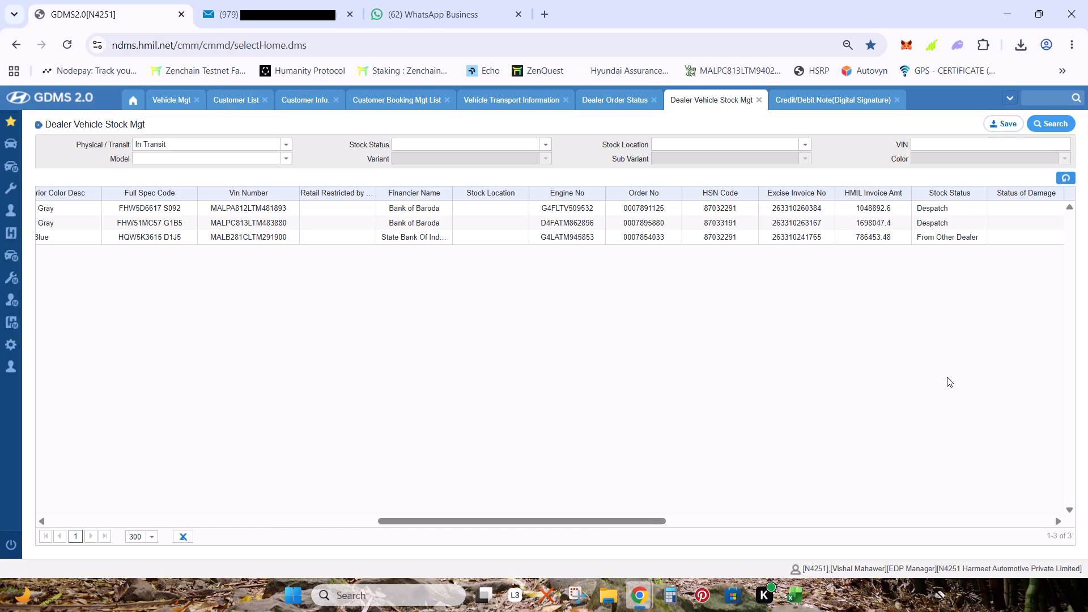
Return to ALLOCATION STOCK SHEET and review the Titanium Black Creta 1.5 MPi IVT S(O) inter-dealer row's allotment details and Remarks.
key(alt+Tab)
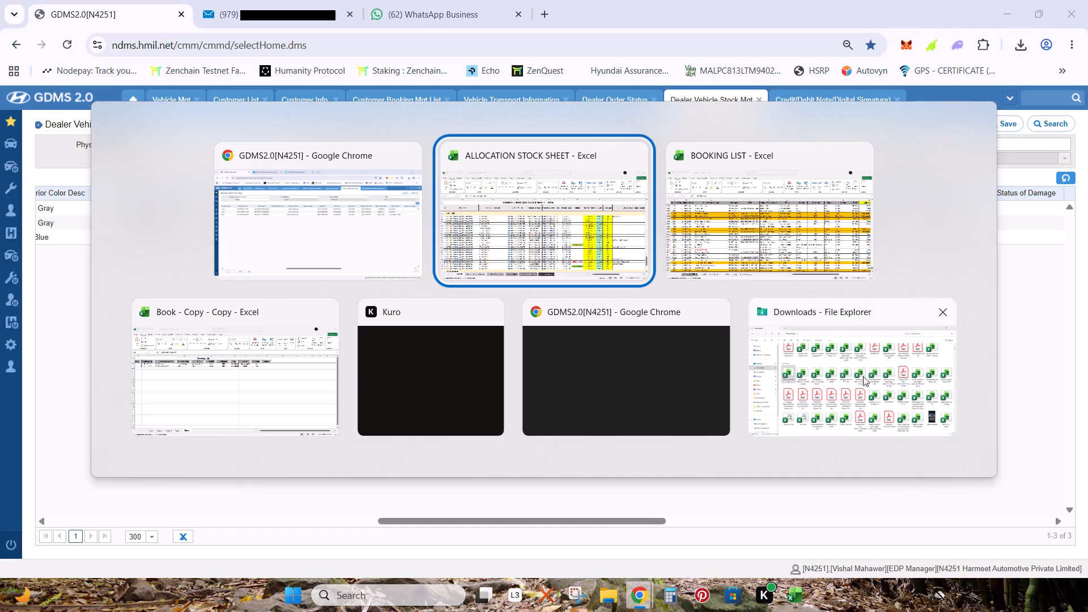
scroll(537, 369, up, 1)
scroll(542, 379, down, 1)
scroll(543, 368, up, 16)
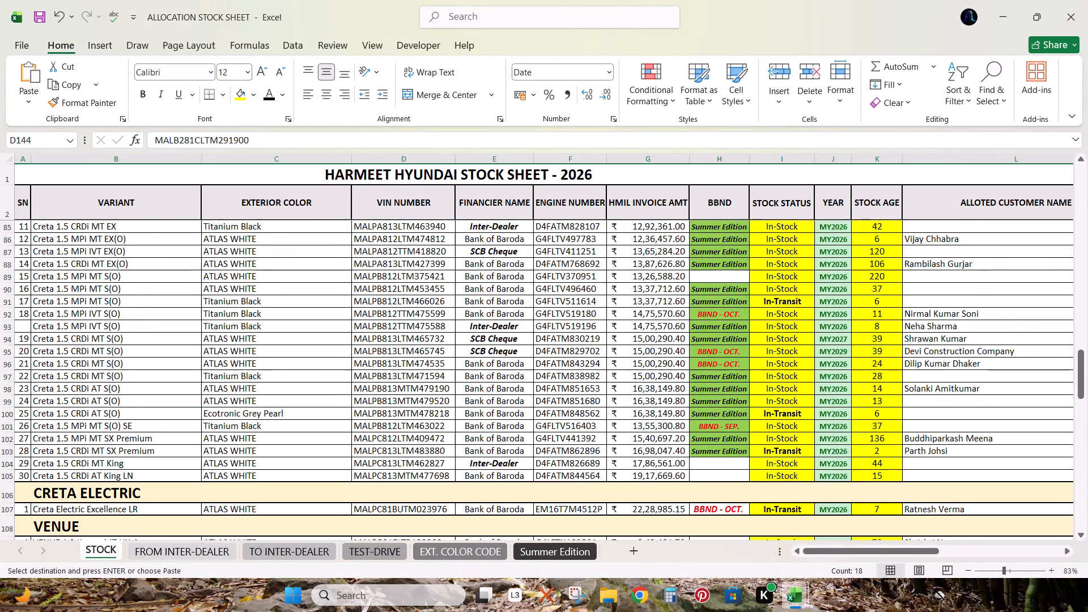
click(163, 325)
key(shift+space)
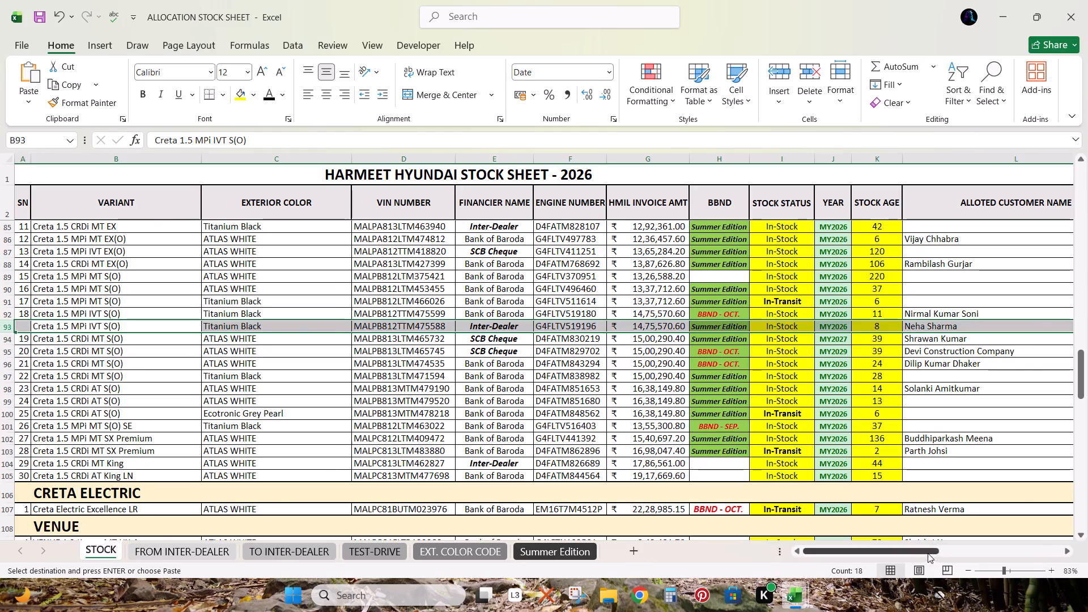
drag(928, 553, 1056, 554)
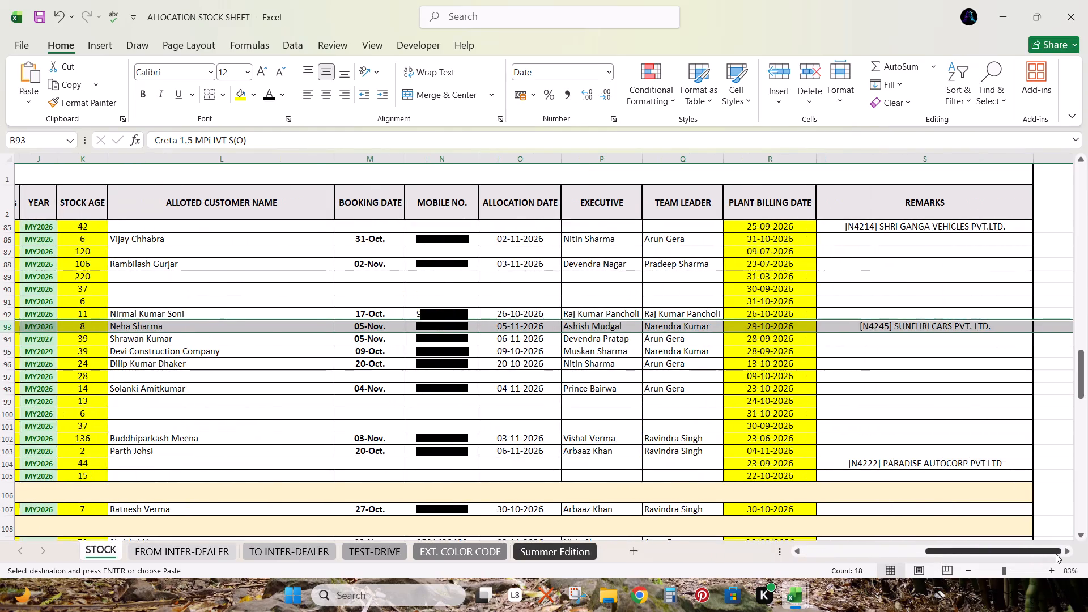
drag(1056, 554, 718, 593)
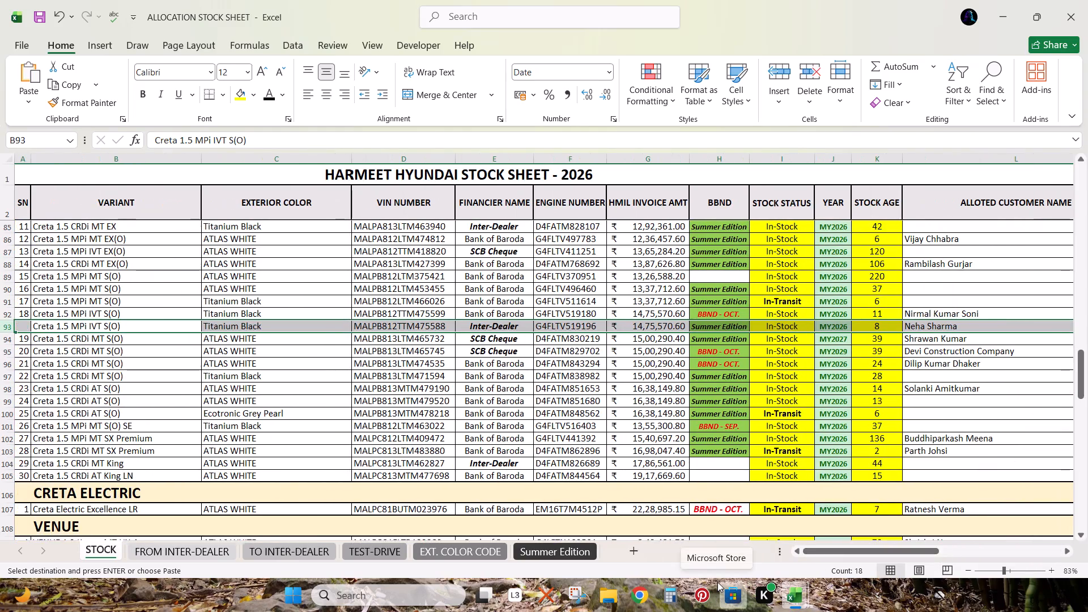
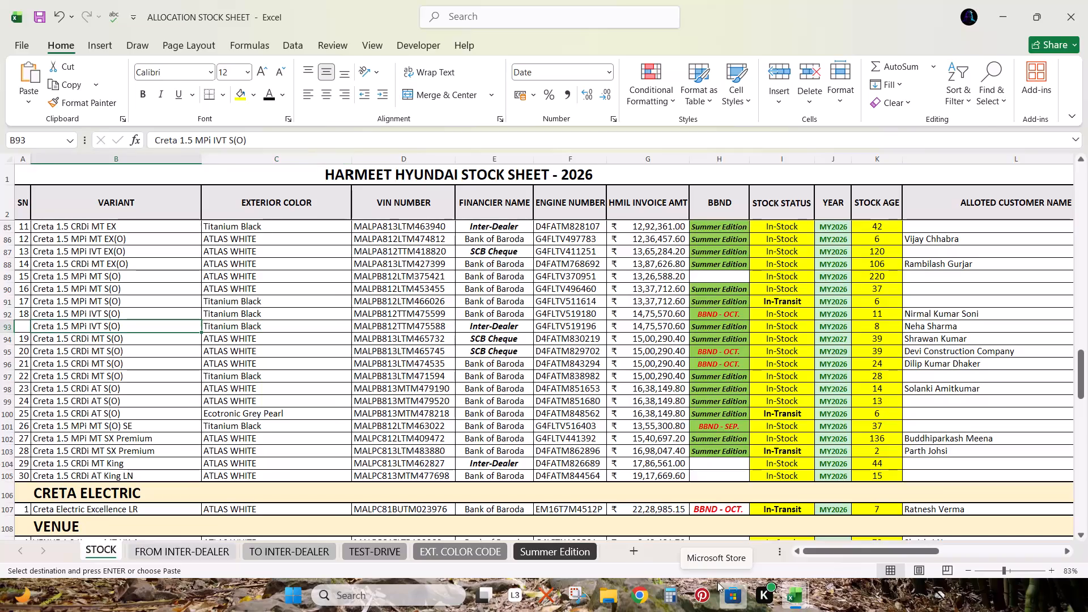
Switch to the BOOKING LIST workbook and save it.
key(alt+Tab)
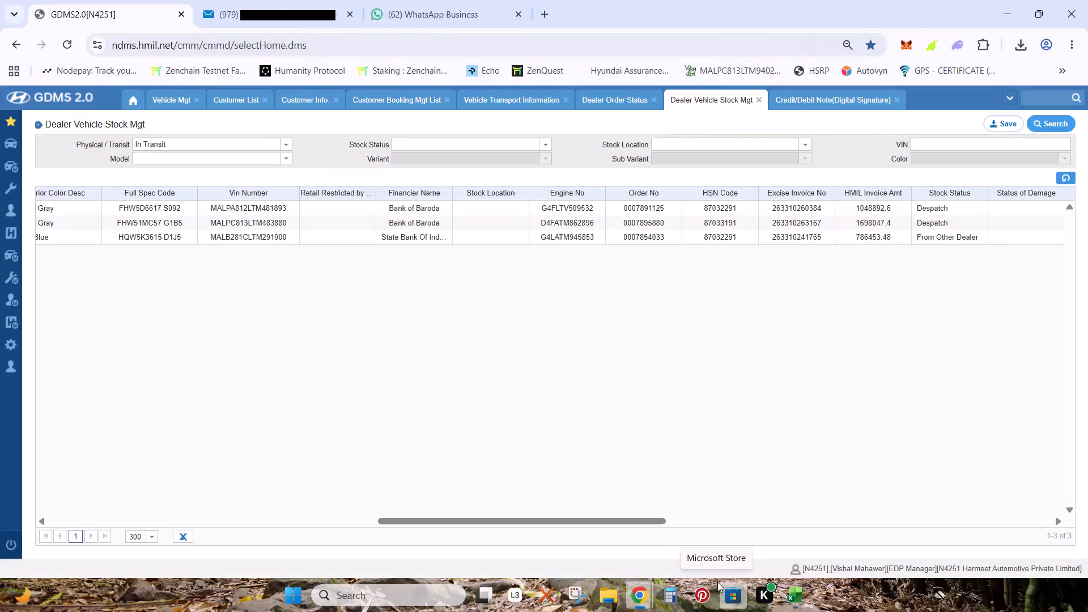
key(alt+Tab)
key(alt+Tab)
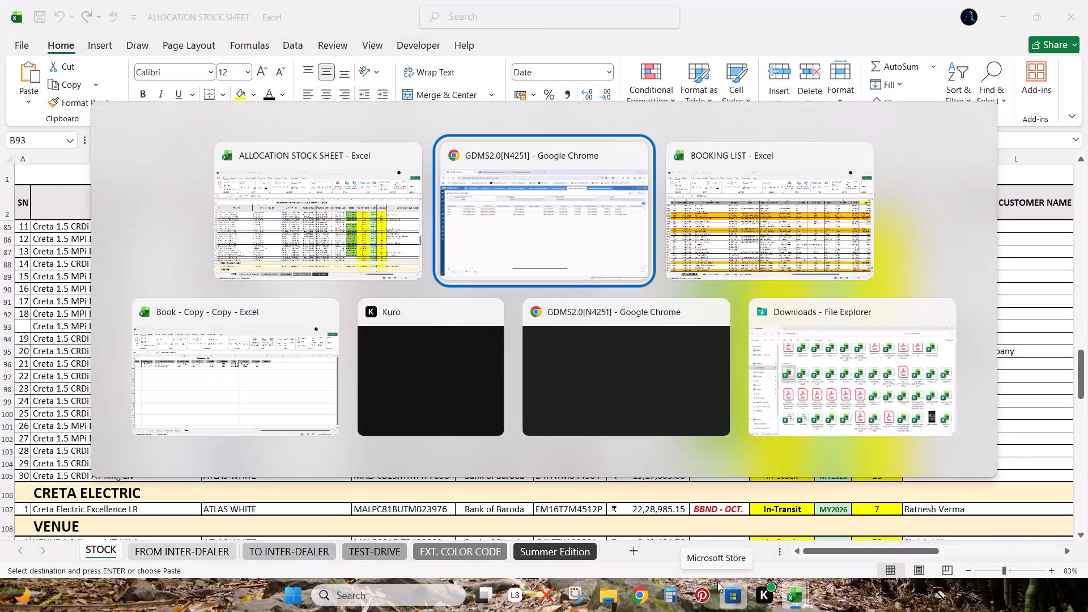
key(alt+Tab)
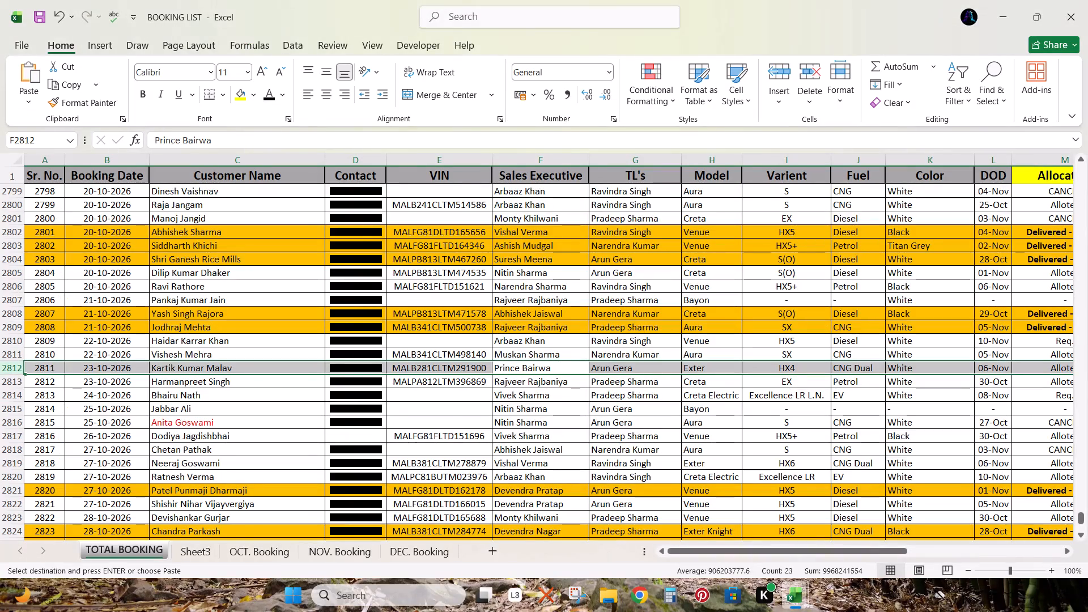
key(ctrl+s)
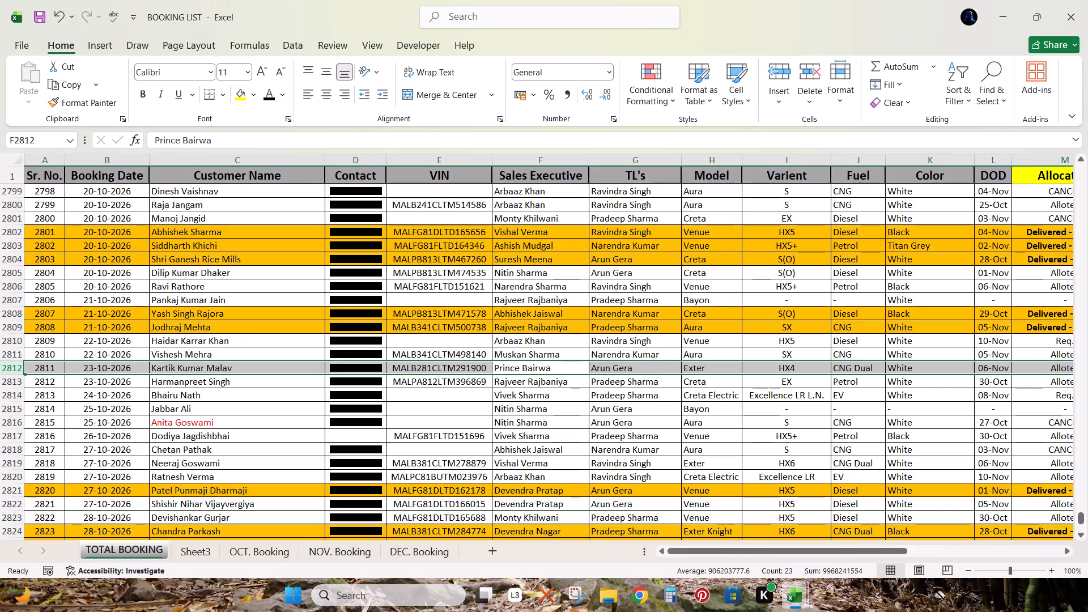
Return to ALLOCATION STOCK SHEET and look through the STOCK sheet from the Creta rows down to the EXTER section.
key(alt+Tab)
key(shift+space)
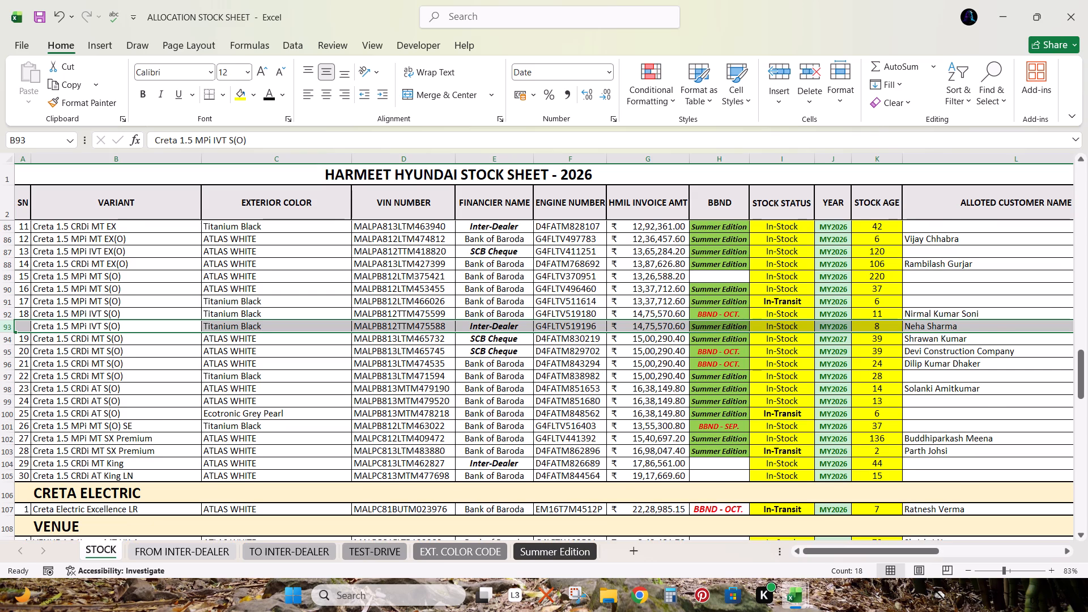
scroll(645, 429, down, 7)
scroll(635, 427, up, 1)
scroll(635, 427, down, 1)
scroll(635, 427, up, 1)
scroll(635, 427, down, 7)
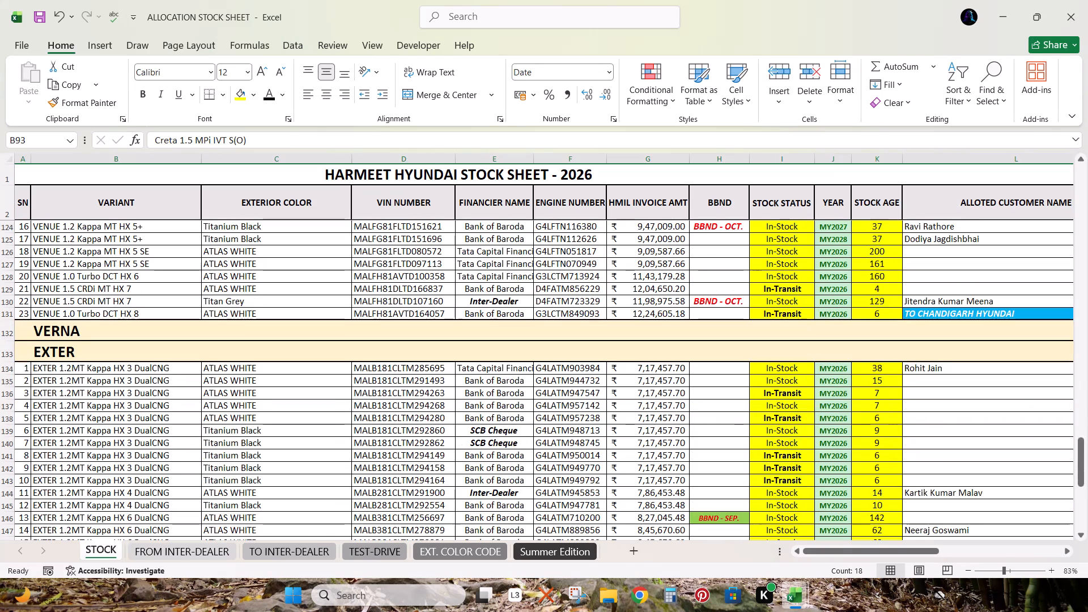
key(Escape)
key(Escape)
Switch to GDMS in Chrome to check the In Transit vehicles in Dealer Vehicle Stock Mgt.
click(639, 604)
click(551, 530)
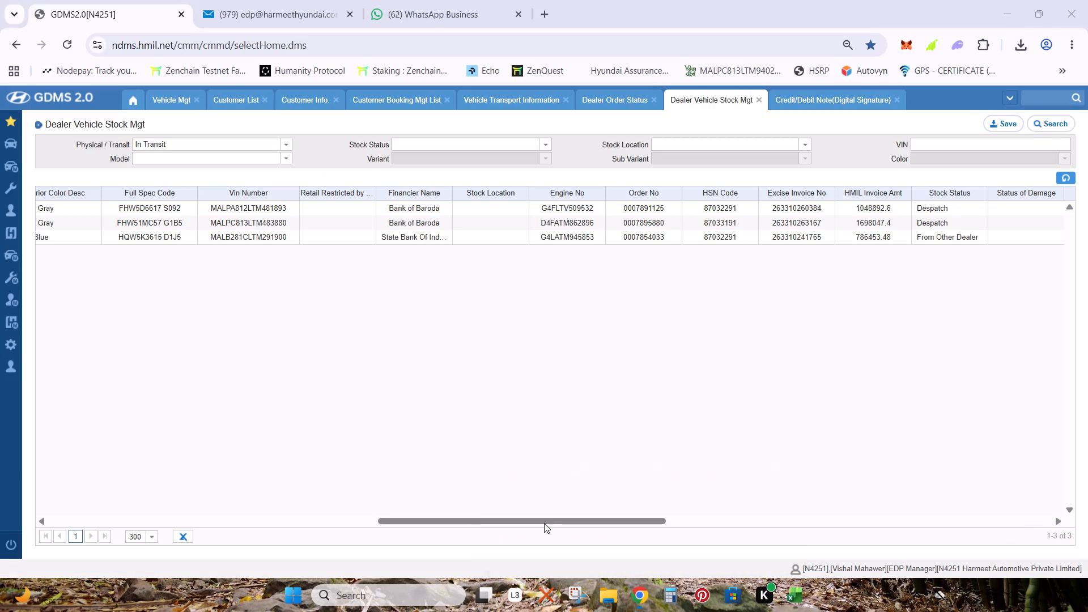
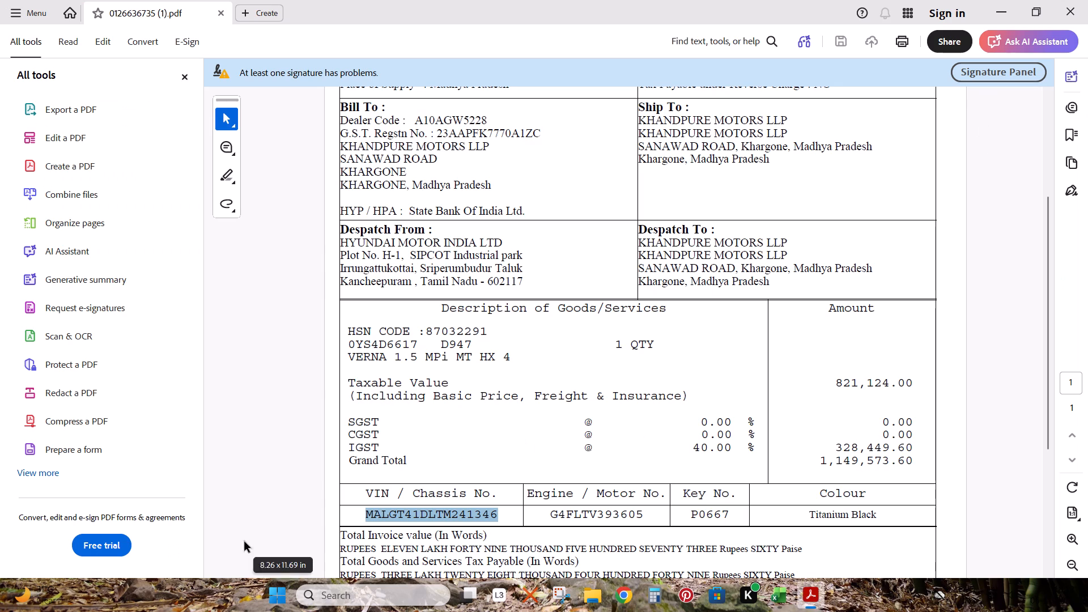
Switch to the ALLOCATION STOCK SHEET and add VERNA 1.5 MPi MT HX 4 as the variant in row 334 of FROM INTER-DEALER.
key(alt+Tab)
key(alt+Tab)
click(169, 554)
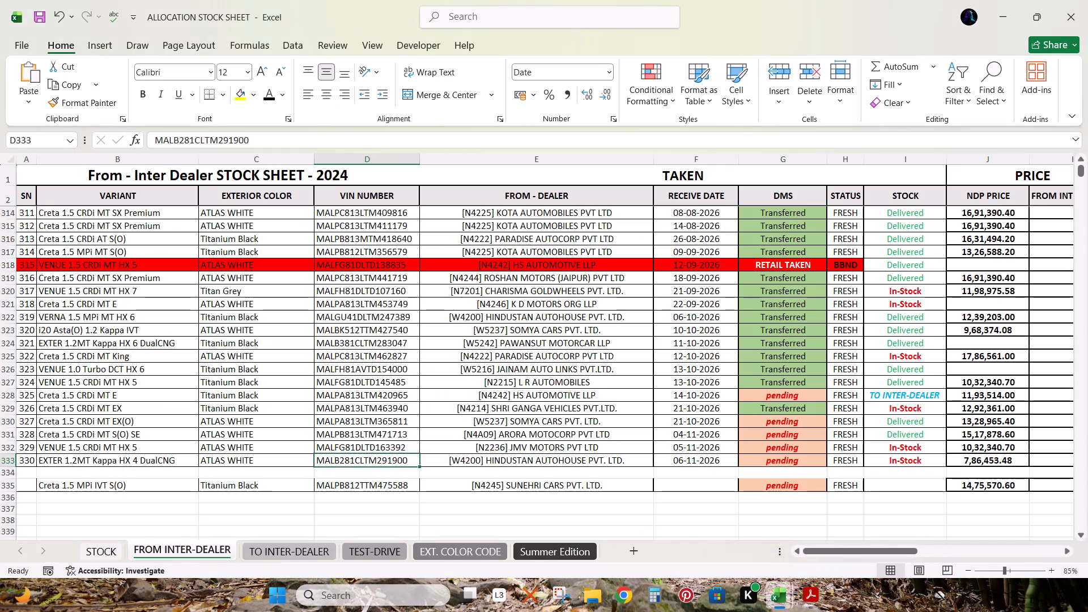
click(108, 477)
key(ctrl+v)
key(Tab)
Set the new Verna row's exterior color to Titanium Black by reusing an existing entry in the column.
key(alt+Tab)
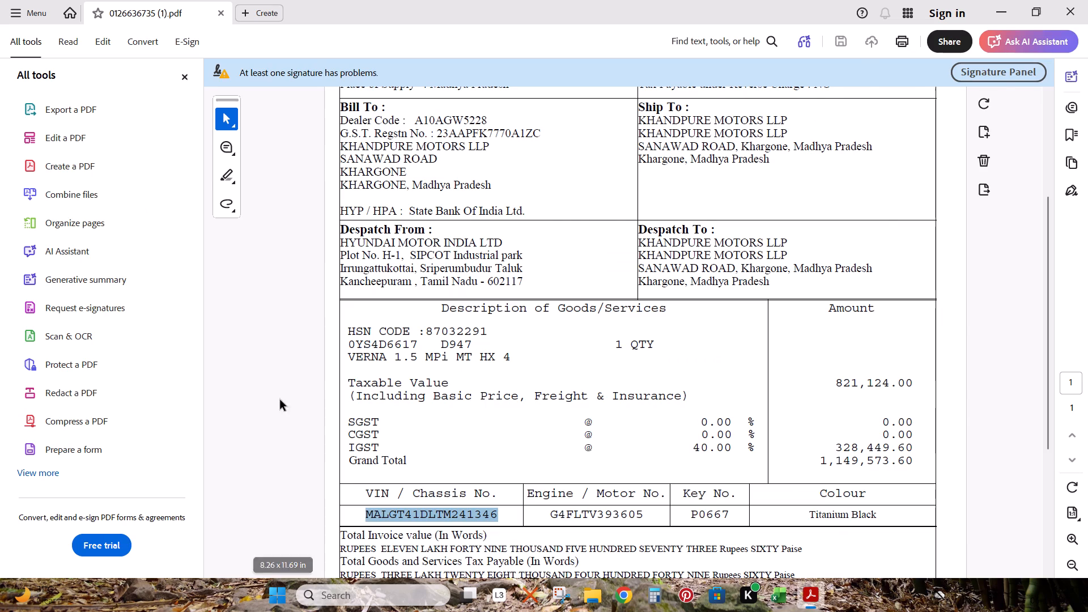
key(alt+Tab)
key(Up)
key(Up)
key(Up)
key(Up)
key(Up)
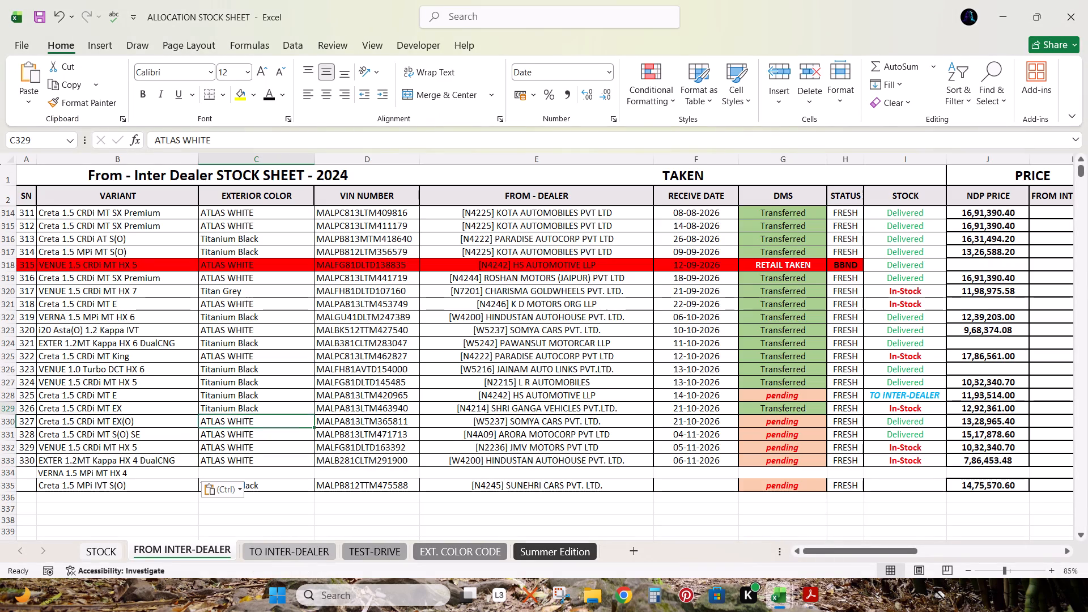
key(ctrl+c)
key(ctrl+Down)
key(Down)
key(ctrl+v)
key(Tab)
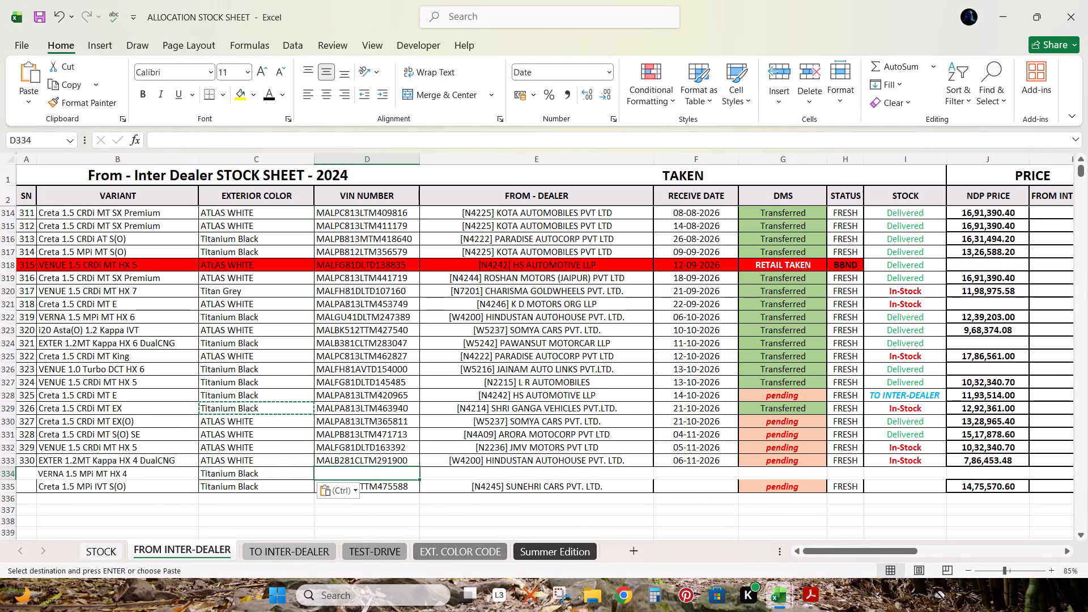
key(alt+Tab)
key(alt+Tab)
key(alt+Tab)
key(alt+Tab)
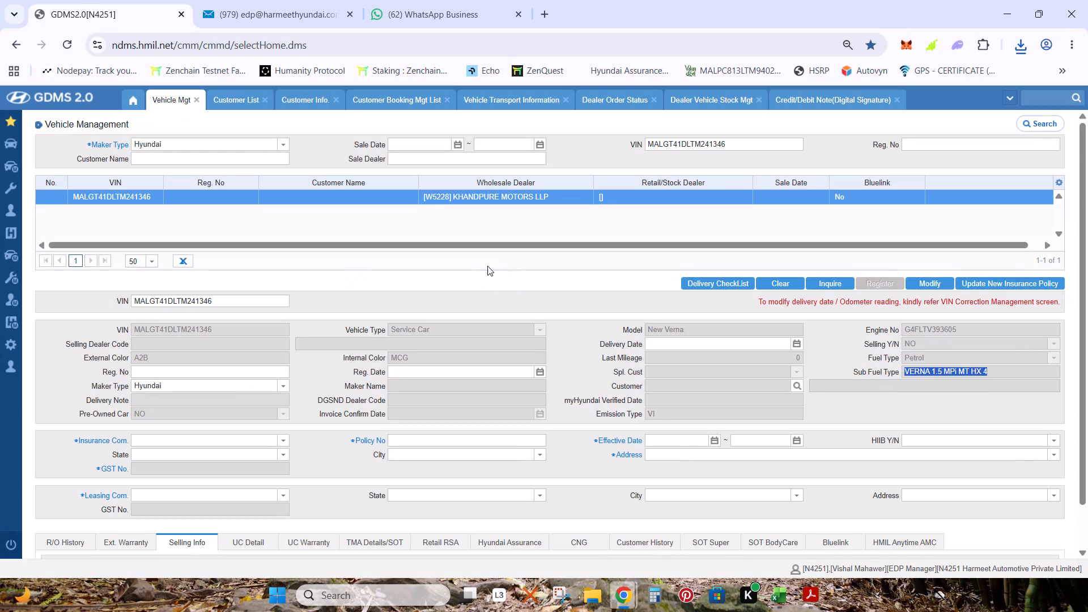
click(202, 324)
key(ctrl+c)
key(alt+Tab)
key(ctrl+v)
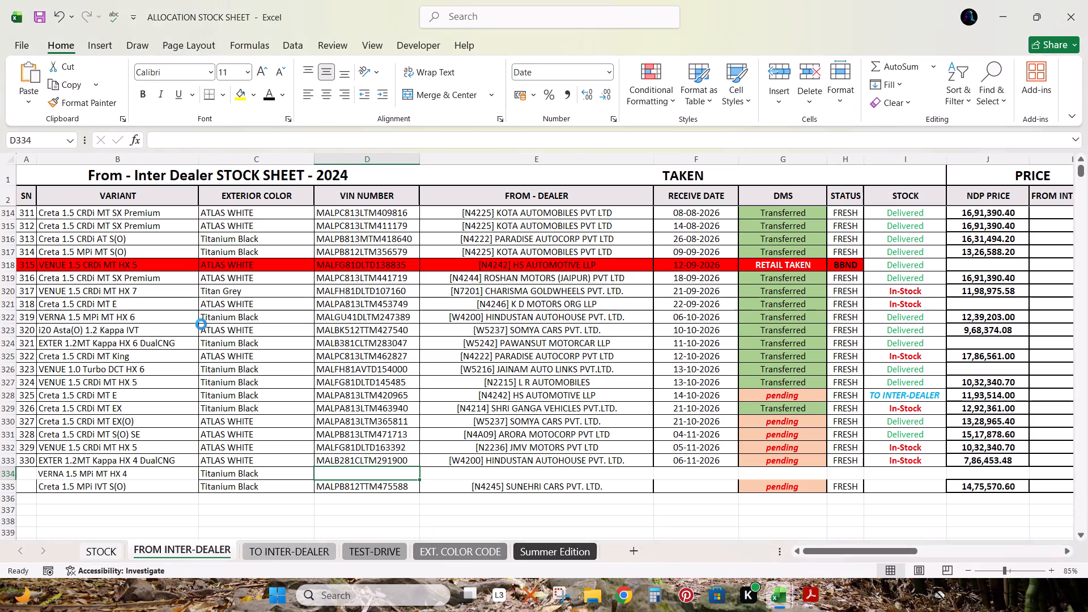
key(Tab)
Copy wholesale dealer [W5228] KHANDPURE MOTORS LLP from GDMS into the new Verna row's FROM - DEALER cell.
key(alt+Tab)
key(alt+Tab)
key(alt+Tab)
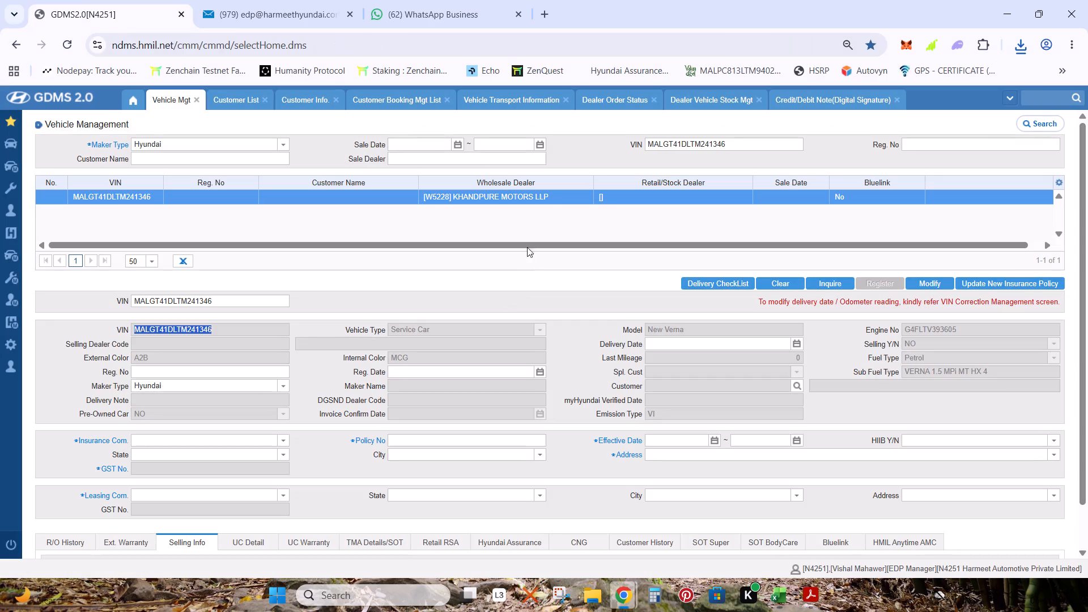
click(548, 197)
drag(553, 195, 416, 199)
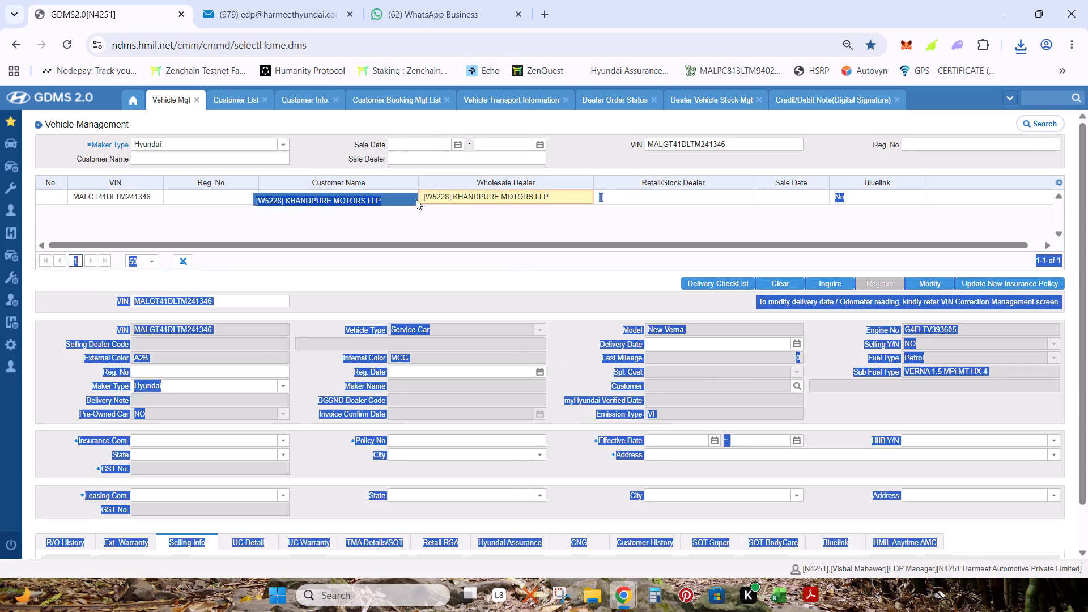
drag(416, 199, 422, 198)
key(ctrl+c)
key(alt+Tab)
key(ctrl+v)
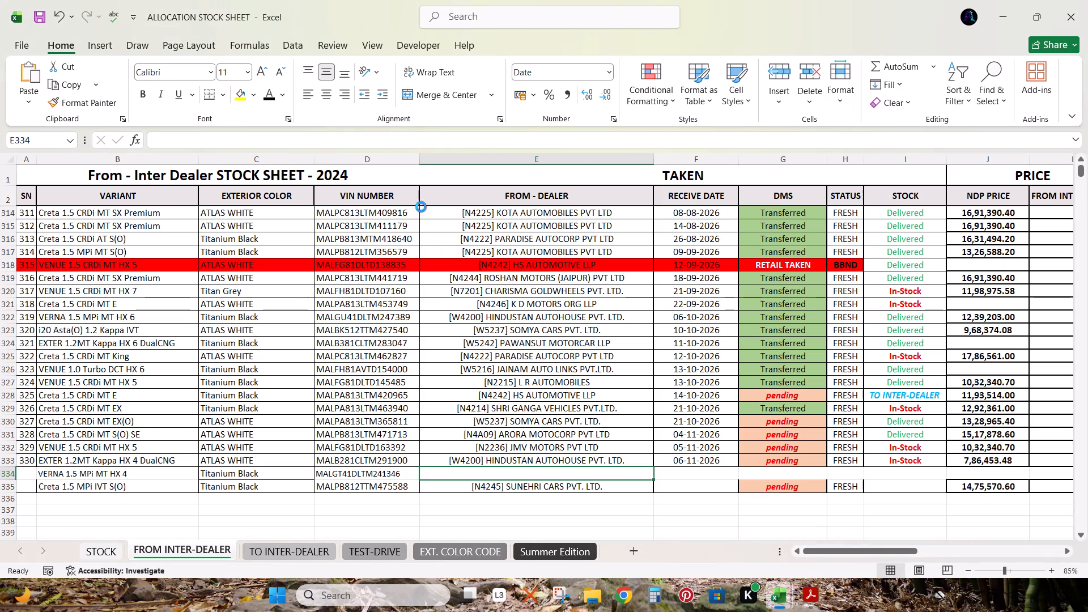
key(Tab)
Fill the new Verna row from RECEIVE DATE onward with the row above's 06-11-2026, pending, FRESH, In-Stock and price entries.
key(alt+Tab)
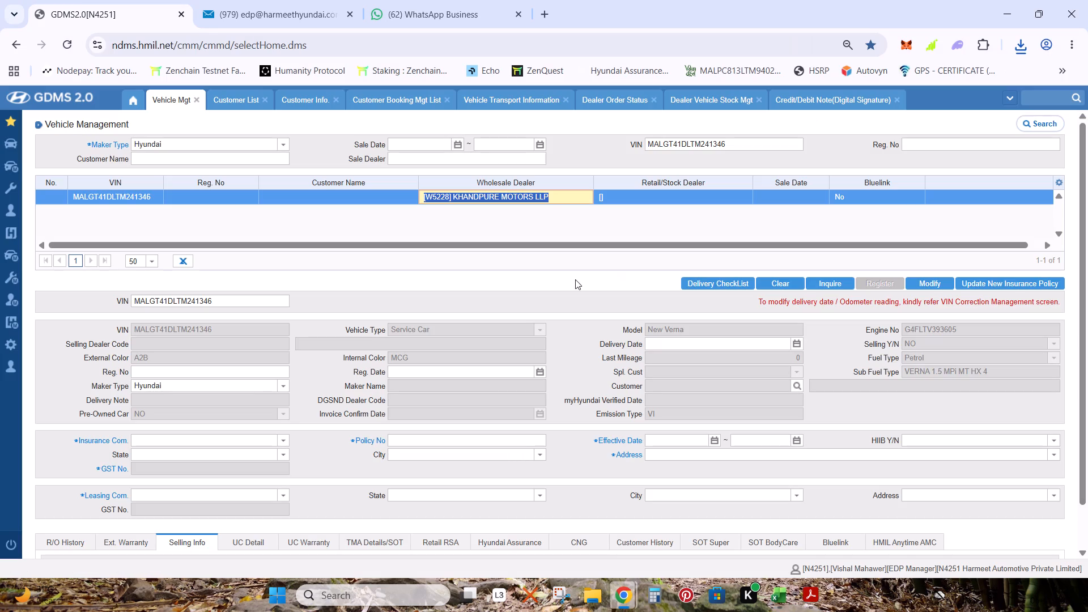
key(alt+Tab)
key(alt+Tab)
key(alt+Tab)
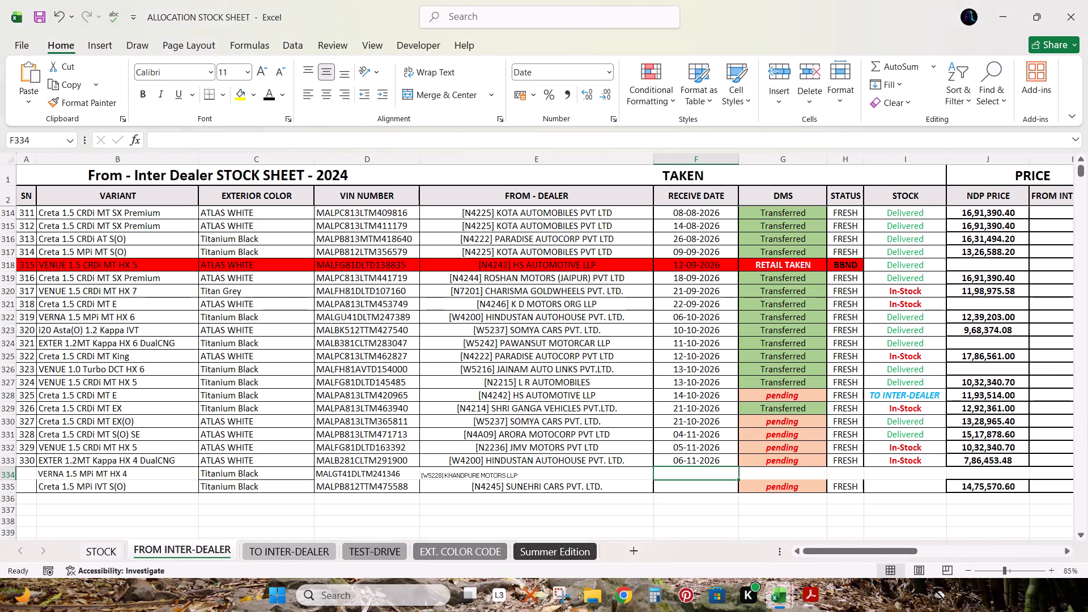
key(shift+Right)
key(shift+Right)
key(shift+Right)
key(shift+Right)
key(shift+Right)
key(shift+Right)
key(shift+Right)
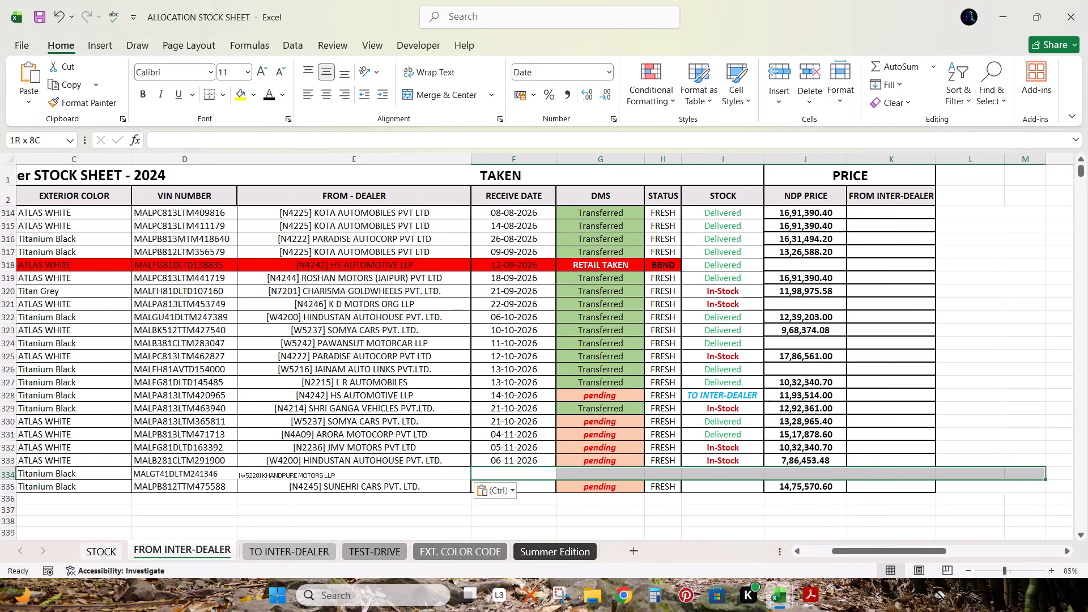
key(ctrl+d)
key(Right)
key(Left)
key(Right)
key(Right)
key(Right)
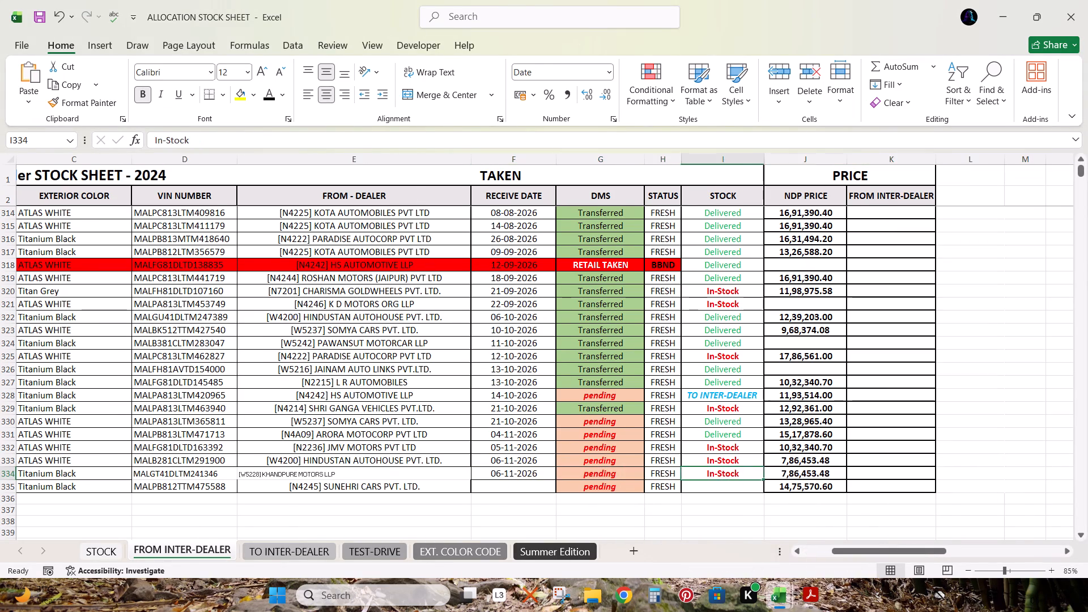
Copy the grand total 1,149,573.60 from the Verna invoice PDF into the new row's NDP PRICE cell.
key(Right)
key(alt+Tab)
scroll(837, 406, down, 3)
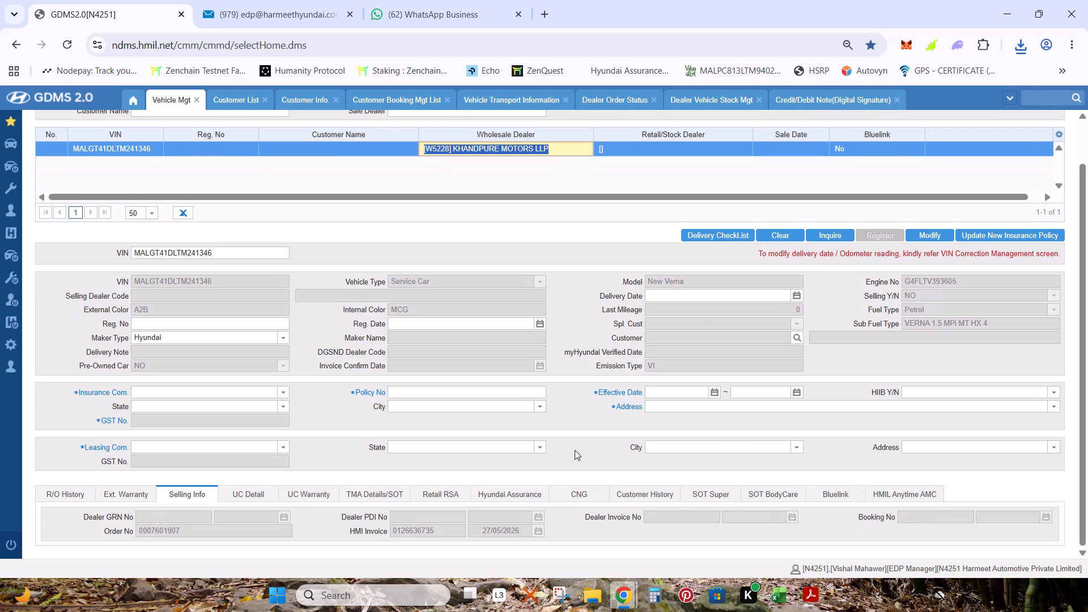
scroll(576, 449, up, 2)
key(alt+Tab)
key(alt+Tab)
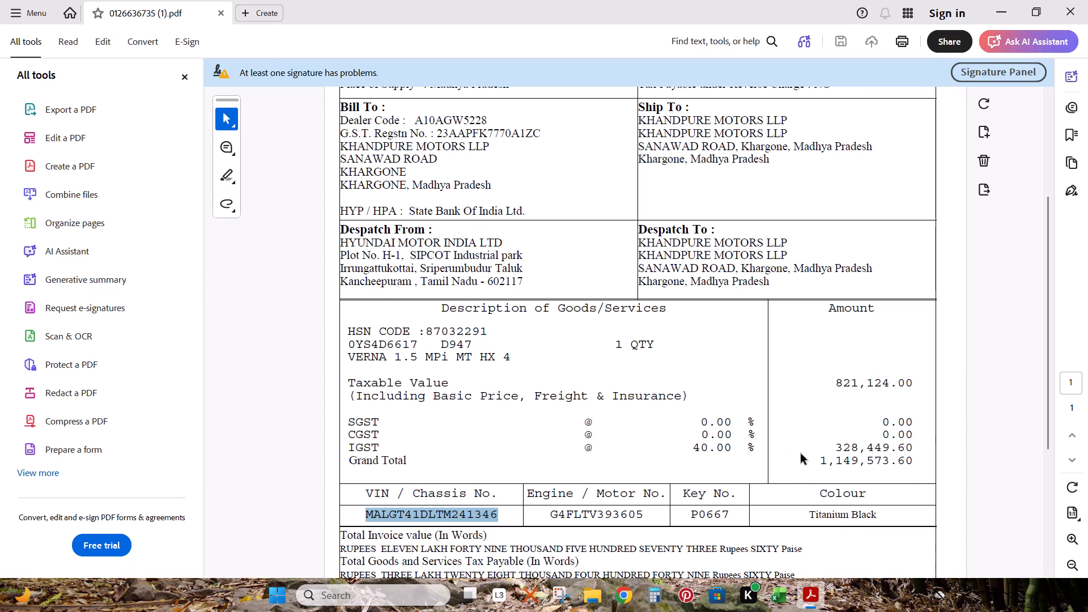
drag(823, 468, 912, 462)
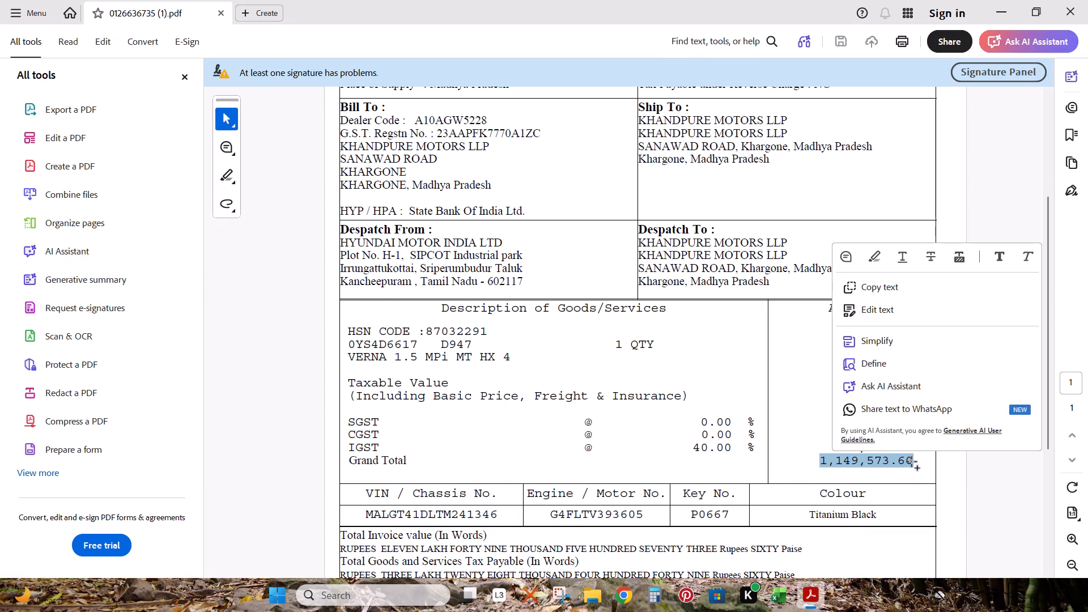
key(ctrl+c)
key(alt+Tab)
key(alt+Tab)
key(alt+Tab)
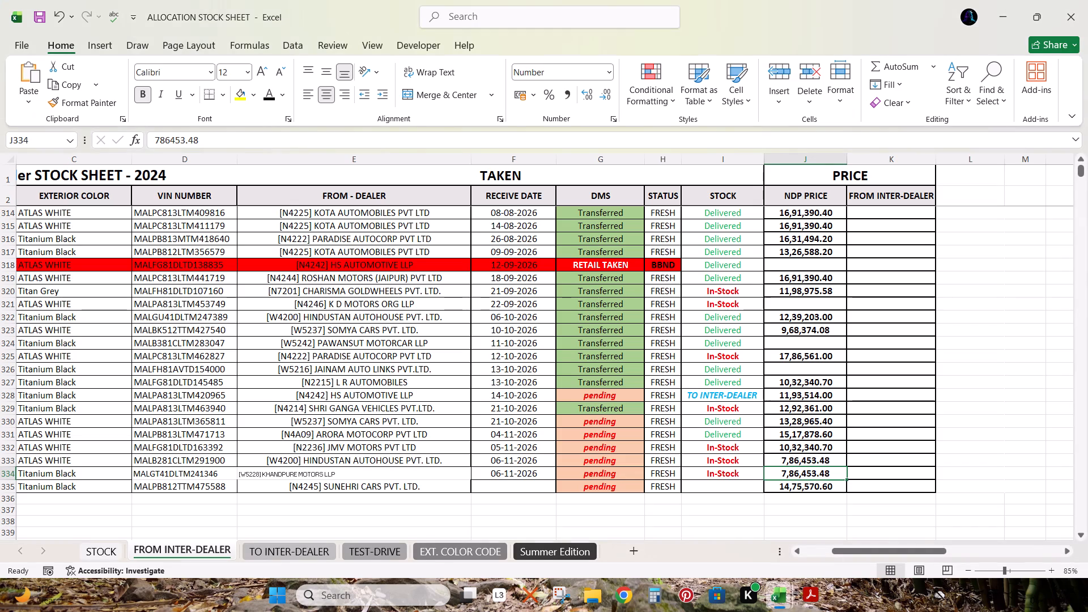
key(ctrl+v)
Apply the formatting of row 333 to the new Verna row 334 and save the stock sheet.
key(ctrl+Left)
key(ctrl+Left)
key(ctrl+Left)
key(Right)
key(Up)
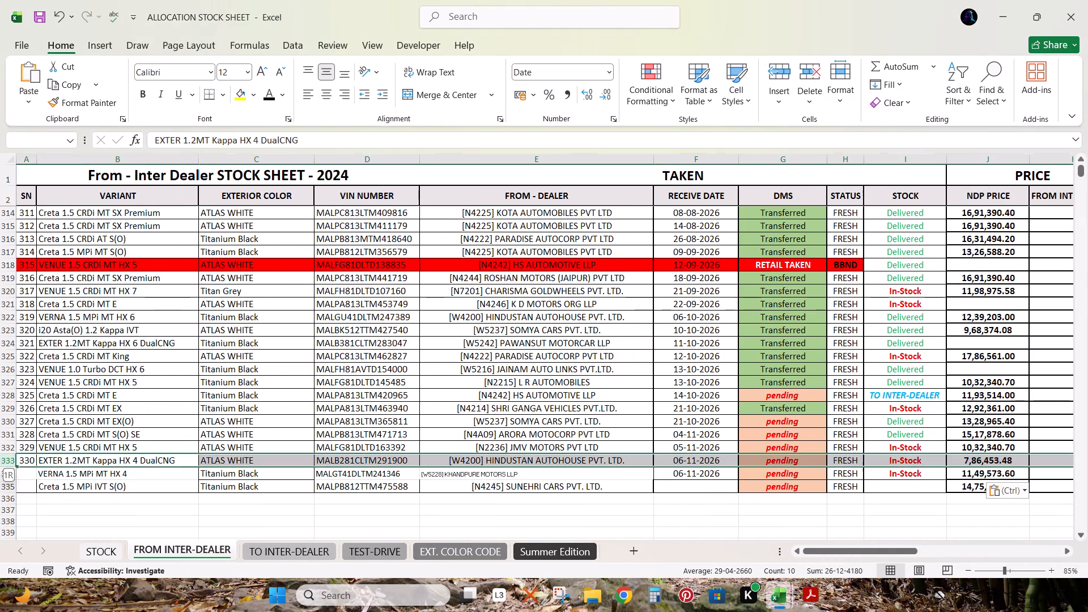
key(shift+space)
click(61, 97)
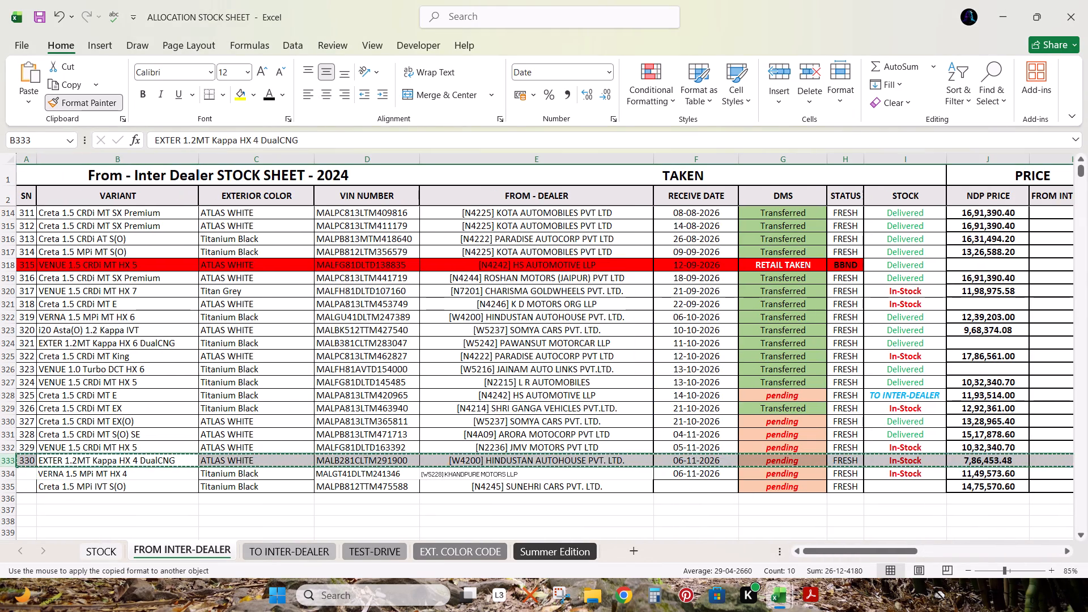
click(11, 472)
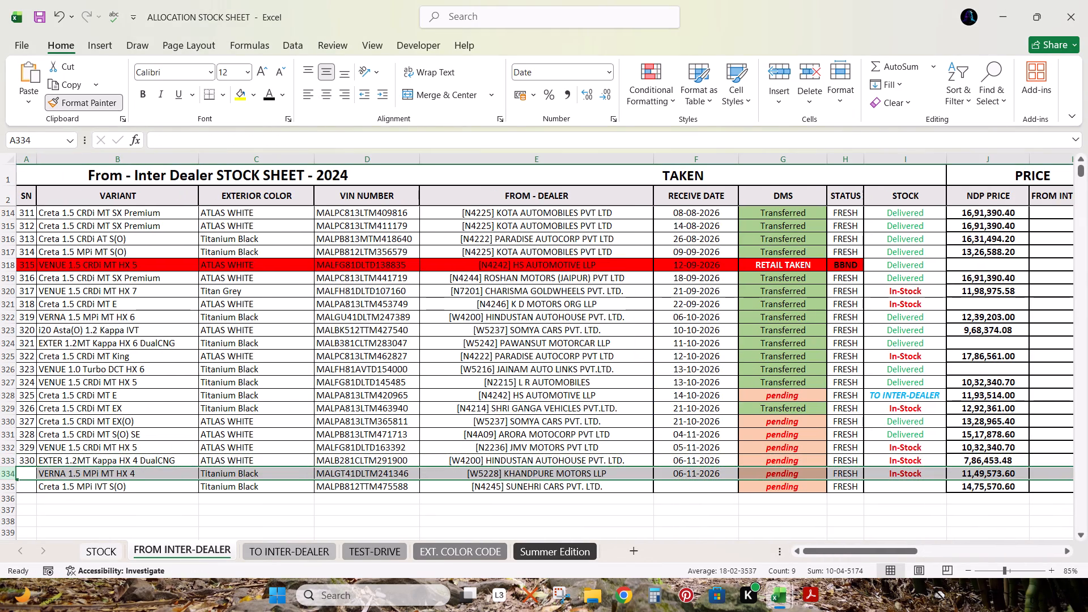
click(43, 20)
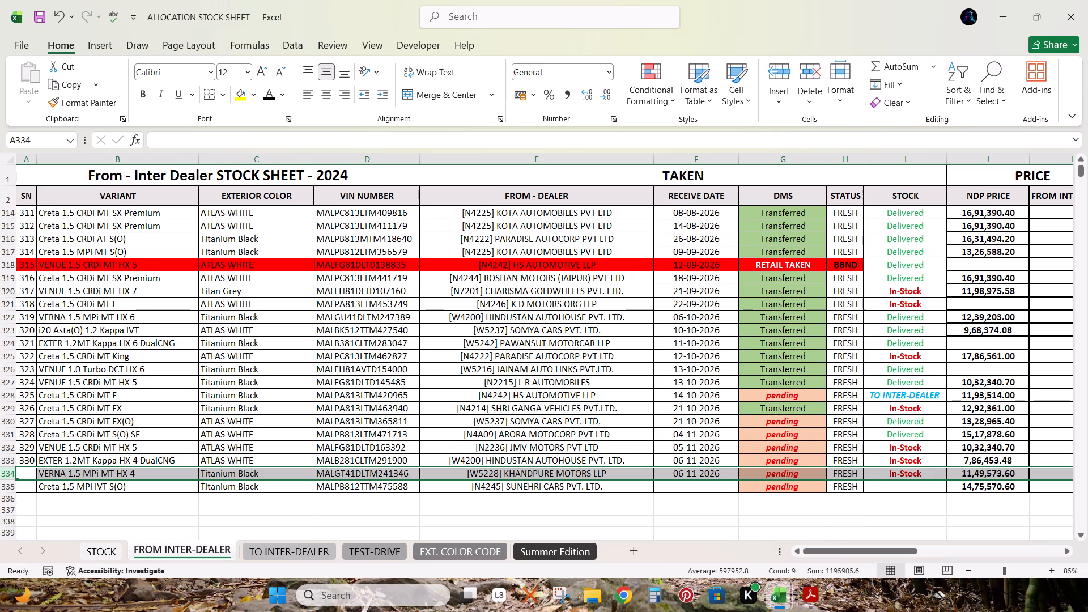
Review the new Verna row's entries across to the FROM INTER-DEALER price column and save the workbook.
key(Right)
key(Right)
key(Right)
key(Right)
key(Right)
key(Right)
key(Right)
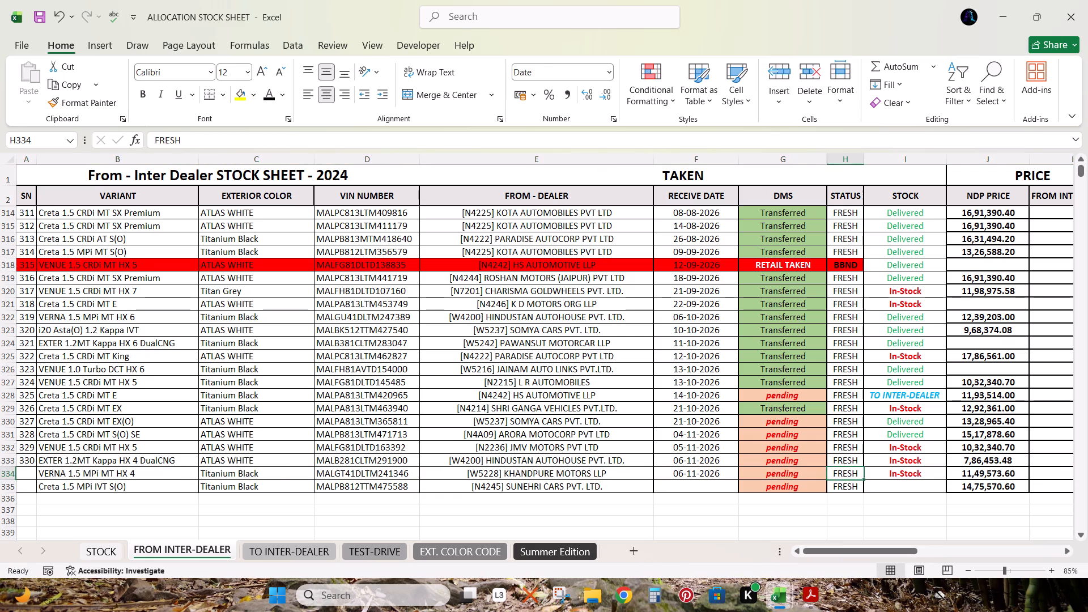
key(Right)
key(Right)
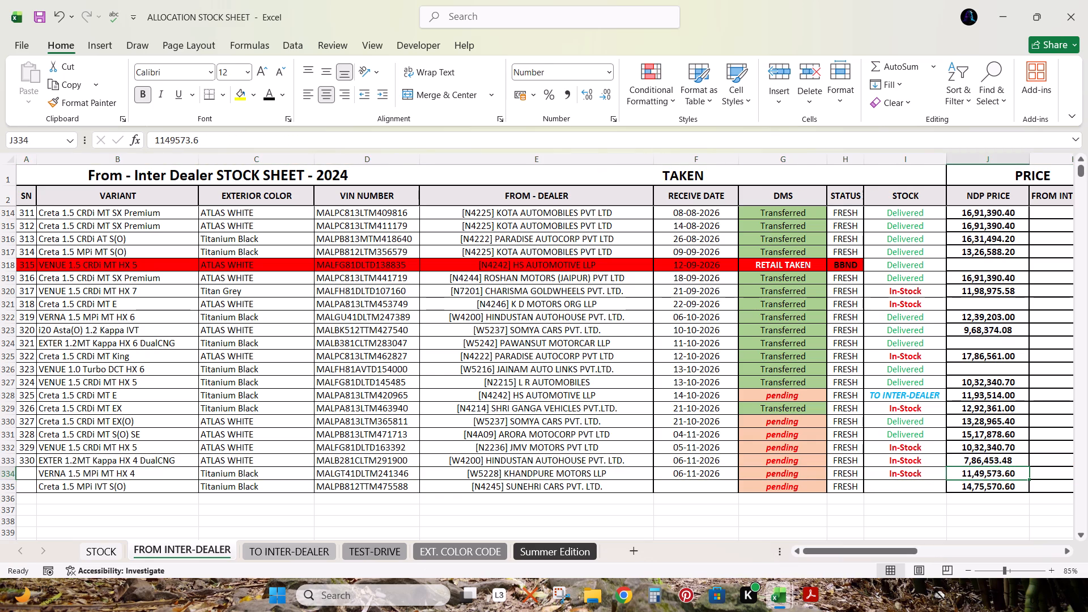
key(Right)
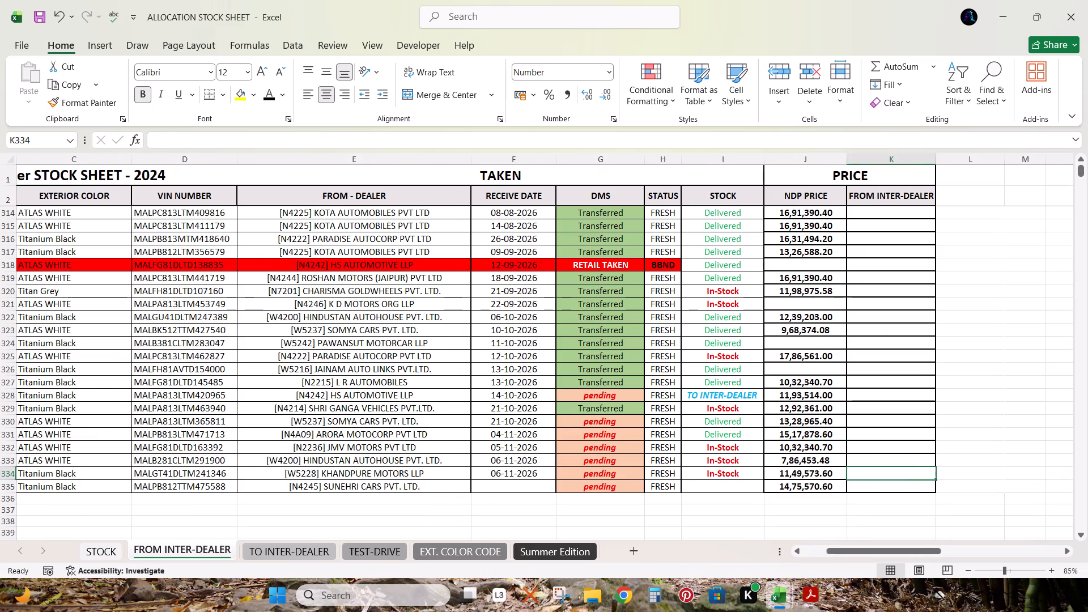
key(Right)
key(Left)
key(ctrl+Left)
key(ctrl+Left)
key(ctrl+Left)
key(ctrl+Left)
key(ctrl+s)
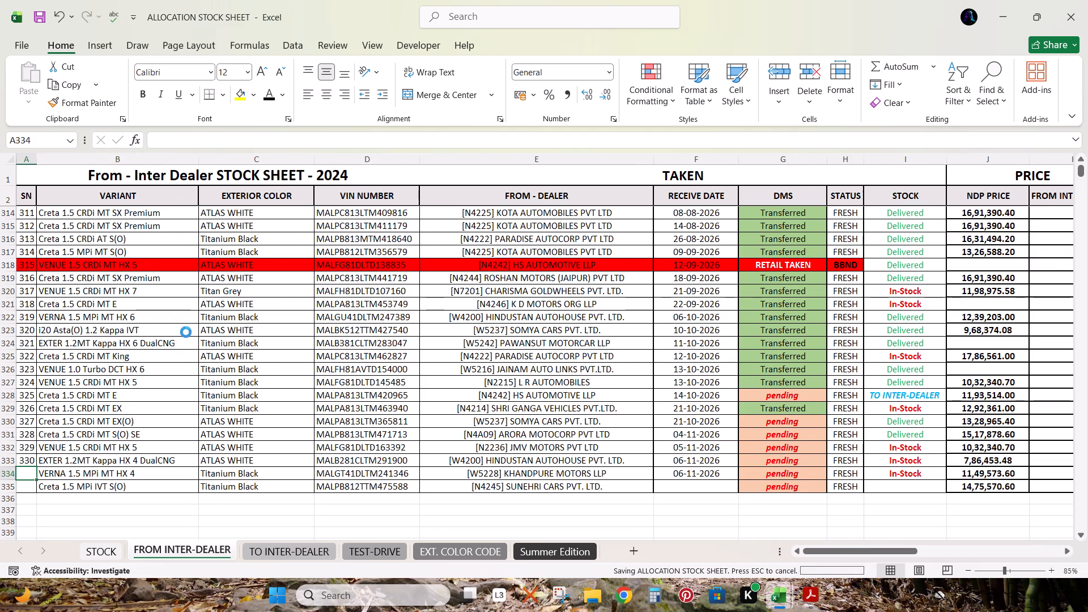
Check the Verna's vehicle record in GDMS, recheck its row in the stock sheet, and save the workbook.
key(alt+Tab)
click(419, 201)
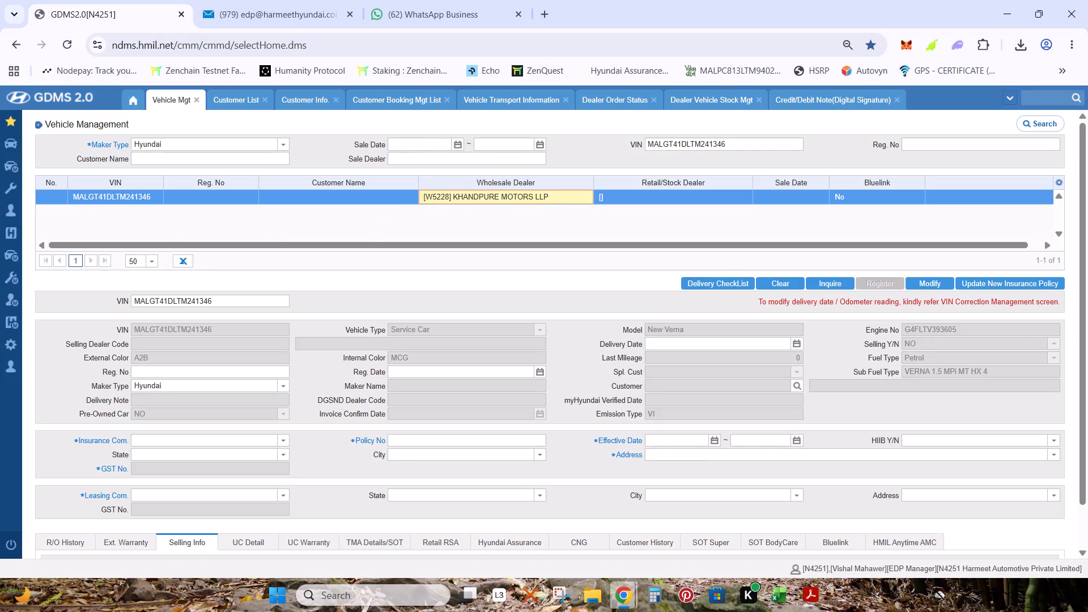
scroll(500, 445, down, 1)
key(alt+Tab)
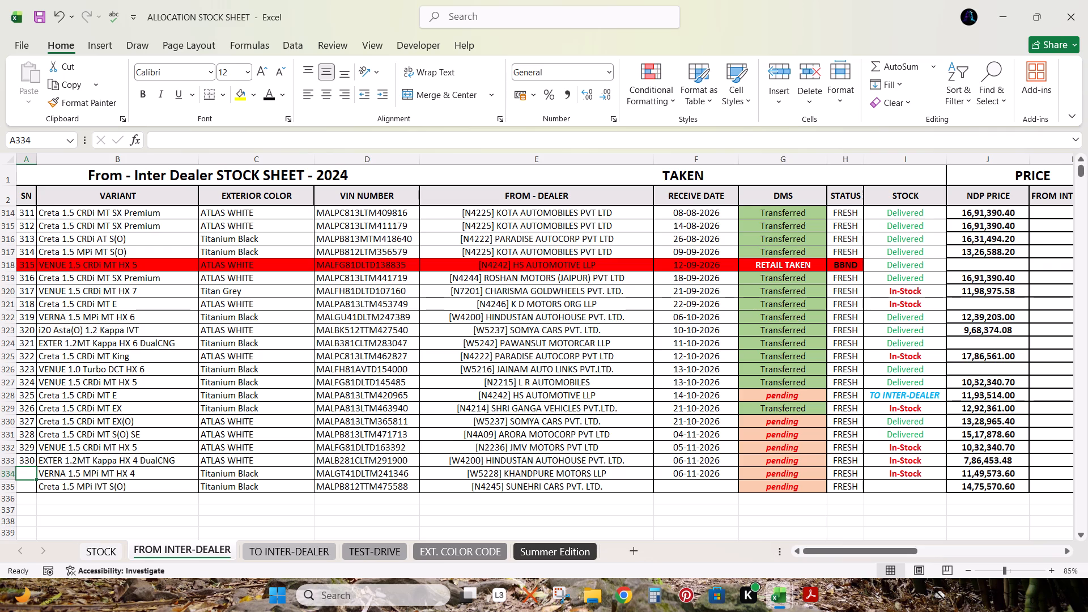
key(Right)
key(Right)
key(Right)
key(Right)
key(Right)
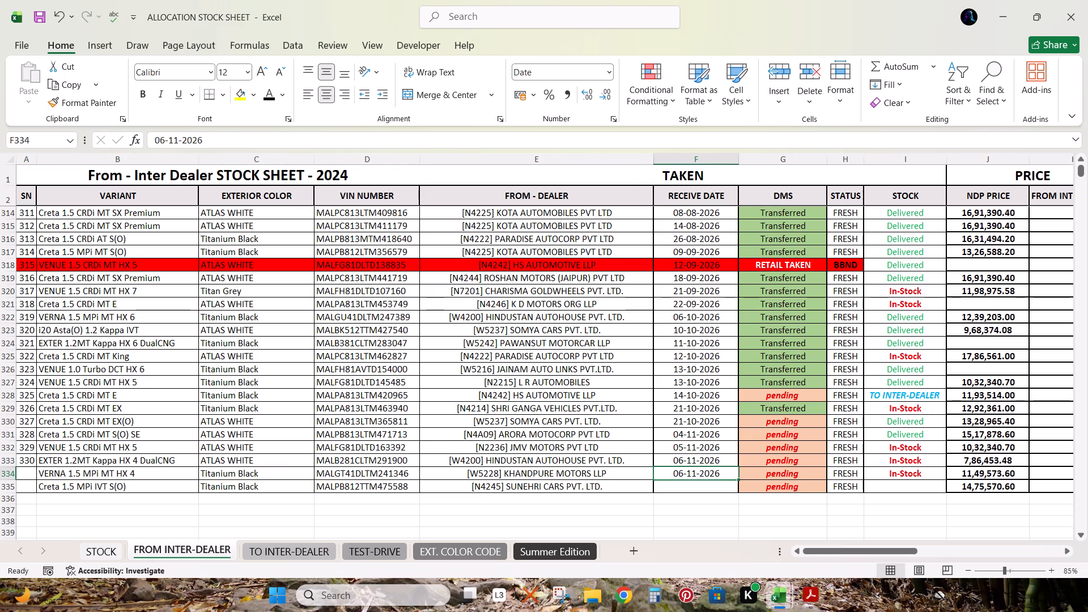
key(Right)
key(Right)
key(Right)
key(Right)
key(Right)
key(Right)
key(Left)
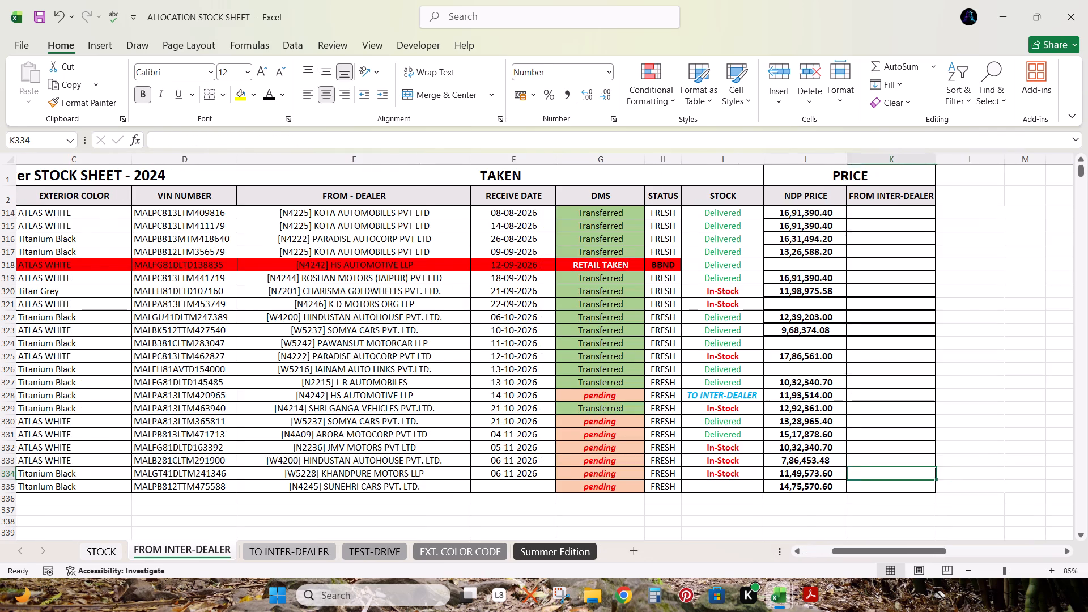
key(Left)
key(ctrl+Left)
key(ctrl+Left)
key(ctrl+Left)
key(ctrl+s)
Search the STOCK sheet for the variant VERNA 1.5 MPi MT HX 4.
key(Right)
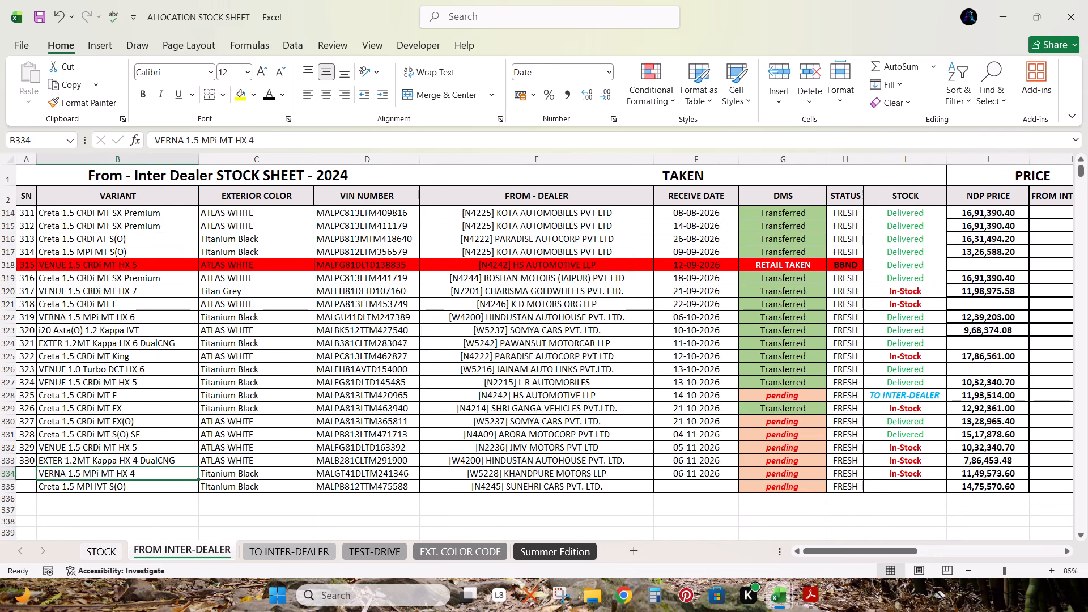
key(ctrl+c)
key(ctrl+Page_Up)
key(Right)
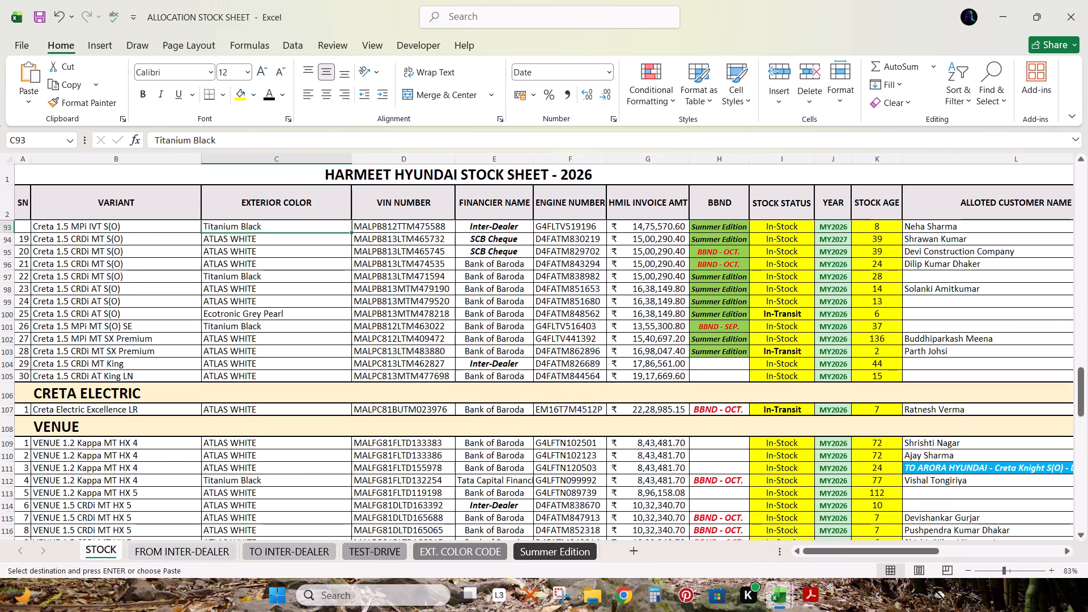
key(Up)
key(Down)
key(ctrl+f)
key(ctrl+v)
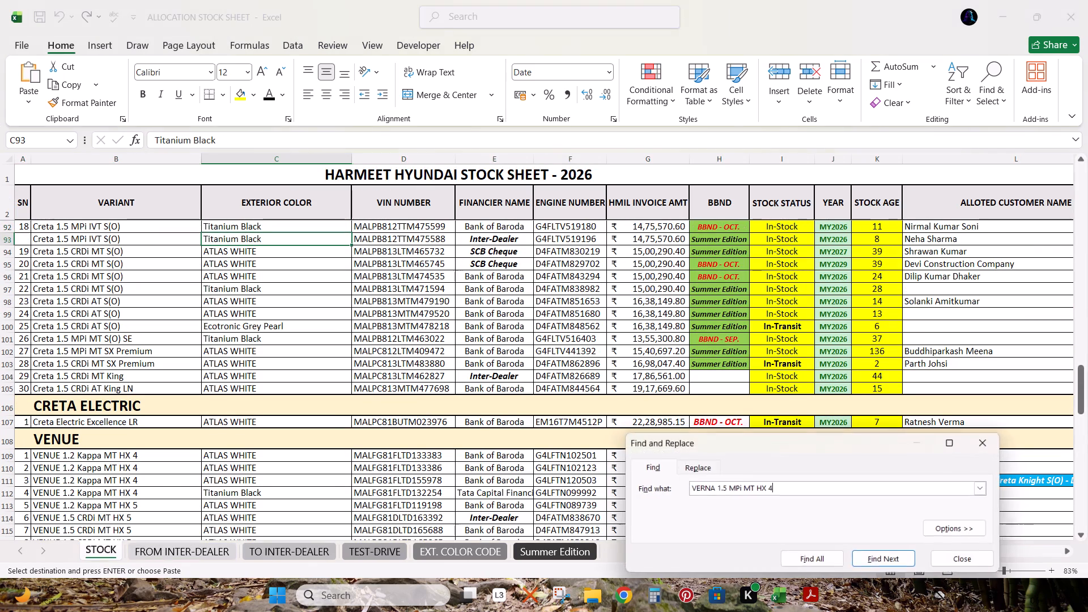
key(Return)
key(Return)
key(Escape)
key(Escape)
key(Escape)
key(Escape)
key(Escape)
key(Escape)
Insert a blank row beneath the VERNA heading, above EXTER, in the STOCK sheet.
scroll(297, 450, down, 5)
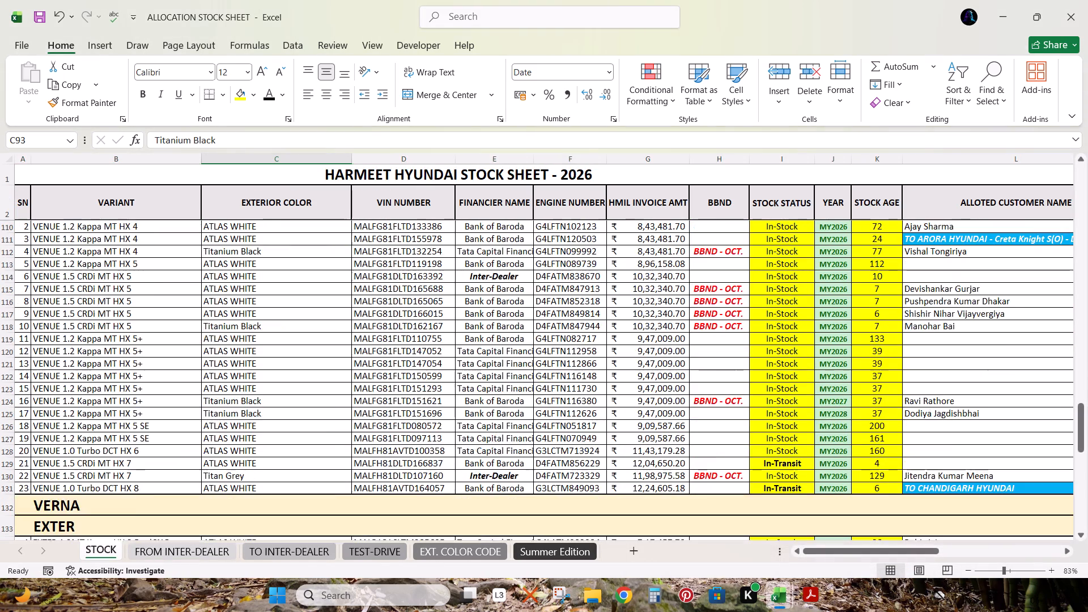
scroll(297, 450, down, 4)
key(Escape)
key(Escape)
click(165, 414)
key(shift+space)
key(ctrl+plus)
key(Down)
key(Up)
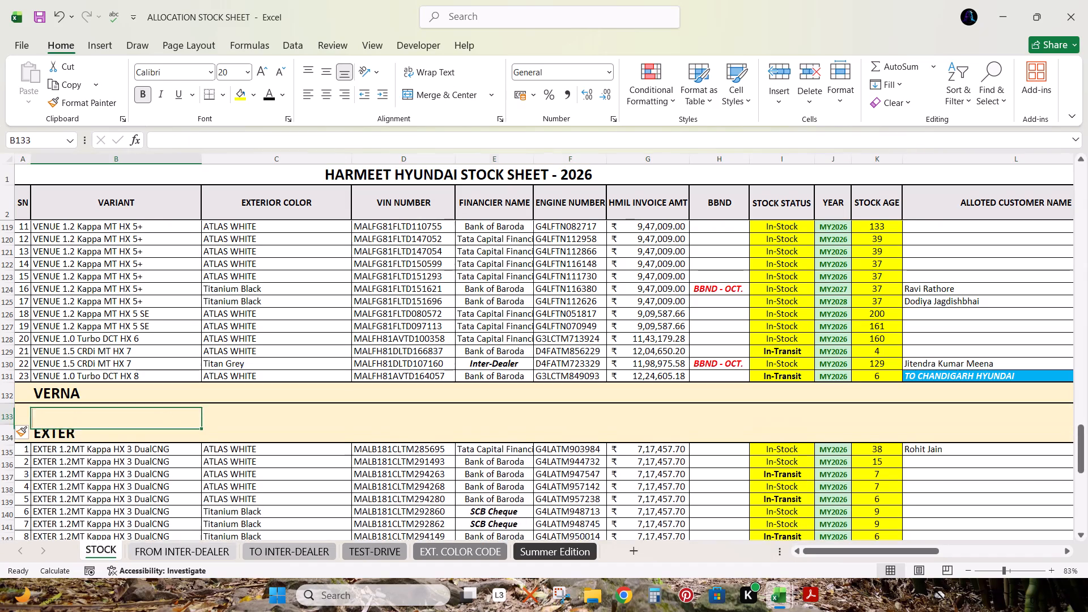
Copy the VERNA 1.5 MPi MT HX 4 variant, Titanium Black colour and VIN from FROM INTER-DEALER into the blank VERNA row in STOCK.
key(alt+Tab)
key(alt+Tab)
key(ctrl+Page_Down)
key(shift+Right)
key(shift+Right)
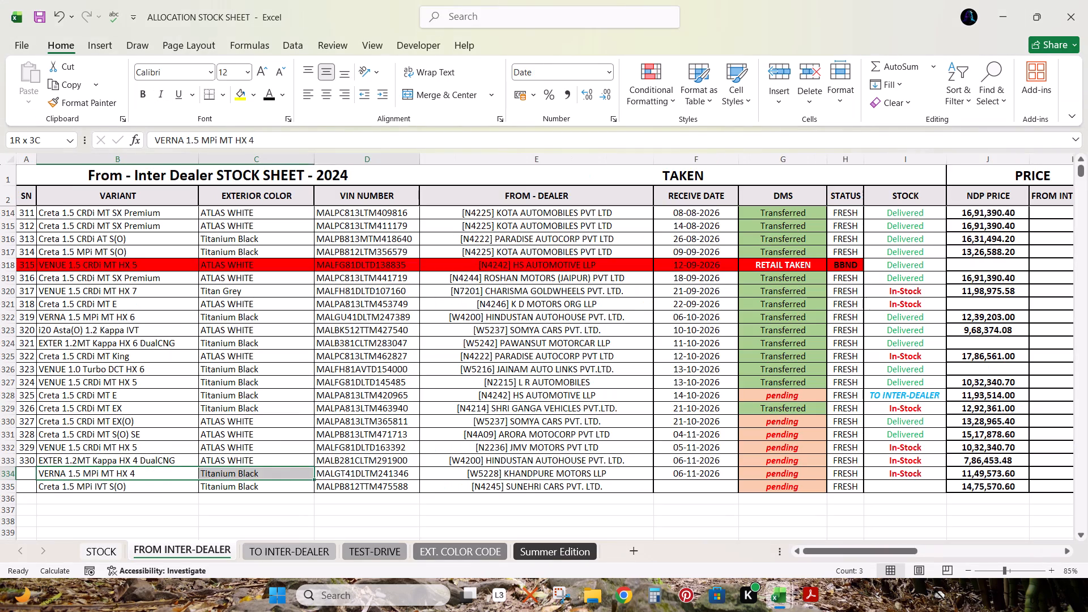
key(ctrl+c)
key(ctrl+Page_Up)
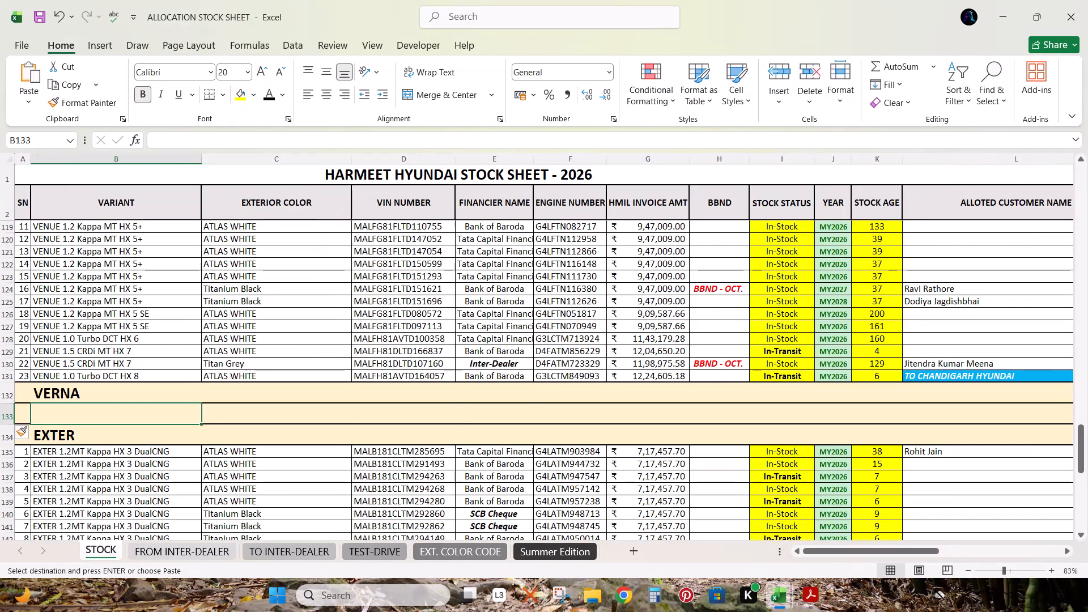
key(ctrl+v)
Set the new Verna row's financier name to Inter-Dealer by copying the entry from the Titan Grey VENUE row.
key(Right)
key(Right)
key(Right)
key(Up)
key(Up)
key(Up)
key(ctrl+c)
key(Down)
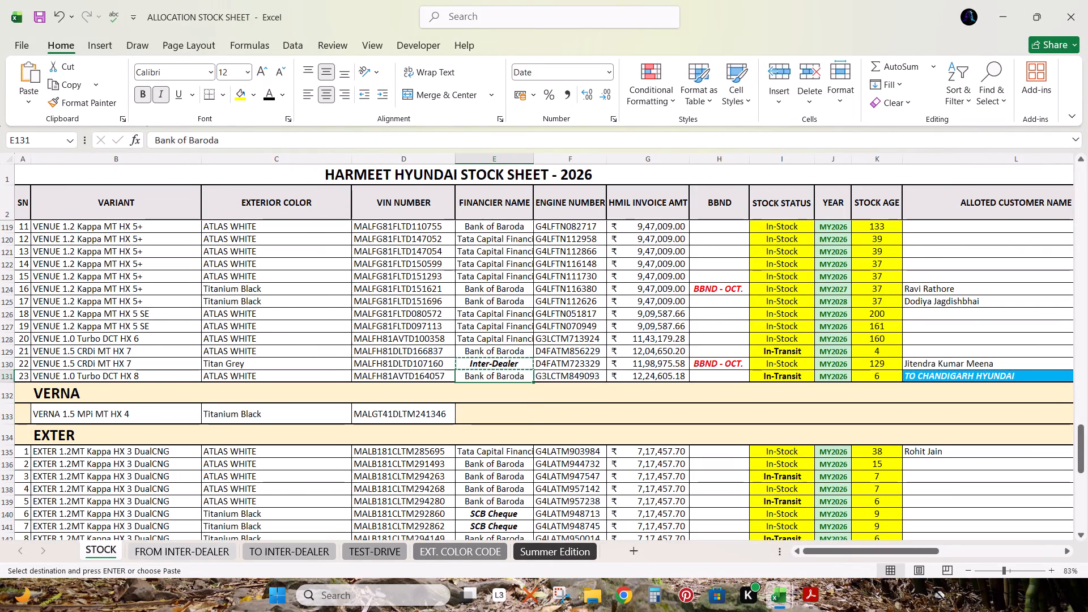
key(Down)
key(Down)
key(ctrl+v)
key(Escape)
Look up the new Verna's VIN in GDMS Vehicle Management and open its vehicle record.
key(Right)
key(Left)
key(Left)
key(ctrl+x)
key(ctrl+c)
key(alt+Tab)
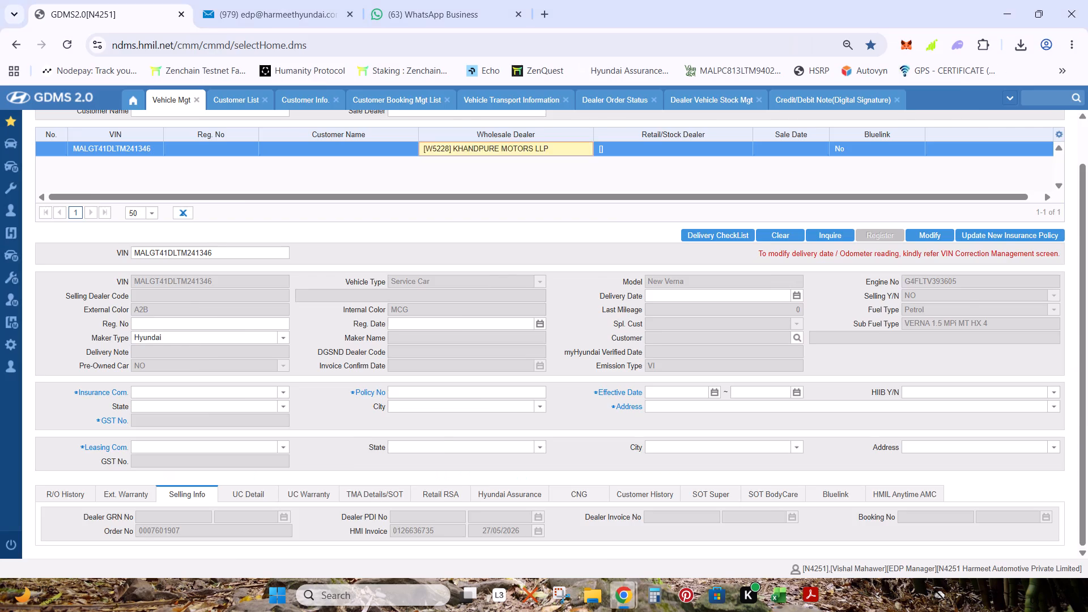
key(alt+Tab)
key(ctrl+c)
key(alt+Tab)
scroll(619, 158, up, 2)
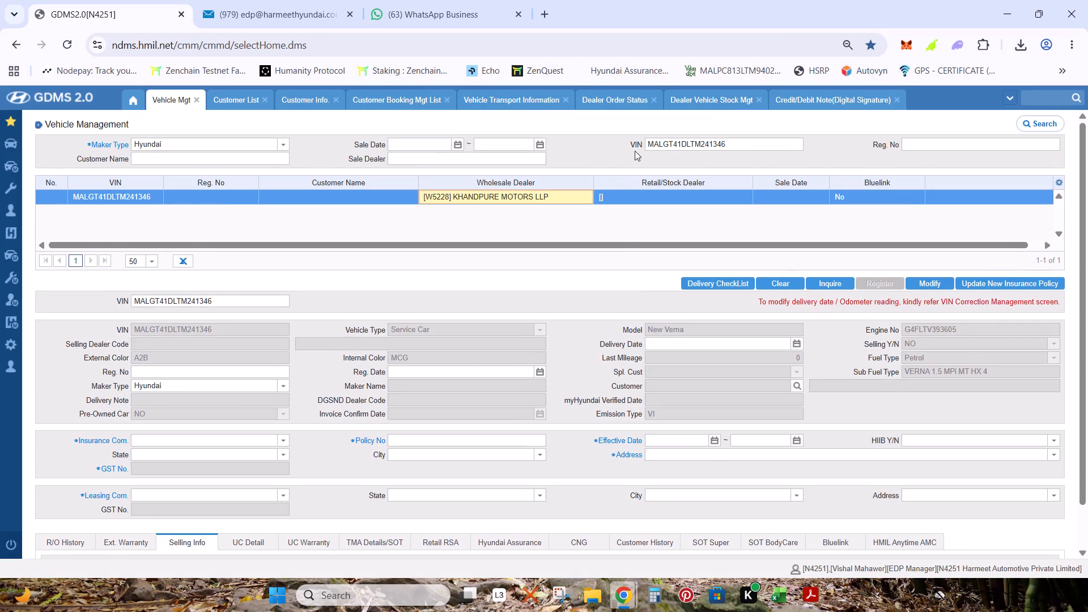
click(655, 146)
key(ctrl+v)
key(Return)
click(514, 195)
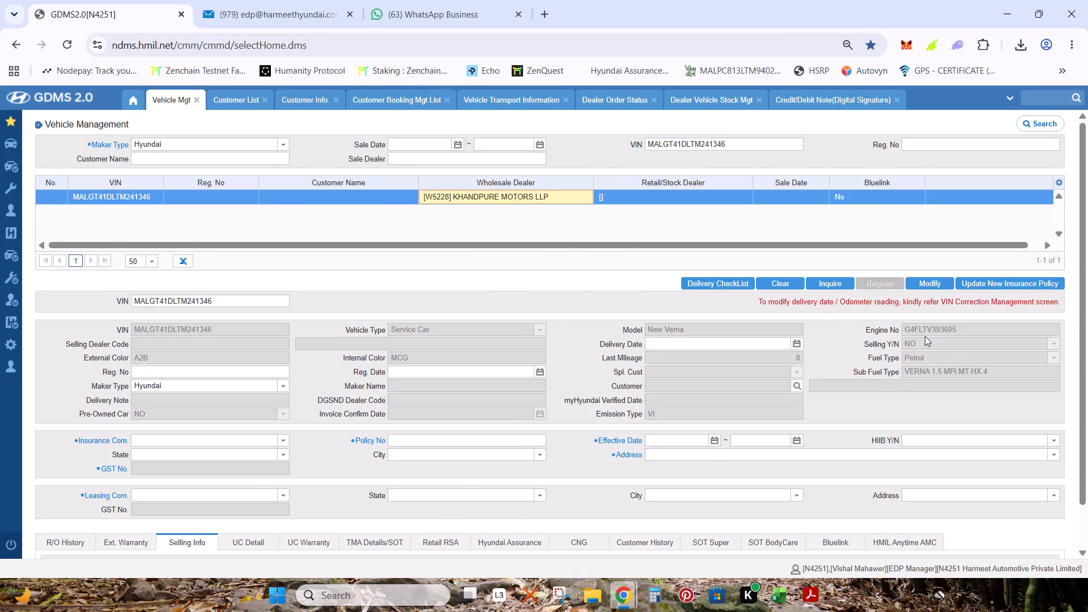
click(923, 331)
key(ctrl+c)
key(alt+Tab)
key(Right)
key(Right)
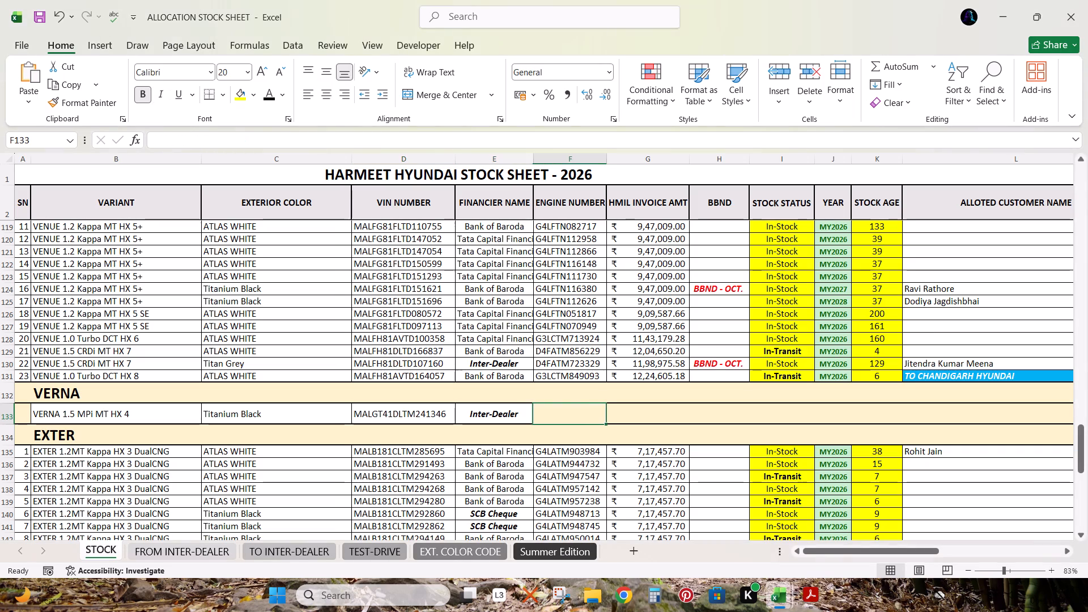
key(ctrl+v)
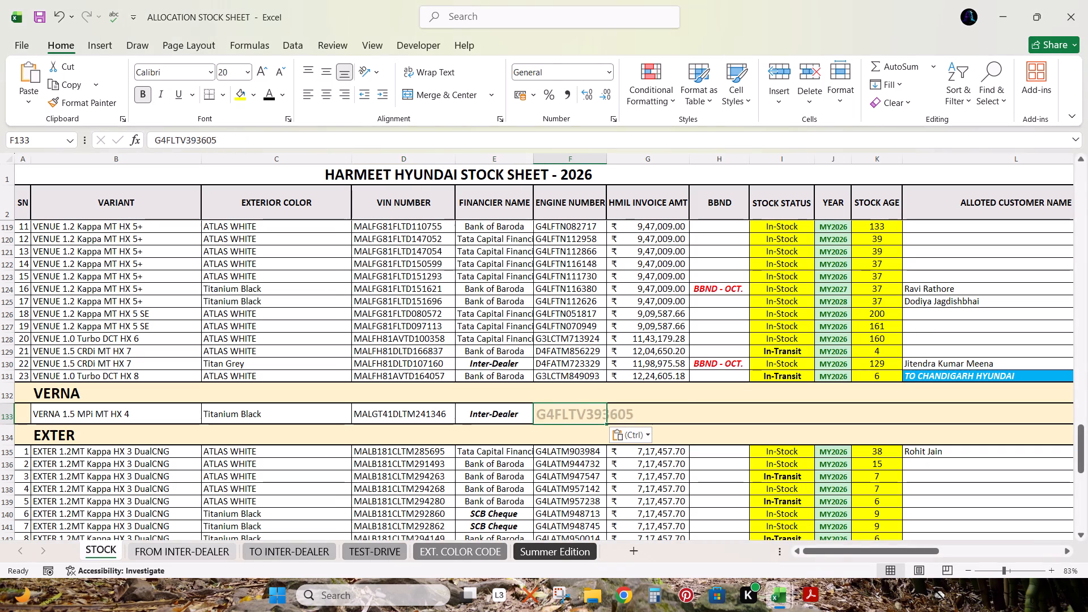
Copy the Verna's NDP price 11,49,573.60 from FROM INTER-DEALER into its HMIL INVOICE AMT cell in STOCK.
key(Right)
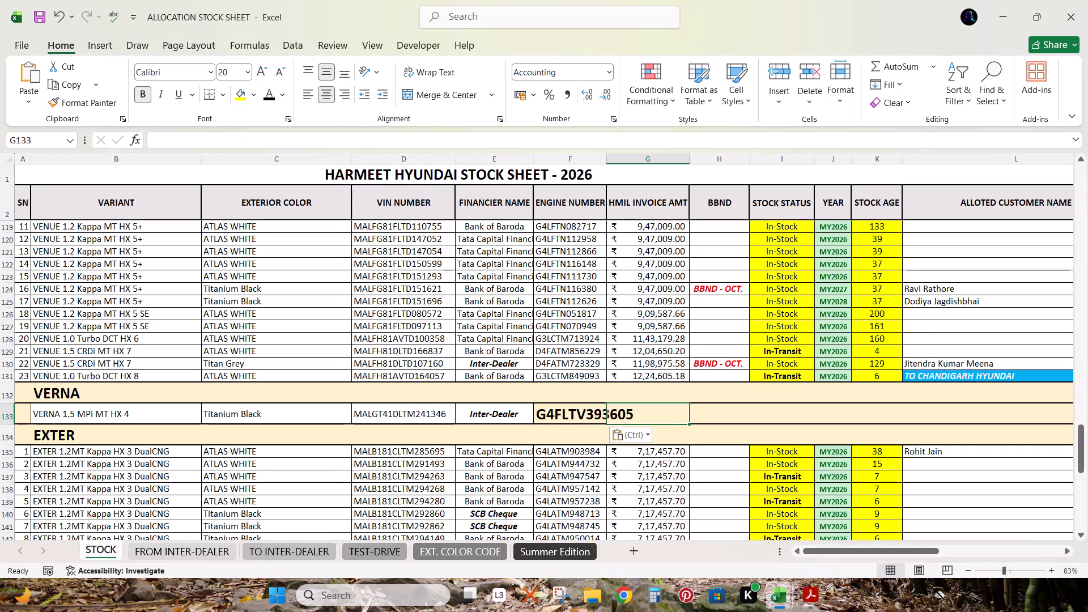
key(Page_Down)
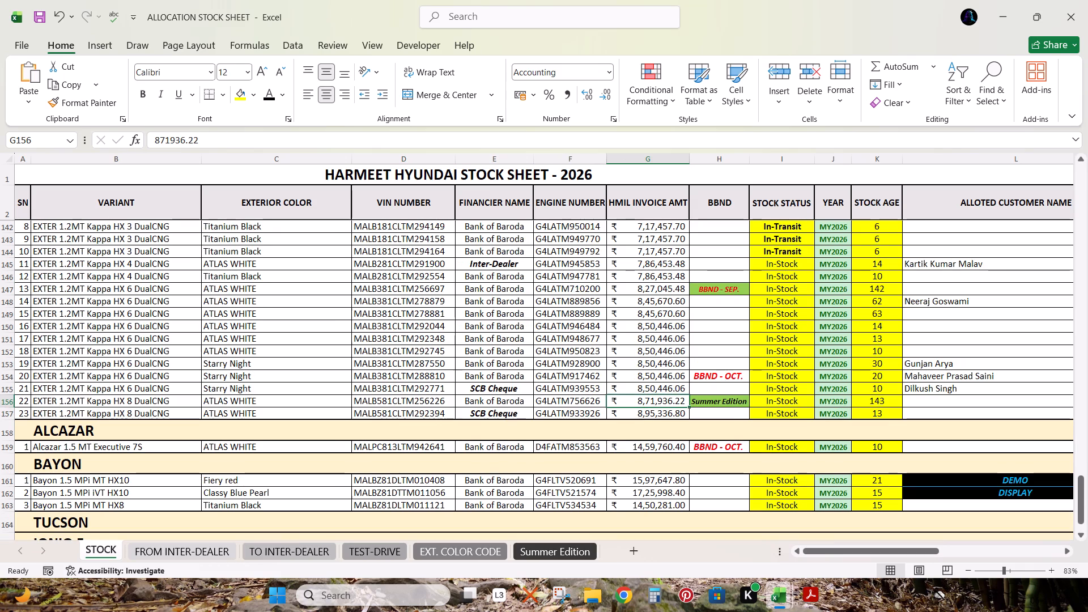
scroll(923, 331, up, 7)
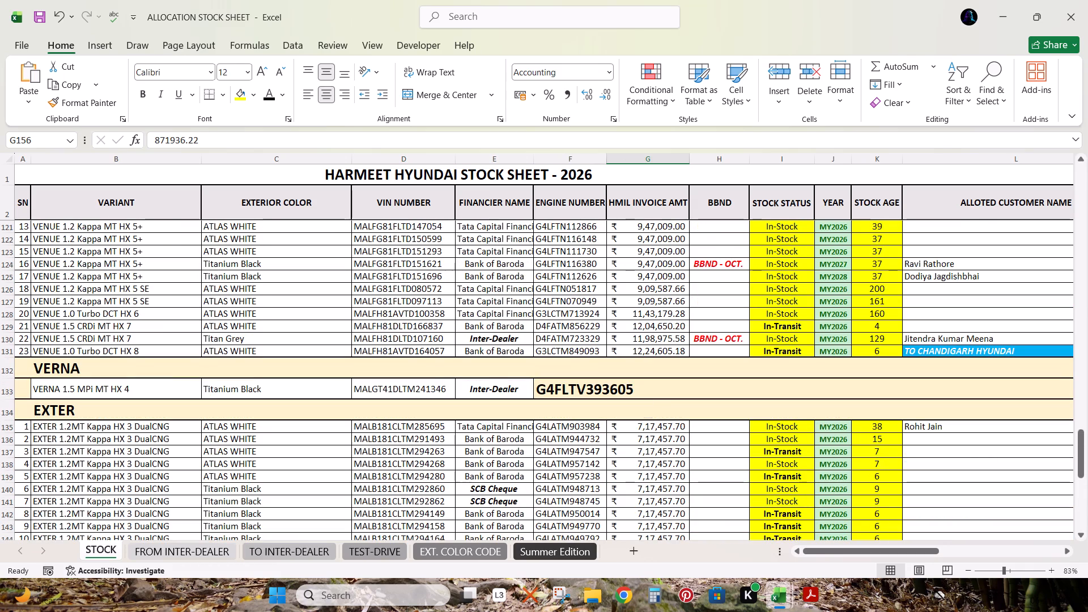
click(645, 394)
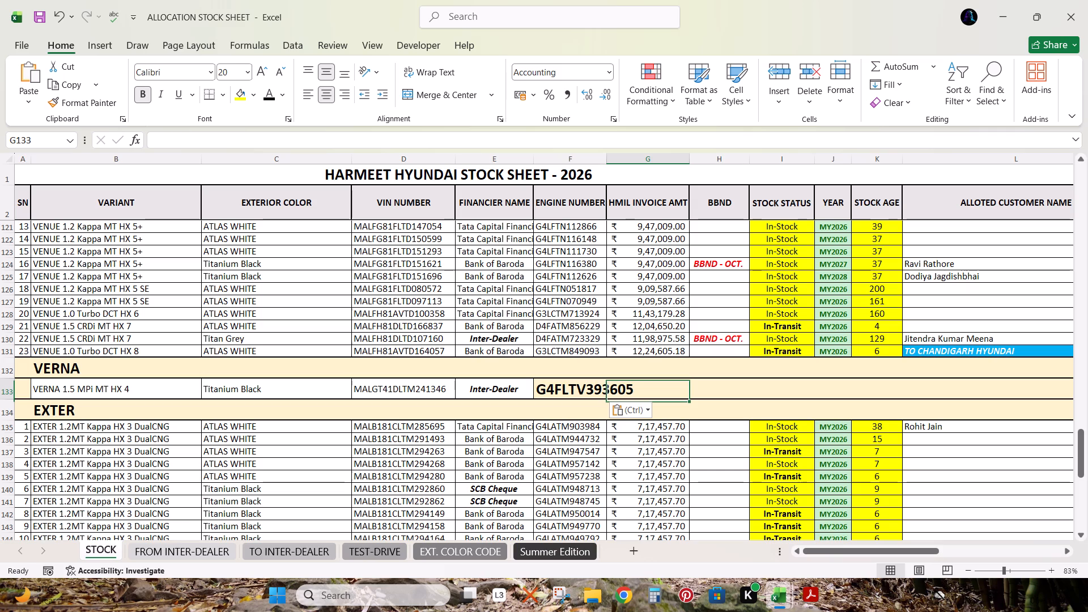
key(ctrl+Page_Down)
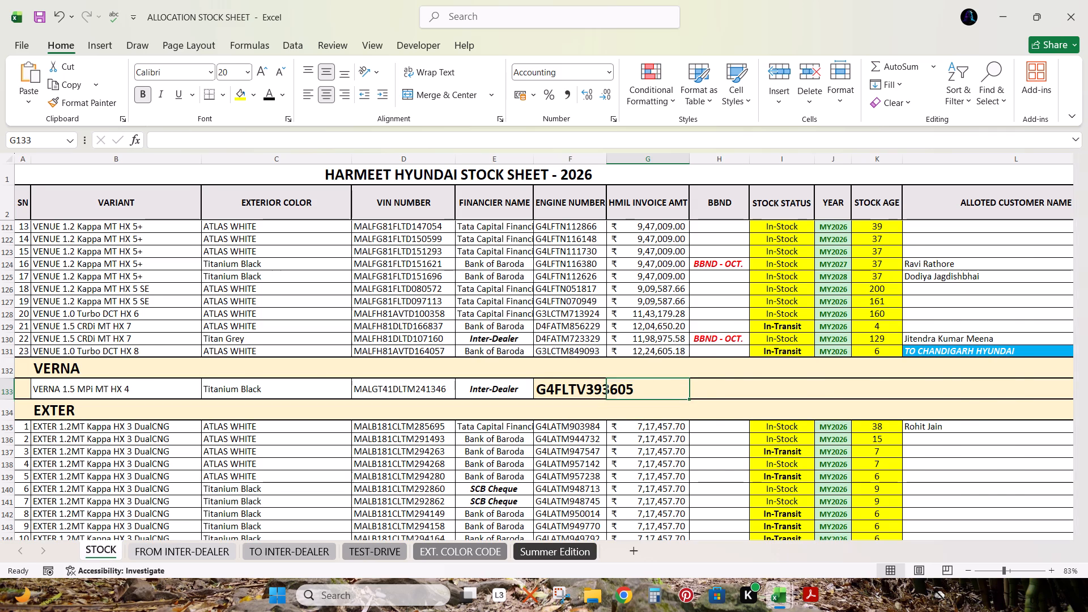
key(ctrl+Right)
key(ctrl+c)
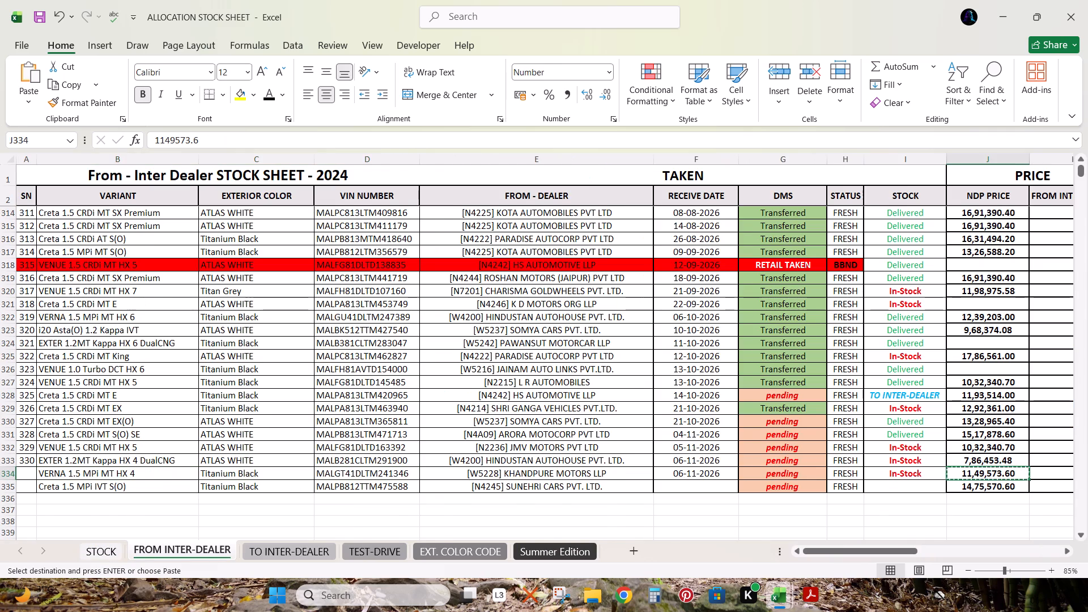
key(ctrl+Page_Up)
key(ctrl+v)
Copy the In-Stock status, MY2026 year and stock age formula from the Titan Grey VENUE row into the Verna row.
key(Right)
key(Right)
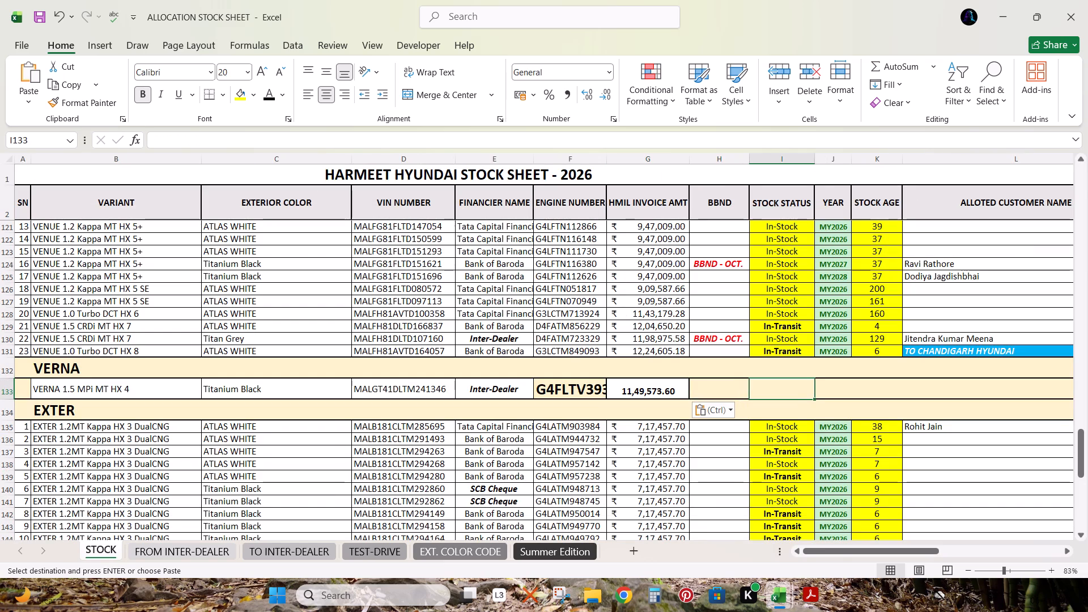
key(Up)
key(Up)
key(Up)
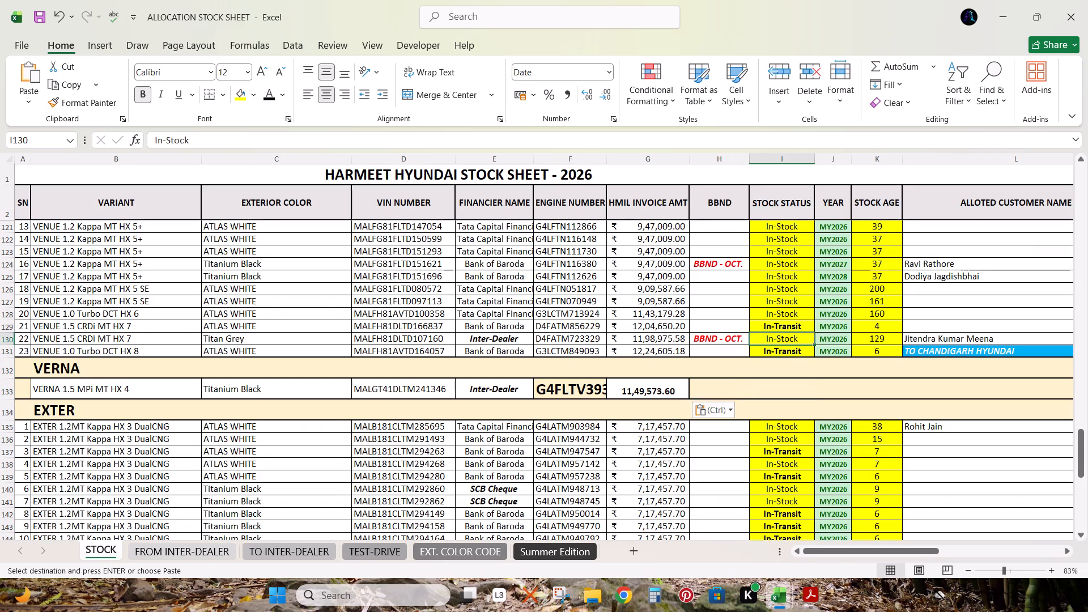
key(shift+Right)
key(shift+Right)
key(ctrl+c)
key(ctrl+Down)
key(Down)
key(Down)
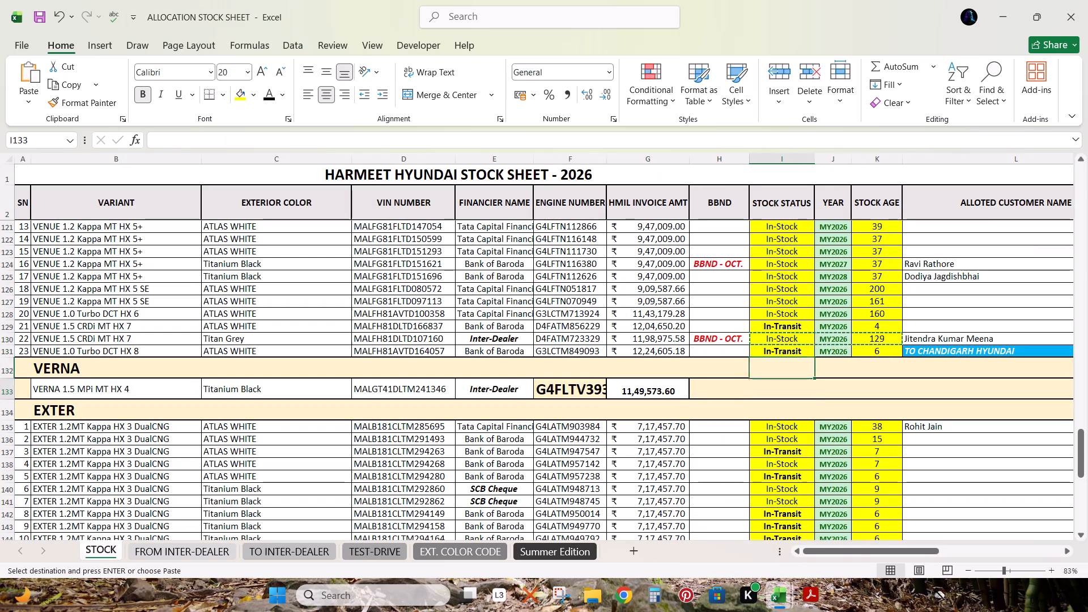
key(ctrl+v)
key(Escape)
Enter 27-5 as the Verna row's plant billing date, using the HMI invoice date in its GDMS record.
key(Down)
key(ctrl+Right)
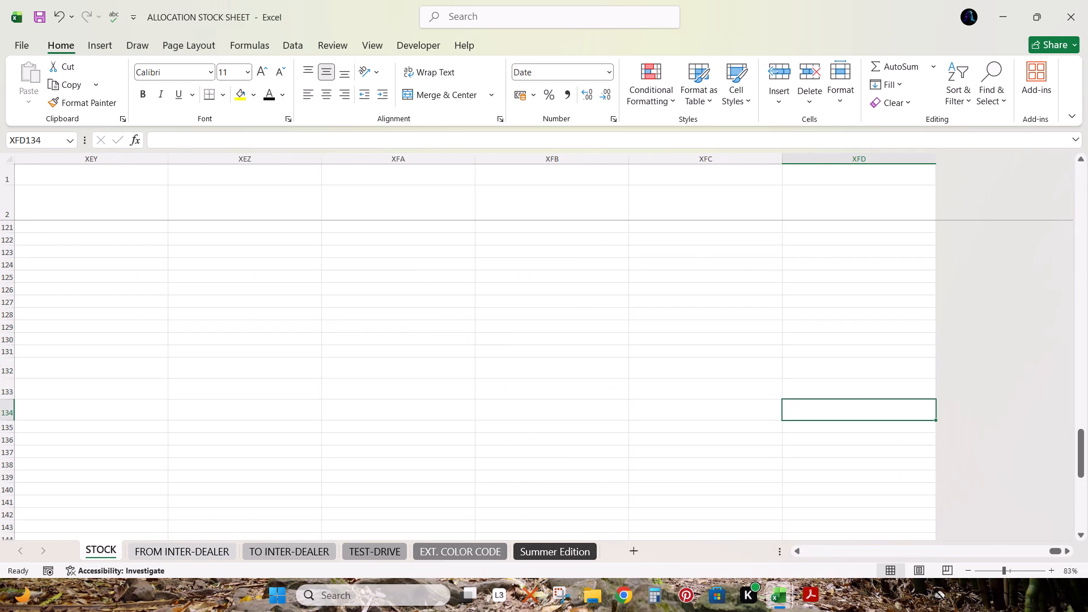
key(ctrl+Left)
key(Down)
key(ctrl+Right)
key(ctrl+Right)
key(ctrl+Right)
key(Up)
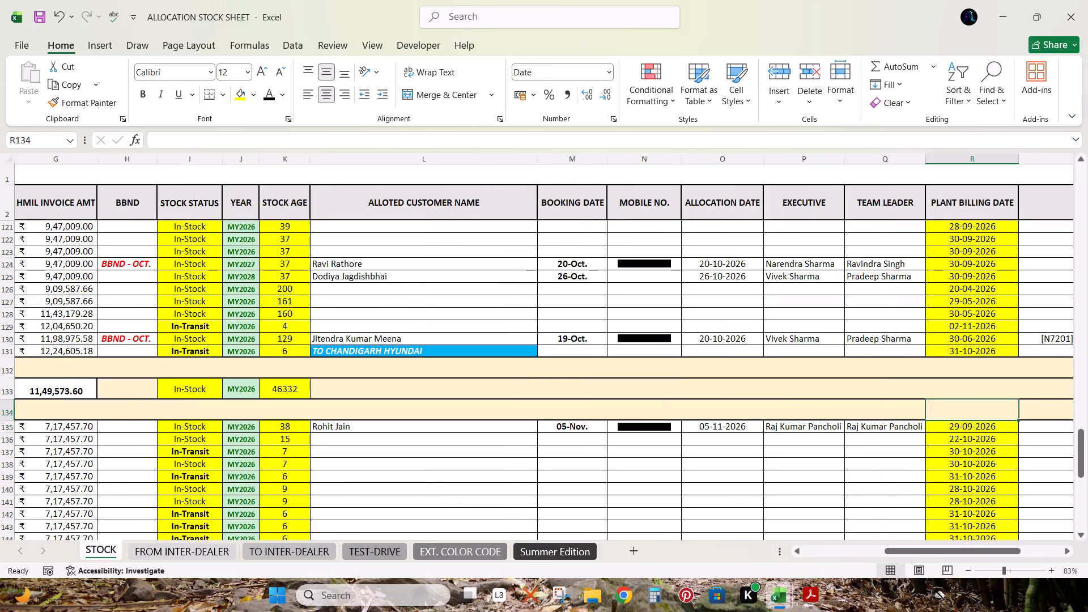
key(Up)
key(alt+Tab)
scroll(390, 486, down, 1)
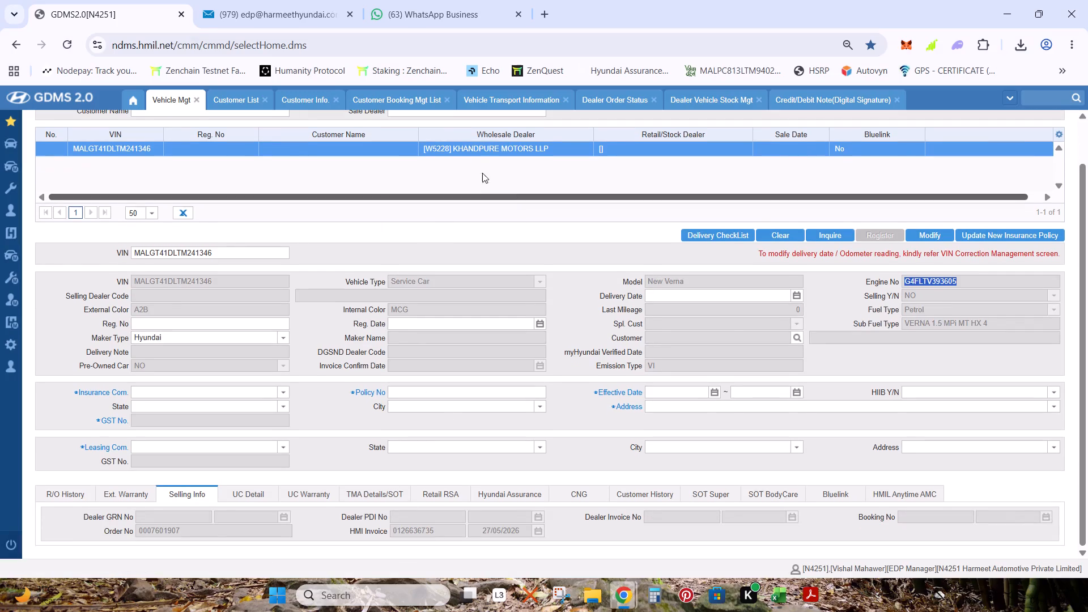
click(474, 148)
key(alt+Tab)
text(27-5)
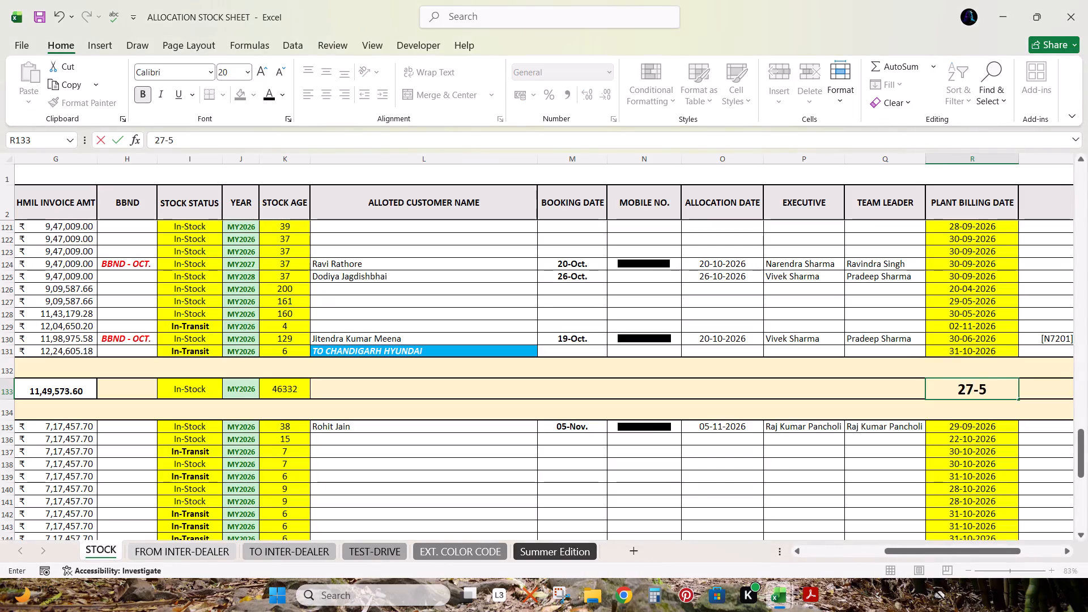
key(Return)
key(Up)
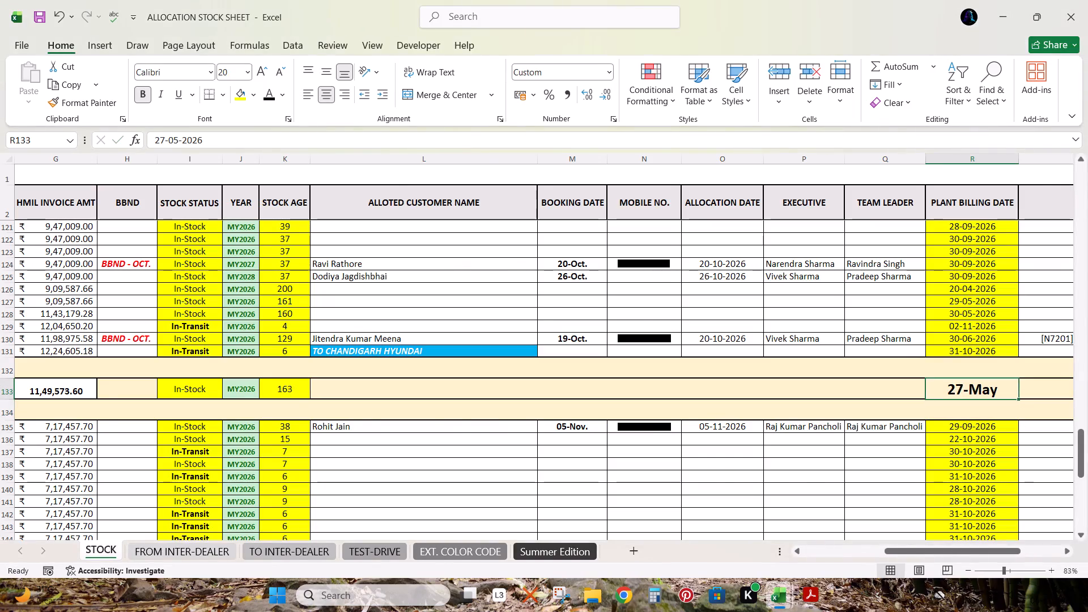
Copy the dealer [W5228] KHANDPURE MOTORS LLP from FROM INTER-DEALER into the Verna row's REMARKS in STOCK and save the workbook.
key(Right)
key(alt+Tab)
key(alt+Tab)
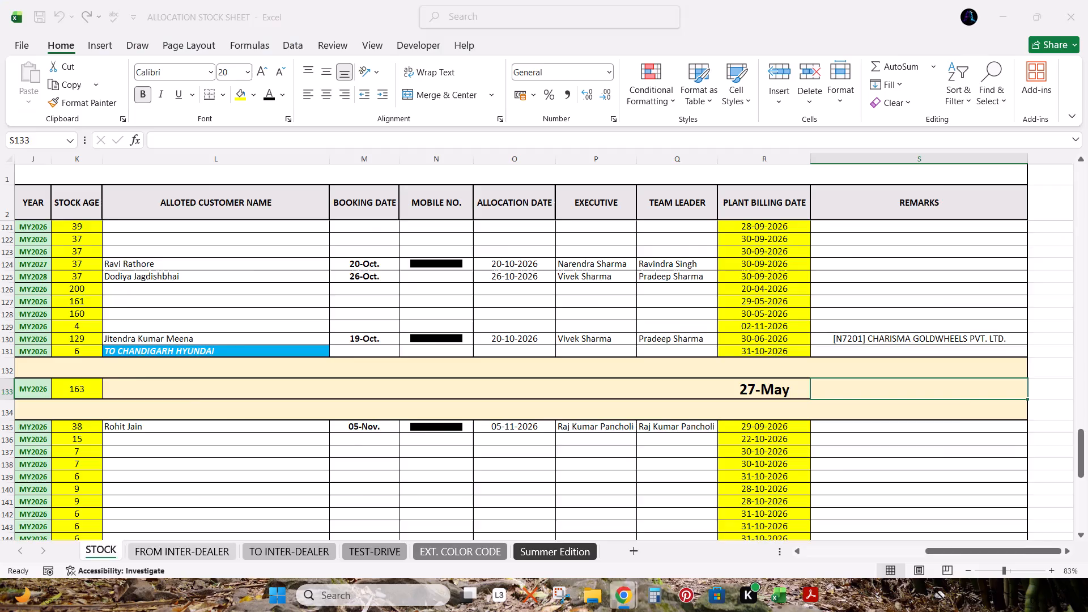
key(ctrl+Page_Down)
key(Left)
key(Left)
key(Left)
key(Left)
key(Left)
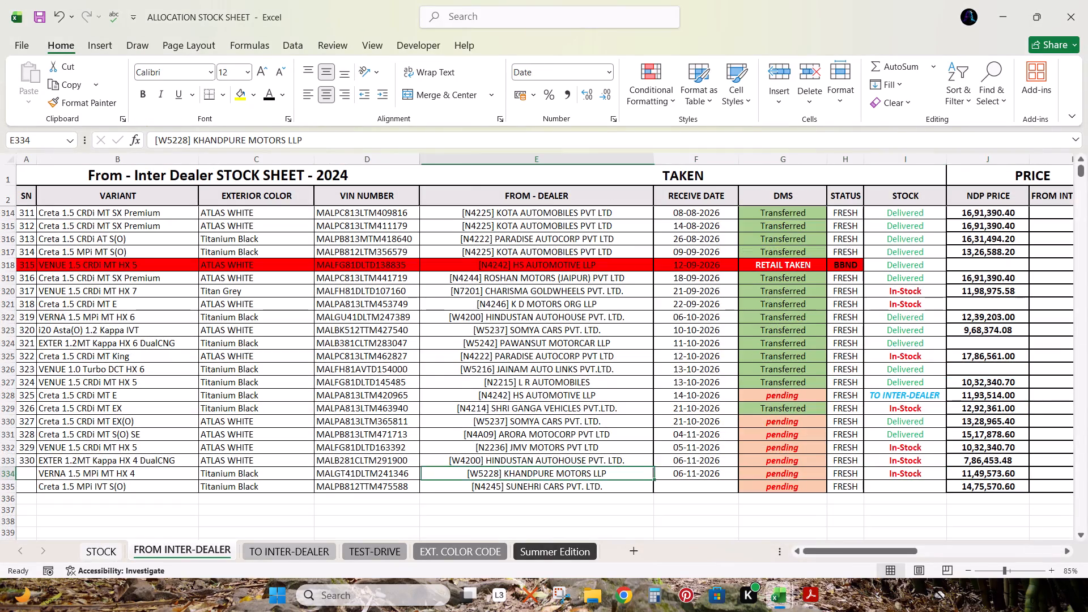
key(ctrl+c)
key(ctrl+Page_Up)
key(ctrl+v)
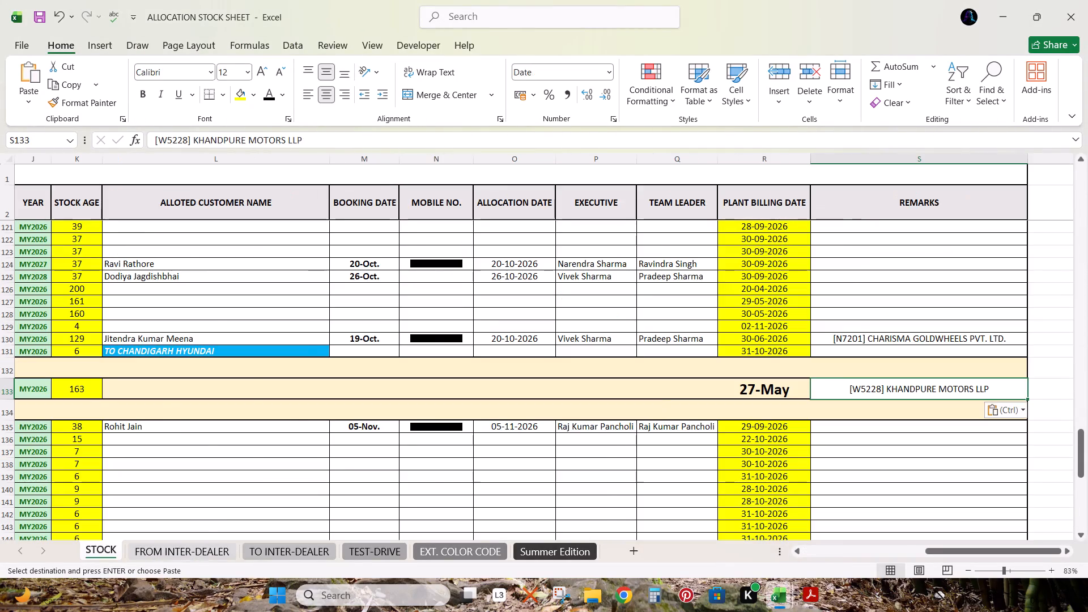
key(ctrl+Left)
key(ctrl+Left)
key(ctrl+Left)
key(ctrl+Left)
key(ctrl+Left)
key(ctrl+Left)
key(ctrl+Left)
key(ctrl+s)
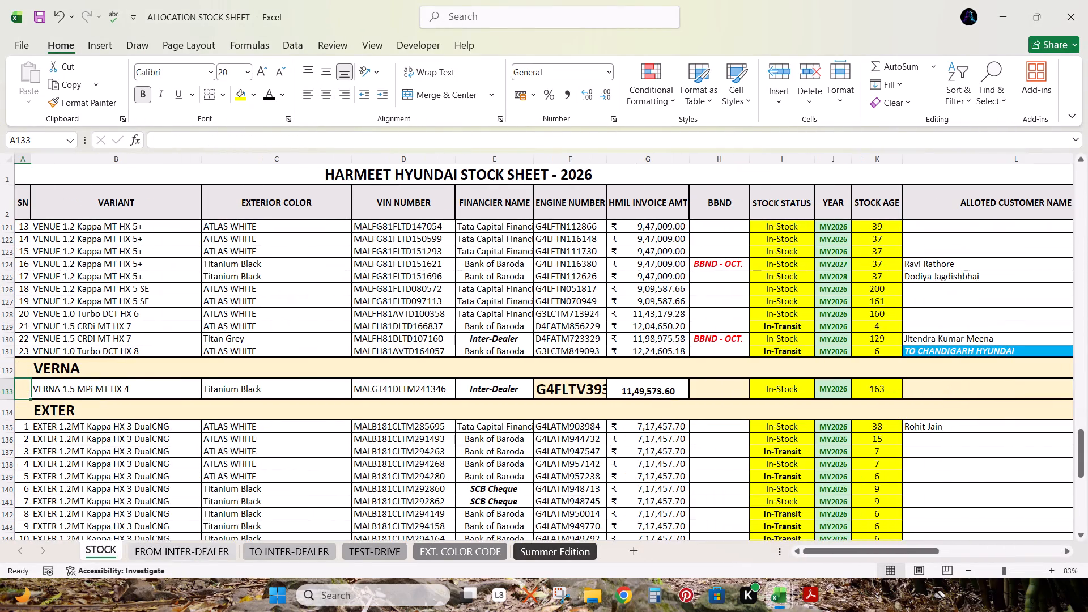
Apply the formatting of EXTER row 6 to the whole Verna row with Format Painter and save the workbook.
click(505, 339)
key(shift+space)
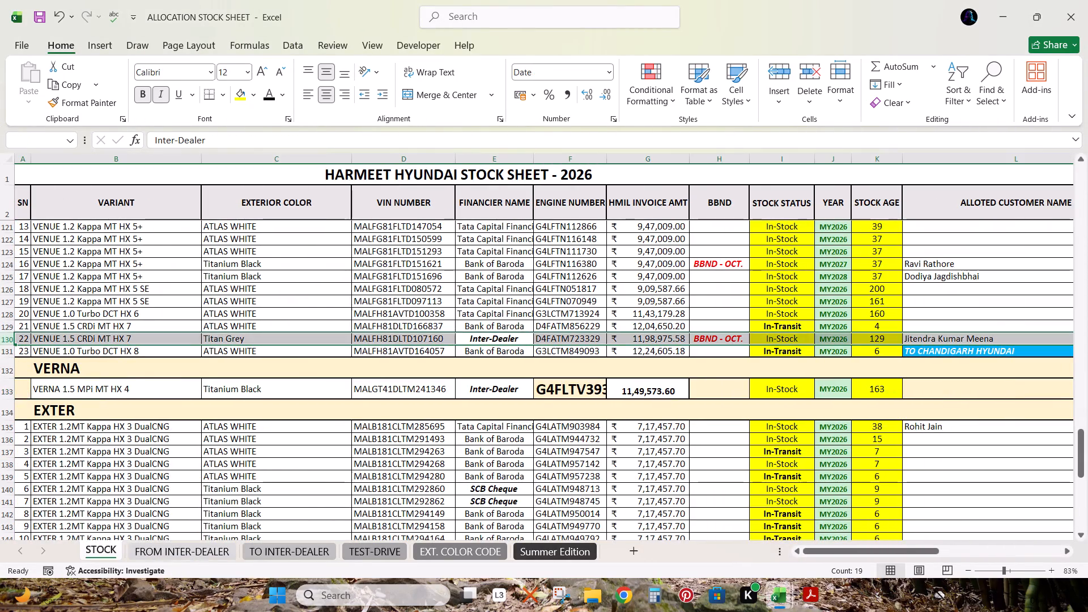
click(510, 489)
key(shift+space)
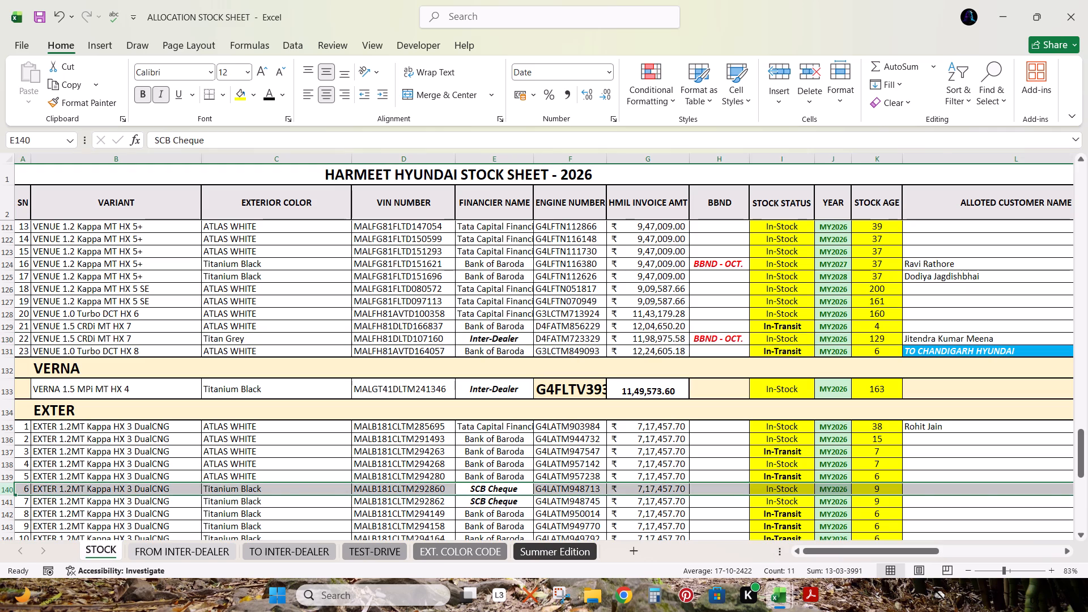
click(112, 104)
click(10, 389)
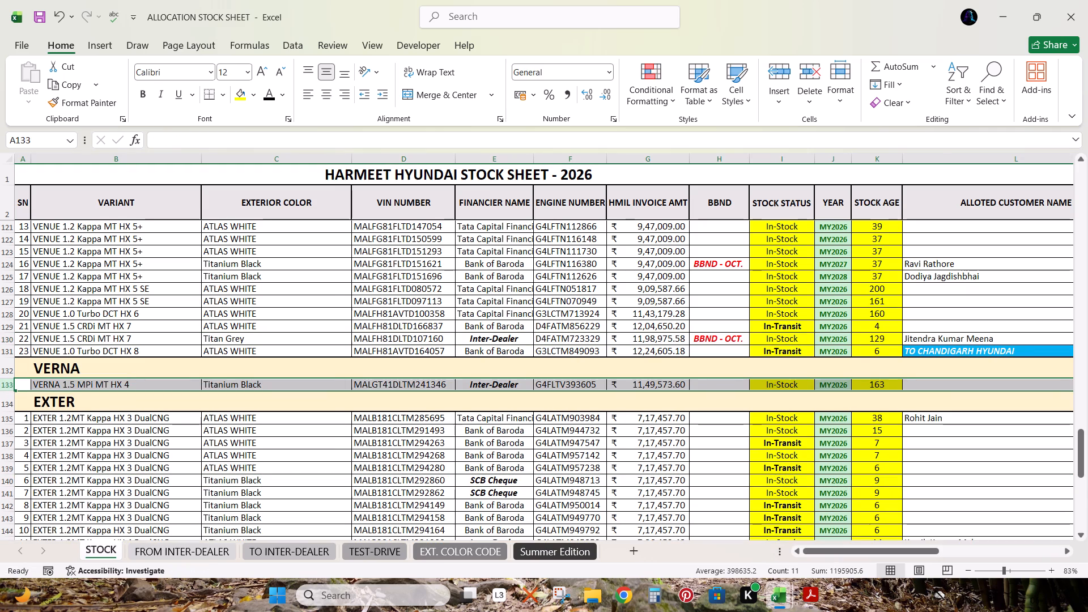
key(ctrl+s)
Review the Verna row's entries across to the plant billing date and remarks, and save the workbook.
key(Right)
key(Left)
key(Right)
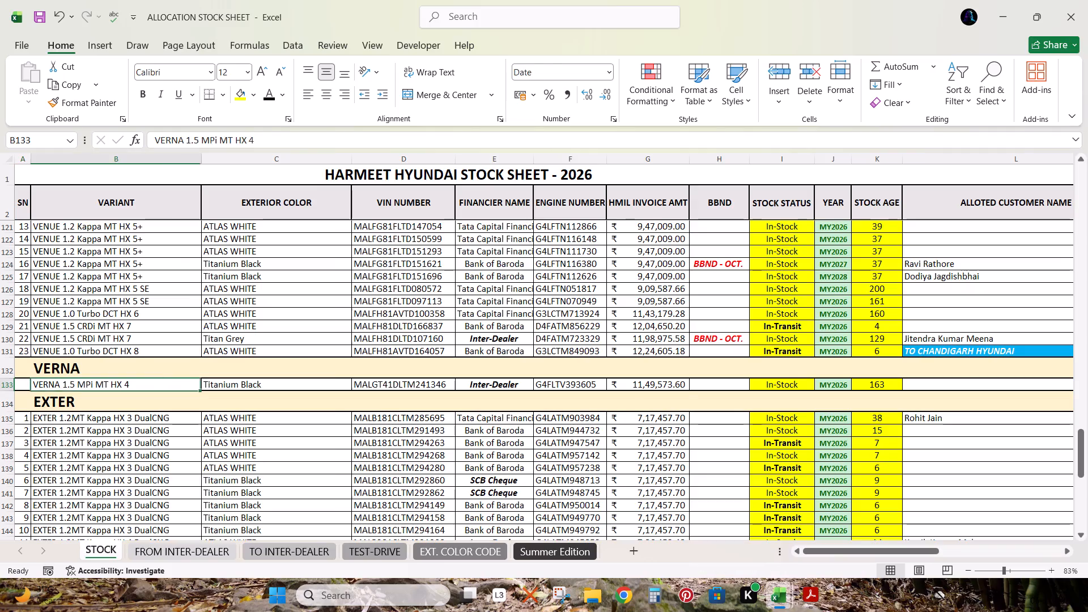
key(ctrl+Right)
key(ctrl+Right)
key(ctrl+Right)
key(ctrl+Right)
key(Right)
key(Left)
key(shift+space)
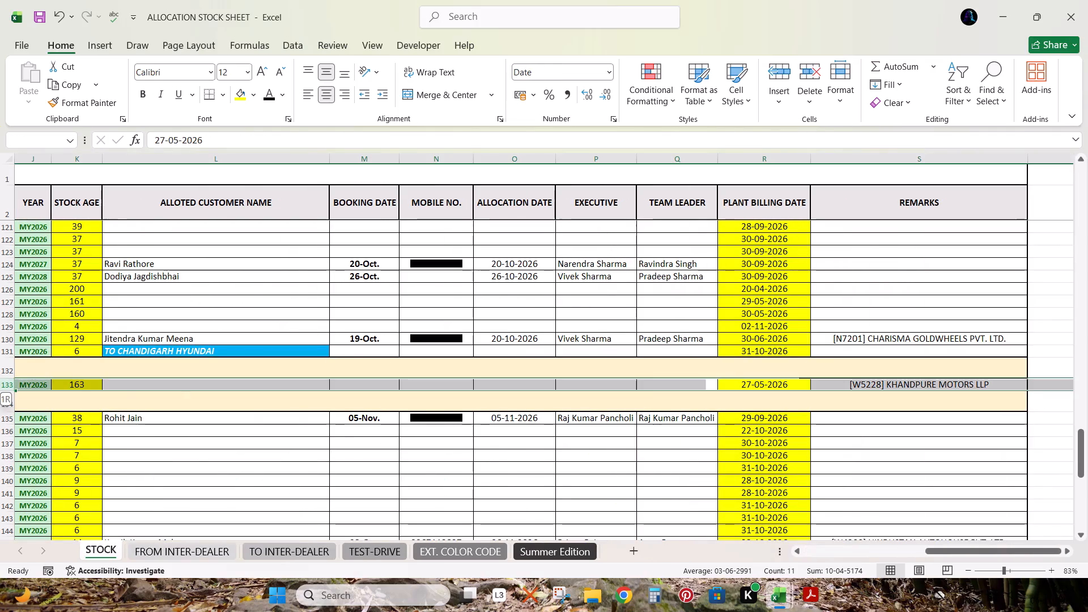
key(ctrl+s)
Recheck the Verna's wholesale dealer and HMI invoice date in GDMS against its STOCK row.
key(alt+Tab)
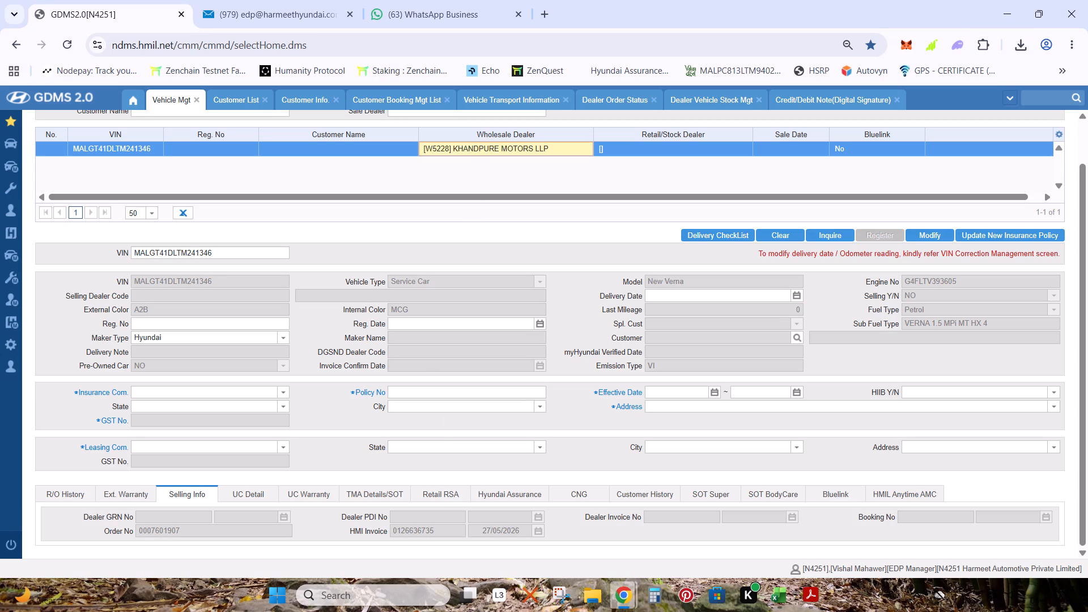
click(475, 147)
click(475, 147)
key(alt+Tab)
key(alt+Tab)
Return to the ALLOCATION STOCK SHEET workbook, review the Verna row in STOCK back to its serial number cell, and save the workbook.
key(alt+Tab)
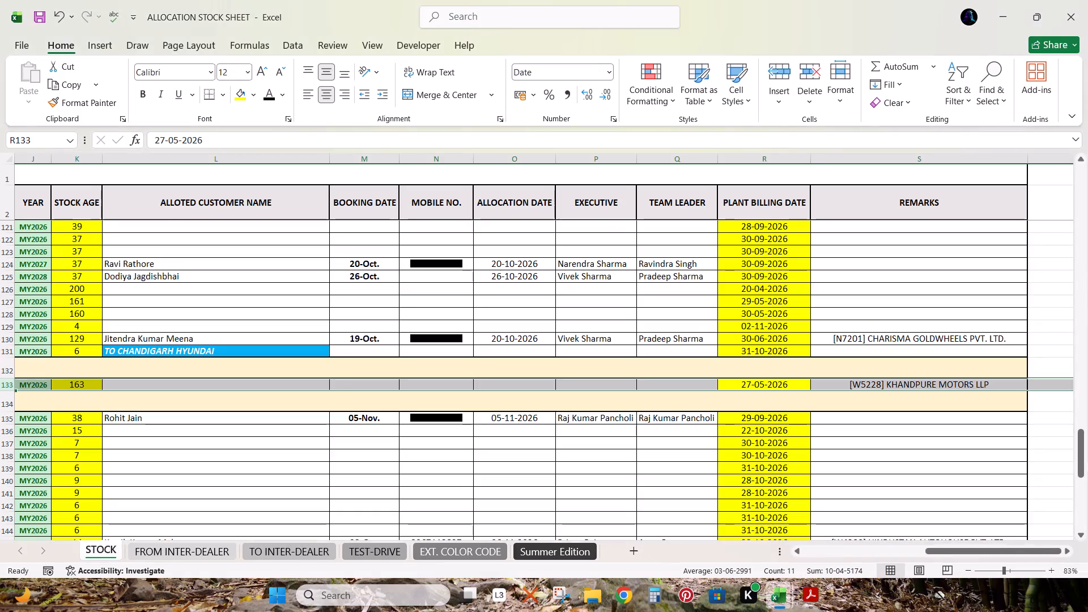
key(Right)
key(Left)
key(ctrl+Left)
key(ctrl+Left)
key(ctrl+Left)
key(ctrl+Left)
key(ctrl+Left)
key(Right)
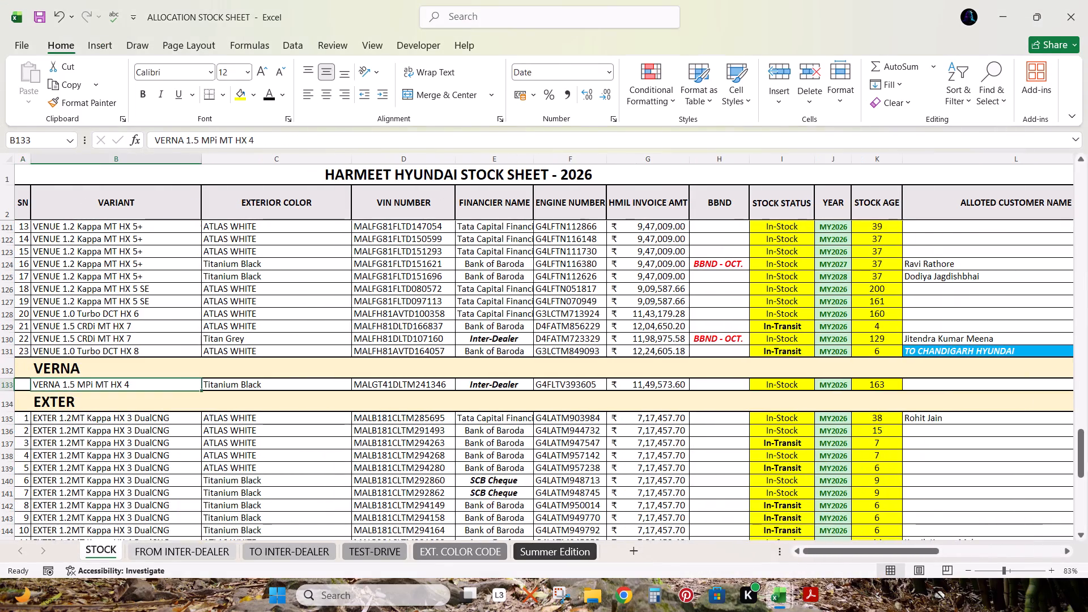
key(shift+space)
key(ctrl+s)
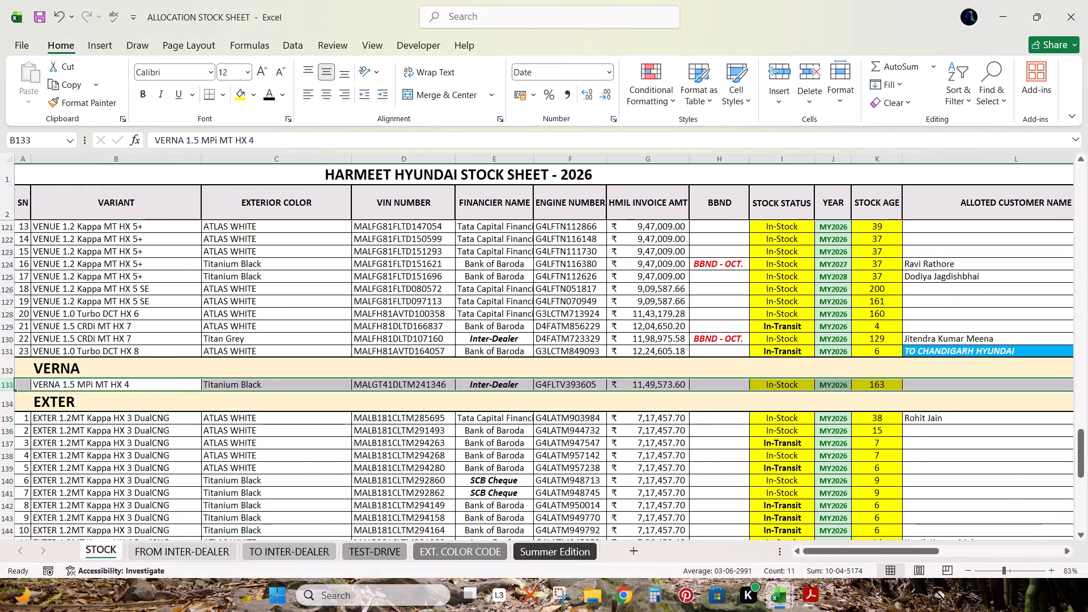
key(Left)
key(ctrl+s)
Review the VERNA 1.5 MPi MT HX 4 row in FROM INTER-DEALER from variant across to the price columns, and save the workbook.
key(ctrl+Page_Down)
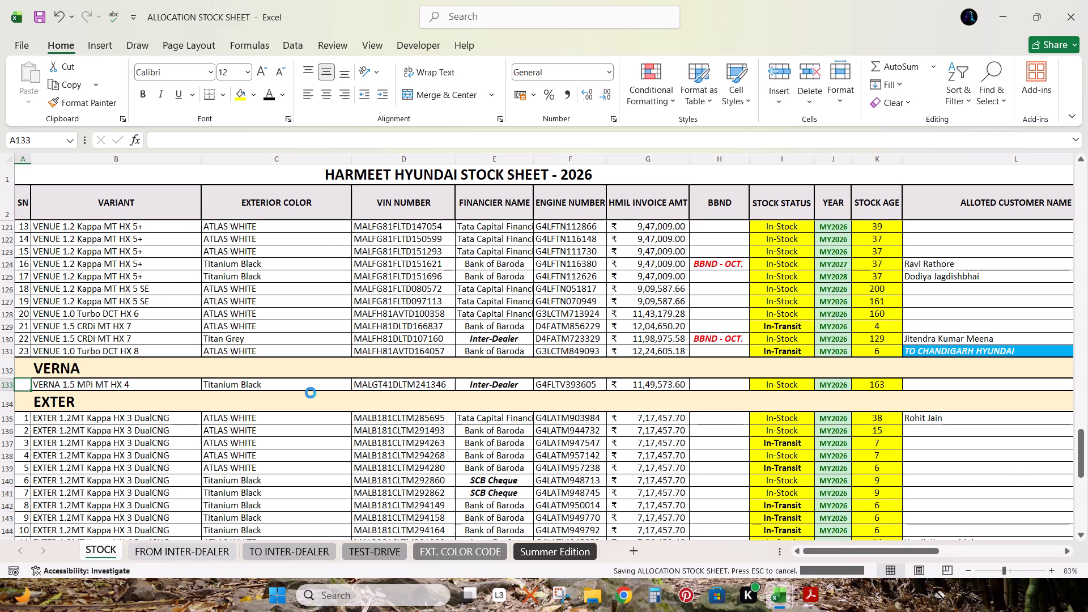
key(alt+Tab)
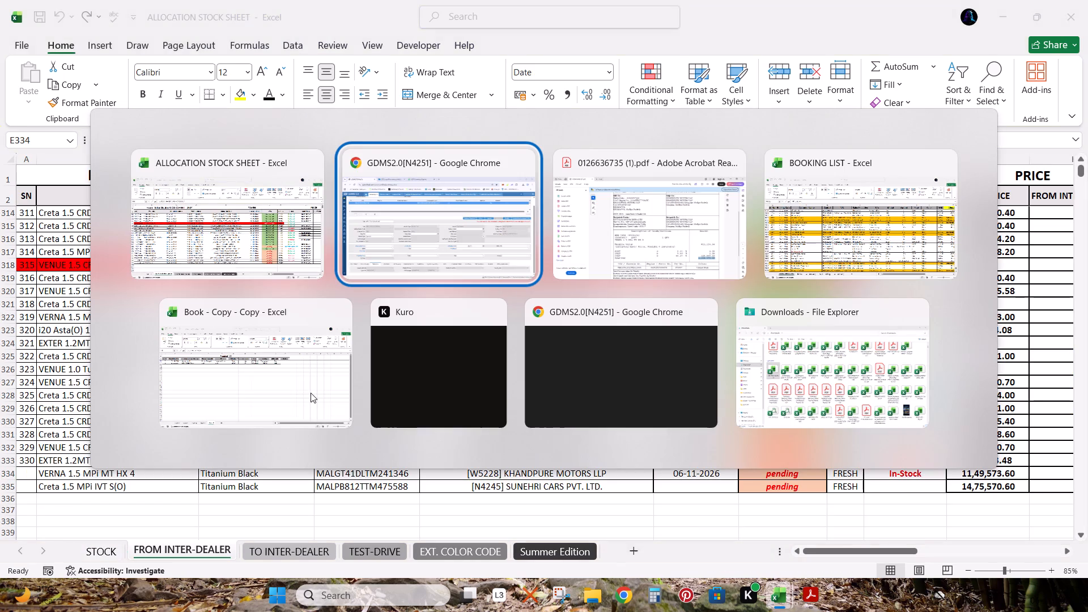
key(alt+Tab)
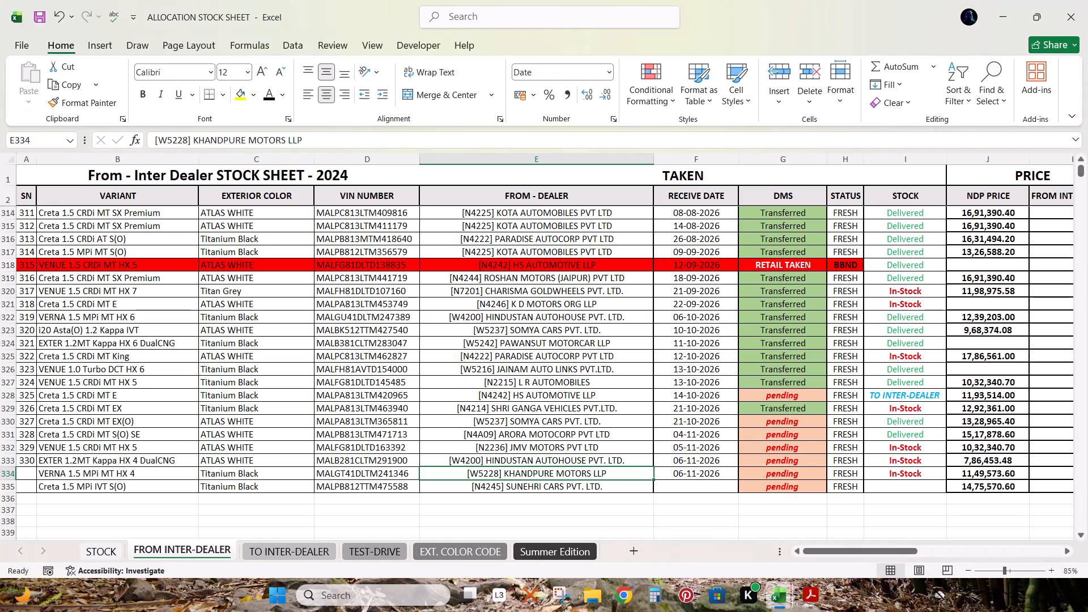
key(Left)
key(Left)
key(Left)
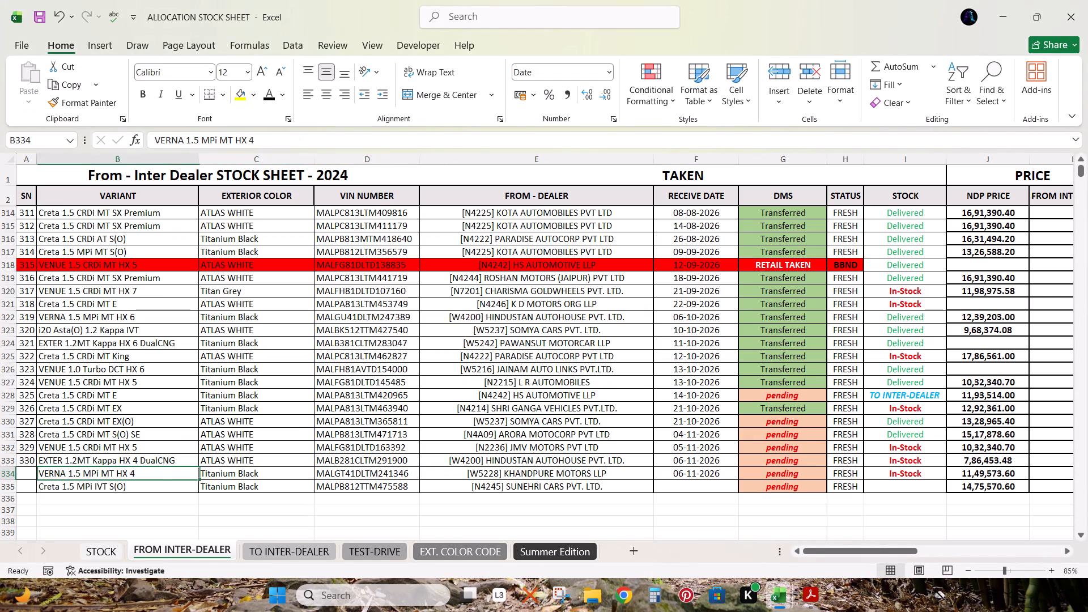
key(Right)
key(Right)
key(Right)
key(Right)
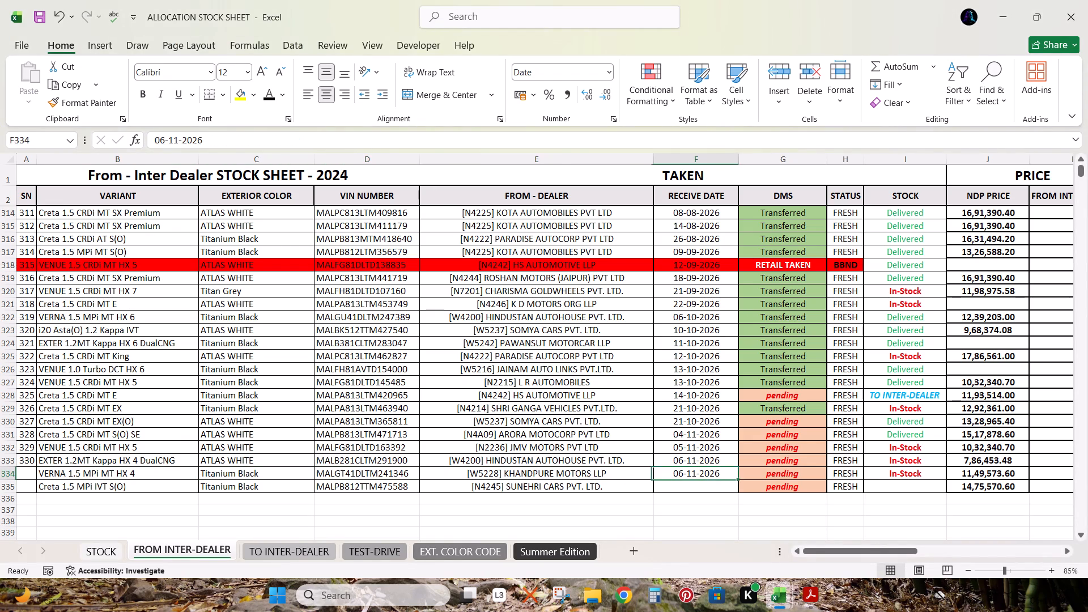
key(Right)
key(Right)
key(Right)
key(Right)
key(Right)
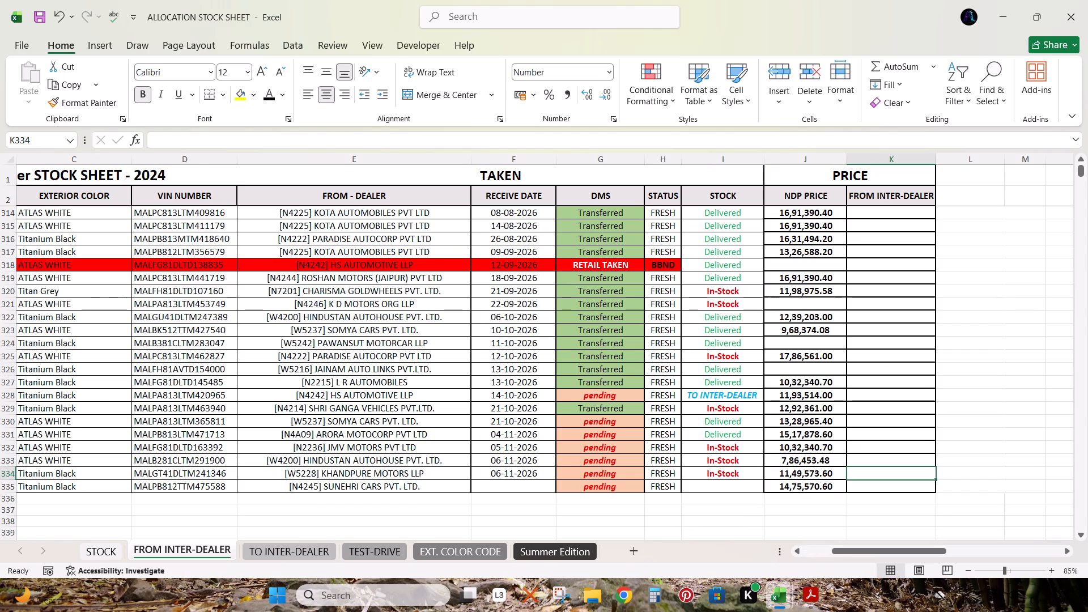
key(ctrl+Left)
key(ctrl+Left)
key(ctrl+Left)
key(ctrl+Left)
key(ctrl+s)
key(alt+Tab)
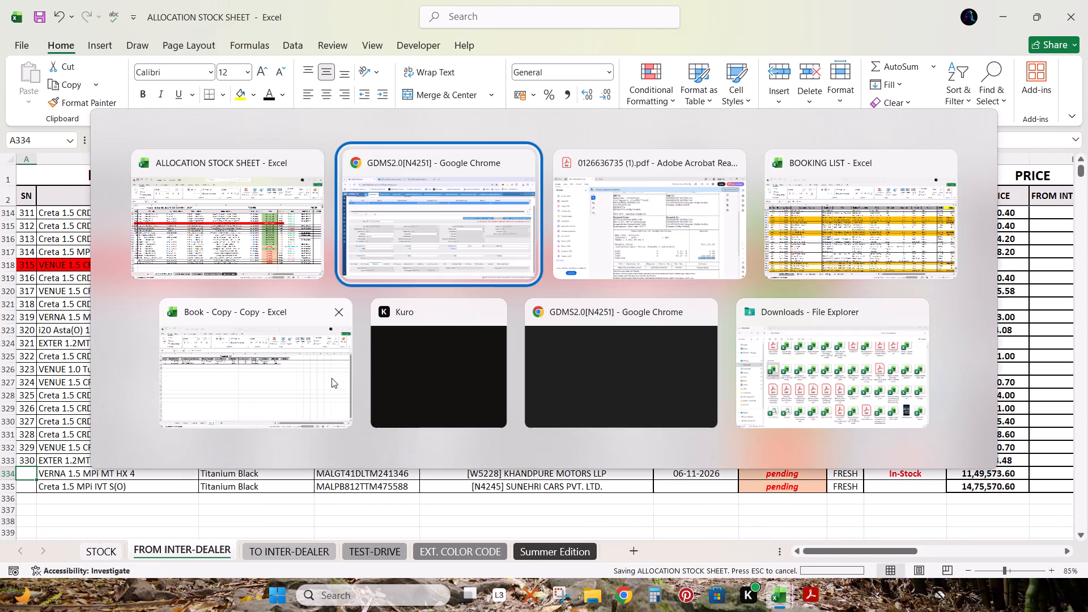
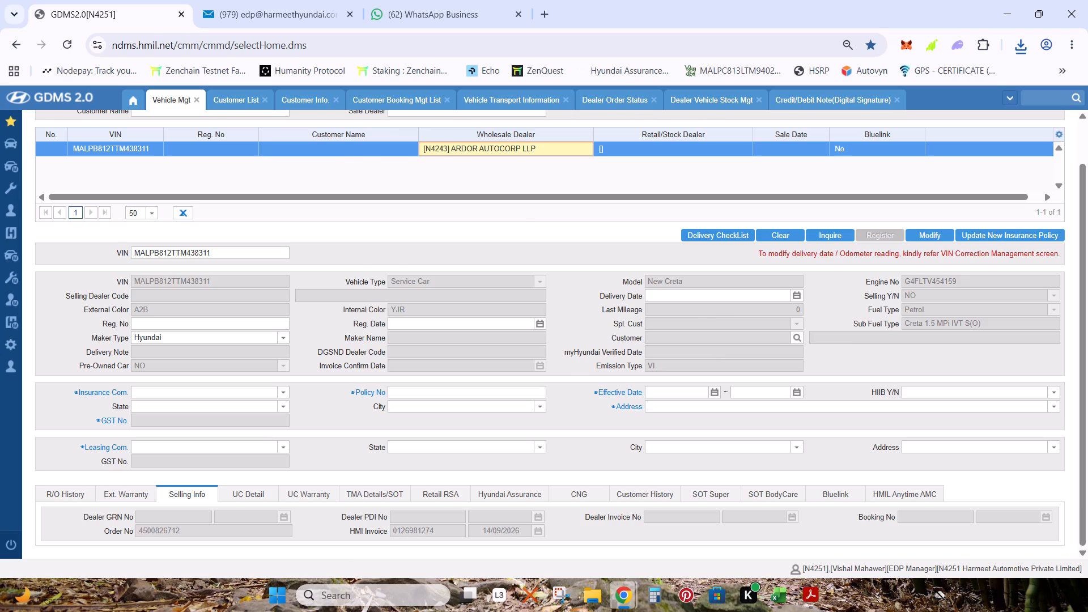
Compare the Creta 1.5 MPi IVT S(O) invoice PDF with its GDMS vehicle record, checking the despatch dealer, vehicle details and external colour.
key(alt+Tab)
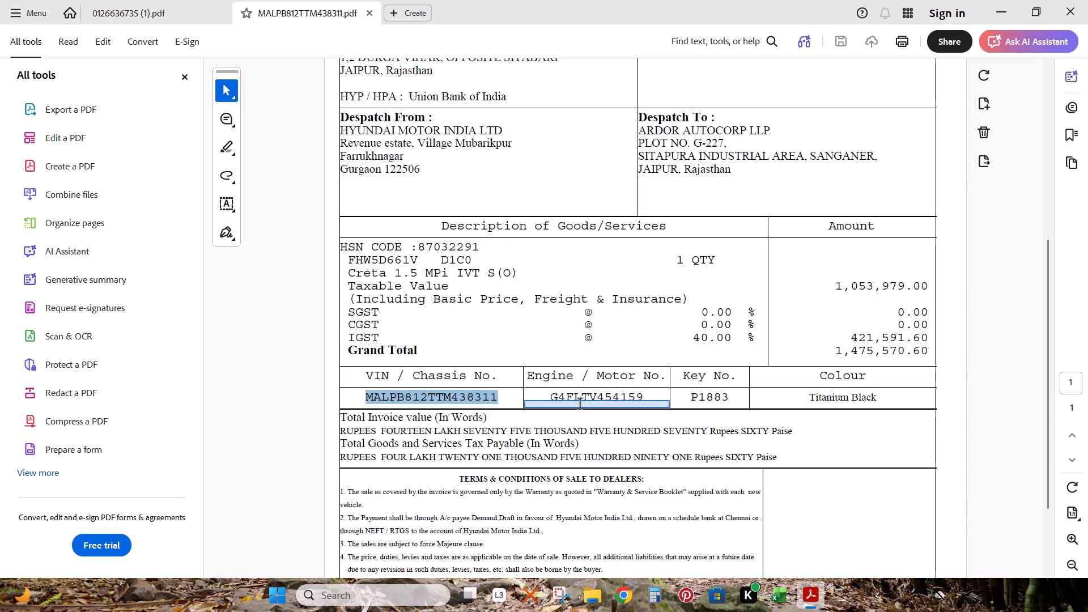
click(593, 213)
click(625, 168)
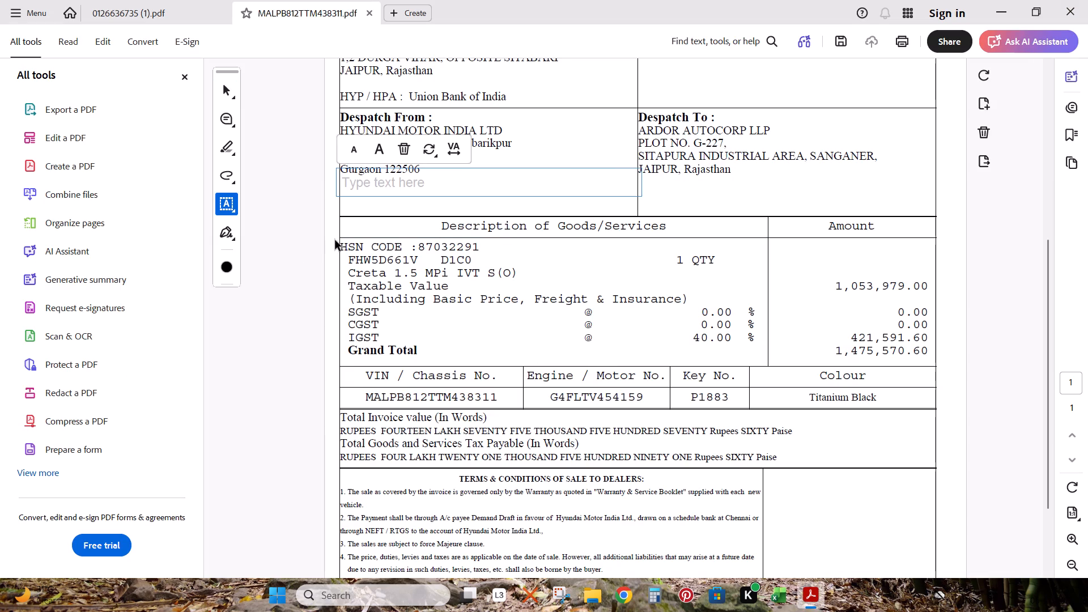
click(300, 249)
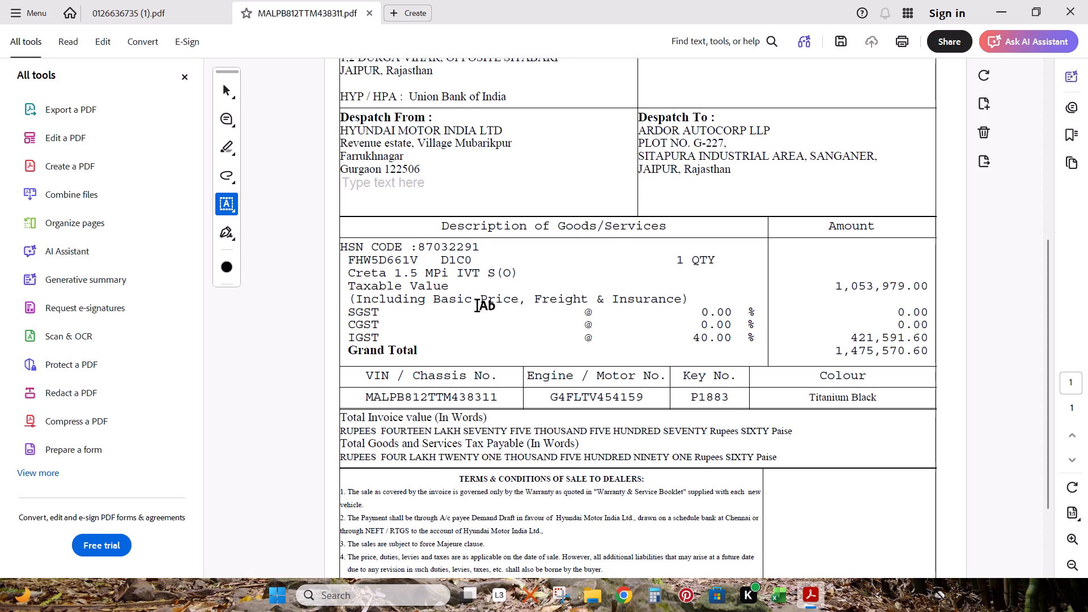
scroll(479, 304, up, 2)
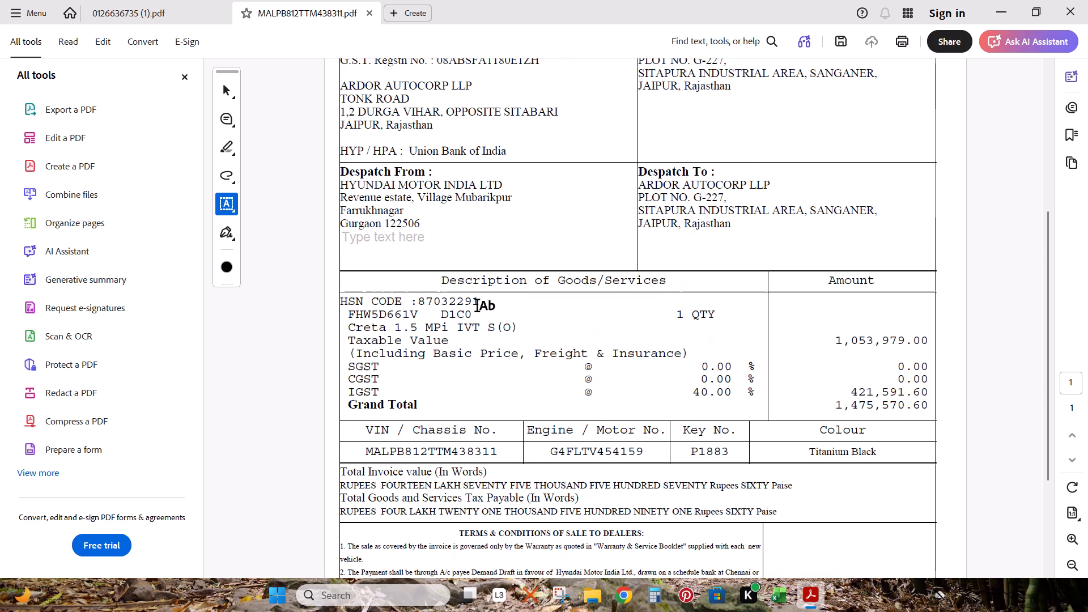
scroll(479, 304, down, 1)
key(alt+Tab)
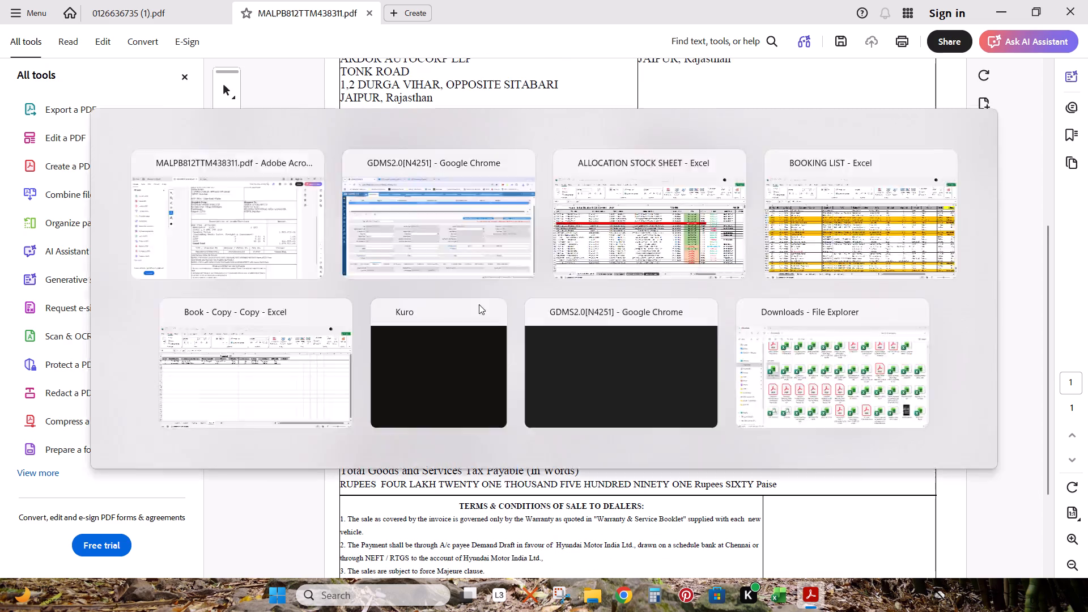
click(139, 311)
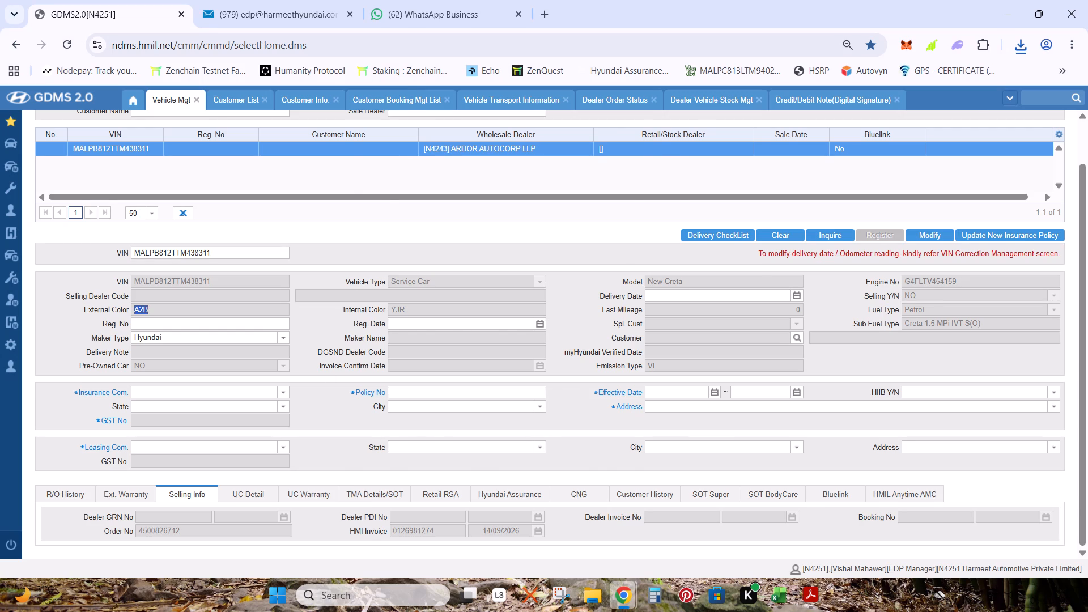
key(alt+Tab)
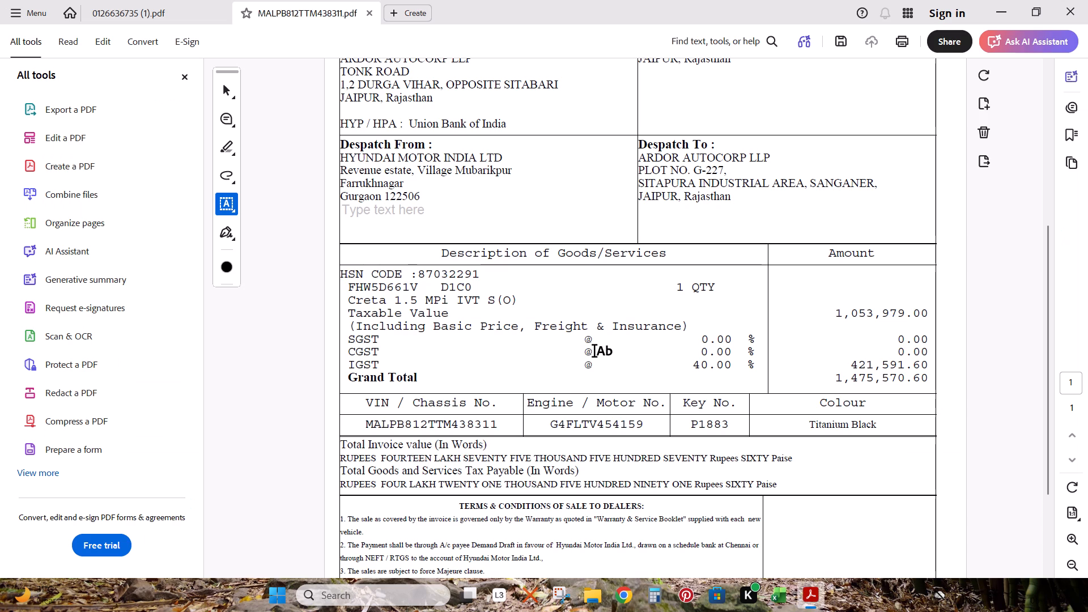
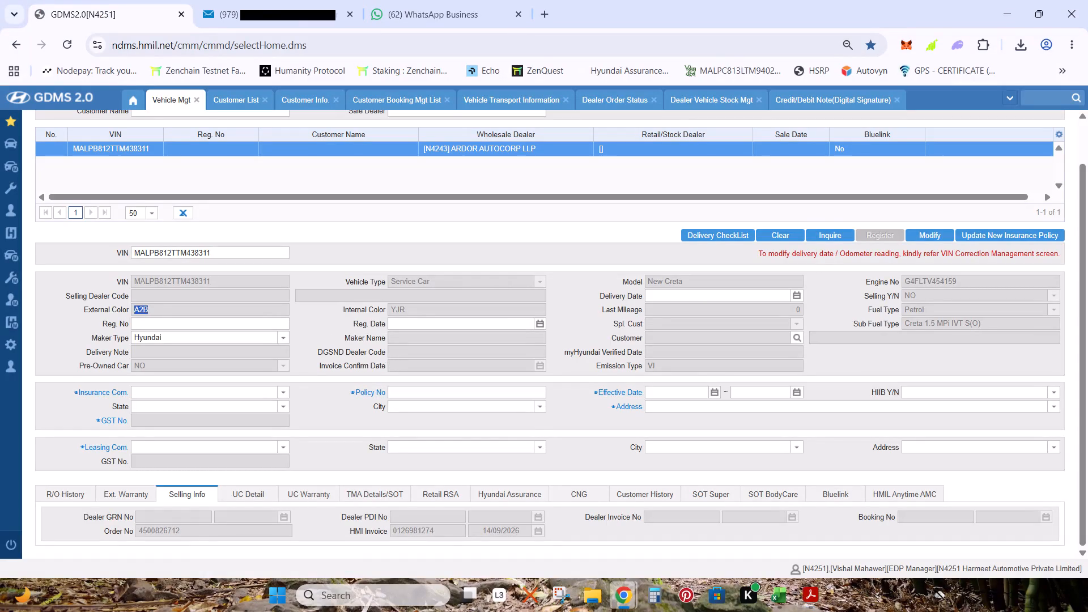
Switch to the VERNA 1.5 MPi MT HX 4 invoice PDF and review its dealer, vehicle, amount and colour details.
key(alt+Tab)
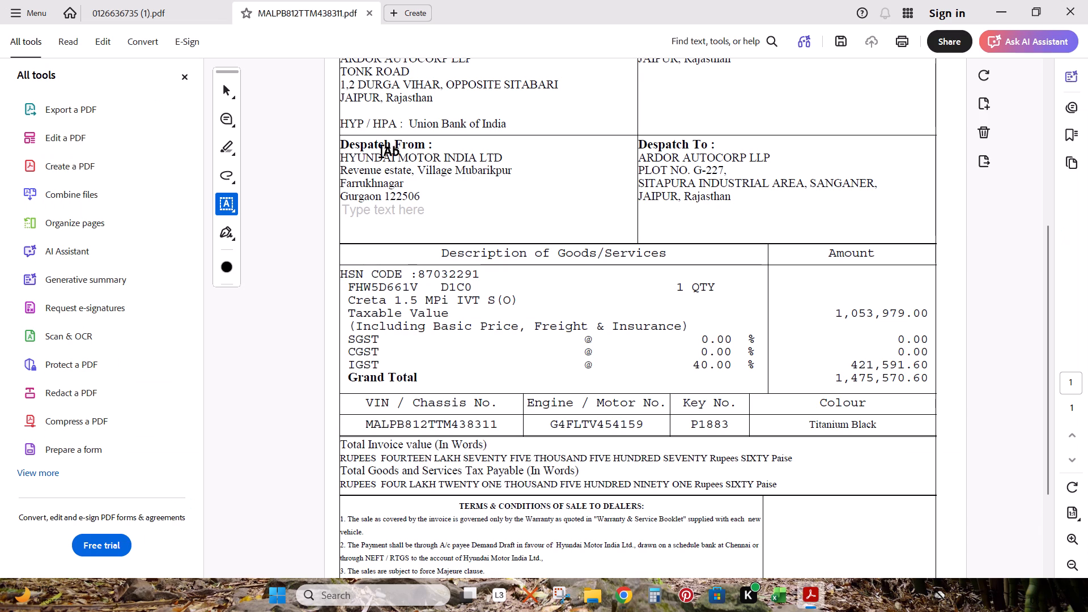
click(144, 15)
scroll(530, 356, down, 1)
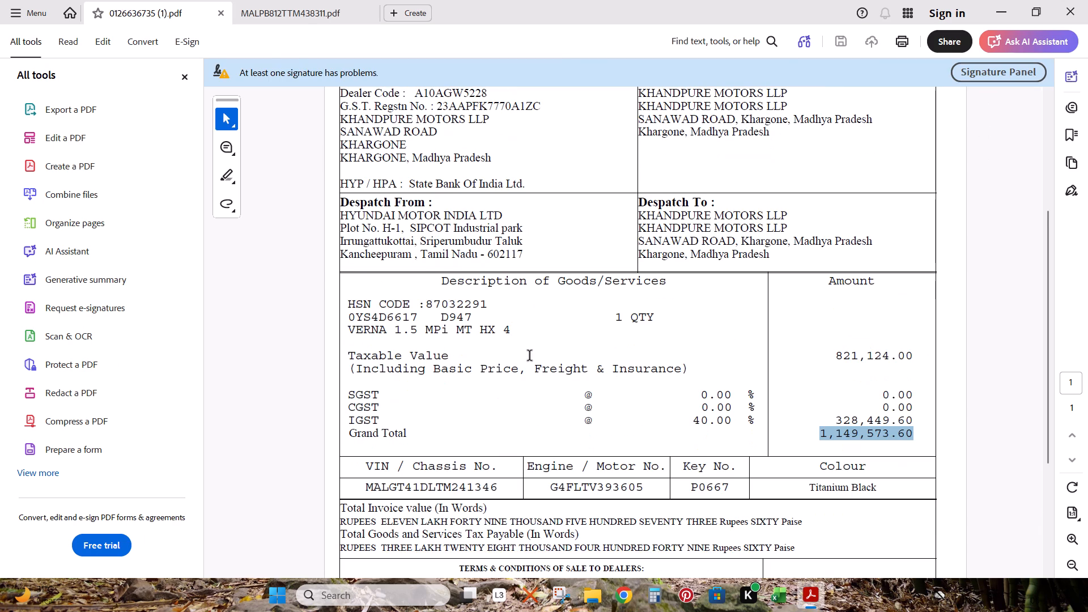
key(Tab)
key(alt+Tab)
key(alt+Tab)
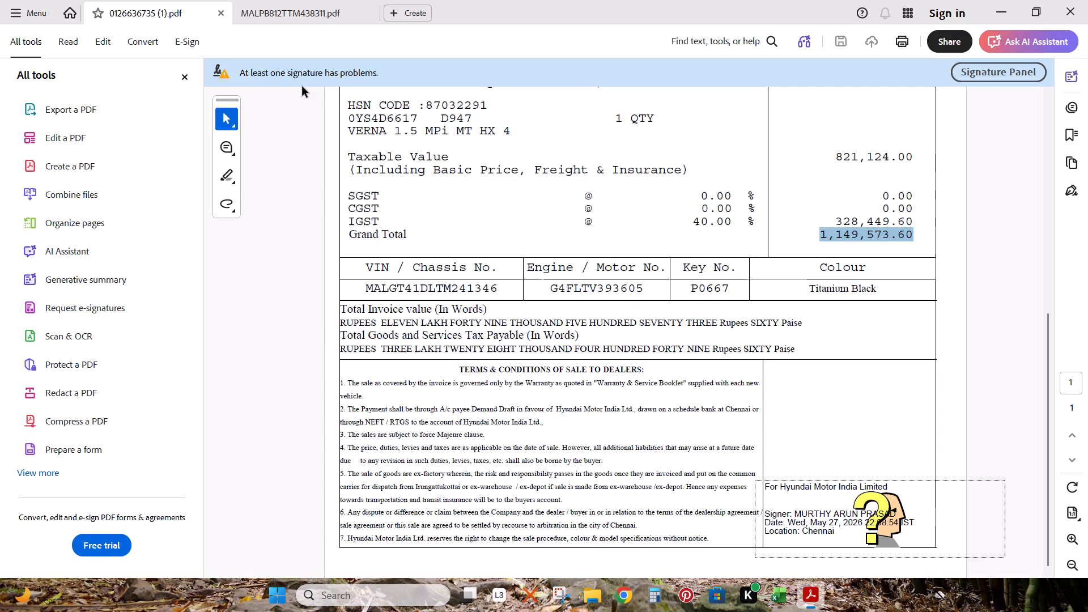
key(alt+Tab)
Return to the ALLOCATION STOCK SHEET workbook in Excel and save it.
key(alt+Tab)
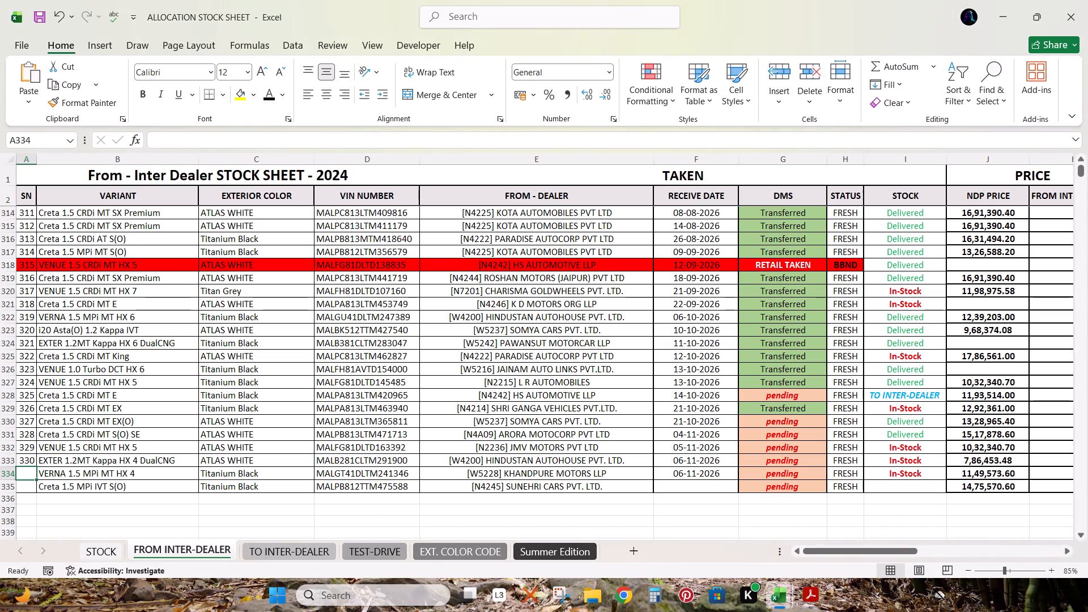
key(Right)
key(Right)
key(ctrl+s)
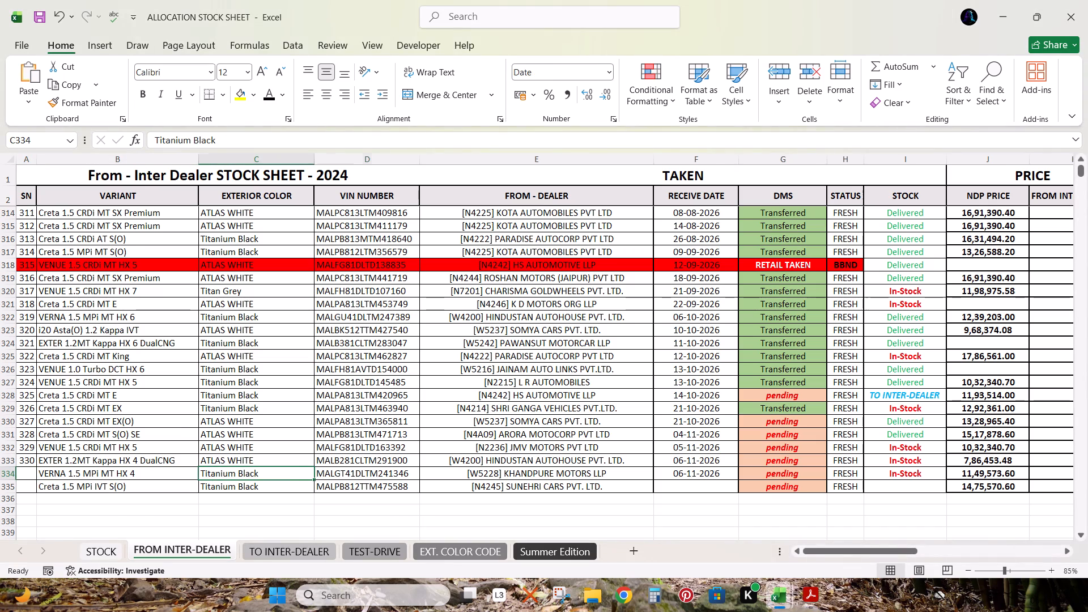
Check the VERNA 1.5 MPi MT HX 4 row in FROM INTER-DEALER against its invoice, from colour and dealer through to NDP price.
key(Right)
key(Right)
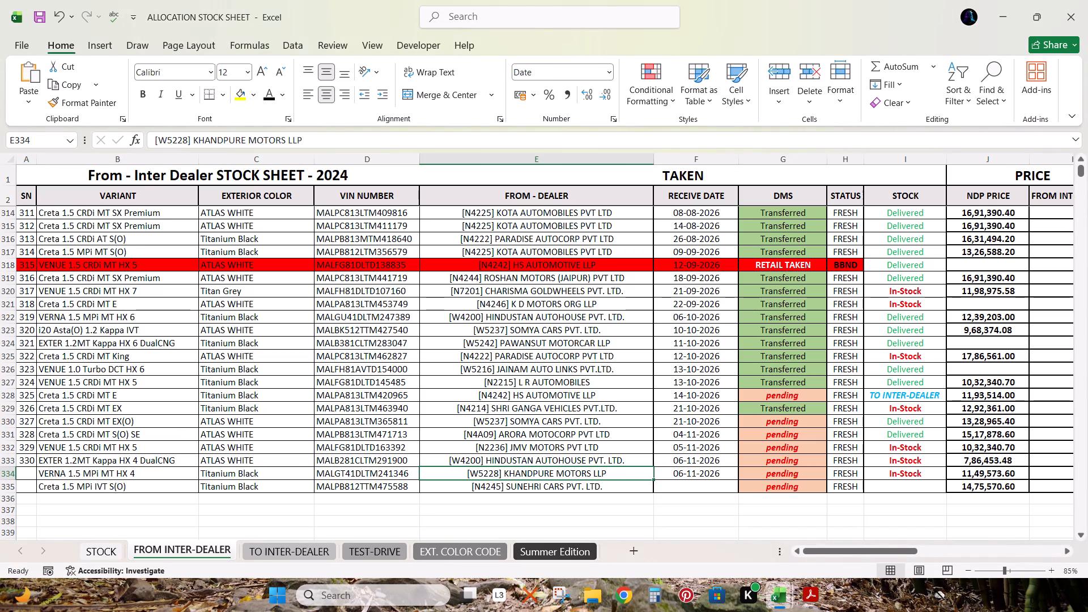
key(Left)
key(Left)
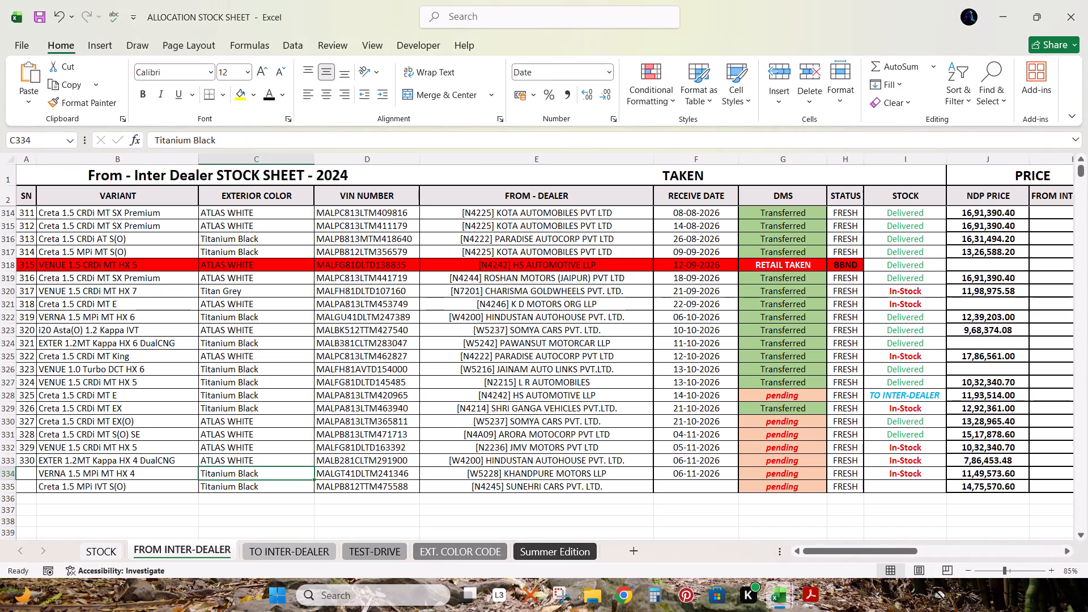
key(Left)
key(Right)
key(Right)
key(Right)
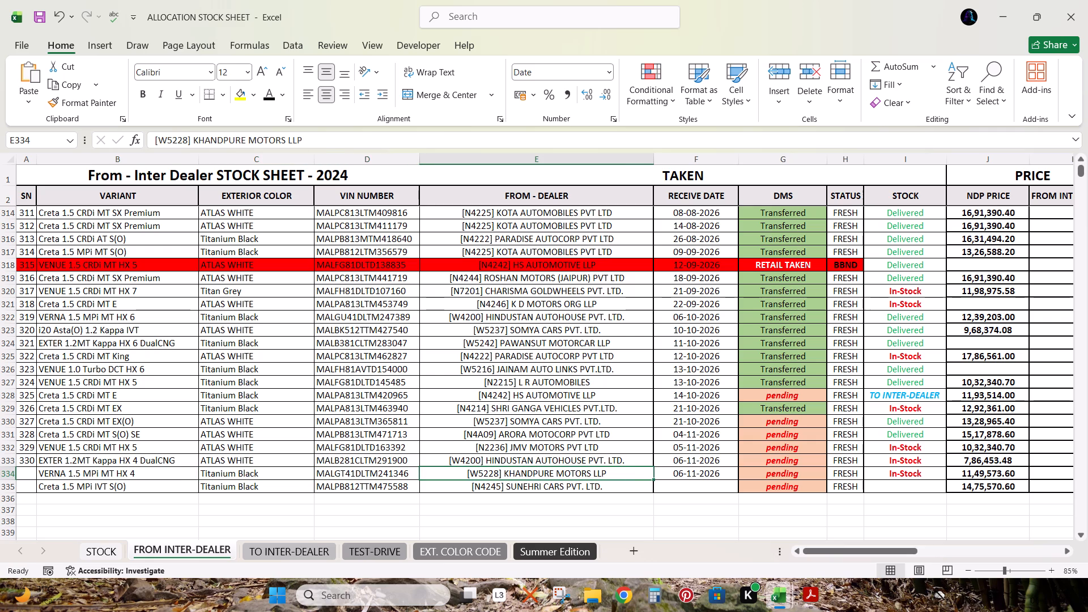
key(Right)
key(Right)
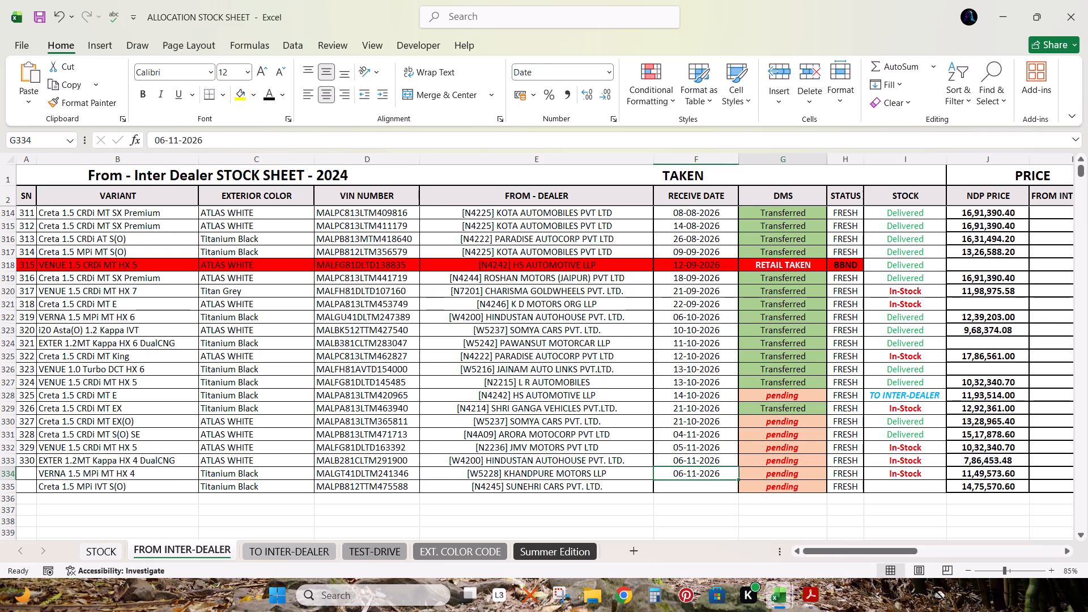
key(Right)
key(Right)
key(Right)
key(Right)
key(Left)
key(alt+Tab)
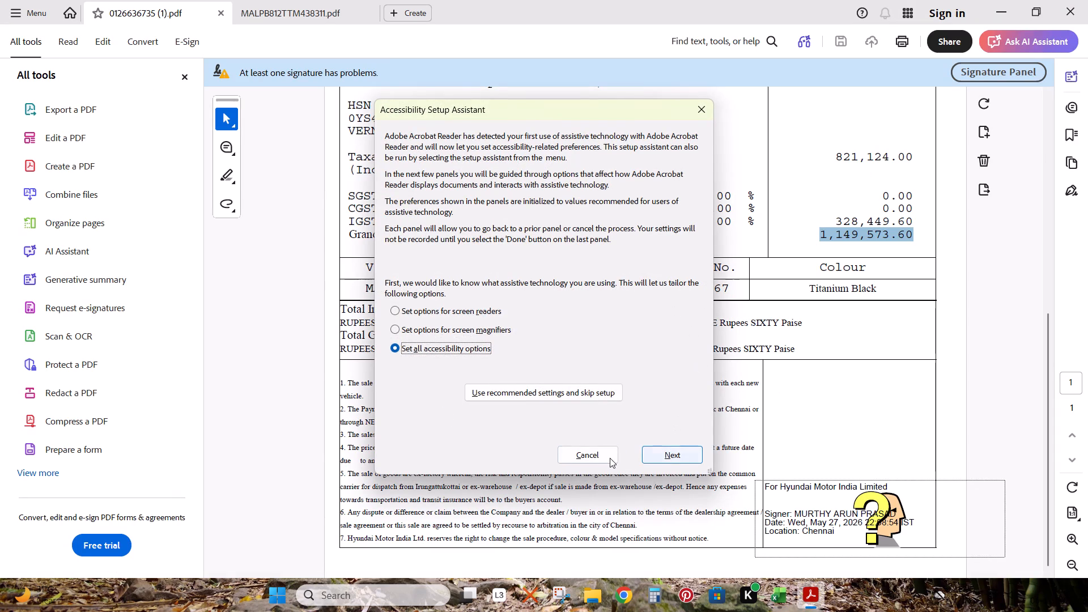
click(610, 458)
key(alt+Tab)
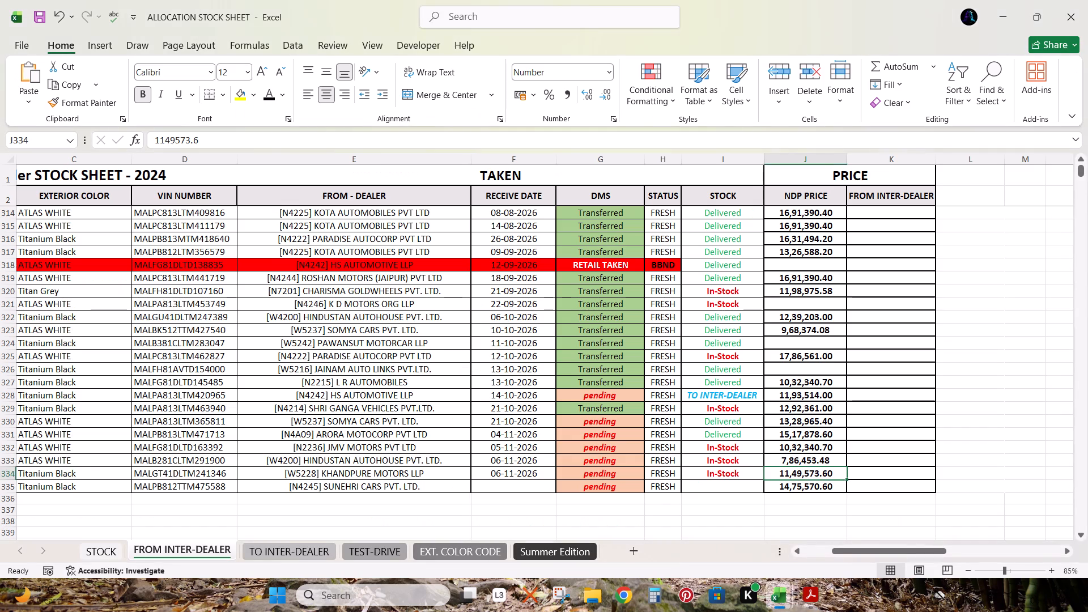
key(Right)
key(alt+Tab)
key(alt+Tab)
key(ctrl+Left)
key(ctrl+Left)
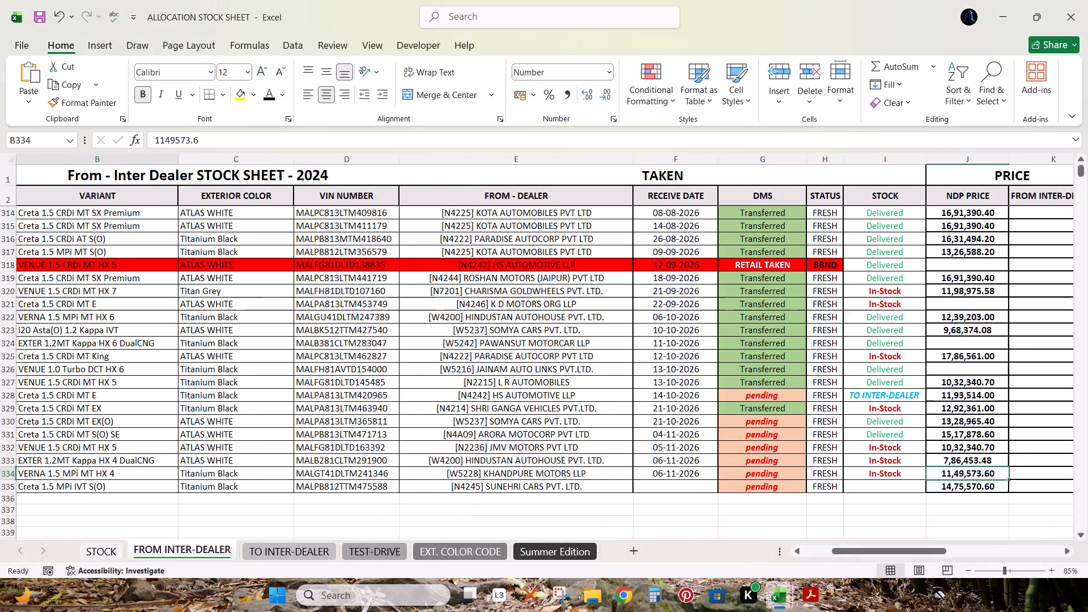
key(ctrl+Left)
key(ctrl+Left)
key(ctrl+Left)
key(Right)
key(Right)
key(Right)
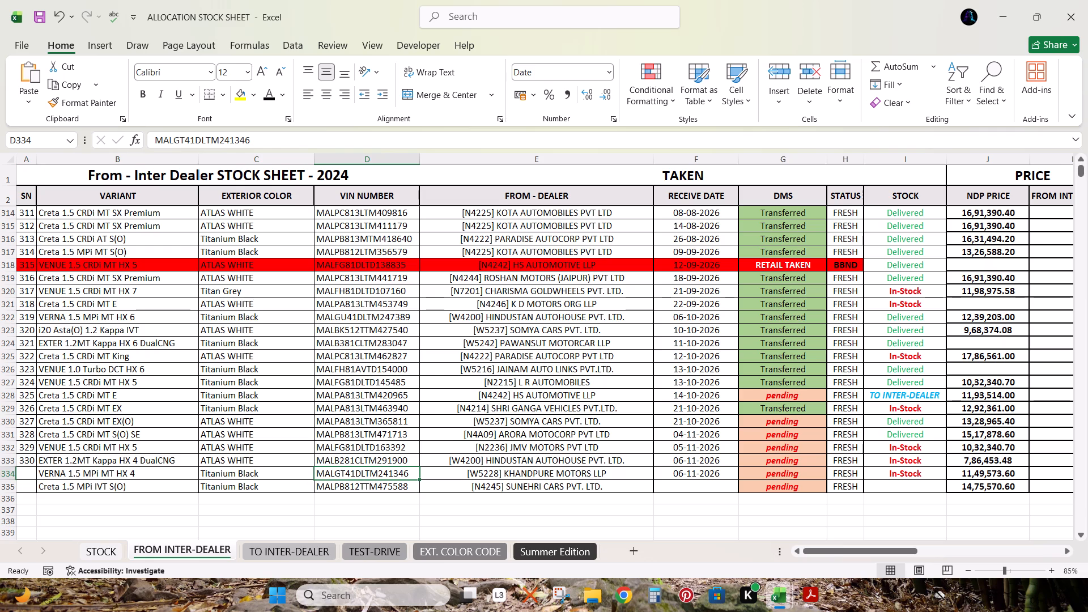
key(ctrl+c)
key(ctrl+Page_Up)
key(Right)
key(ctrl+f)
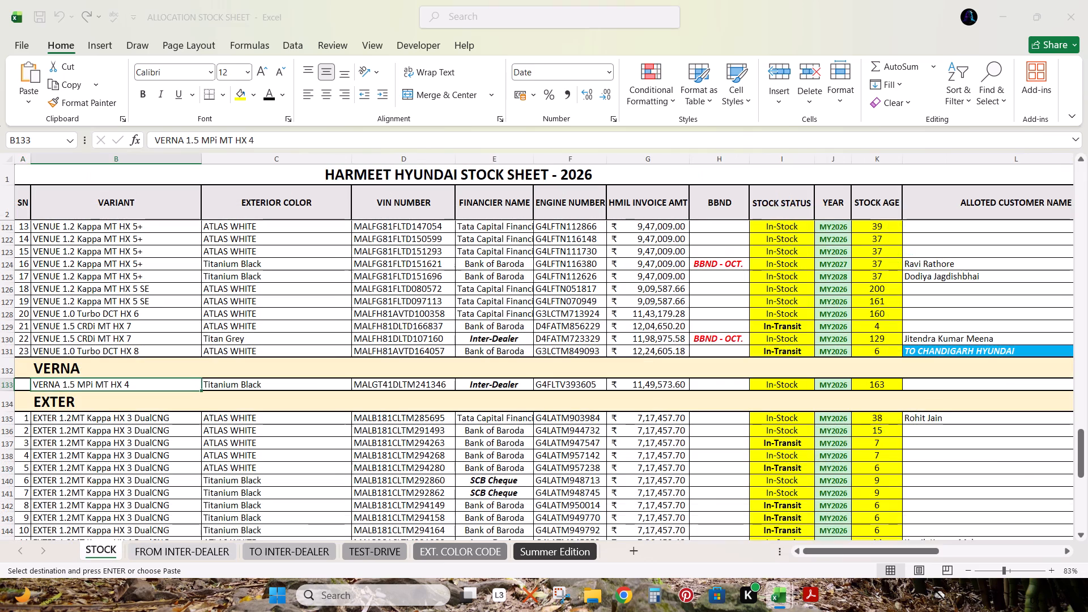
key(ctrl+v)
key(Return)
key(Return)
key(Return)
key(Return)
key(Return)
key(Return)
key(Return)
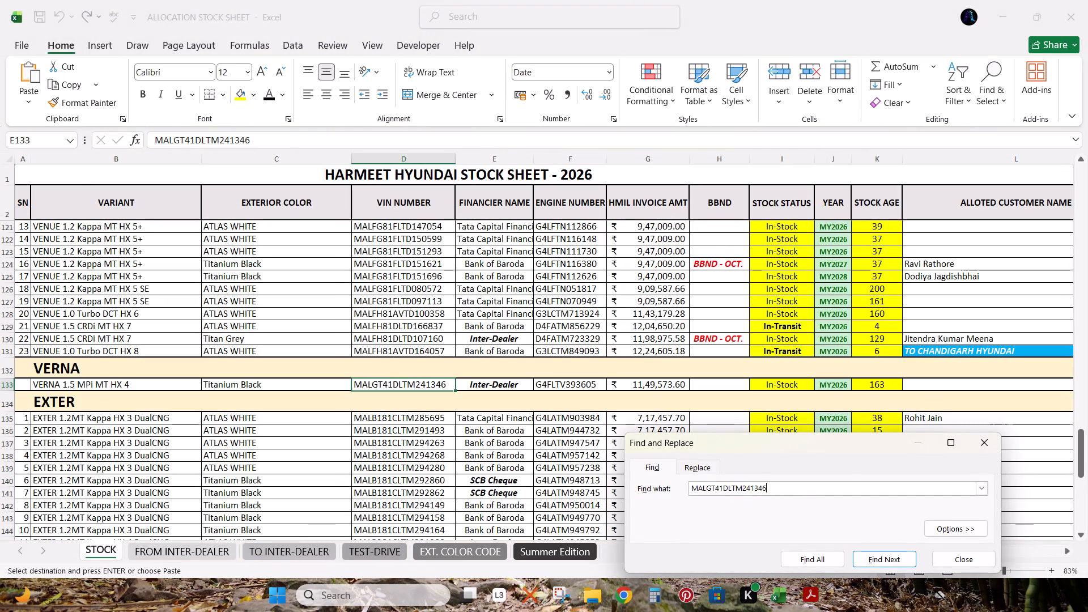
key(Escape)
Examine the VERNA row in STOCK from financier name across to plant billing date and remarks.
key(Right)
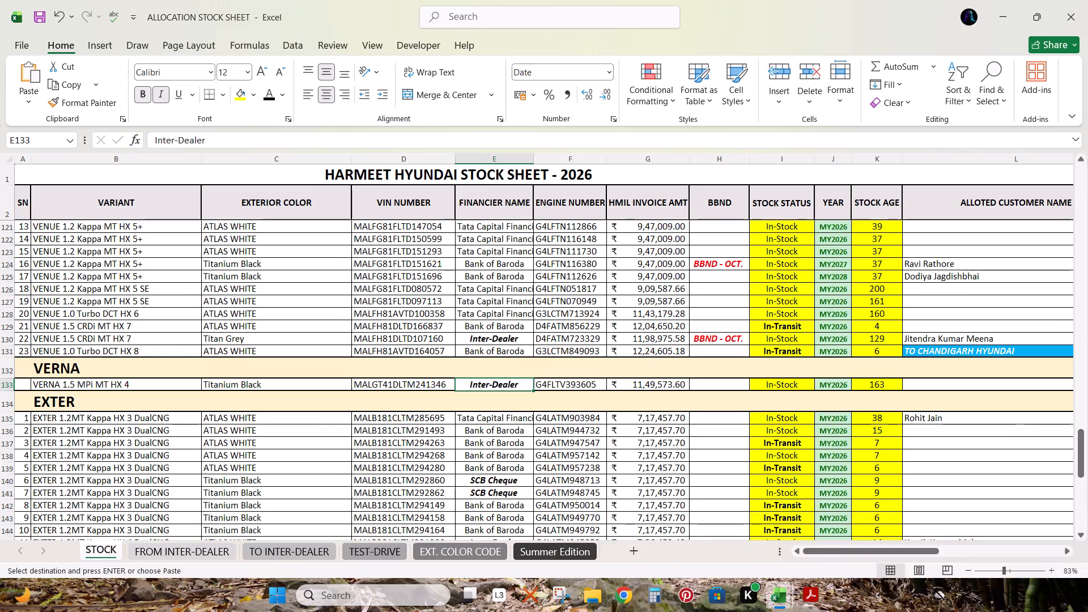
key(Right)
key(Right)
key(Right)
key(Right)
key(Right)
key(Right)
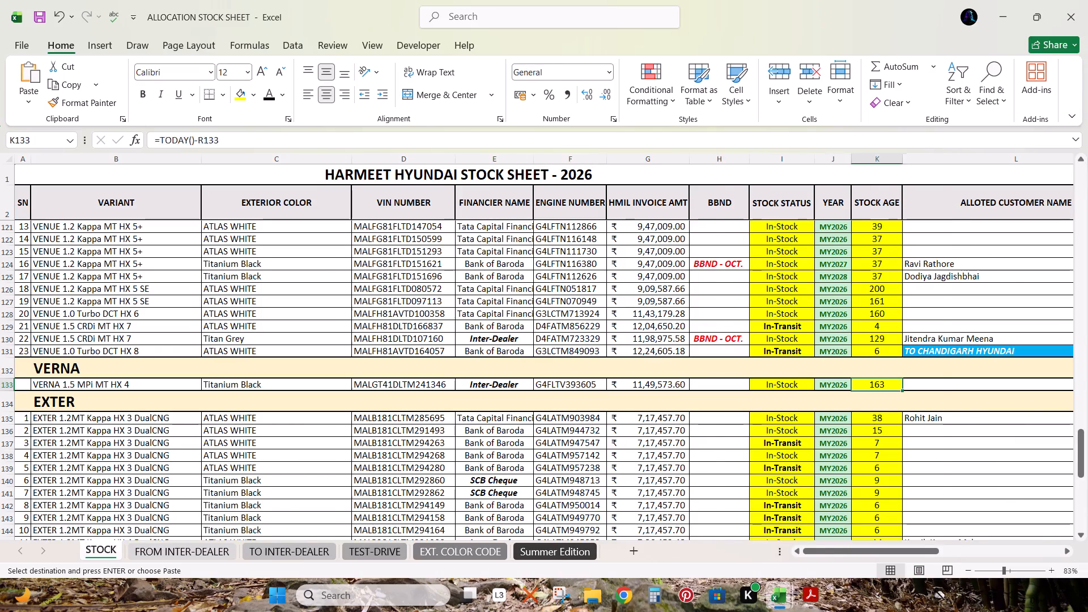
key(Right)
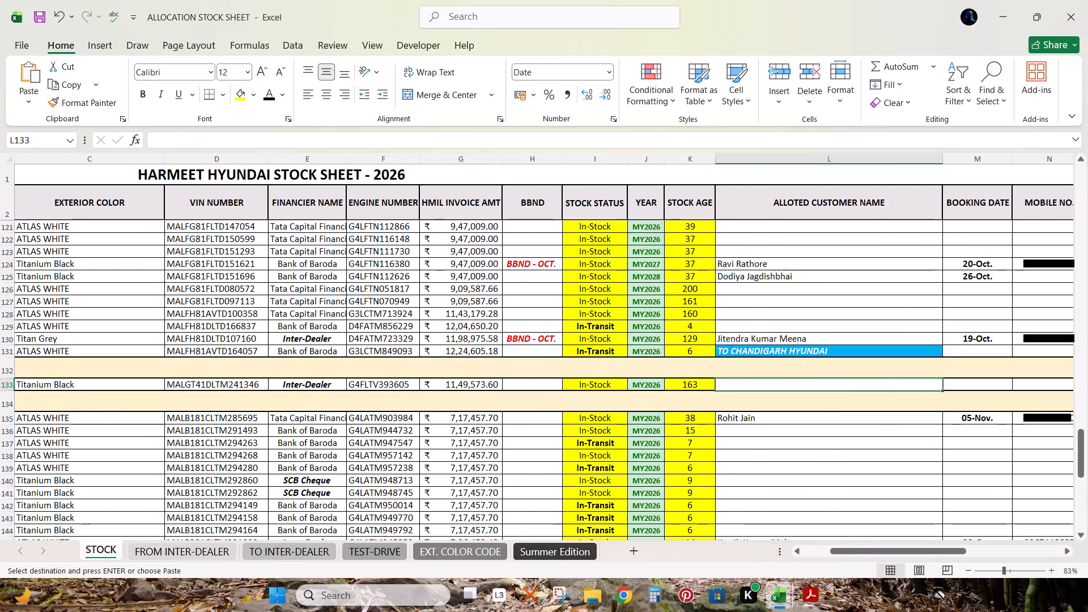
key(Right)
key(ctrl+Right)
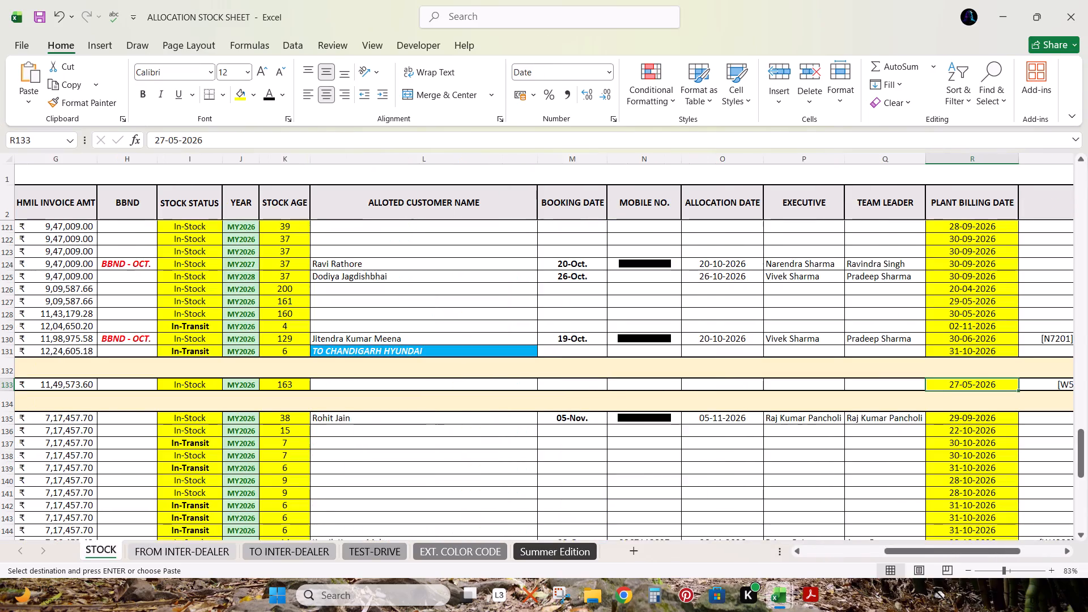
key(Right)
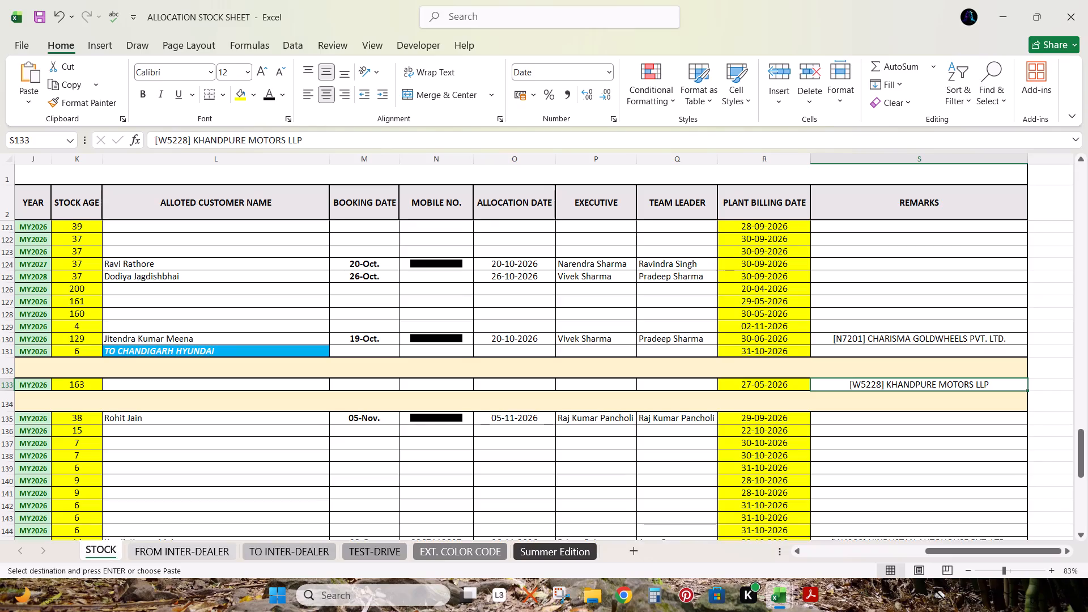
key(Left)
key(Left)
key(Left)
key(Left)
key(Left)
key(Left)
key(Left)
key(Left)
key(Left)
key(Left)
key(Left)
key(Left)
key(Left)
key(Left)
key(Left)
key(Left)
key(Left)
key(Left)
key(Left)
key(Left)
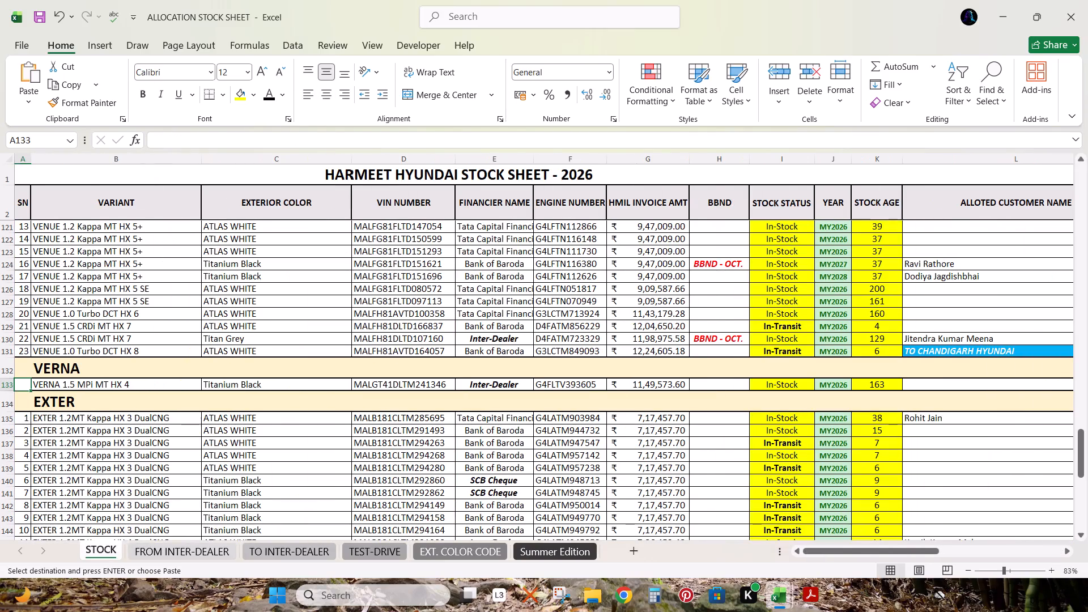
click(405, 351)
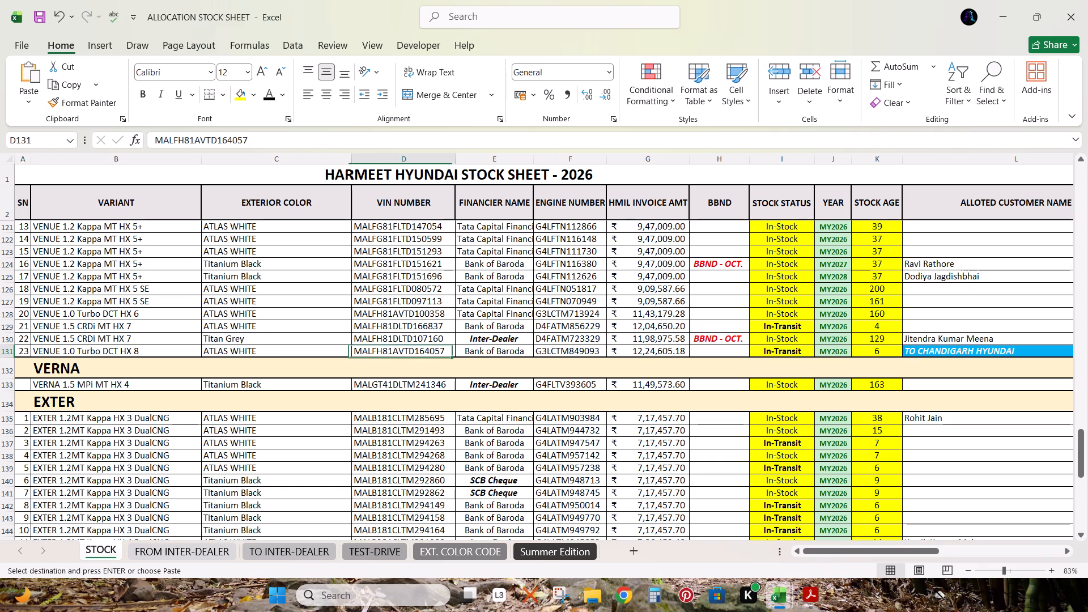
key(ctrl+c)
key(alt+Tab)
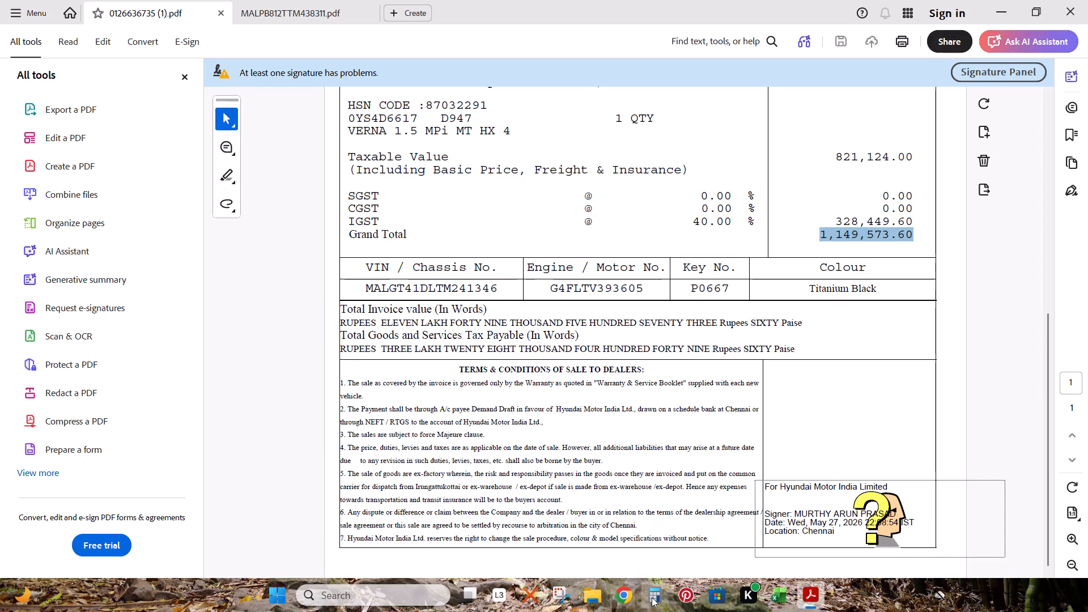
click(600, 596)
click(624, 598)
click(568, 518)
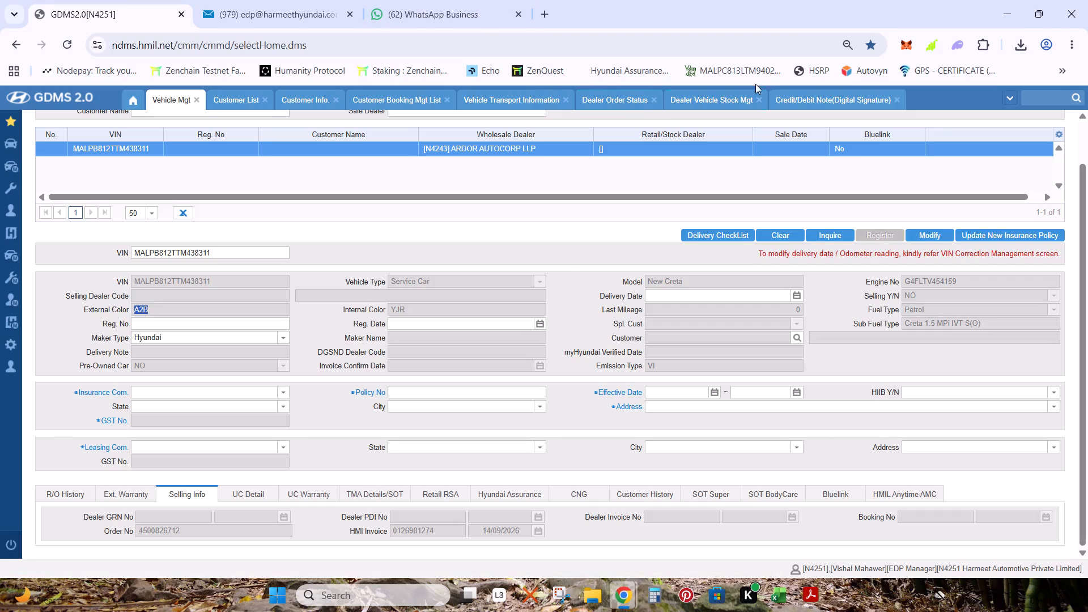
click(516, 97)
scroll(641, 256, up, 1)
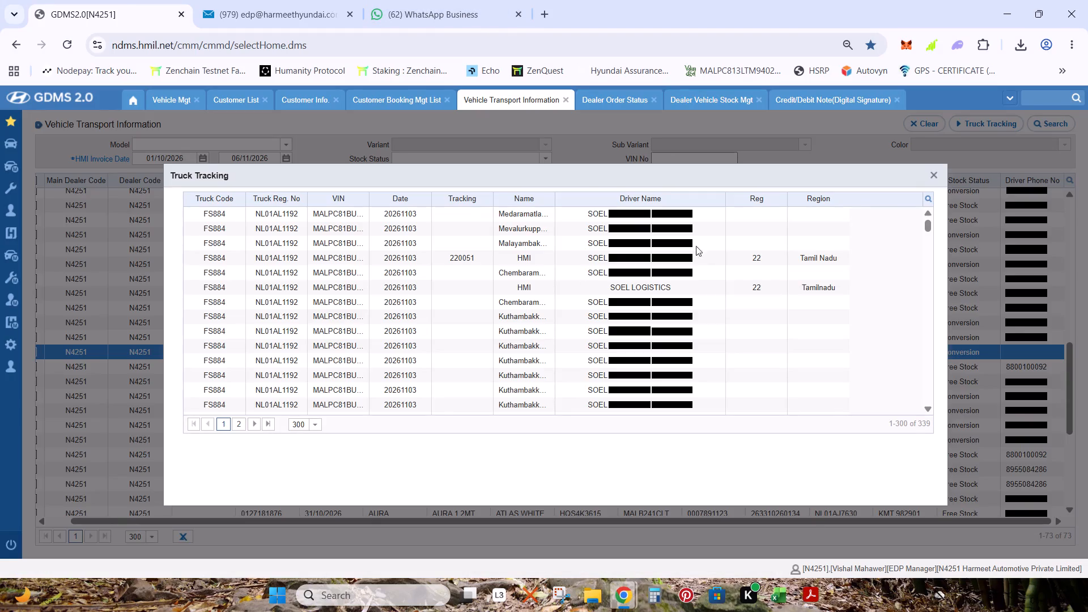
click(938, 176)
key(ctrl+f)
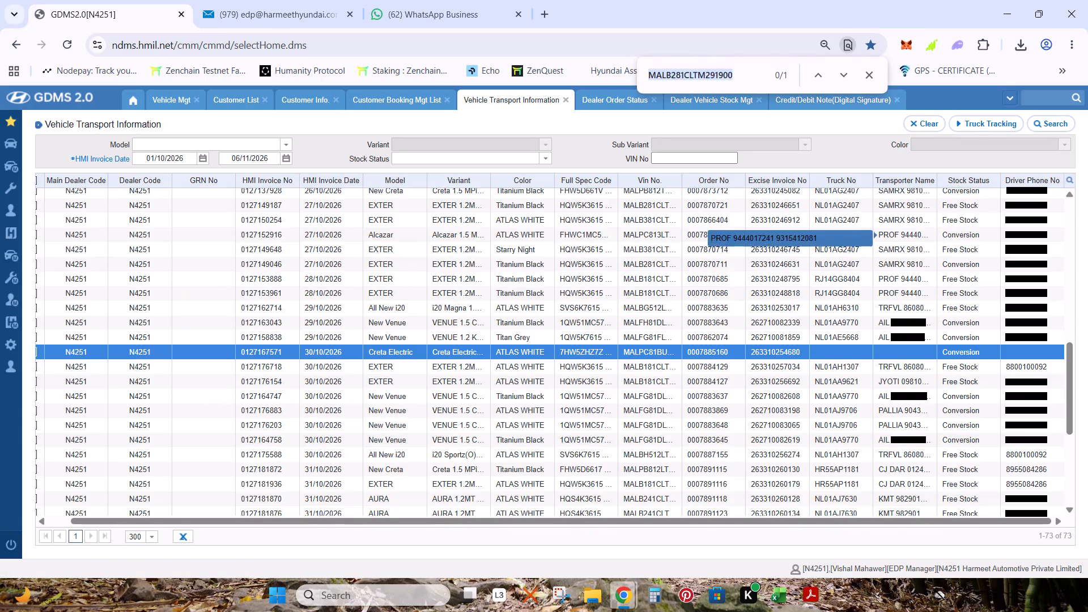
key(ctrl+v)
Open truck tracking for the VENUE 1.0 Turbo DCT HX 8, show 300 rows, and check the latest full location names.
double_click(797, 349)
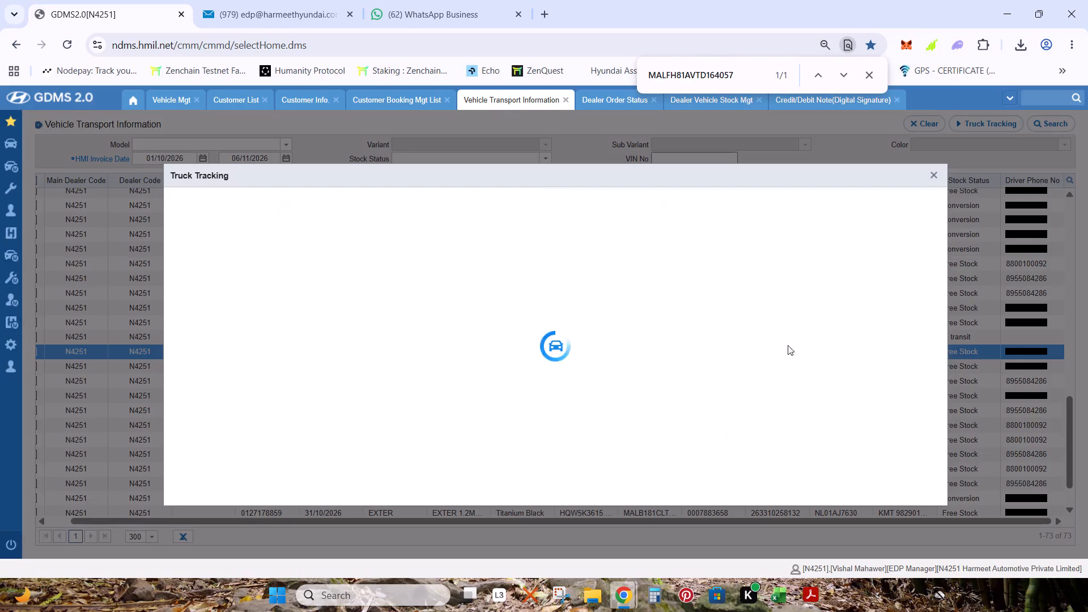
click(343, 423)
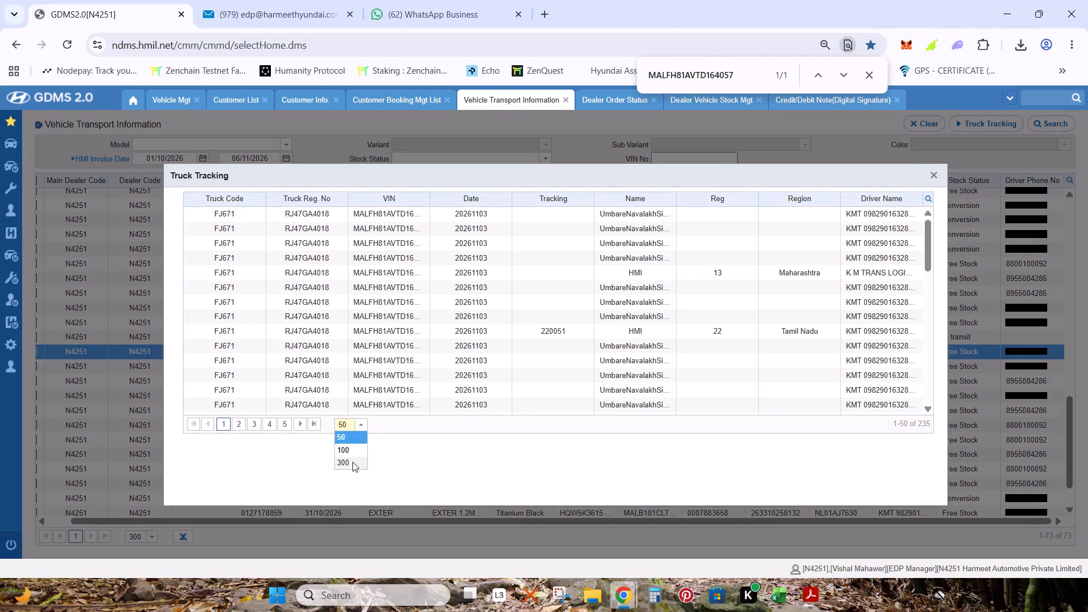
click(352, 462)
drag(929, 225, 913, 334)
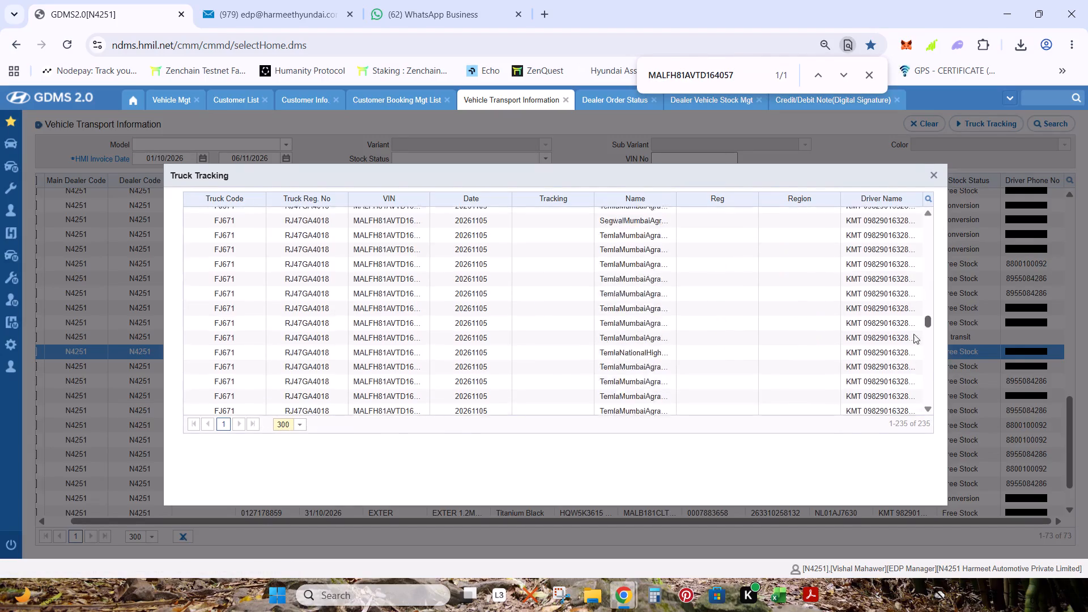
drag(913, 334, 917, 419)
scroll(656, 371, down, 4)
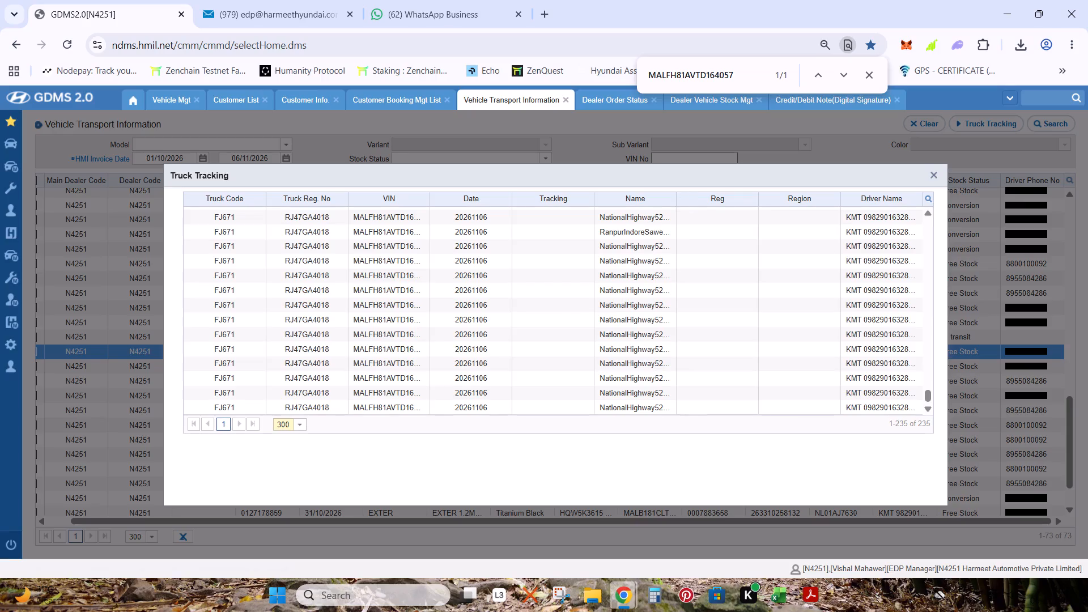
drag(676, 198, 695, 205)
scroll(675, 344, down, 4)
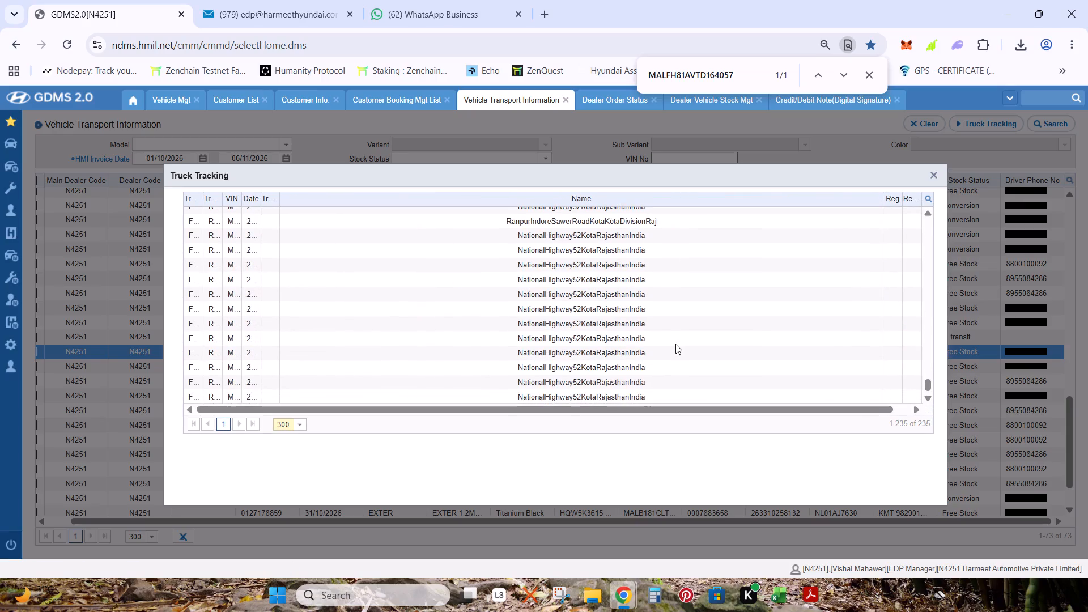
scroll(675, 345, down, 3)
scroll(822, 317, down, 3)
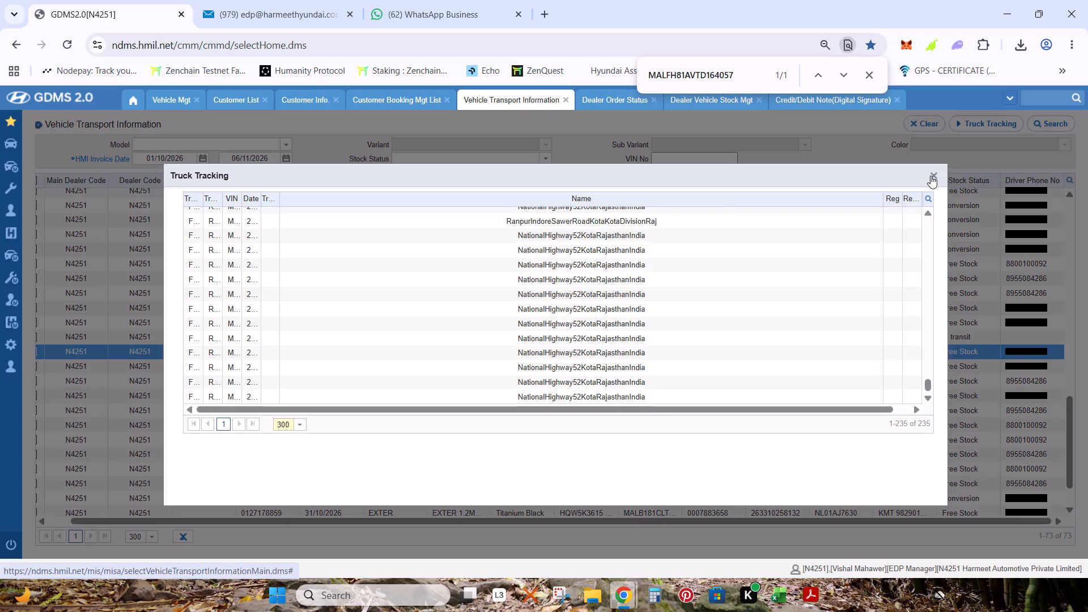
click(930, 176)
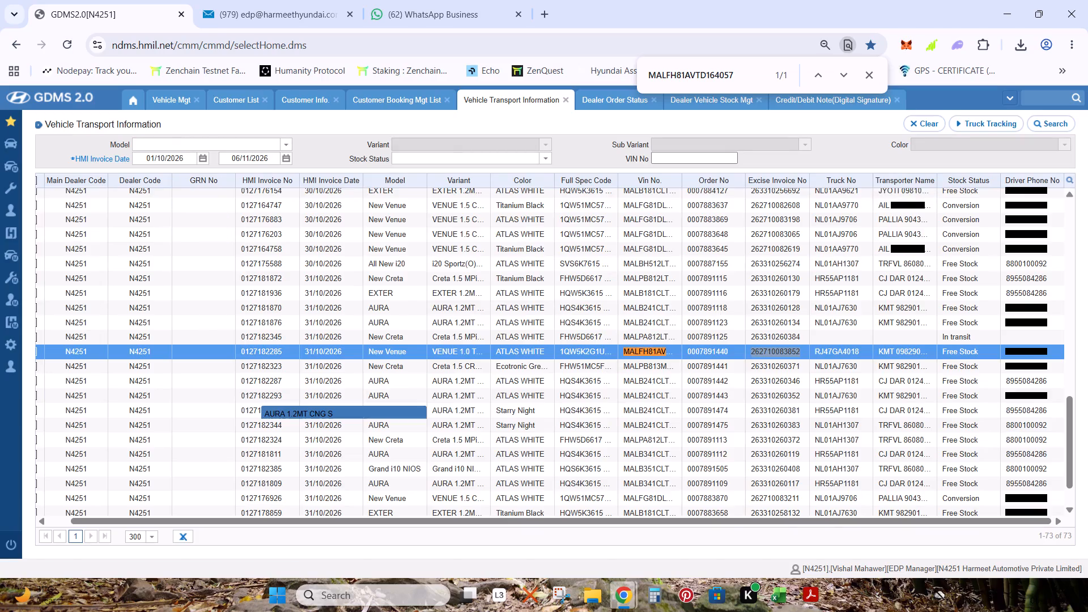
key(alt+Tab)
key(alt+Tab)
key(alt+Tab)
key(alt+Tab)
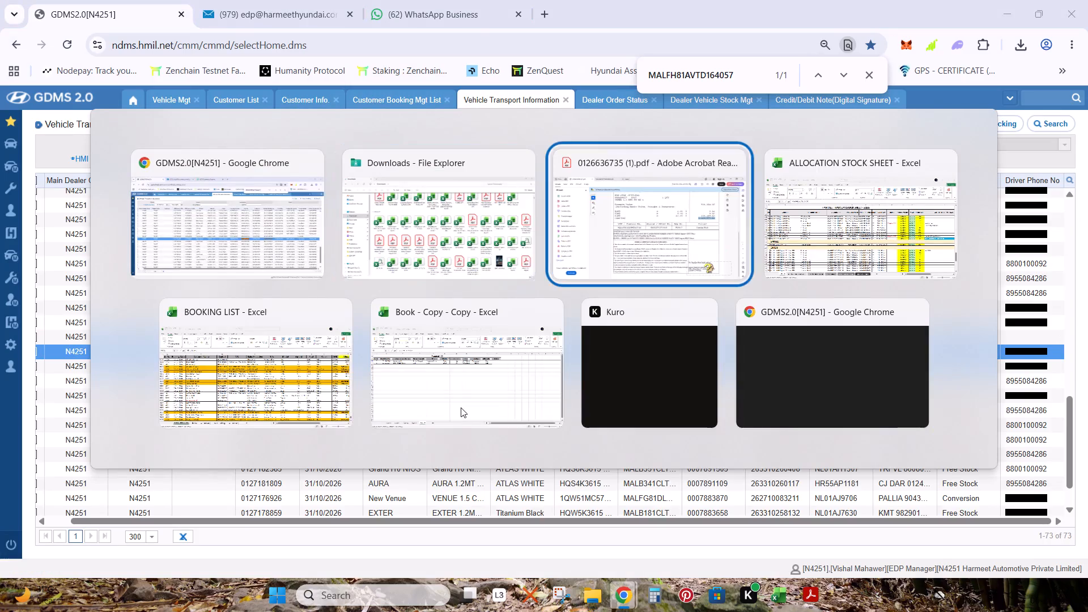
key(alt+Tab)
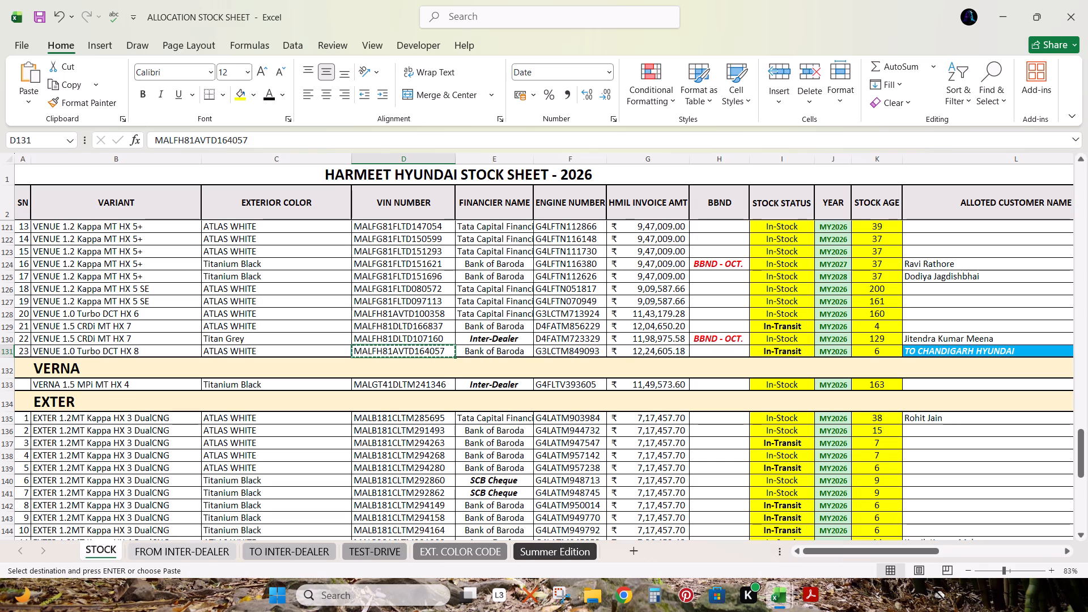
key(Escape)
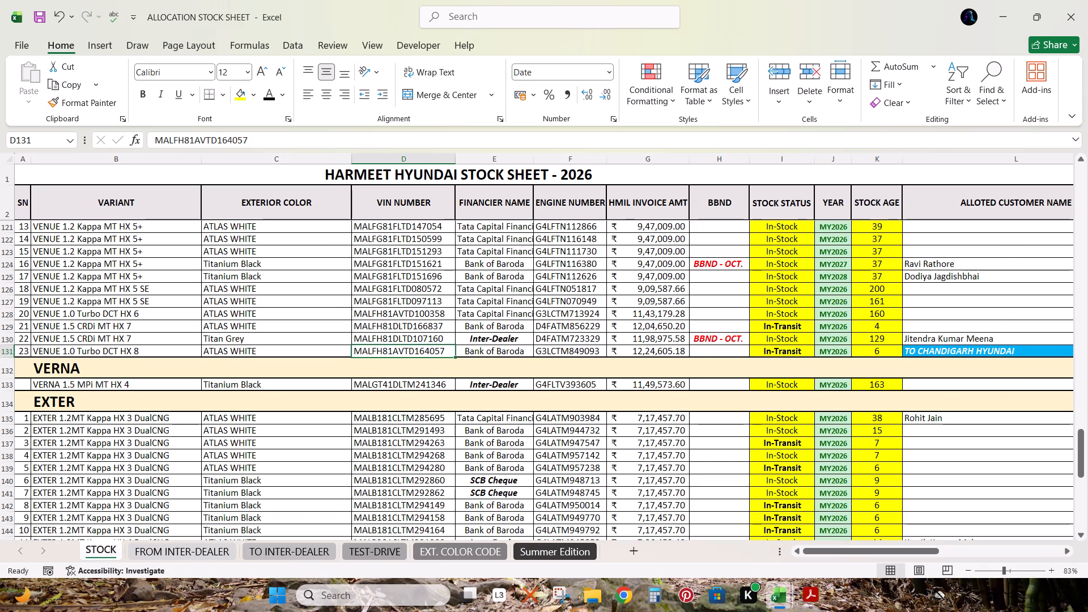
key(alt+Tab)
key(alt+Tab)
click(199, 560)
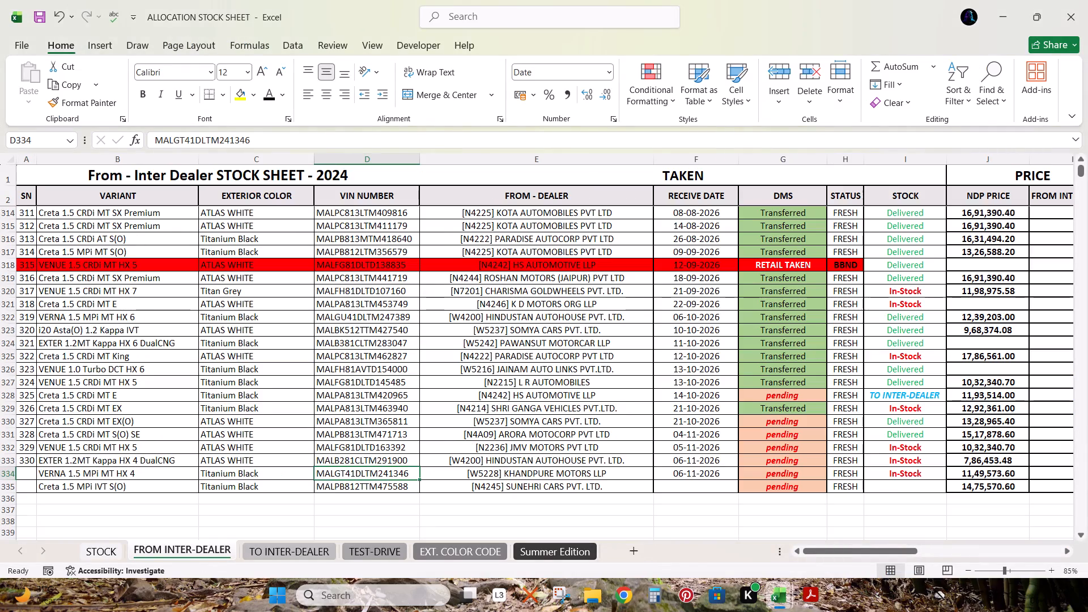
key(Right)
key(Right)
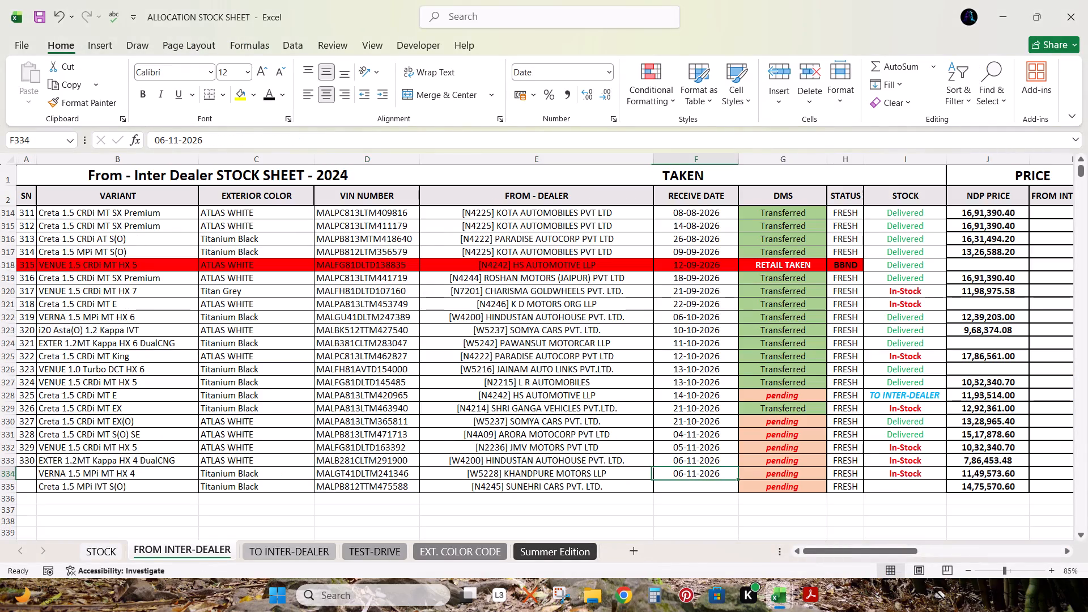
key(Right)
key(Left)
key(Left)
key(Left)
key(ctrl+c)
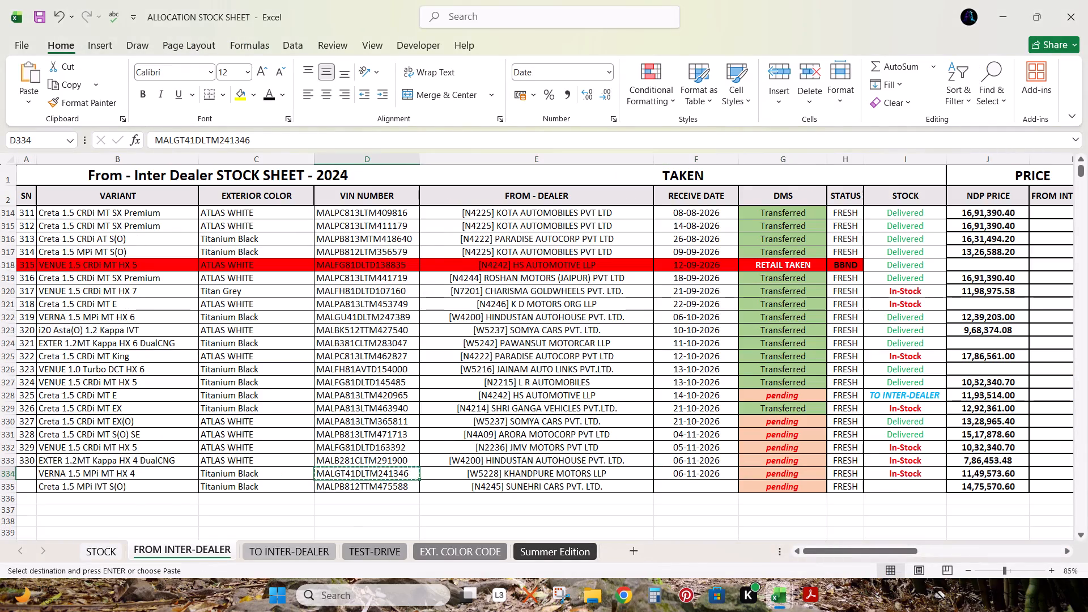
key(ctrl+Page_Up)
key(Right)
key(ctrl+f)
key(ctrl+v)
key(Return)
key(Return)
key(Return)
key(Return)
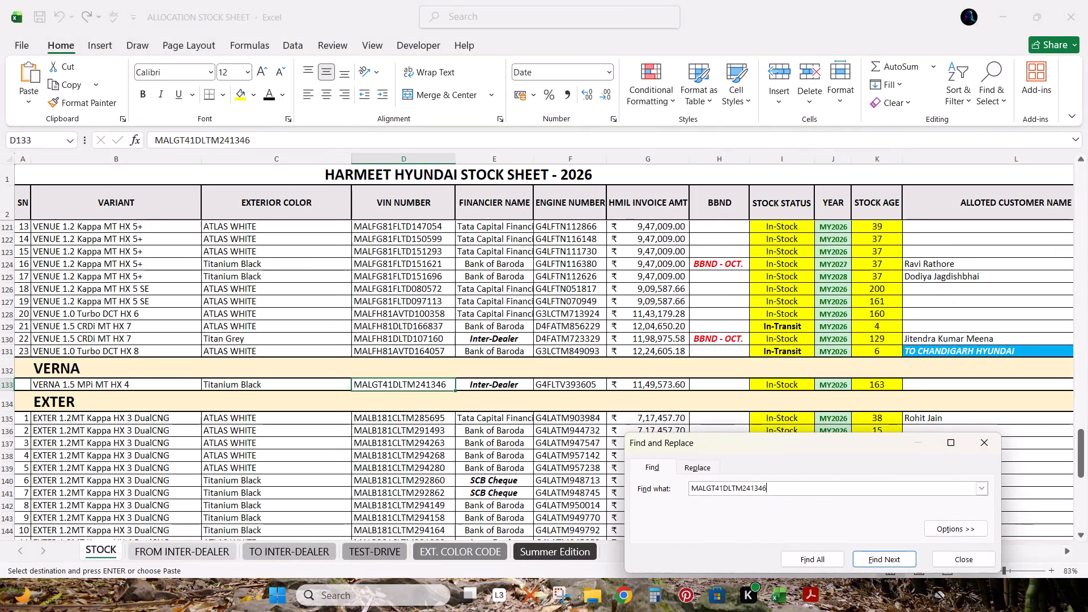
key(Escape)
Examine the VERNA 1.5 MPi MT HX 4 row in STOCK from financier name across to remarks.
key(Right)
key(Right)
key(Right)
key(Right)
key(Right)
key(Right)
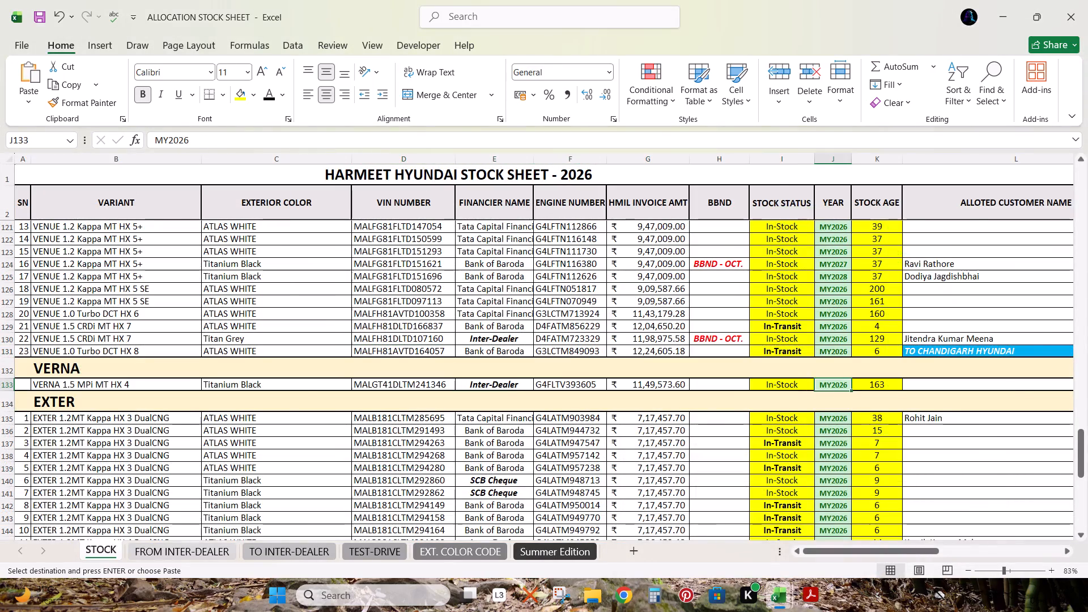
key(ctrl+Right)
key(ctrl+Right)
key(Right)
key(Left)
key(ctrl+Left)
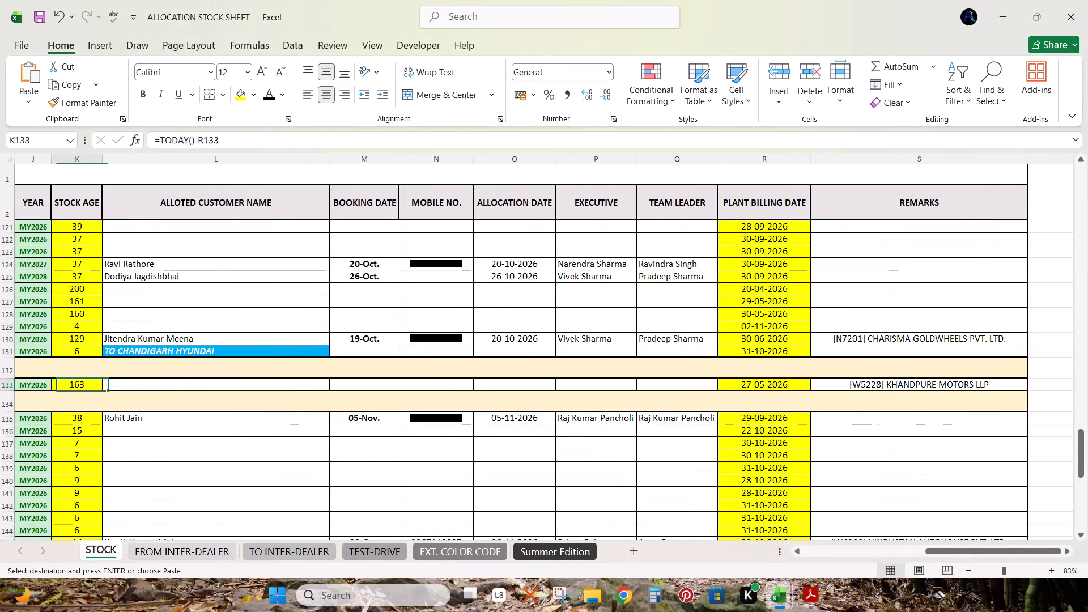
key(ctrl+Left)
key(ctrl+Left)
key(ctrl+Left)
key(ctrl+Left)
key(ctrl+Left)
key(Right)
key(Right)
key(Right)
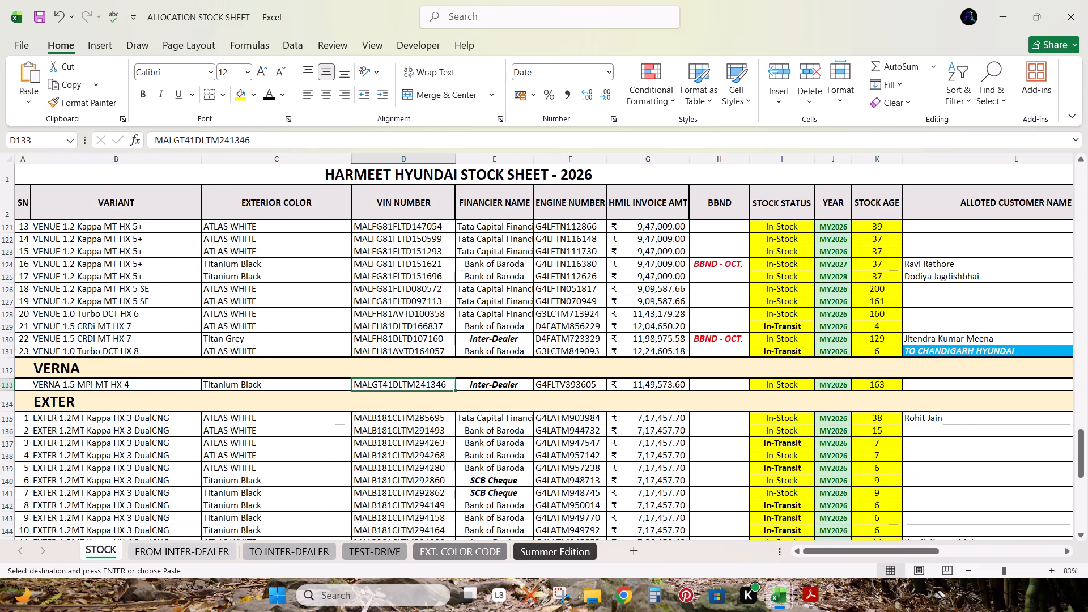
key(ctrl+c)
key(alt+Tab)
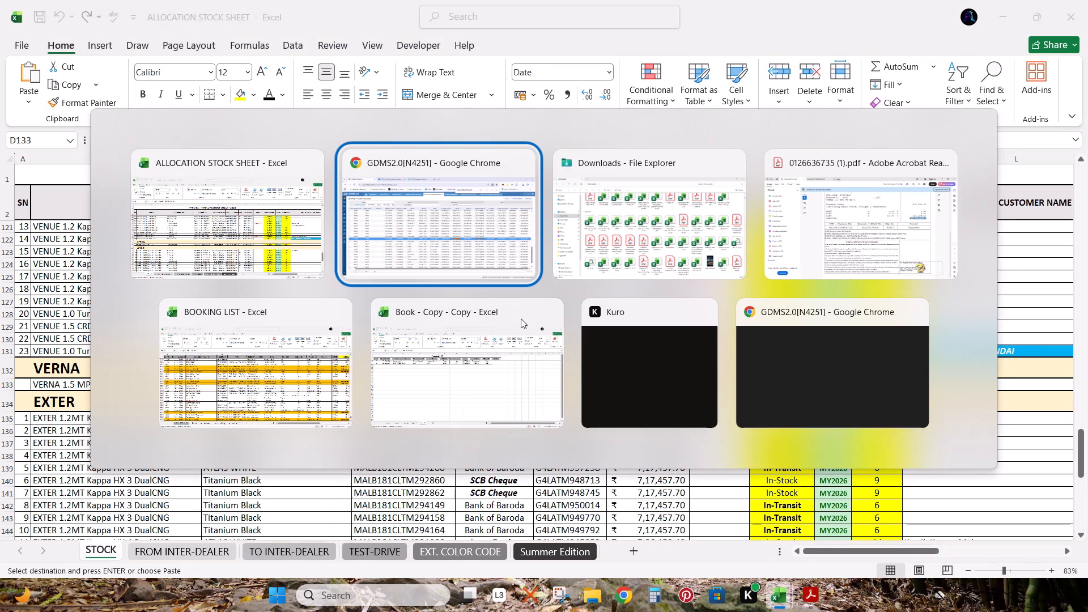
key(alt+Tab)
key(alt+Tab)
key(alt+Tab)
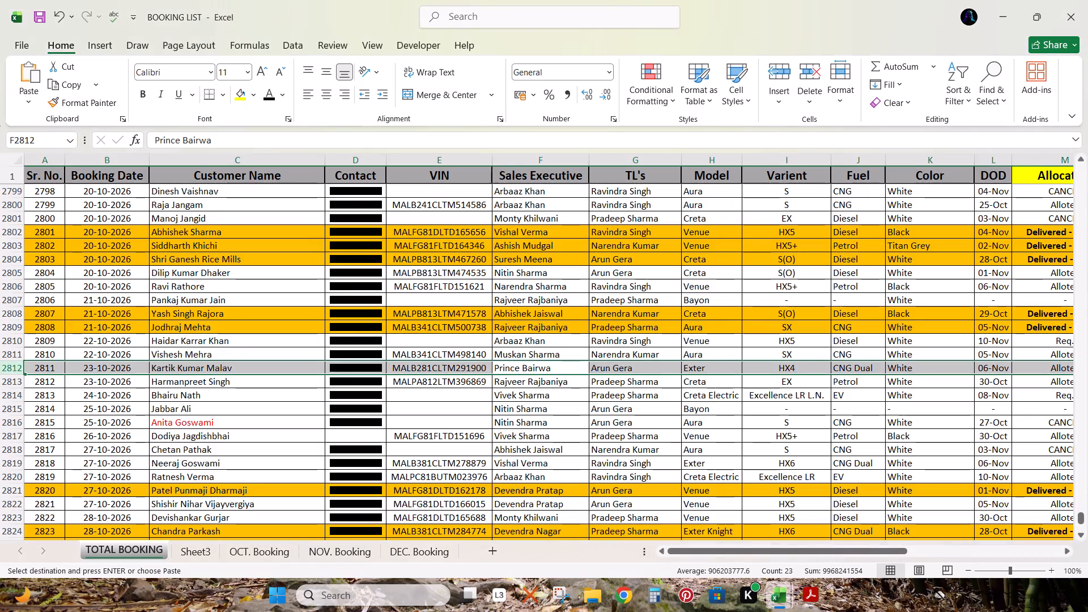
key(Right)
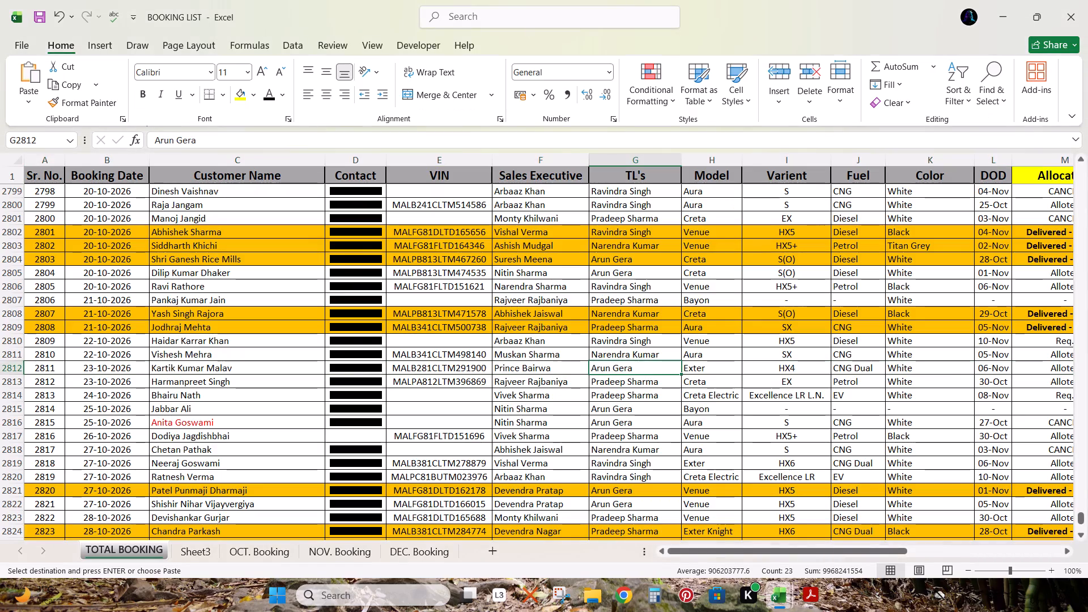
key(ctrl+f)
key(ctrl+v)
key(Return)
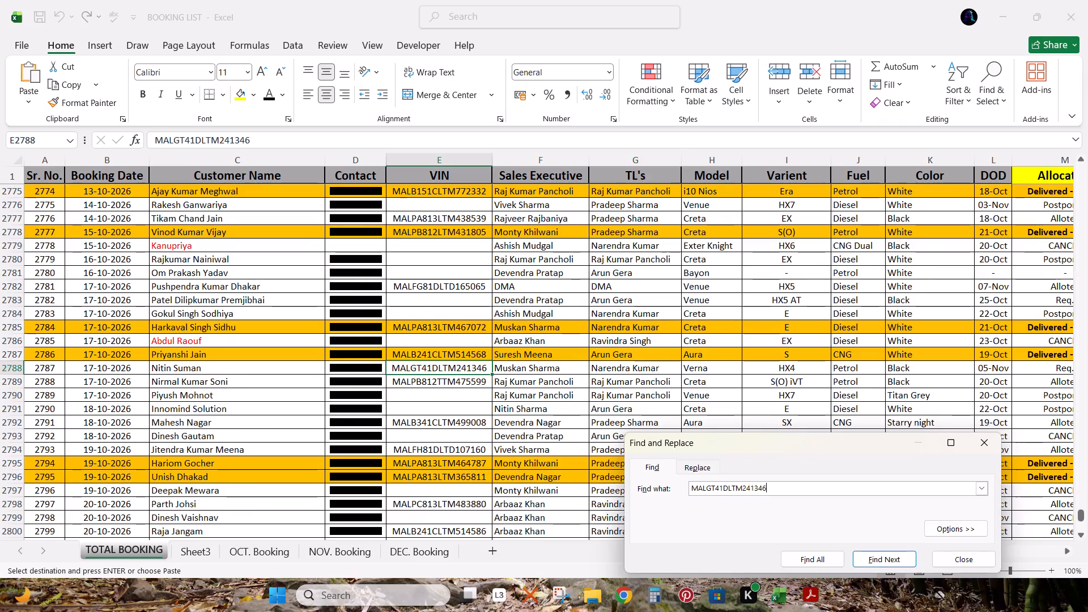
key(Escape)
Copy the VERNA booking's customer name through TL cells and paste them into its STOCK row, starting at ALLOTED CUSTOMER NAME.
key(Left)
key(Left)
key(shift+Right)
key(shift+Right)
key(shift+Right)
key(shift+Right)
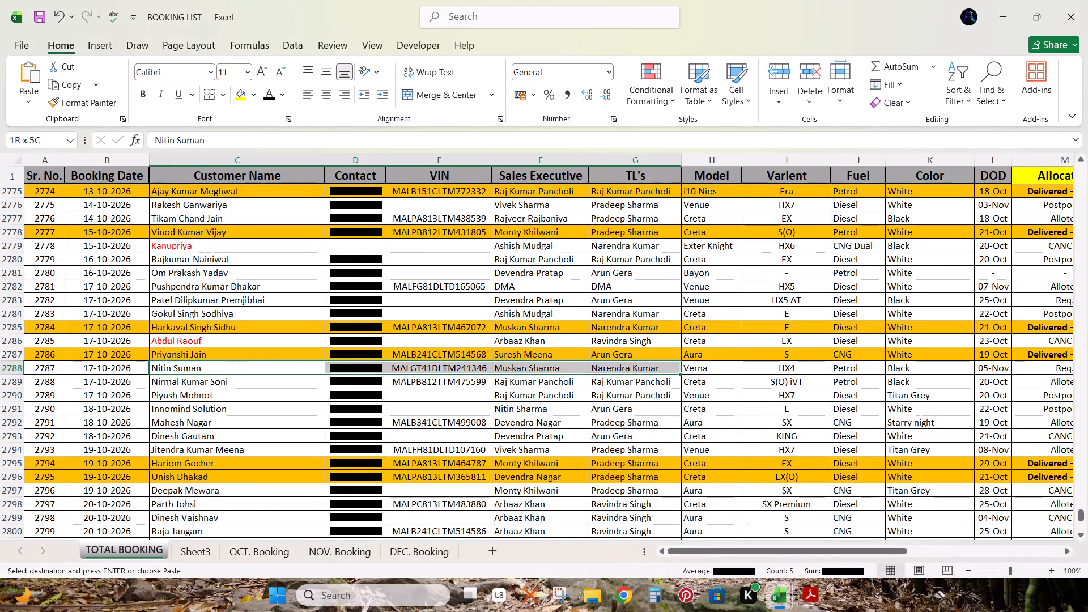
key(ctrl+c)
key(alt+Tab)
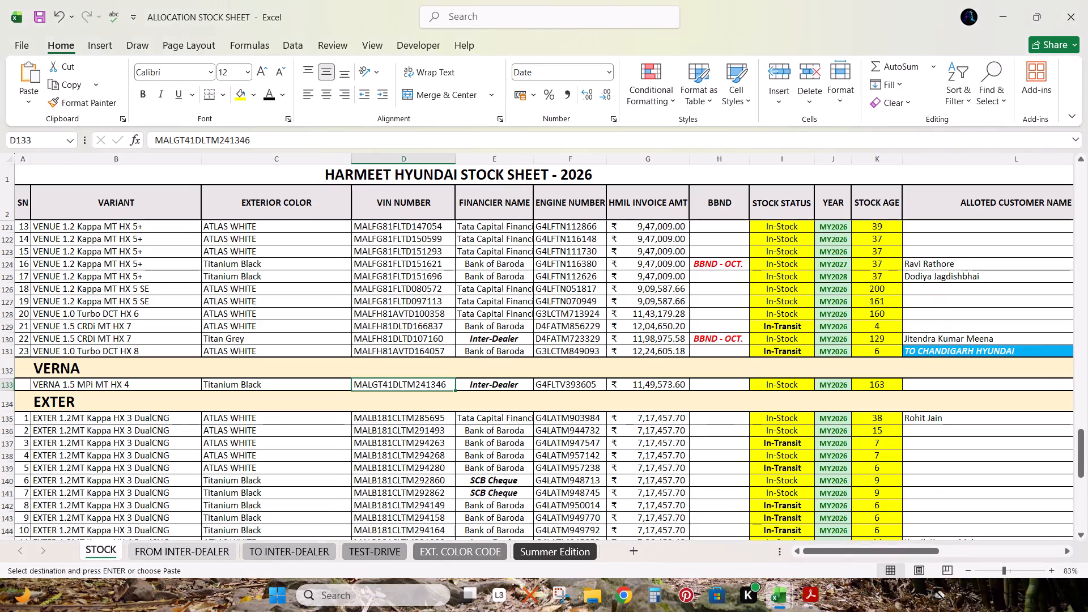
key(ctrl+Right)
key(Right)
key(Right)
key(Right)
key(Right)
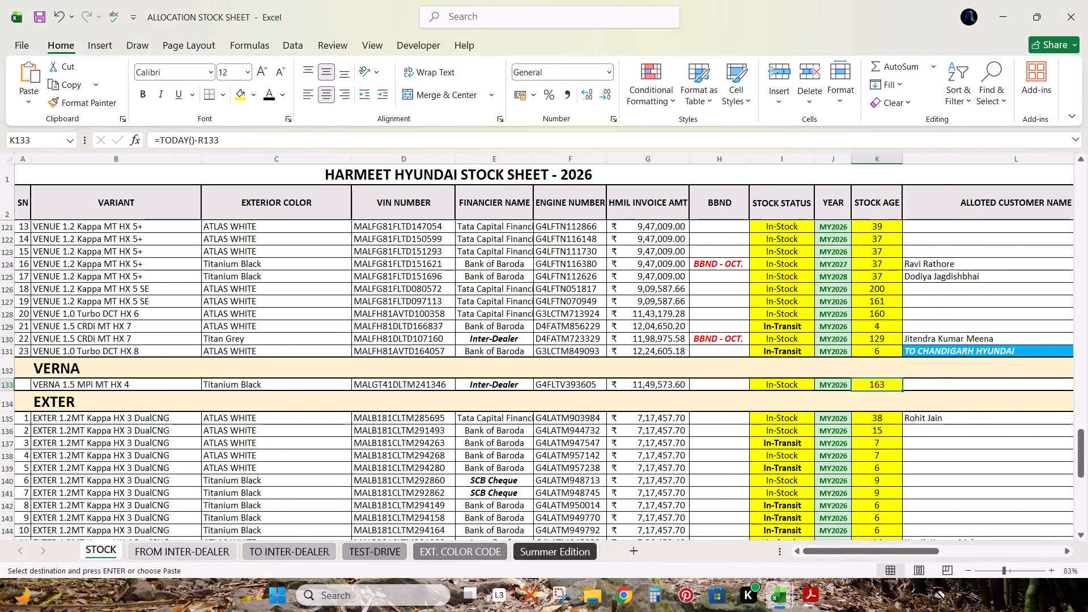
key(Right)
key(ctrl+v)
Move the VERNA row's pasted contact, VIN, executive and TL cells one column along, so the contact starts under MOBILE NO.
key(Right)
key(shift+Right)
key(shift+Right)
key(shift+Right)
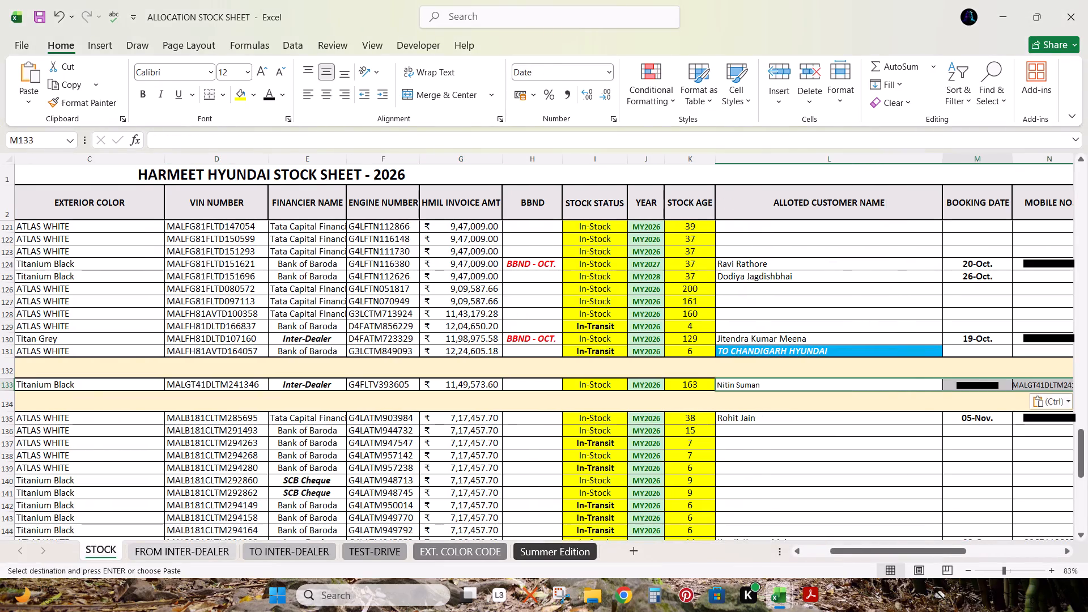
key(ctrl+x)
key(Right)
key(ctrl+v)
key(Left)
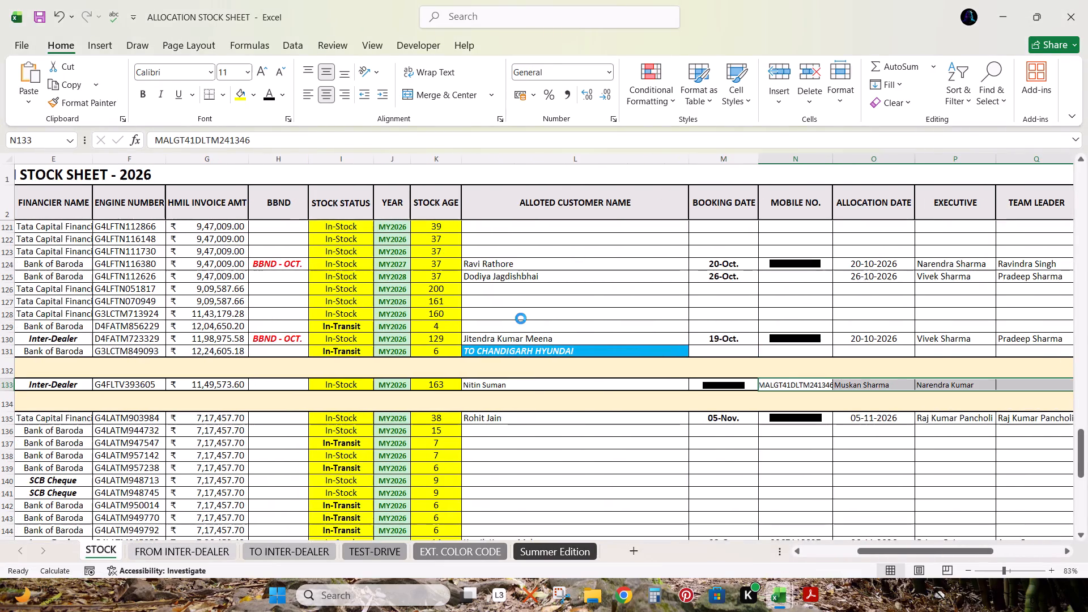
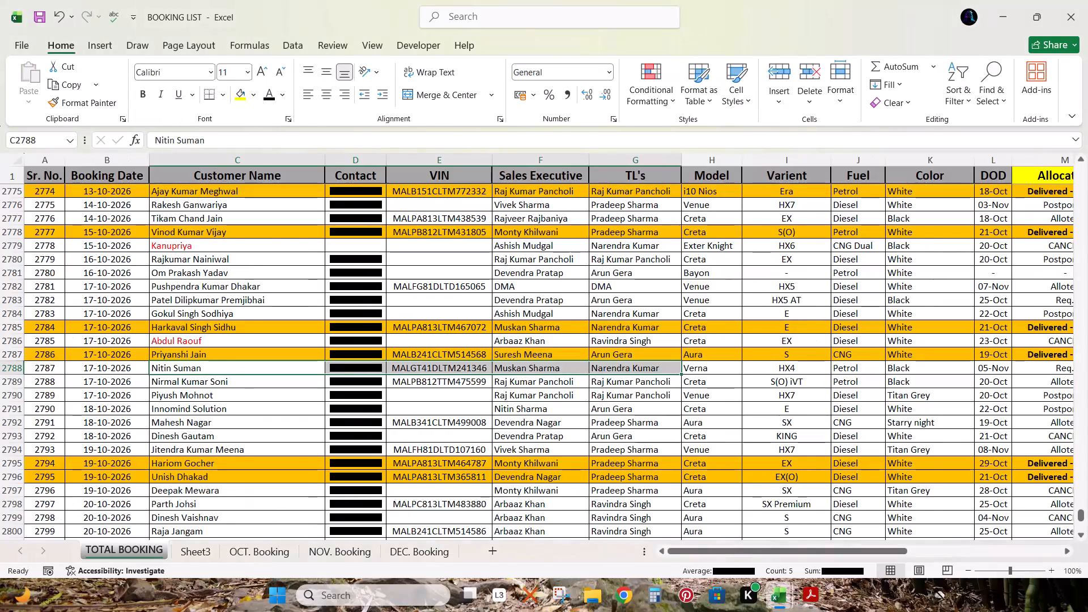
In the VERNA row of STOCK, enter booking date 17-10 and replace the VIN under ALLOCATION DATE with 6-11.
key(alt+Tab)
text(17-10)
key(Tab)
key(Tab)
key(alt+Tab)
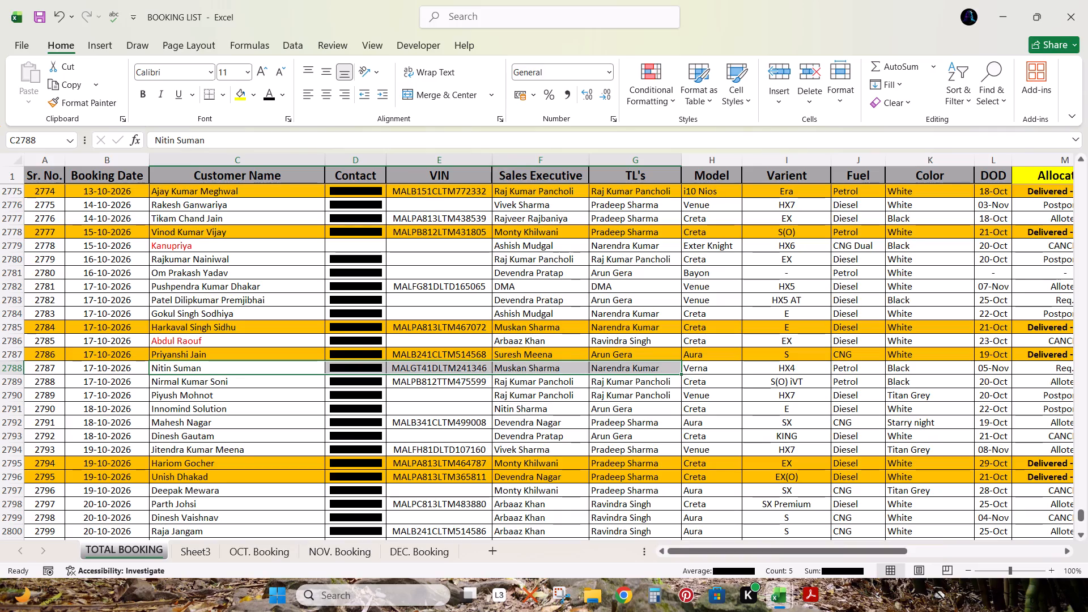
key(alt+Tab)
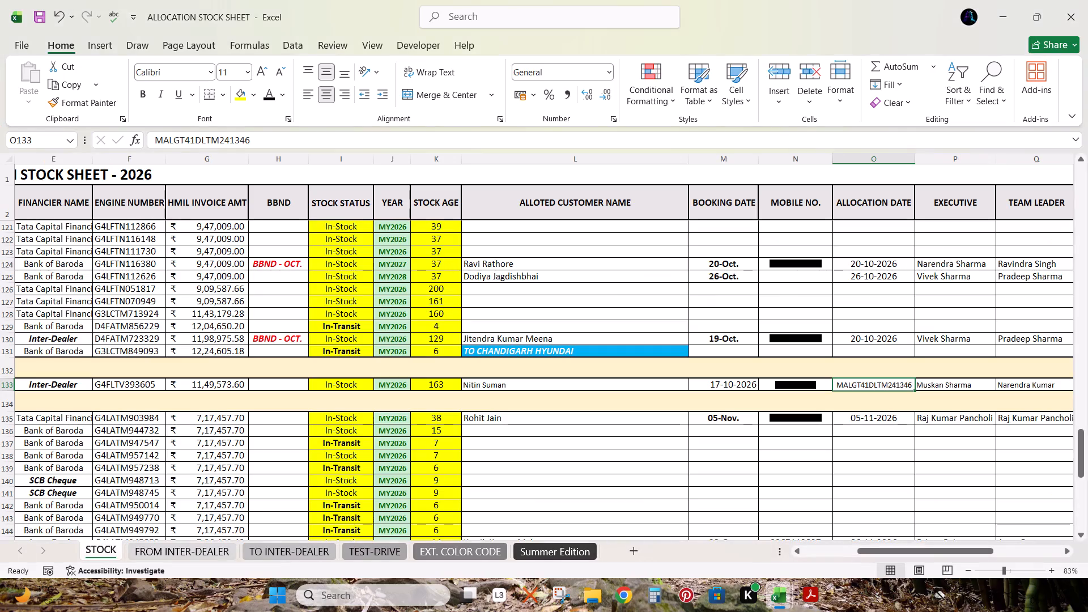
text(6-11)
key(Return)
Copy the formatting of the first EXTER row's customer name through team leader cells onto the same cells of the VERNA row.
key(Down)
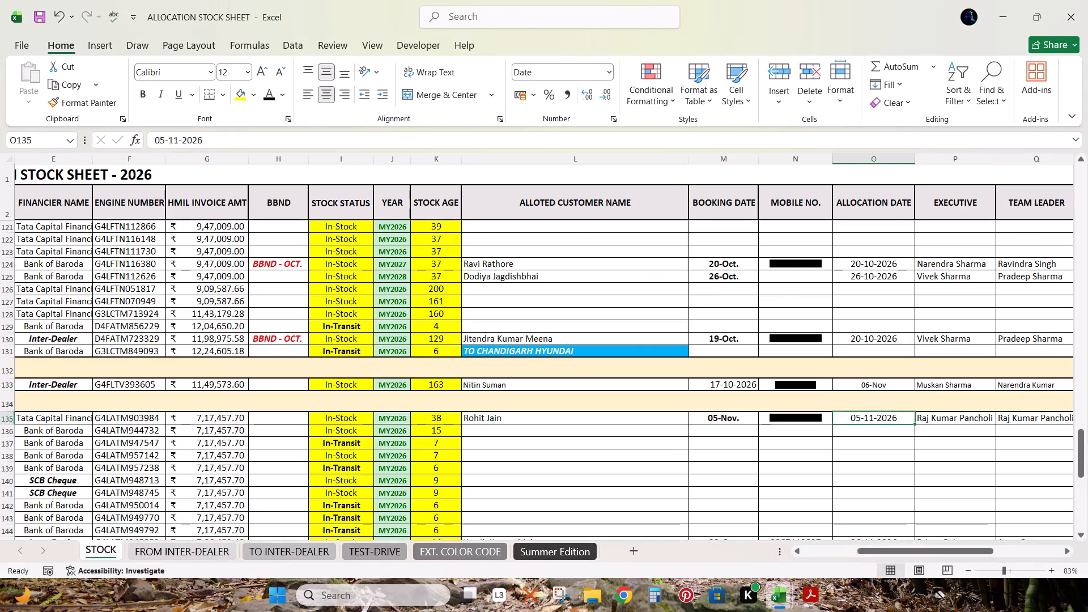
key(Left)
key(Left)
key(Left)
key(Left)
key(shift+Right)
key(Right)
key(shift+Right)
key(shift+Right)
key(shift+Right)
key(shift+Right)
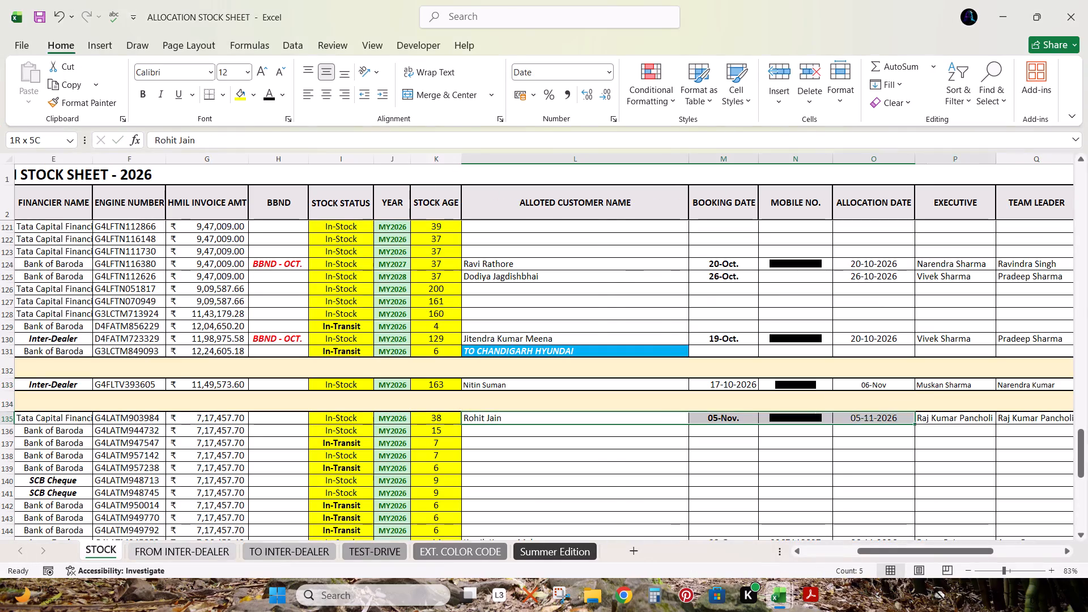
key(shift+Right)
key(shift+Right)
key(shift+Left)
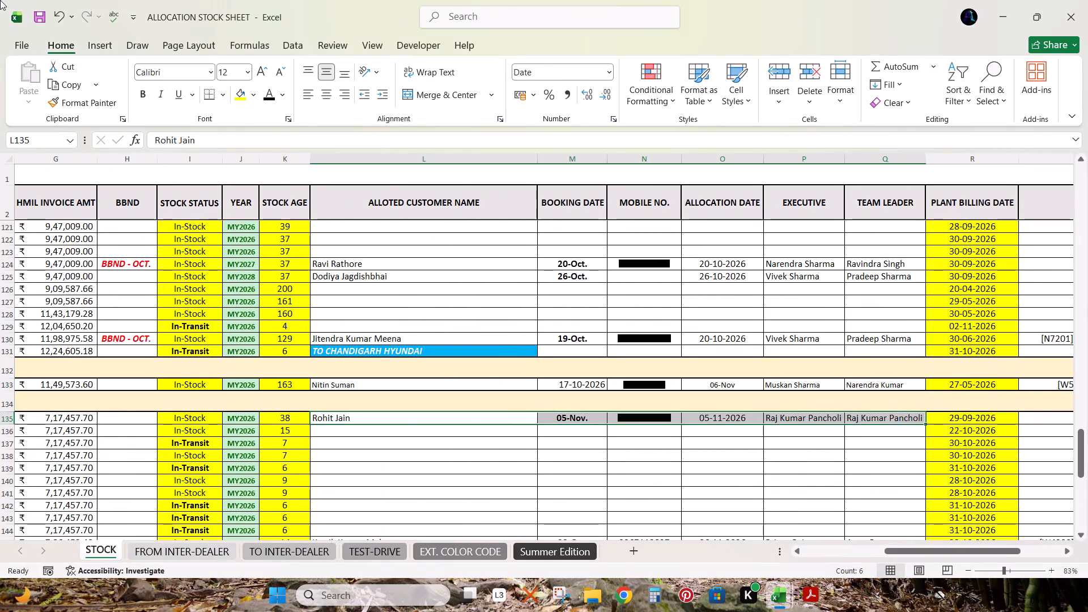
click(78, 105)
key(ctrl+Up)
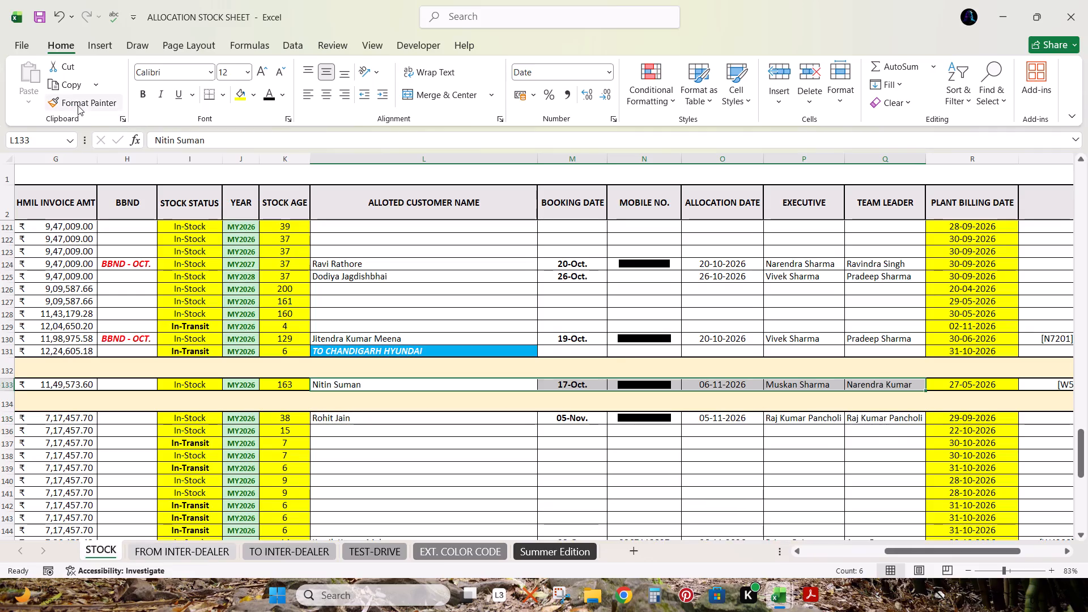
Save both the ALLOCATION STOCK SHEET and BOOKING LIST workbooks.
key(Right)
key(Right)
key(Left)
key(shift+space)
key(ctrl+s)
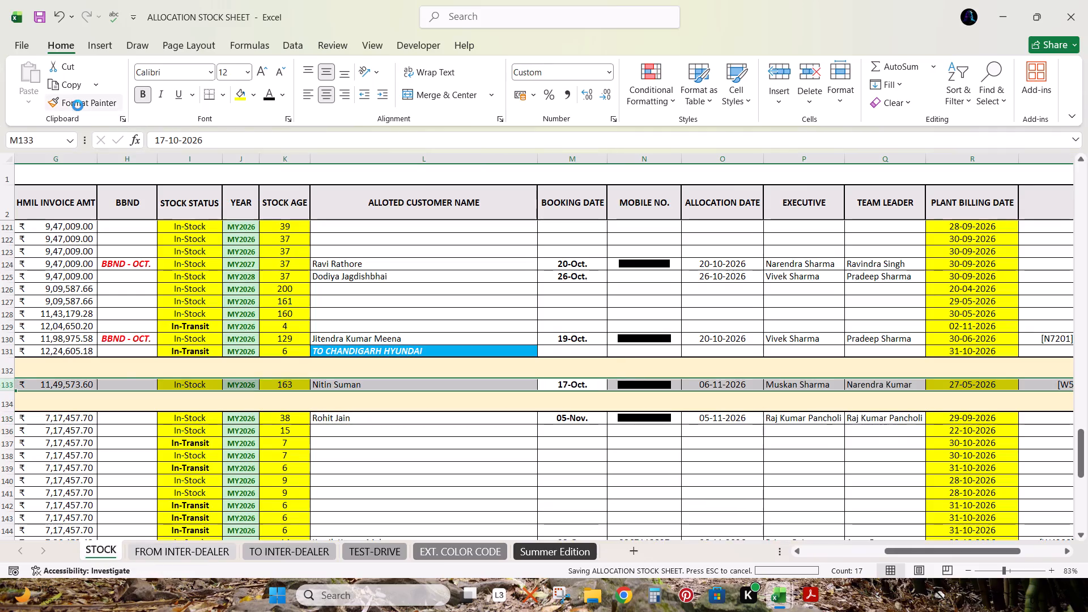
key(alt+Tab)
key(Left)
key(shift+space)
key(ctrl+s)
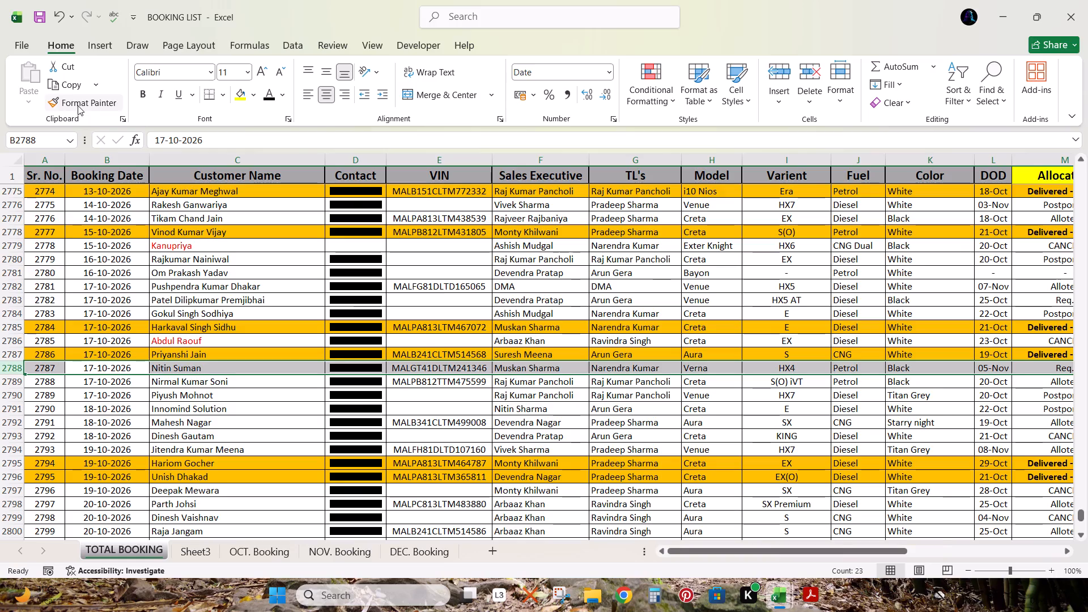
key(alt+Tab)
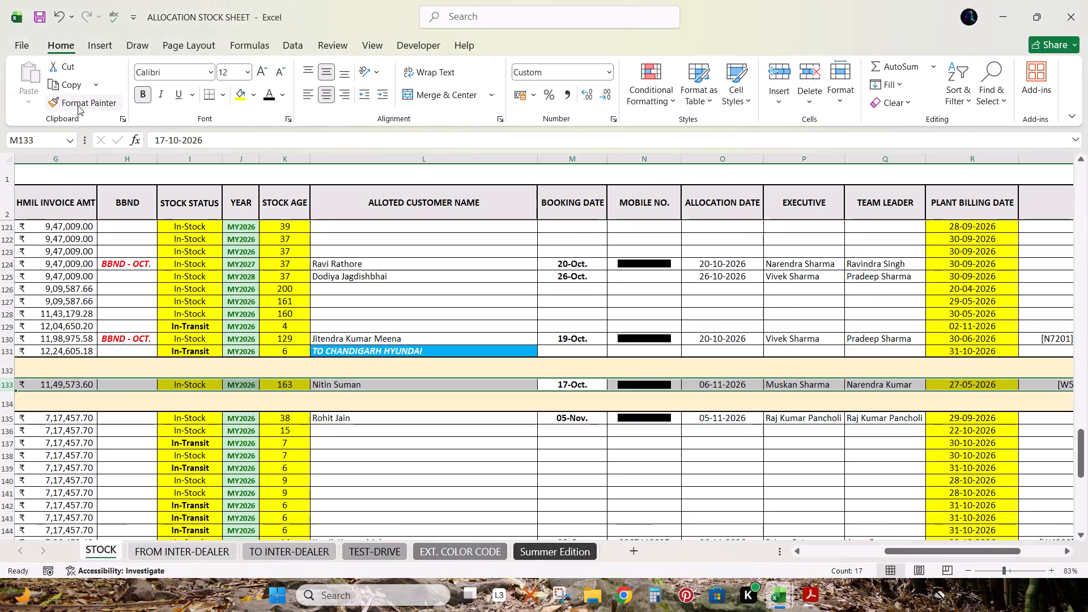
Enter serial number 1 in the SN cell of the VERNA row in STOCK and save the workbook.
key(Right)
key(Left)
key(ctrl+Left)
key(ctrl+Left)
key(ctrl+Left)
key(ctrl+Left)
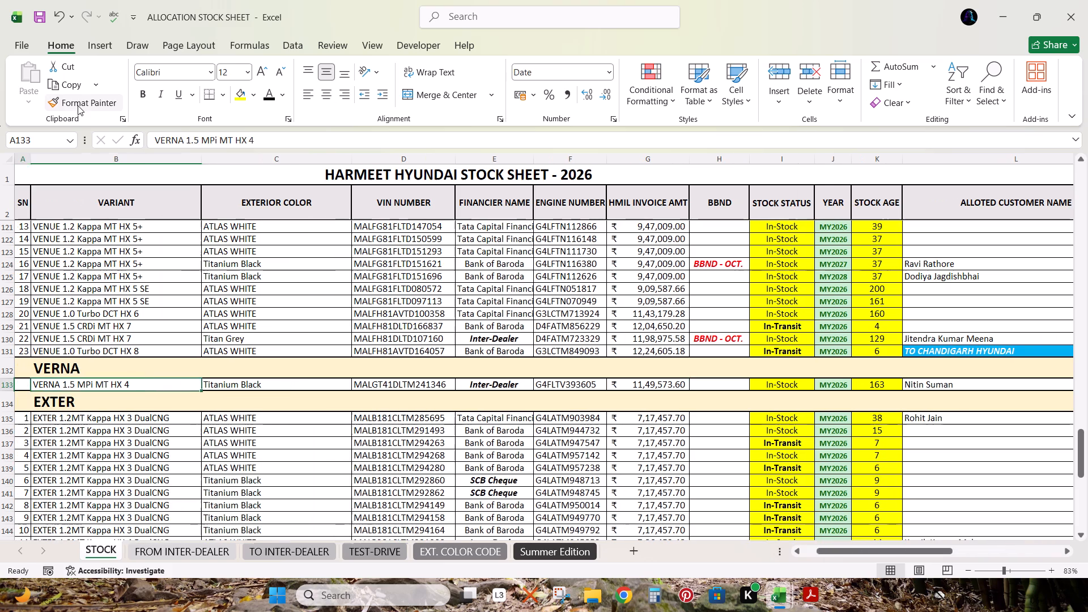
key(ctrl+s)
key(1)
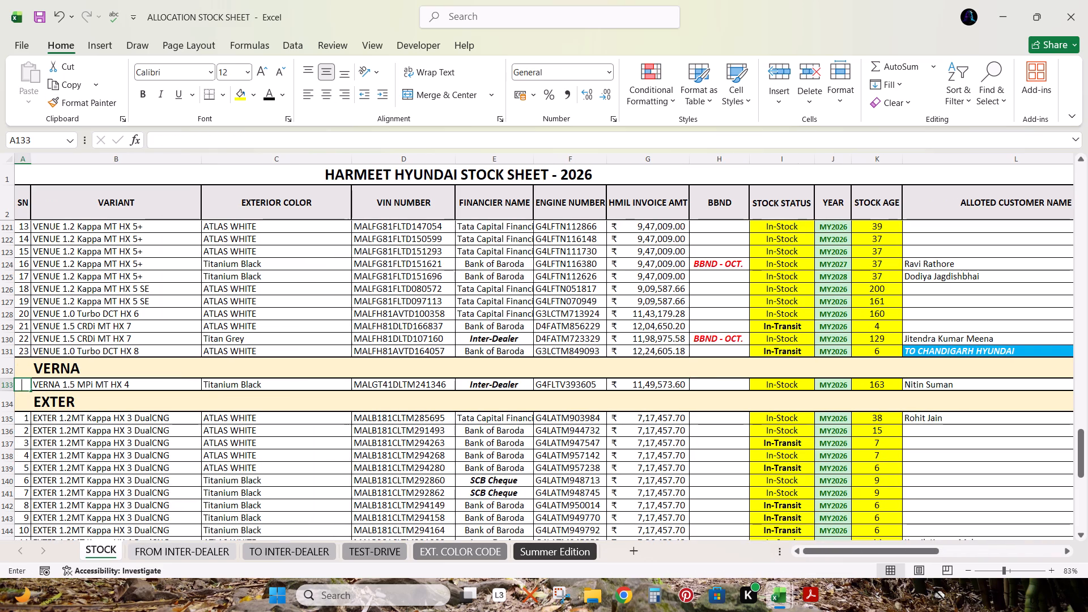
key(Return)
key(Up)
key(ctrl+s)
Compare the VERNA 1.5 MPi MT HX 4 row in STOCK with its booking row in TOTAL BOOKING.
key(Right)
key(Right)
key(Right)
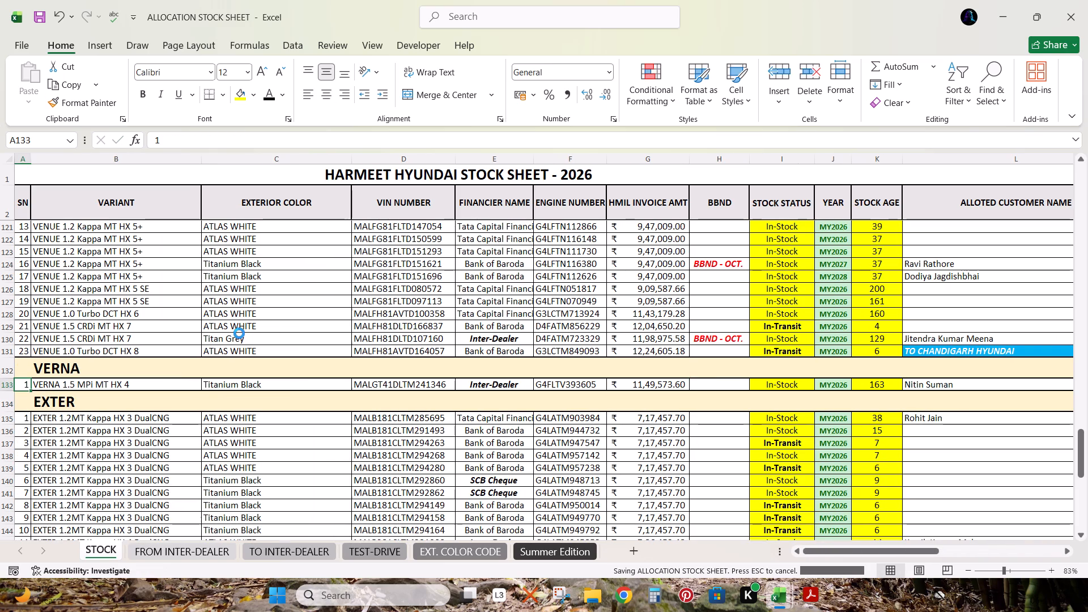
key(Right)
key(Right)
key(Left)
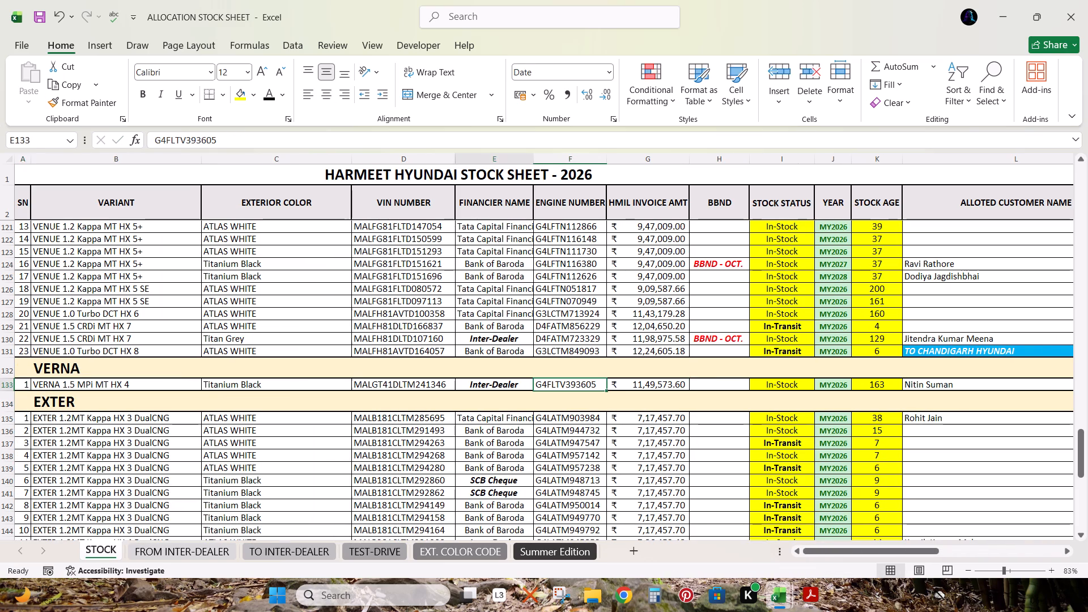
key(Left)
key(alt+Tab)
key(shift+space)
key(alt+Tab)
key(shift+space)
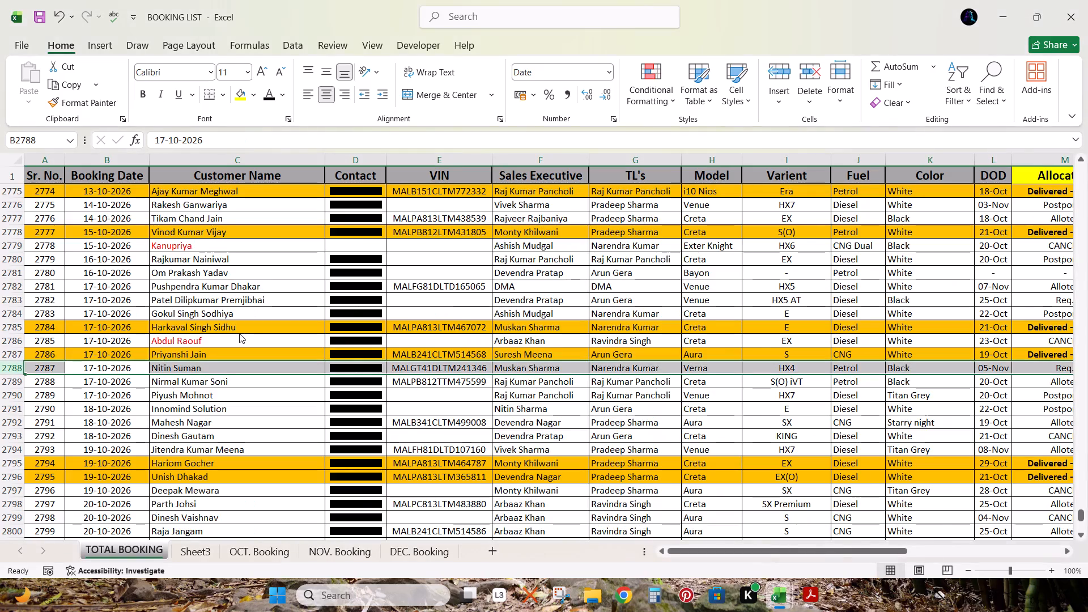
key(alt+Tab)
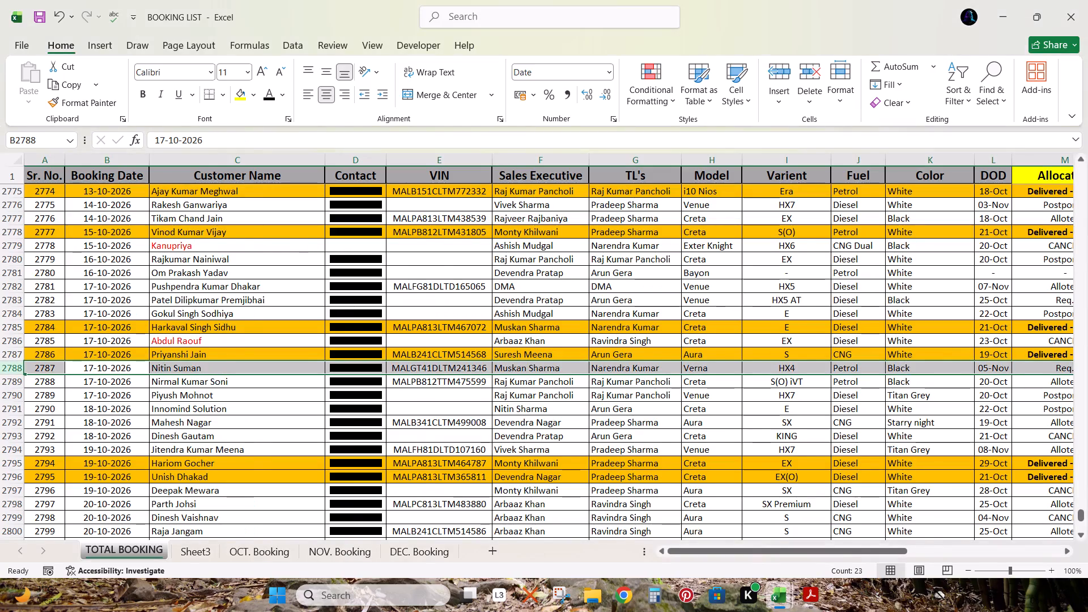
key(alt+Tab)
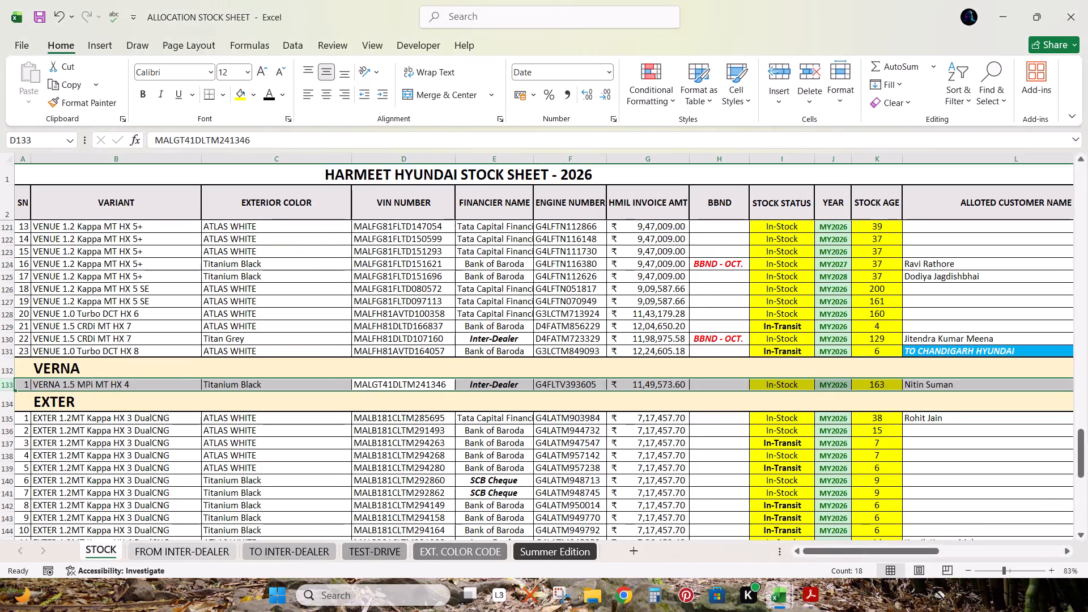
key(Right)
key(Left)
key(ctrl+c)
key(alt+Tab)
key(Left)
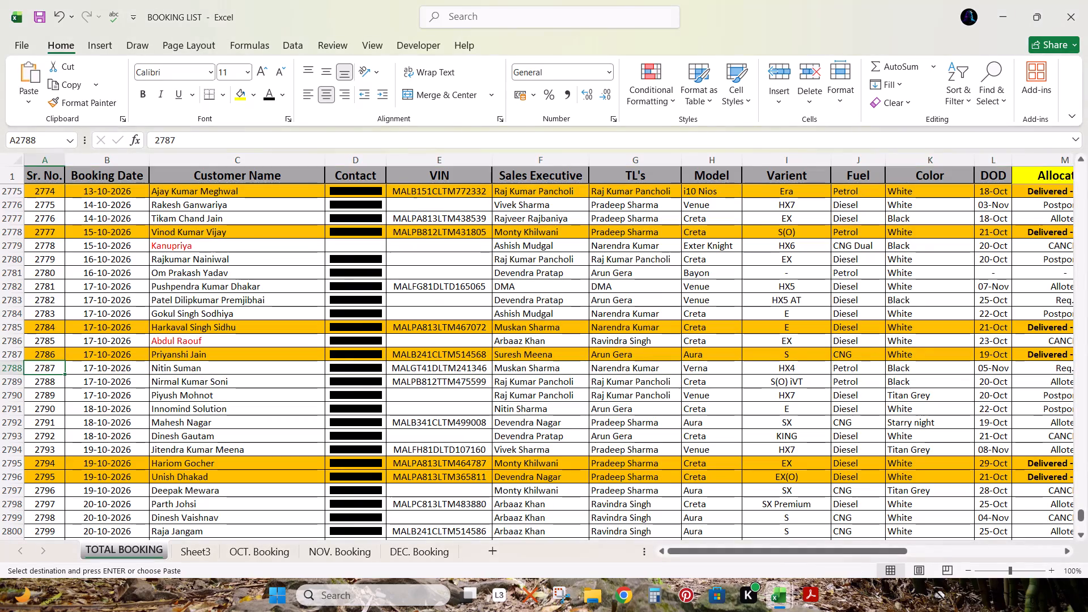
key(ctrl+f)
key(ctrl+v)
key(Return)
key(Return)
key(Return)
key(Return)
key(Return)
key(Escape)
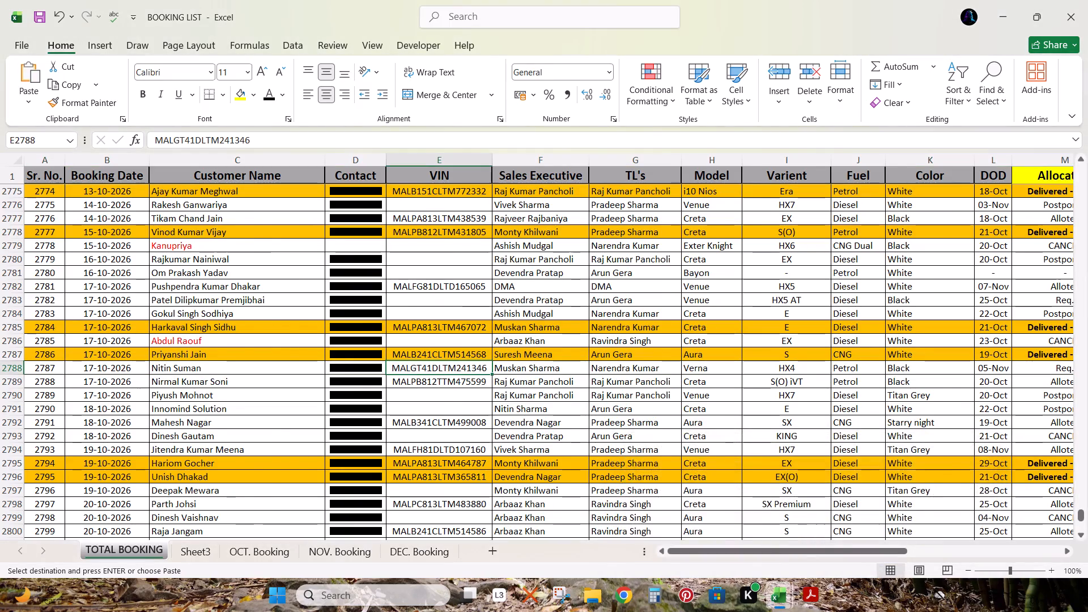
Set the VERNA booking's Allocation to Alloted in TOTAL BOOKING and save the BOOKING LIST workbook.
key(ctrl+Right)
key(Left)
key(Left)
key(Left)
key(Left)
key(Left)
key(Left)
key(Left)
key(Left)
key(Left)
key(Left)
key(Left)
key(Right)
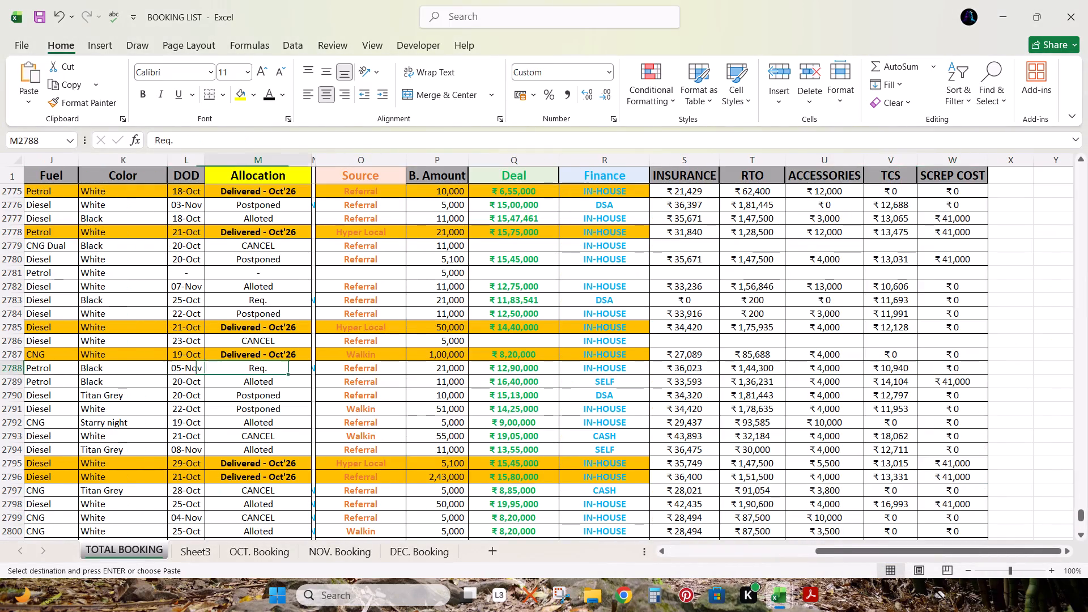
key(a)
key(Left)
key(Left)
key(ctrl+Left)
key(ctrl+Left)
key(ctrl+Left)
key(ctrl+Left)
key(ctrl+Left)
key(ctrl+Left)
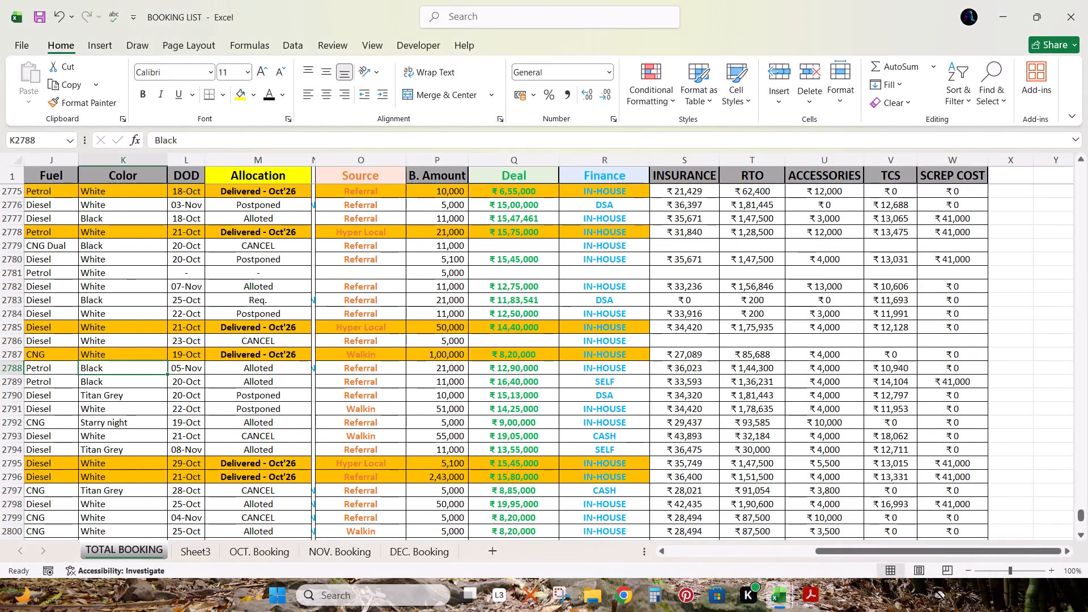
key(ctrl+Left)
key(ctrl+Left)
key(ctrl+s)
key(shift+space)
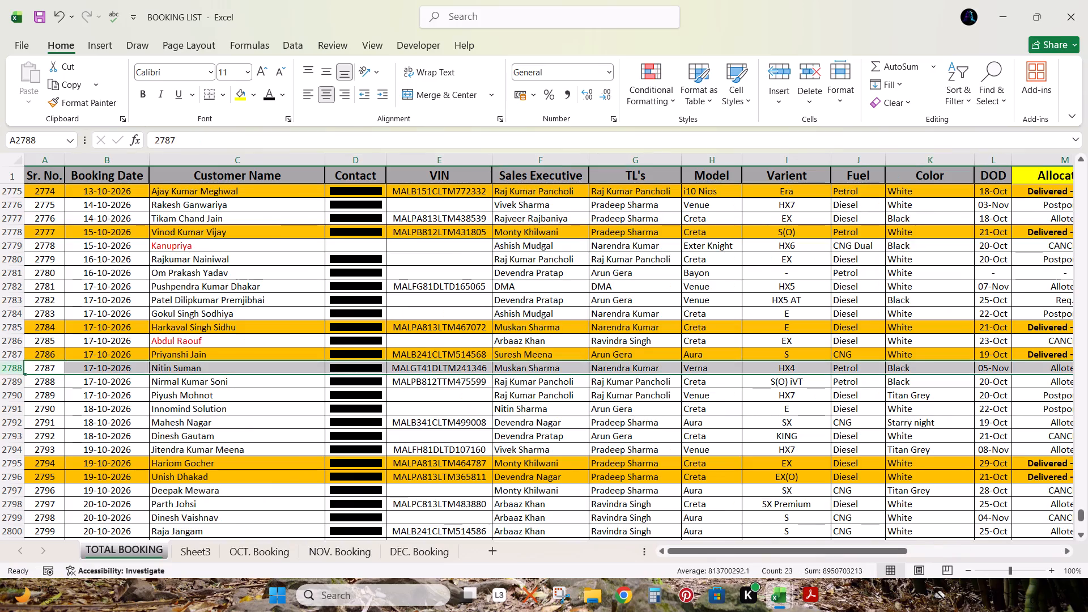
key(Left)
key(ctrl+s)
Examine the VERNA row in STOCK from financier name across to remarks, save the workbook, and recheck its booking row.
key(alt+Tab)
key(Right)
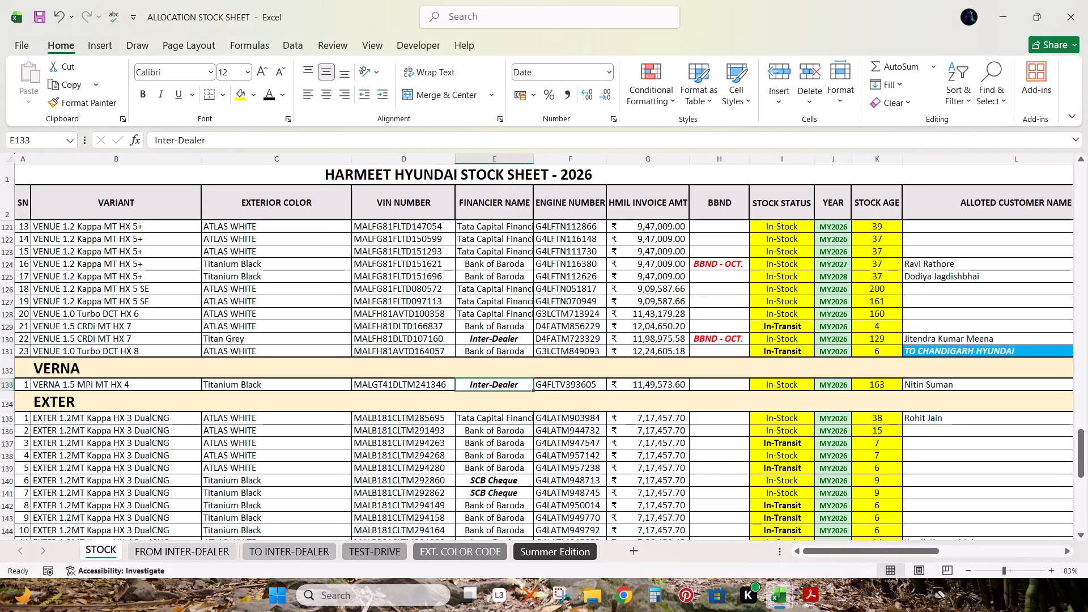
key(Right)
key(Right)
key(Right)
key(Right)
key(Right)
key(Right)
key(Right)
key(Right)
key(Right)
key(Right)
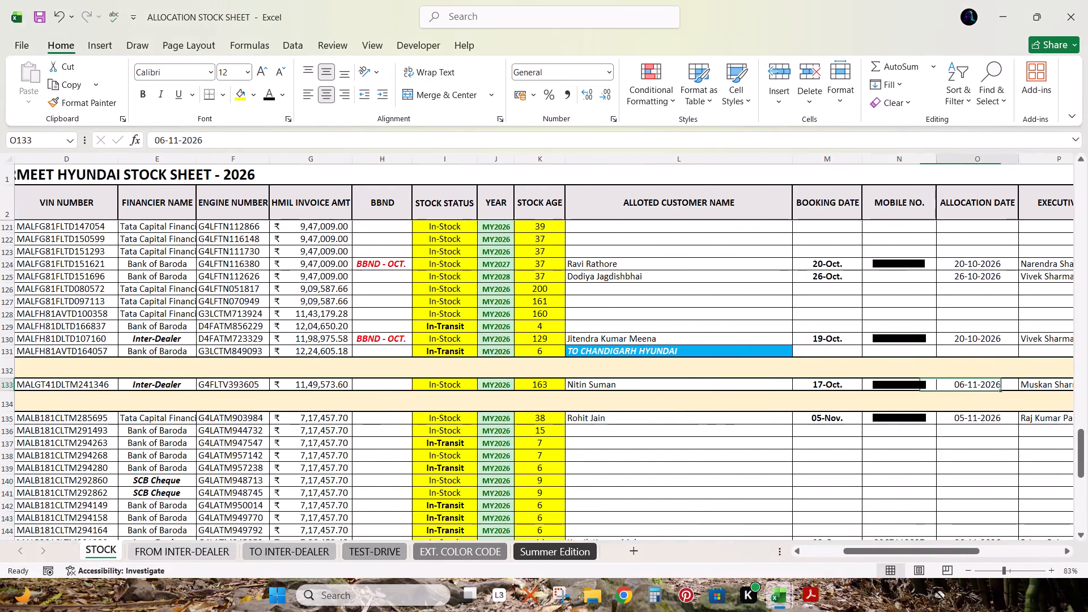
key(Right)
key(Right)
key(Right)
key(Right)
key(Left)
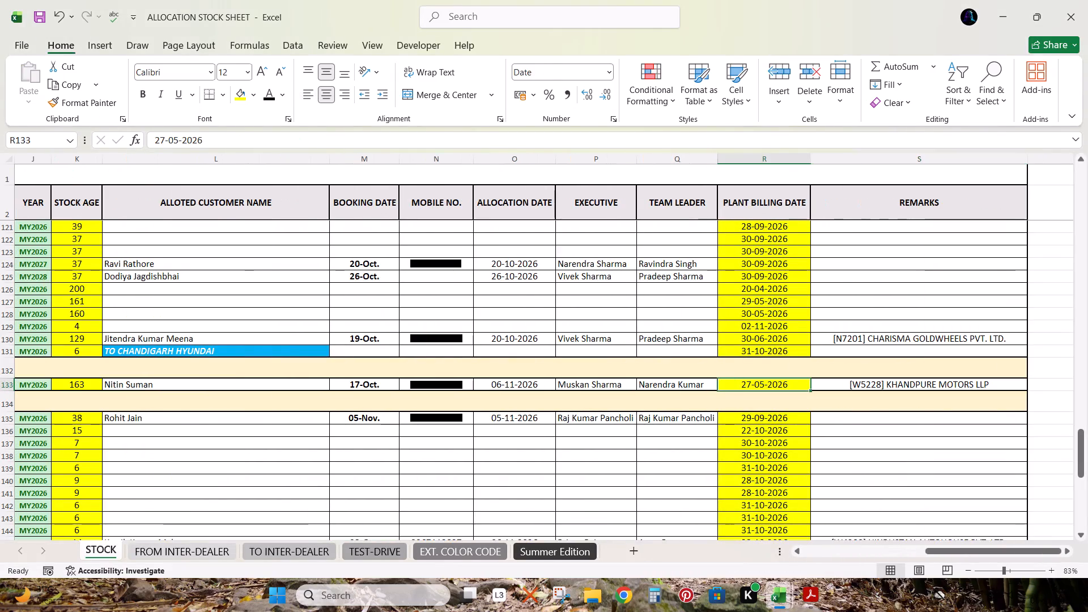
key(ctrl+Left)
key(ctrl+Left)
key(ctrl+Left)
key(ctrl+Left)
key(ctrl+s)
key(alt+Tab)
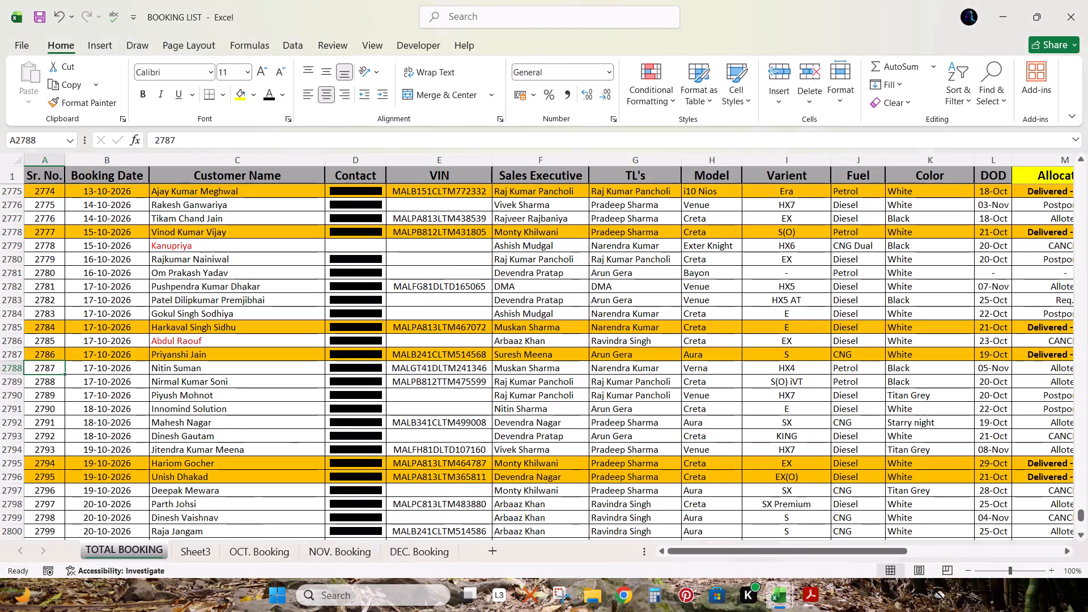
key(shift+space)
key(alt+Tab)
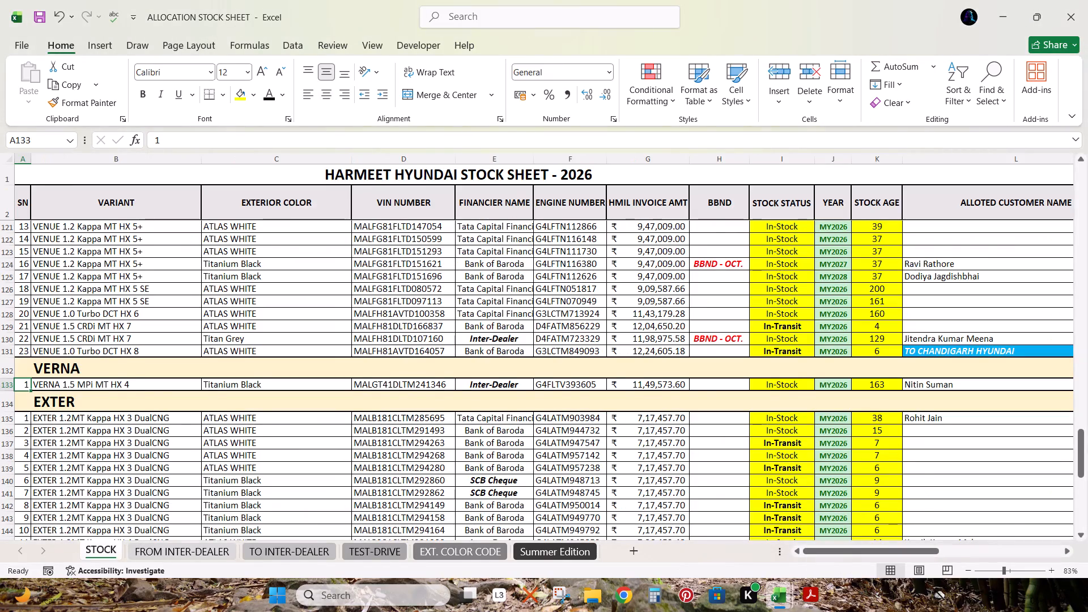
Open the FROM INTER-DEALER sheet of the ALLOCATION STOCK SHEET workbook.
scroll(671, 331, down, 2)
scroll(573, 335, down, 4)
key(alt+Tab)
key(alt+Tab)
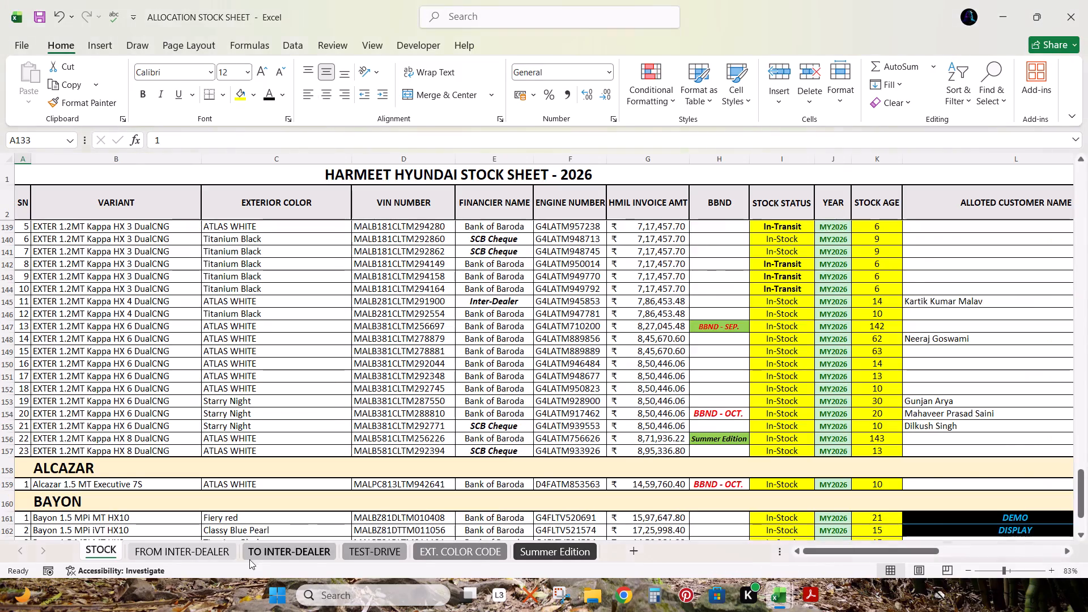
click(212, 558)
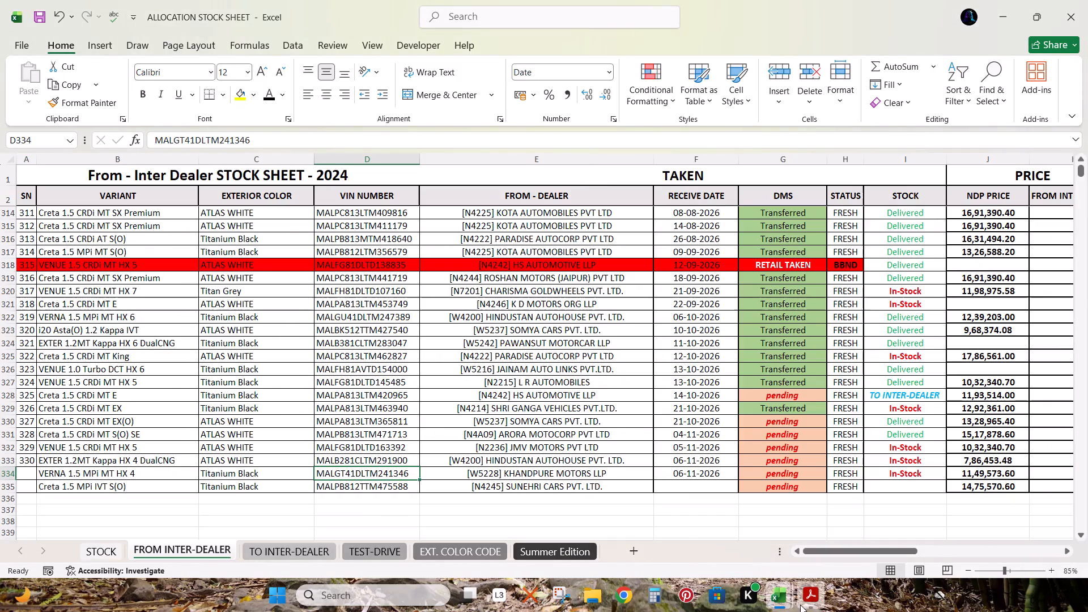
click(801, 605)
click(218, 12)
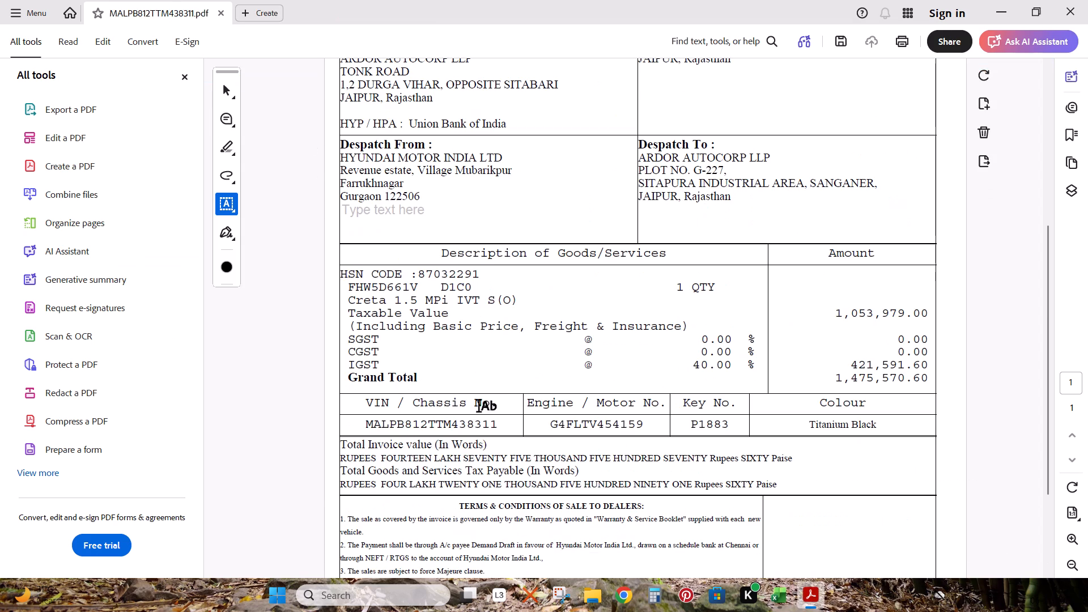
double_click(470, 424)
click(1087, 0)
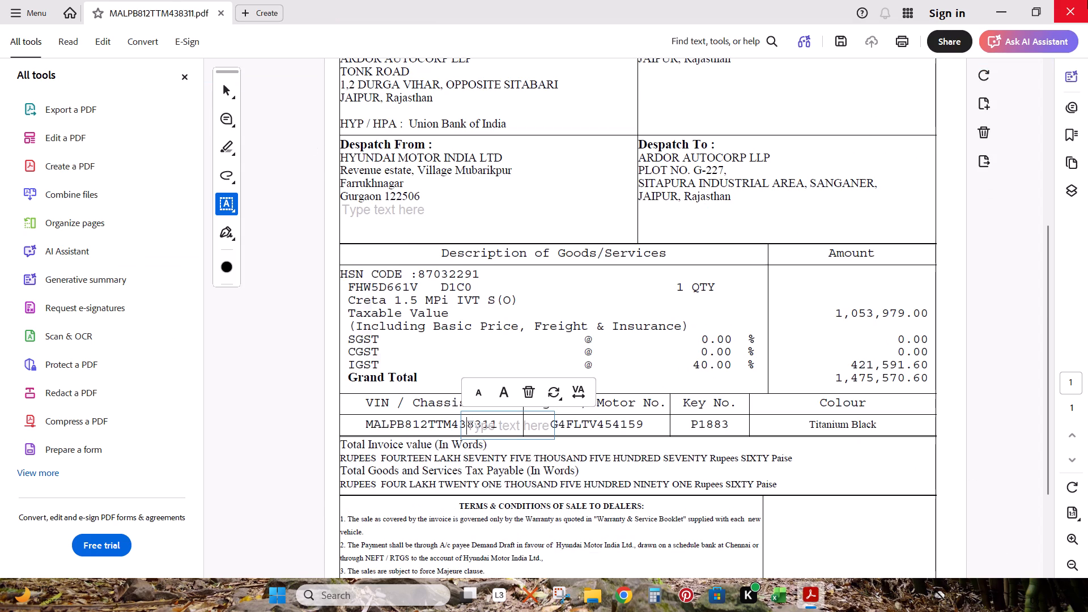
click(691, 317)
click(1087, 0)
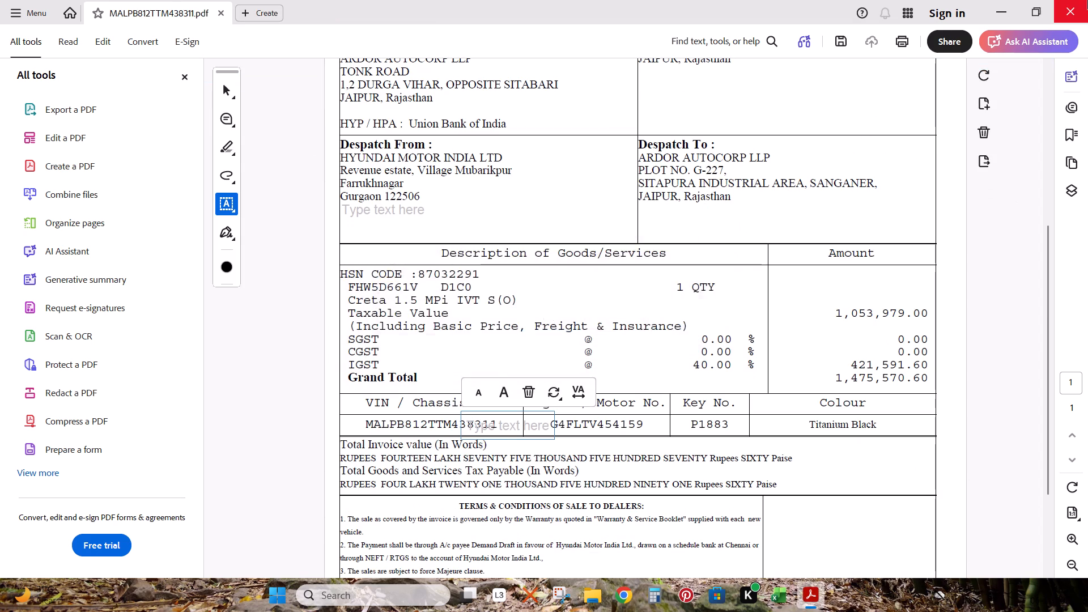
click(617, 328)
click(606, 596)
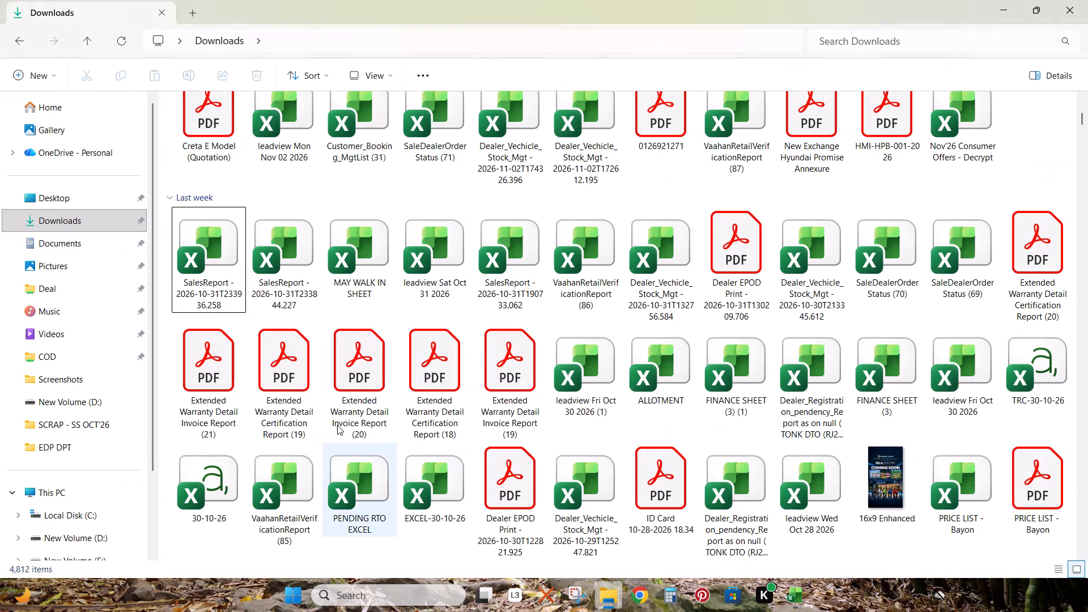
click(78, 226)
double_click(185, 167)
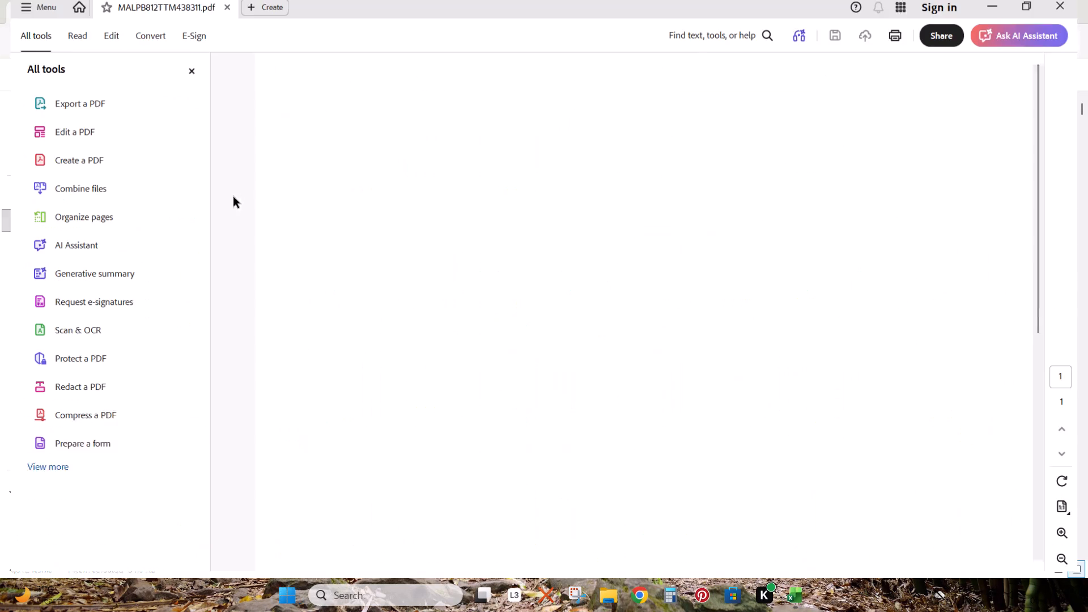
scroll(550, 539, down, 1)
scroll(550, 538, up, 1)
scroll(549, 536, down, 1)
scroll(547, 533, up, 1)
scroll(547, 532, down, 2)
scroll(473, 545, down, 2)
scroll(470, 537, up, 1)
scroll(468, 497, down, 5)
scroll(468, 494, up, 1)
scroll(468, 494, down, 3)
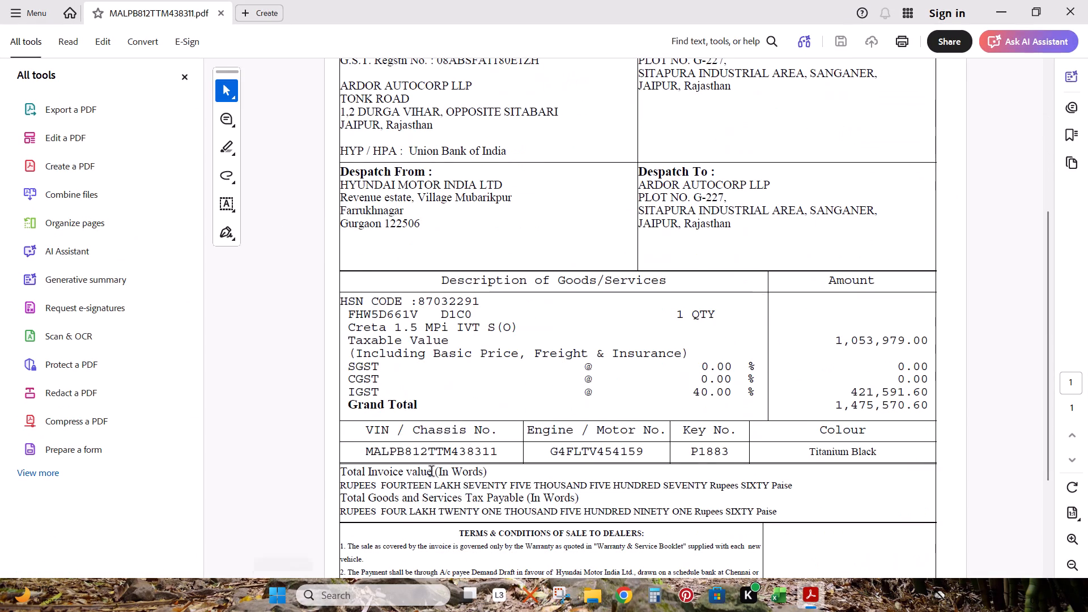
double_click(424, 450)
key(ctrl+c)
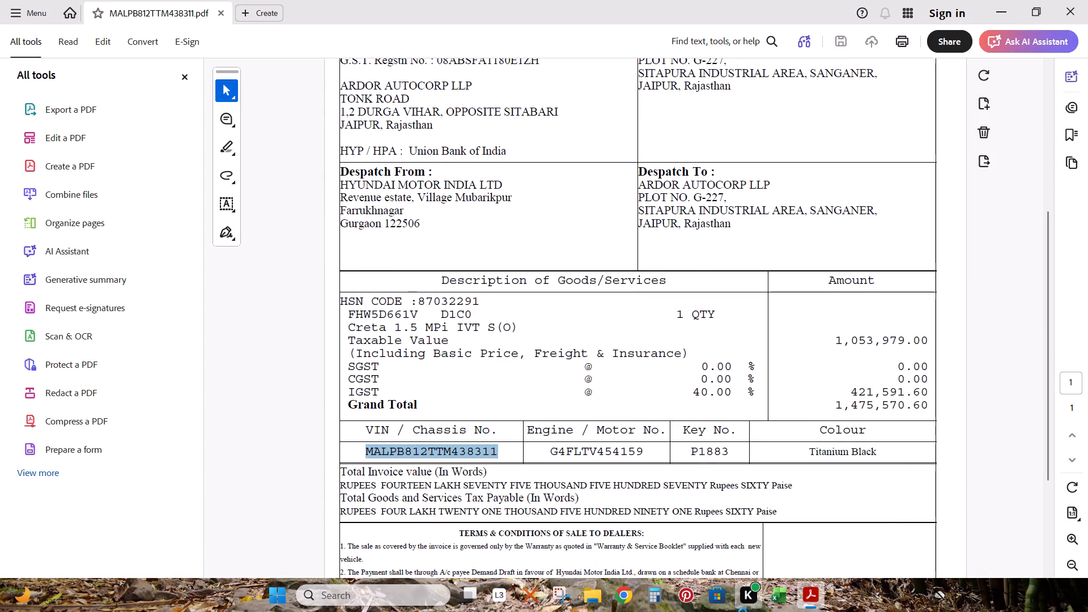
click(624, 593)
click(528, 528)
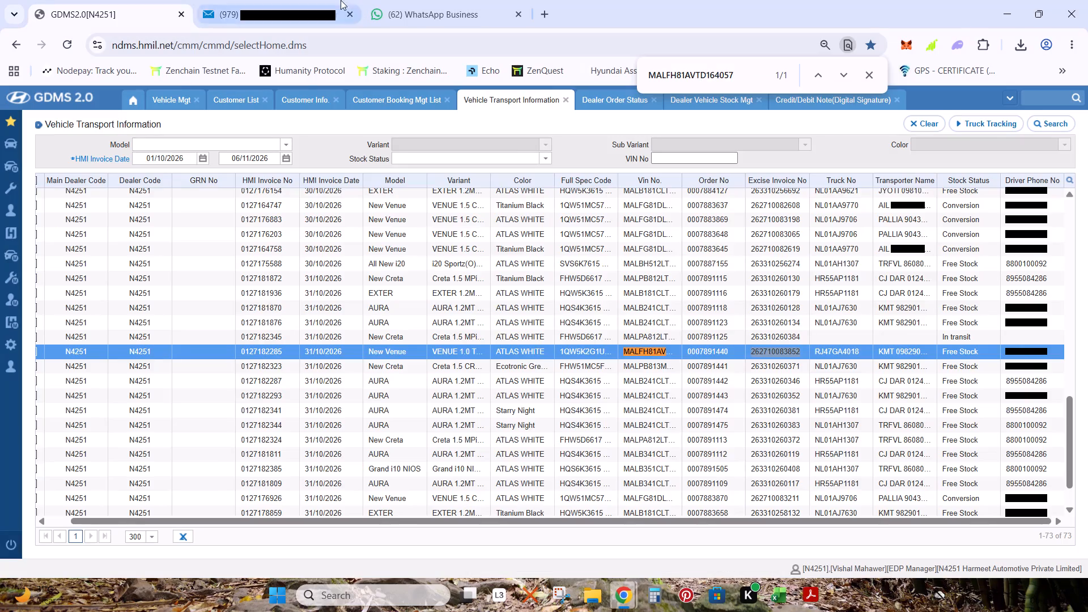
click(159, 105)
scroll(837, 190, up, 3)
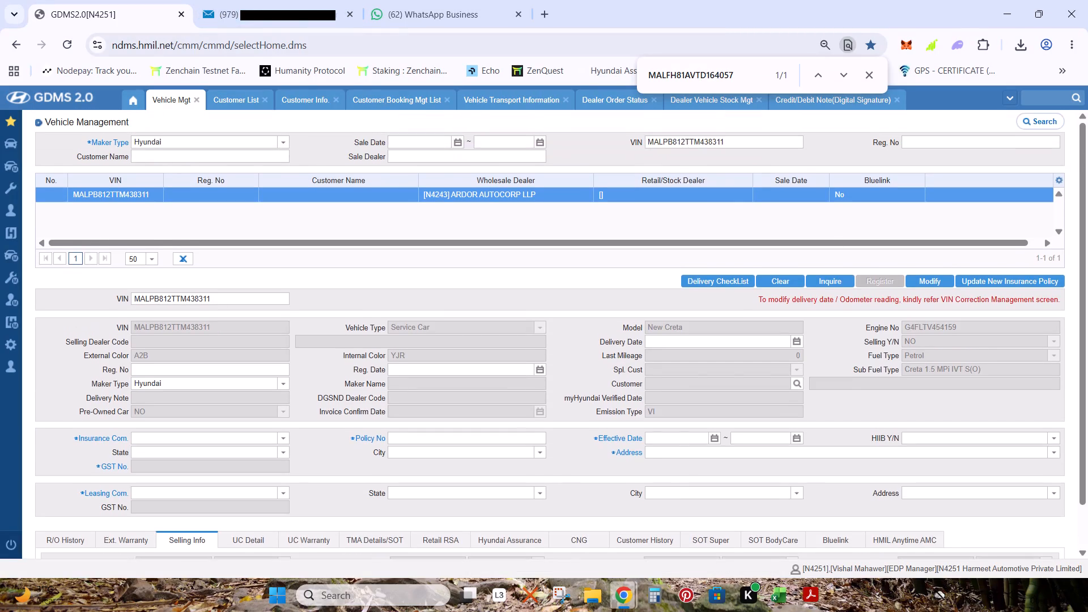
click(686, 142)
key(ctrl+v)
key(Return)
click(483, 200)
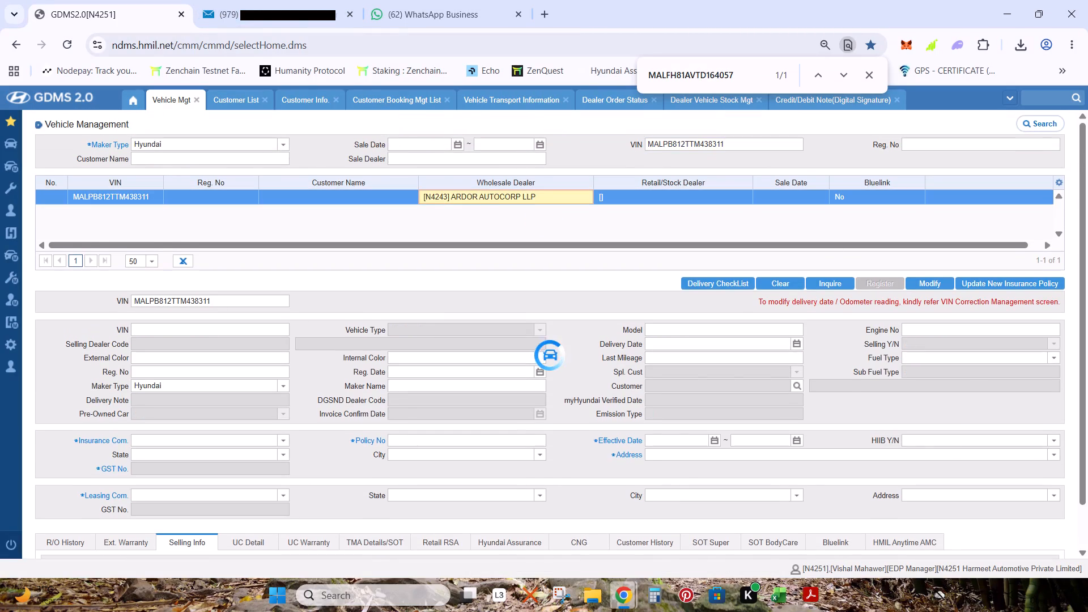
click(483, 200)
Examine the latest entries at the end of TOTAL BOOKING and save the BOOKING LIST workbook.
key(alt+Tab)
key(alt+Tab)
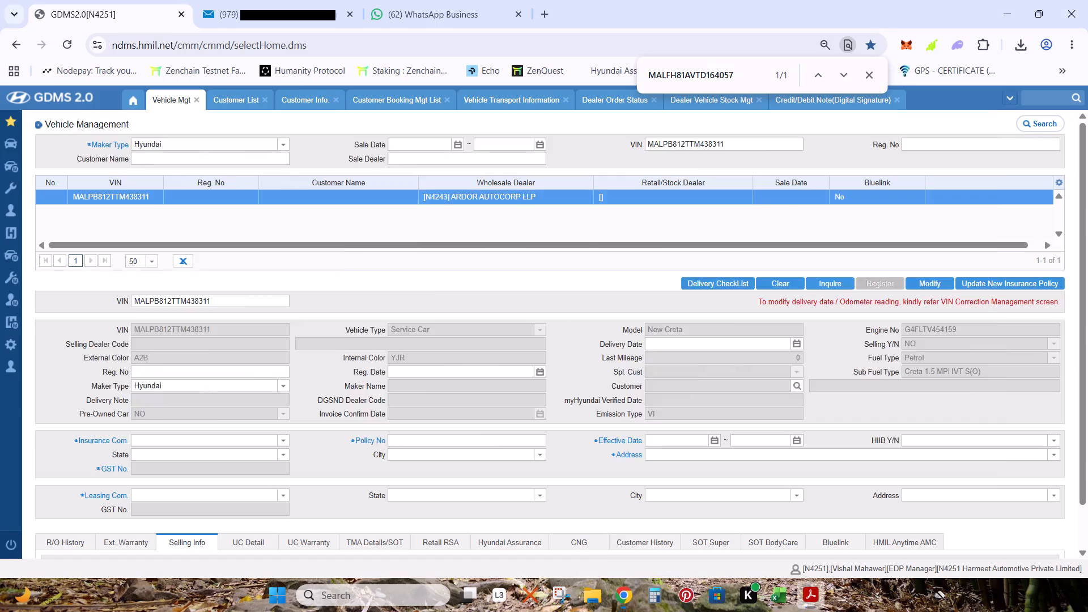
key(alt+Tab)
key(alt+Tab)
key(alt+Tab)
key(alt+Tab)
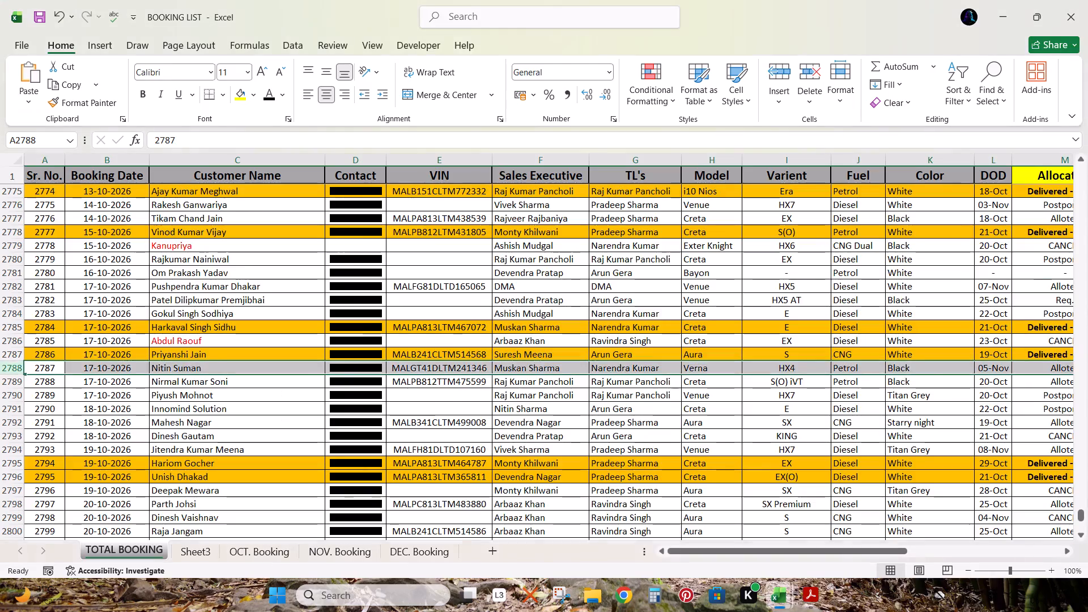
scroll(331, 435, down, 3)
scroll(271, 429, down, 2)
click(259, 450)
key(ctrl+Down)
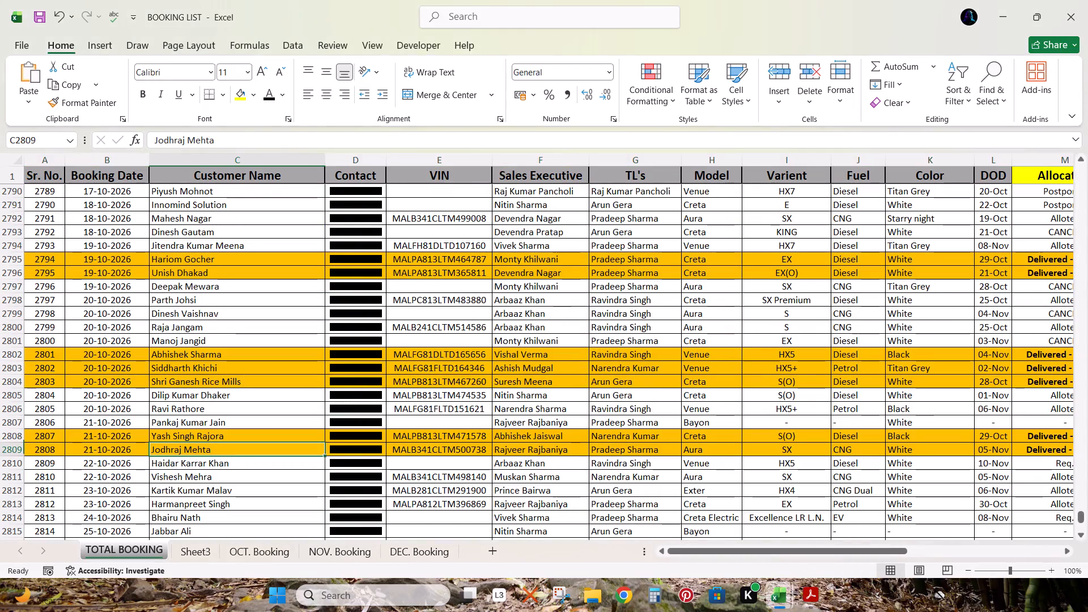
key(Up)
key(Up)
key(Up)
key(ctrl+s)
key(alt+Tab)
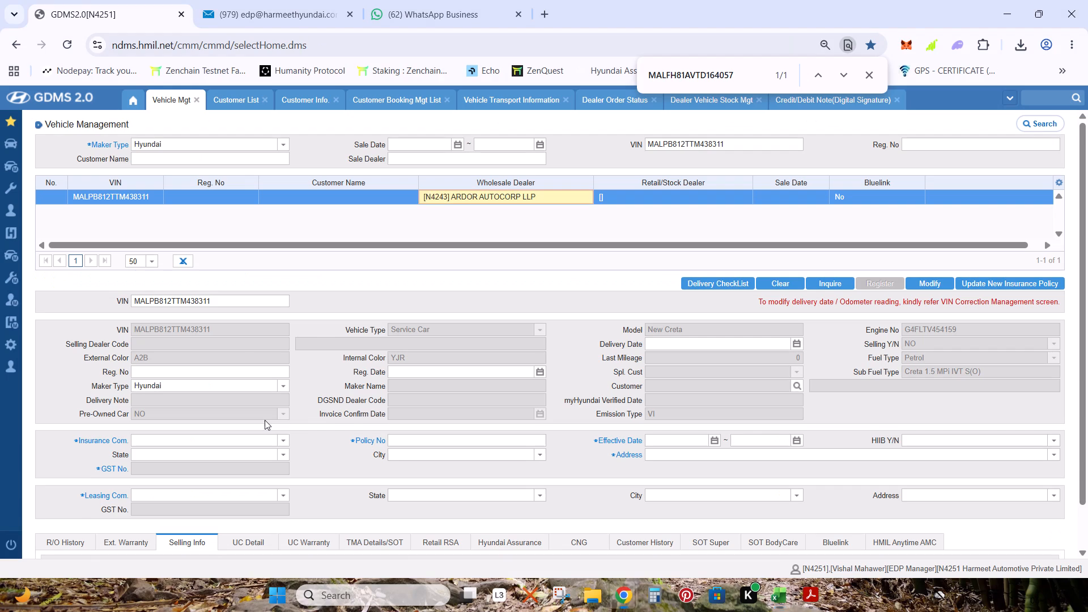
key(alt+Tab)
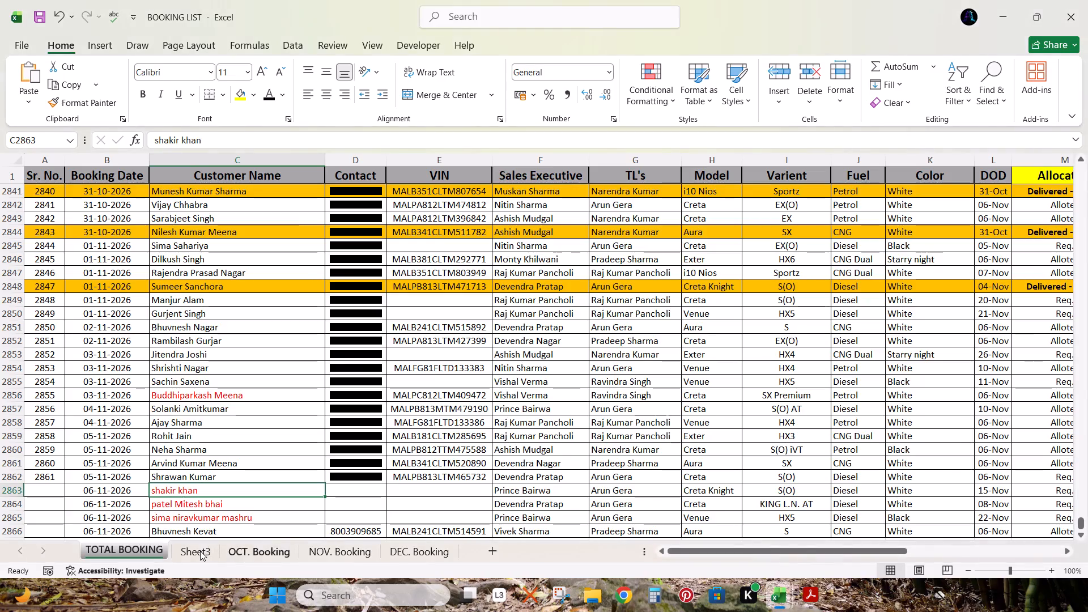
Copy the variant Creta 1.5 MPi IVT S(O) from GDMS into the last row of FROM INTER-DEALER in ALLOCATION STOCK SHEET.
key(alt+Tab)
key(alt+Tab)
key(alt+Tab)
key(alt+Tab)
key(alt+Tab)
key(alt+Tab)
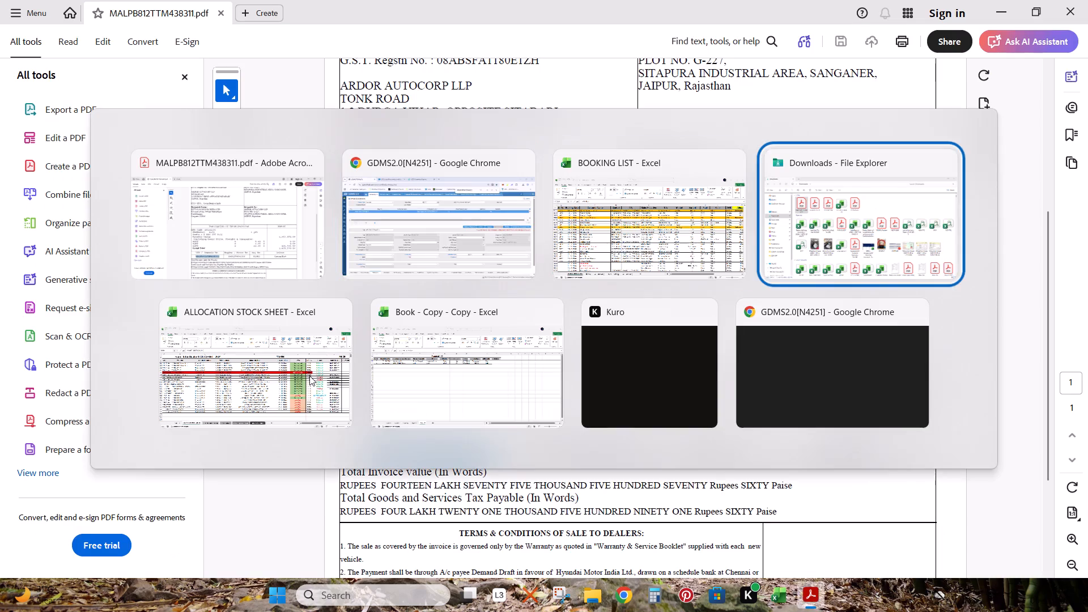
key(alt+Tab)
click(129, 490)
key(alt+Tab)
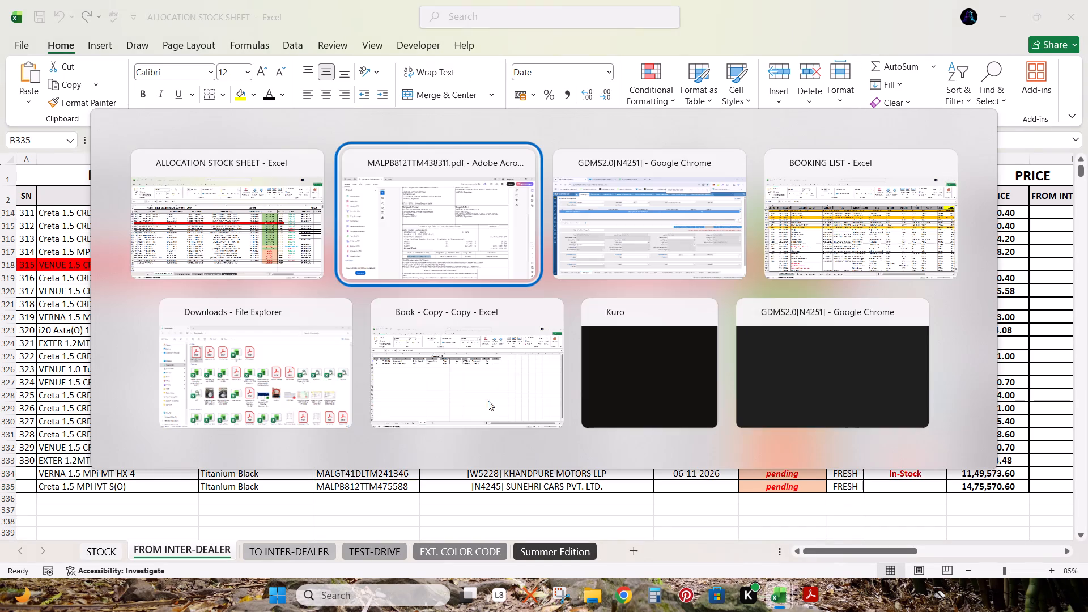
key(alt+Tab)
click(963, 375)
key(ctrl+c)
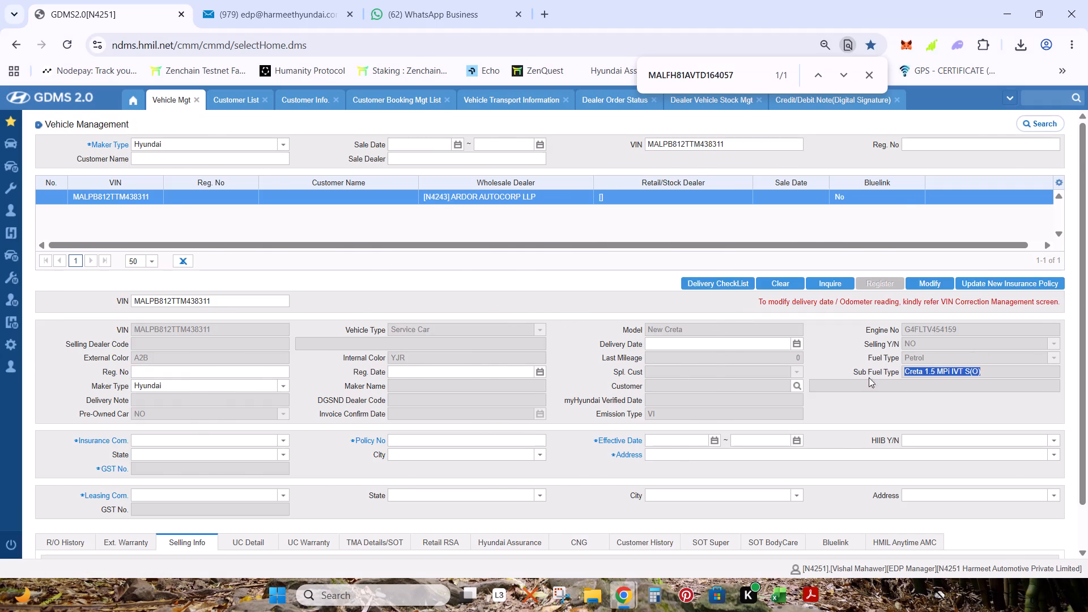
key(alt+Tab)
key(ctrl+v)
key(Tab)
key(alt+Tab)
key(alt+Tab)
key(Tab)
key(alt+Tab)
click(184, 331)
key(ctrl+c)
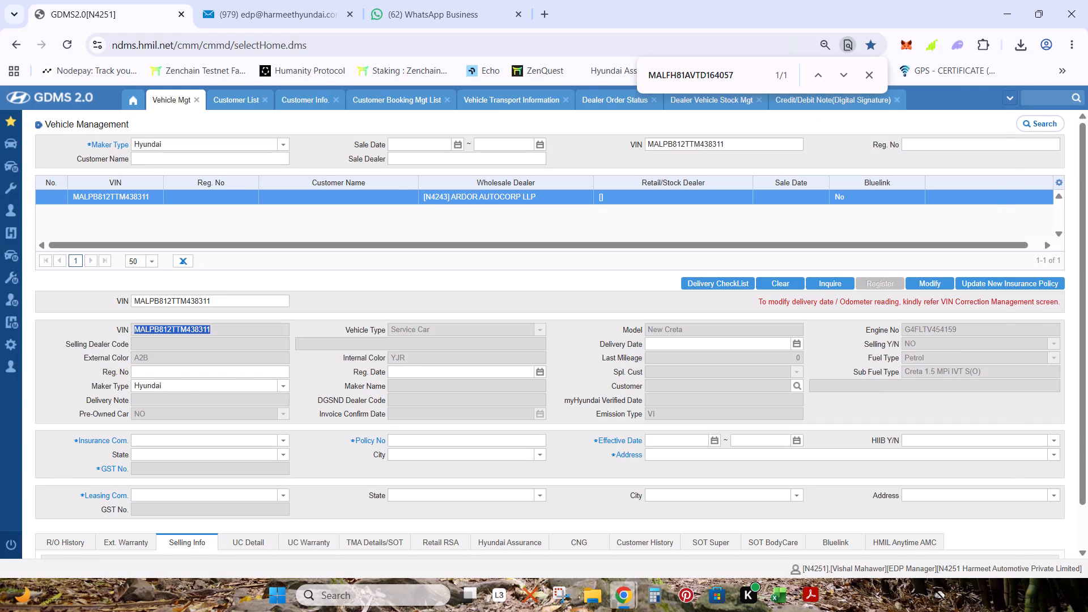
key(alt+Tab)
key(ctrl+v)
key(Tab)
key(alt+Tab)
drag(542, 197, 423, 197)
key(ctrl+c)
key(alt+Tab)
key(ctrl+v)
key(Tab)
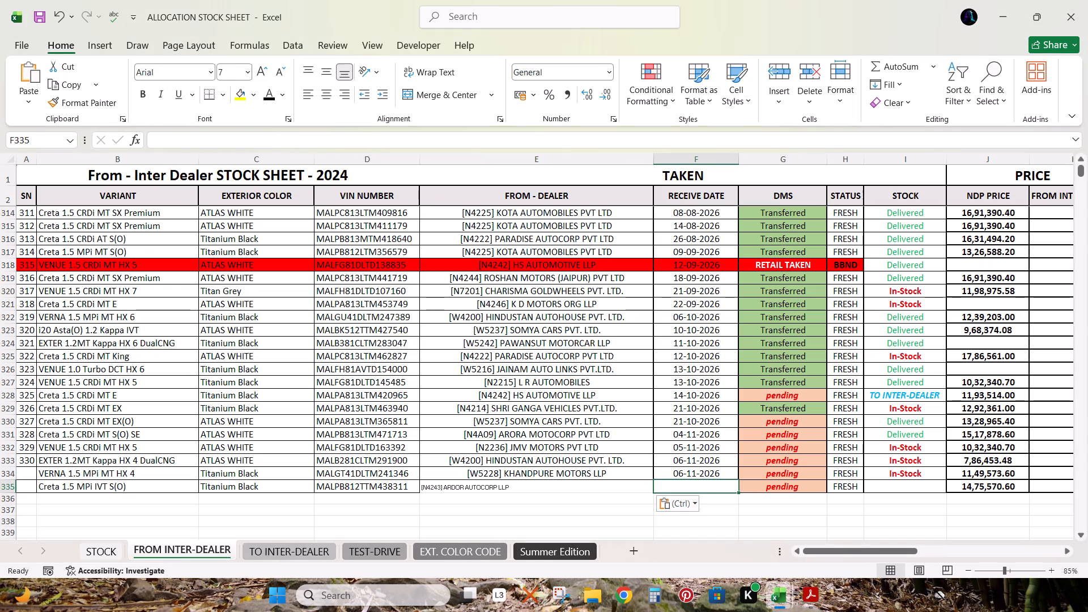
Copy the invoice PDF's grand total 1,475,570.60 into the Creta row's NDP PRICE.
key(Right)
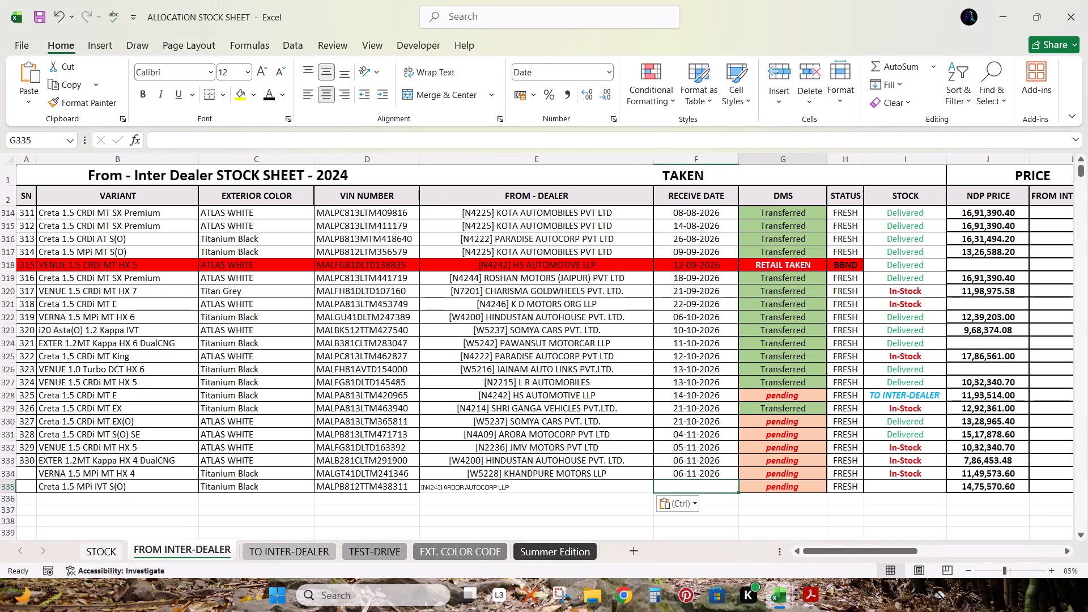
key(Right)
key(Right)
key(Right)
key(alt+Tab)
key(alt+Tab)
key(alt+Tab)
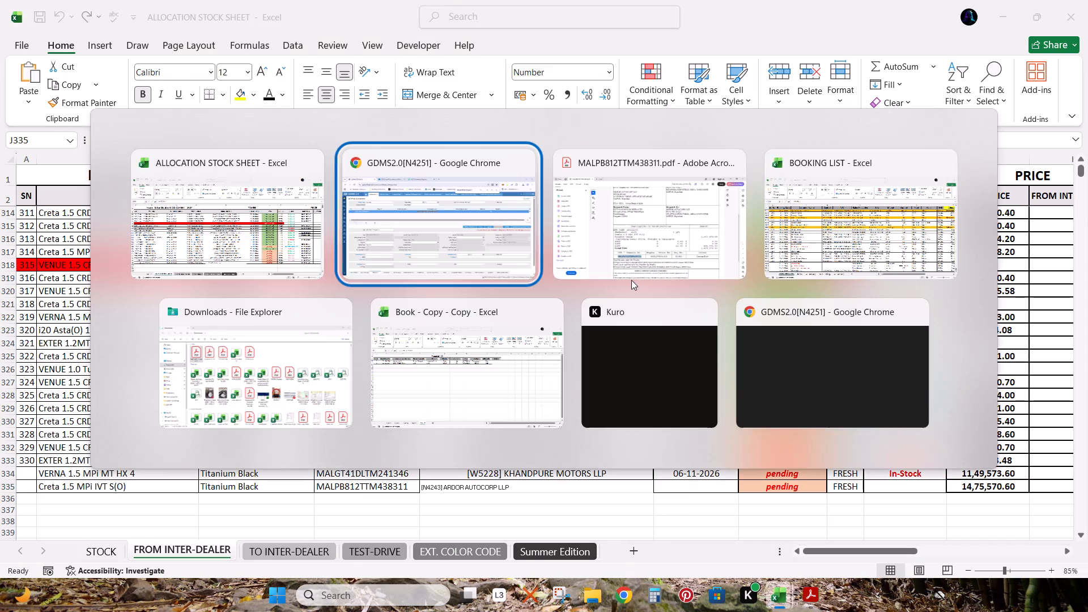
key(alt+Tab)
scroll(836, 357, down, 4)
drag(835, 301, 921, 303)
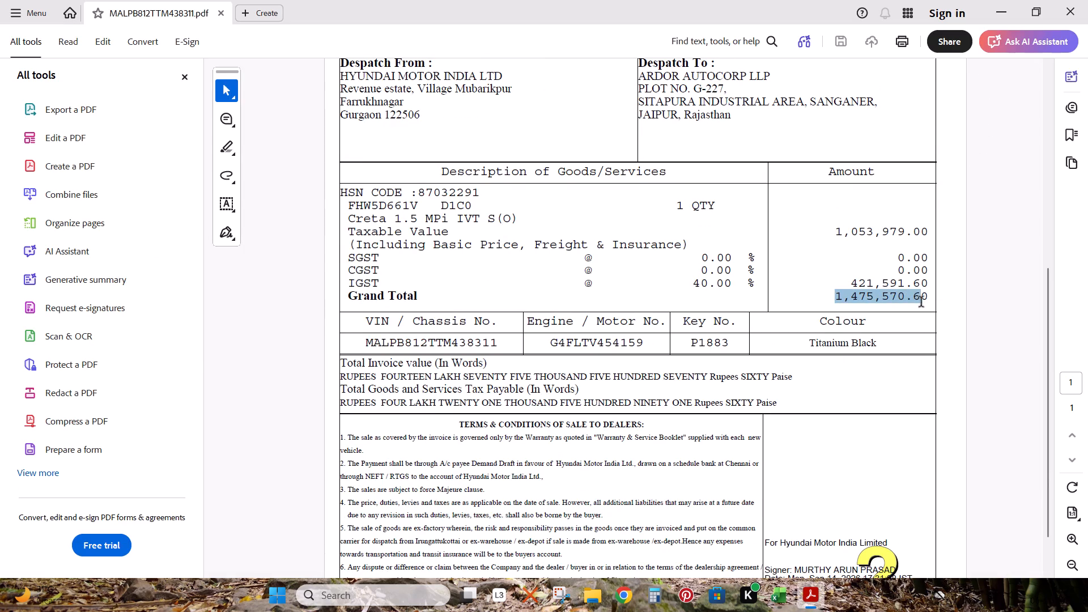
drag(921, 303, 926, 303)
key(ctrl+c)
key(alt+Tab)
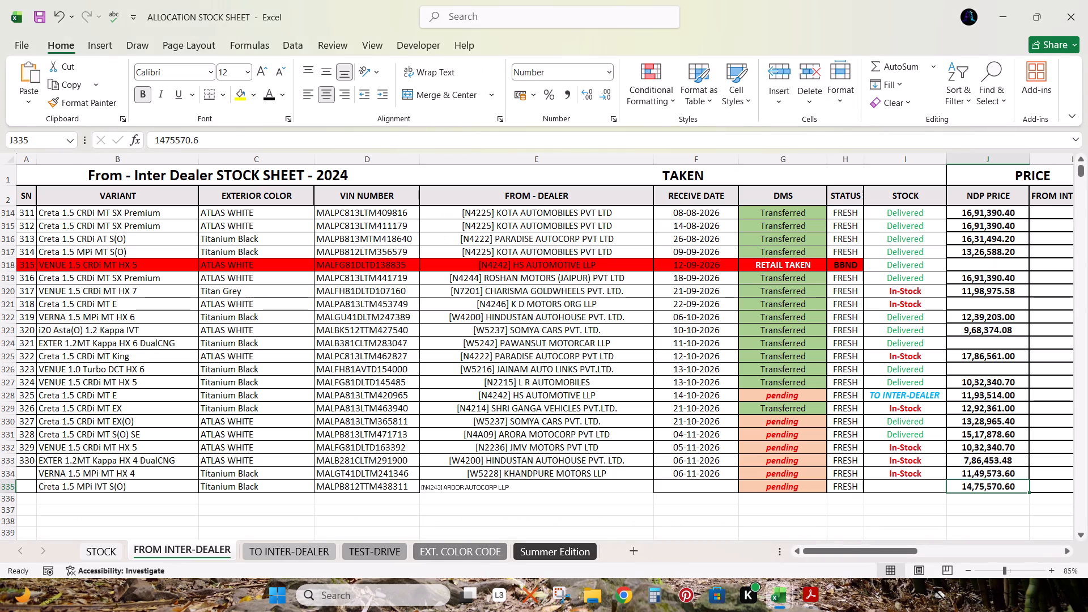
key(ctrl+v)
Apply the VERNA row's formatting to the Creta row below it and save the ALLOCATION STOCK SHEET workbook.
key(Up)
key(shift+space)
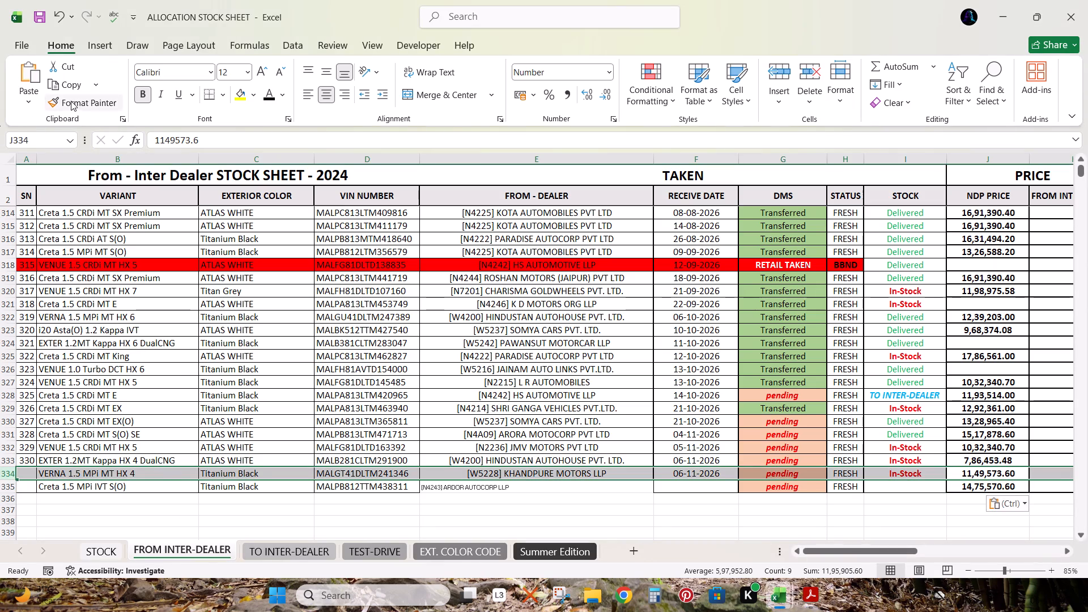
click(71, 101)
key(ctrl+shift+Down)
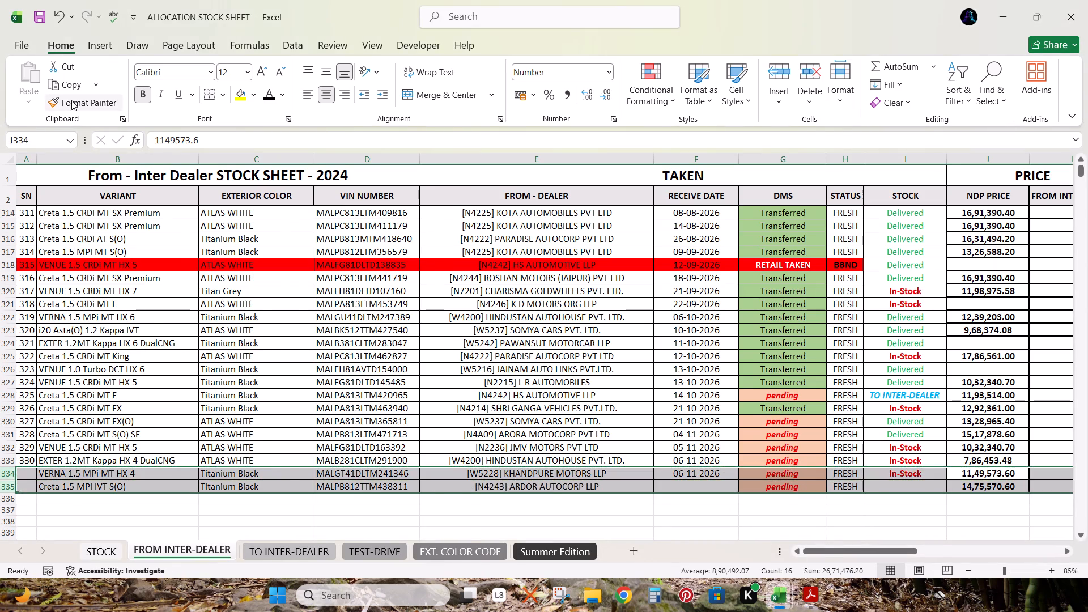
key(Right)
key(Down)
key(Left)
key(ctrl+Left)
key(ctrl+Left)
key(ctrl+Left)
key(ctrl+Left)
key(ctrl+Left)
key(ctrl+Left)
key(ctrl+Left)
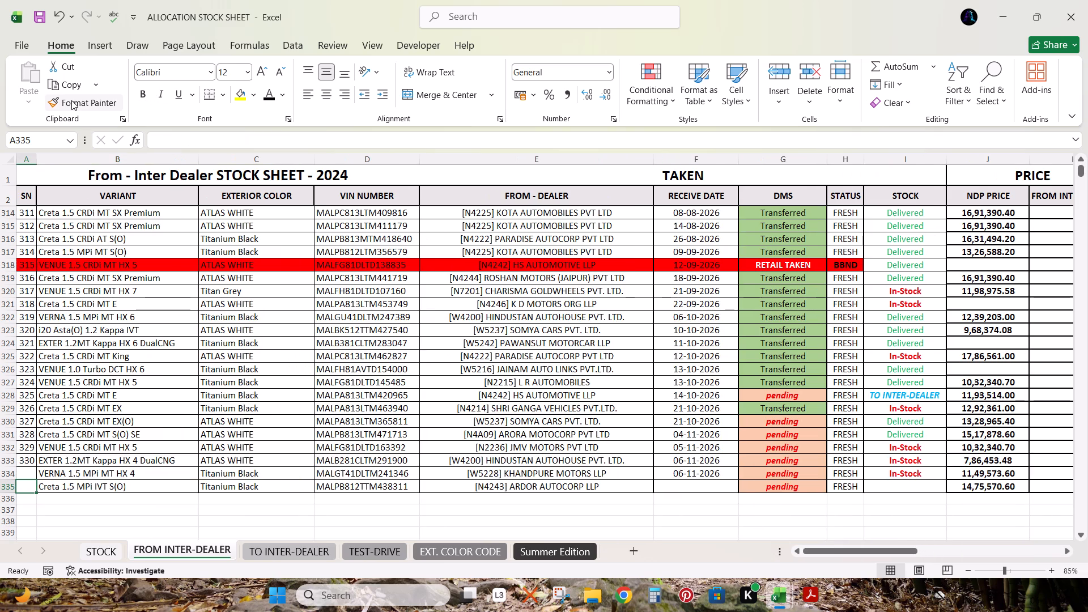
key(ctrl+s)
key(Up)
key(Up)
key(Right)
key(Down)
key(Right)
key(Right)
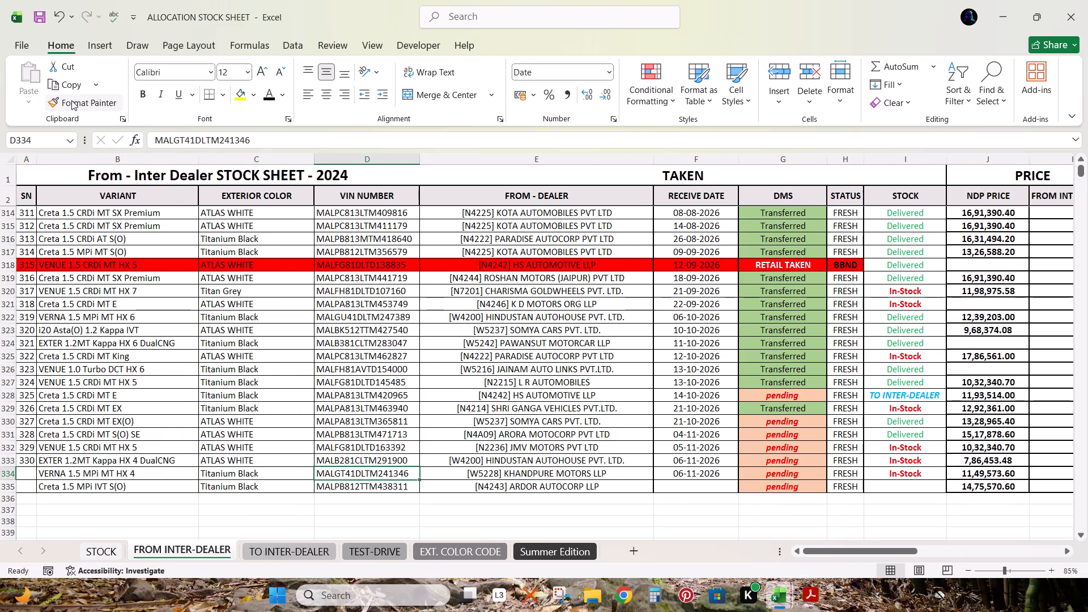
key(ctrl+c)
key(ctrl+Page_Up)
key(Right)
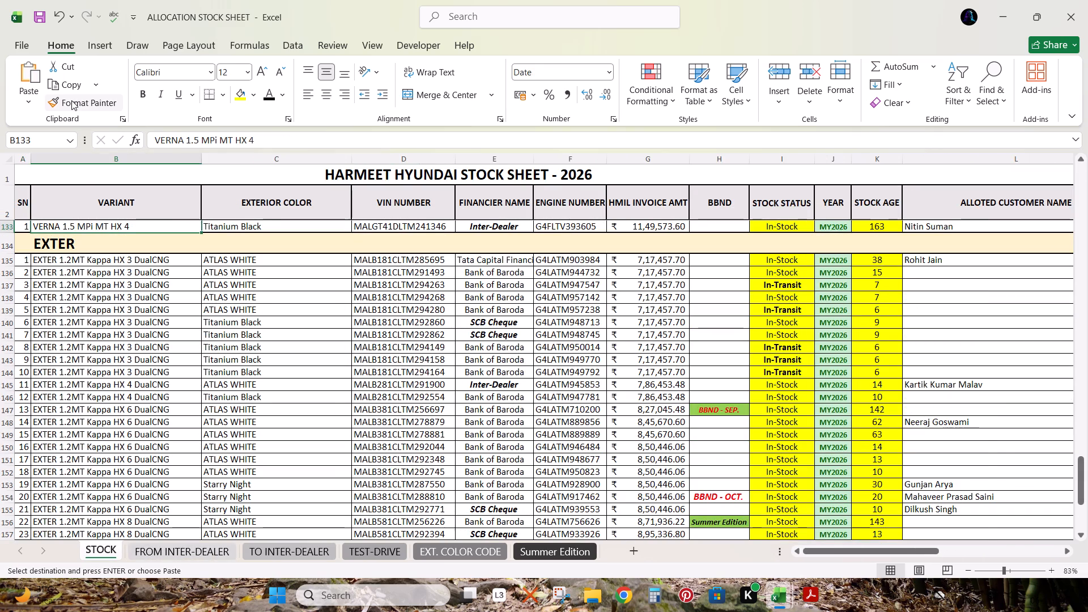
key(ctrl+f)
key(ctrl+v)
key(Return)
key(Return)
key(Return)
key(Return)
key(Return)
key(Return)
key(Return)
key(Return)
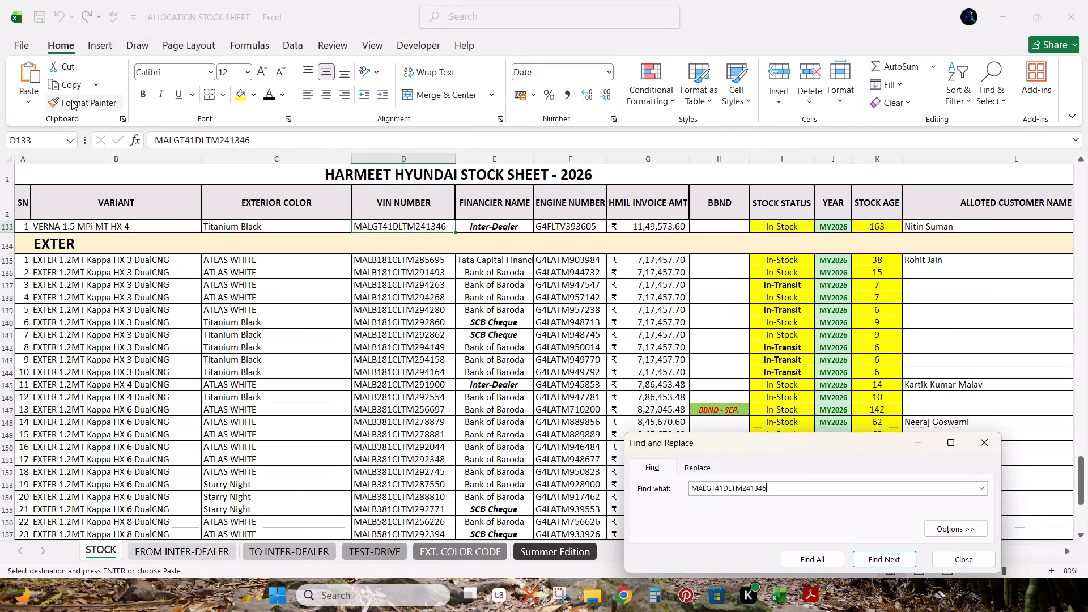
key(Escape)
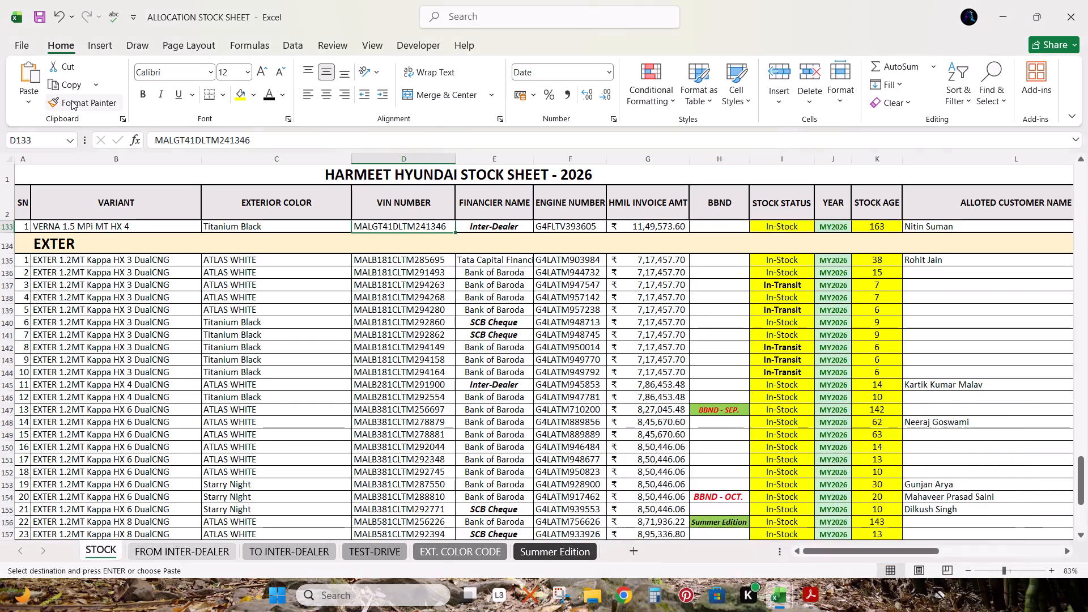
Examine the VERNA row in STOCK across to its allotment details, plant billing date and remarks.
key(shift+space)
key(ctrl+Right)
key(ctrl+Right)
key(ctrl+Right)
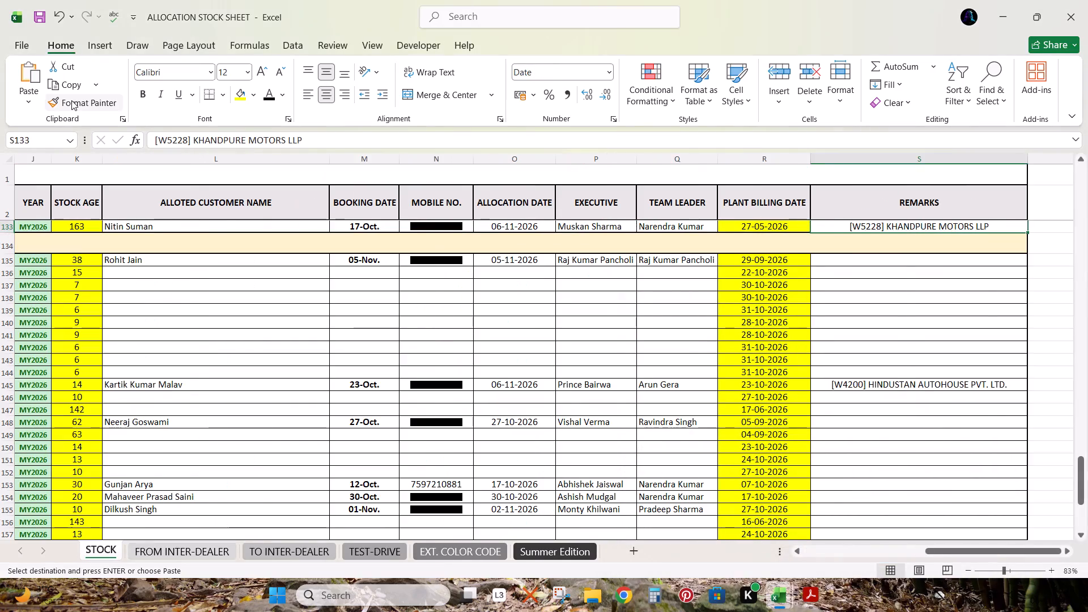
key(Left)
key(Left)
key(ctrl+Left)
key(ctrl+Left)
key(ctrl+Left)
key(ctrl+Left)
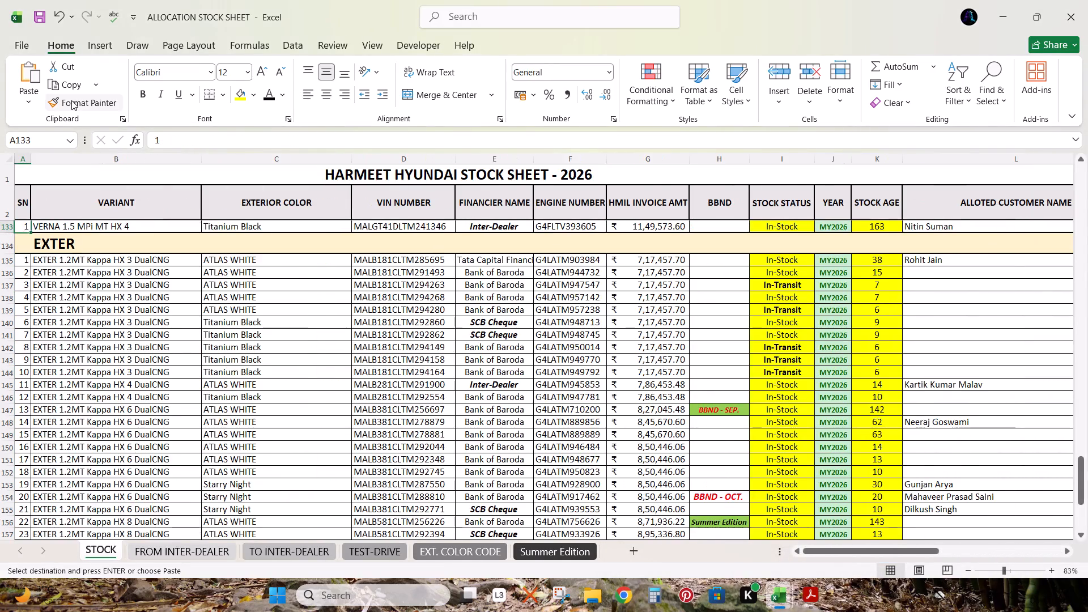
Extend the serial numbers in FROM INTER-DEALER to give the VERNA row number 331, and save the workbook.
key(alt+Tab)
key(alt+Tab)
key(alt+Tab)
key(alt+Tab)
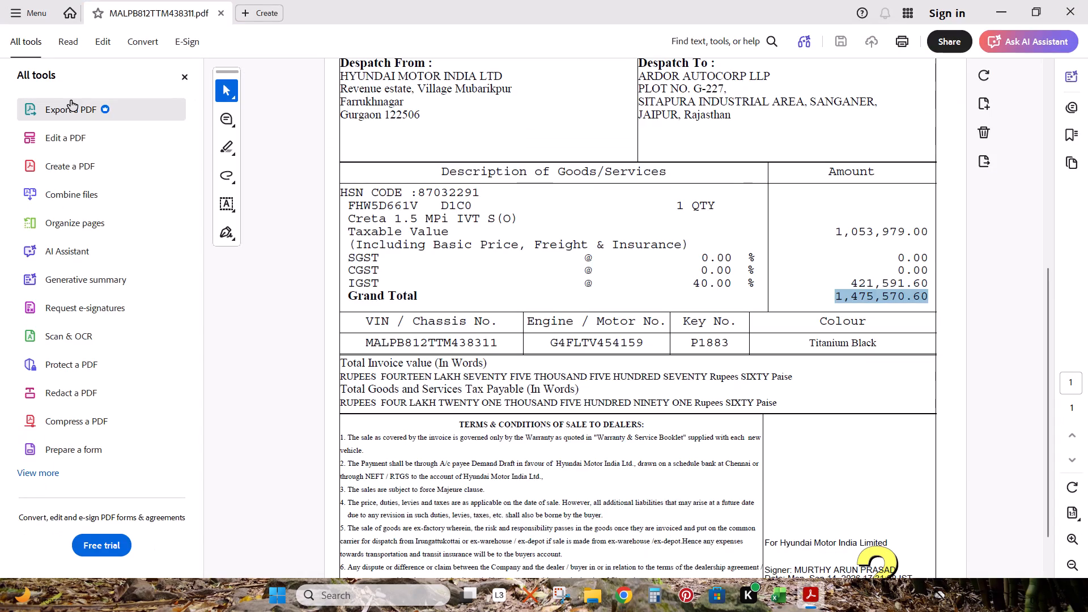
key(alt+Tab)
key(alt+Tab)
key(ctrl+Page_Down)
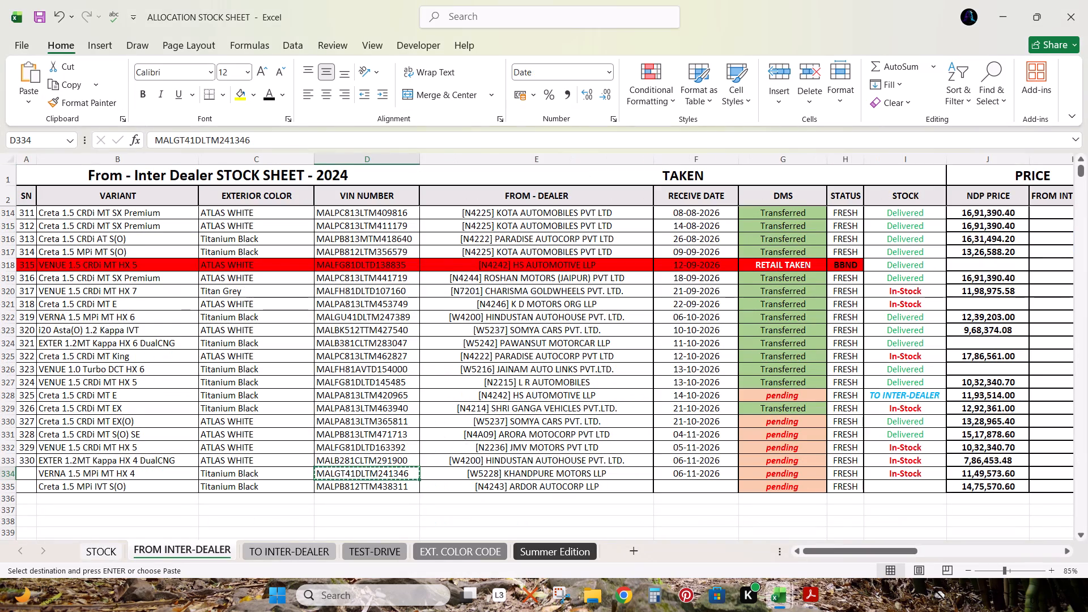
drag(28, 448, 28, 464)
drag(37, 467, 37, 479)
click(120, 432)
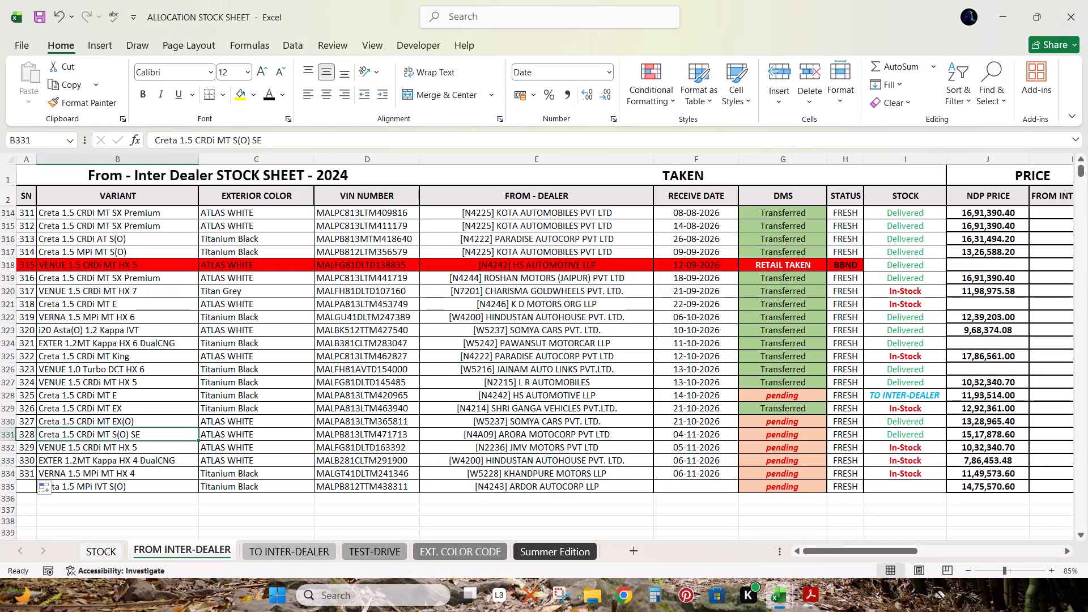
key(ctrl+s)
Examine the last FROM INTER-DEALER rows, following the Creta entry from variant across to the price columns.
key(Right)
key(Down)
key(Left)
key(Down)
key(Down)
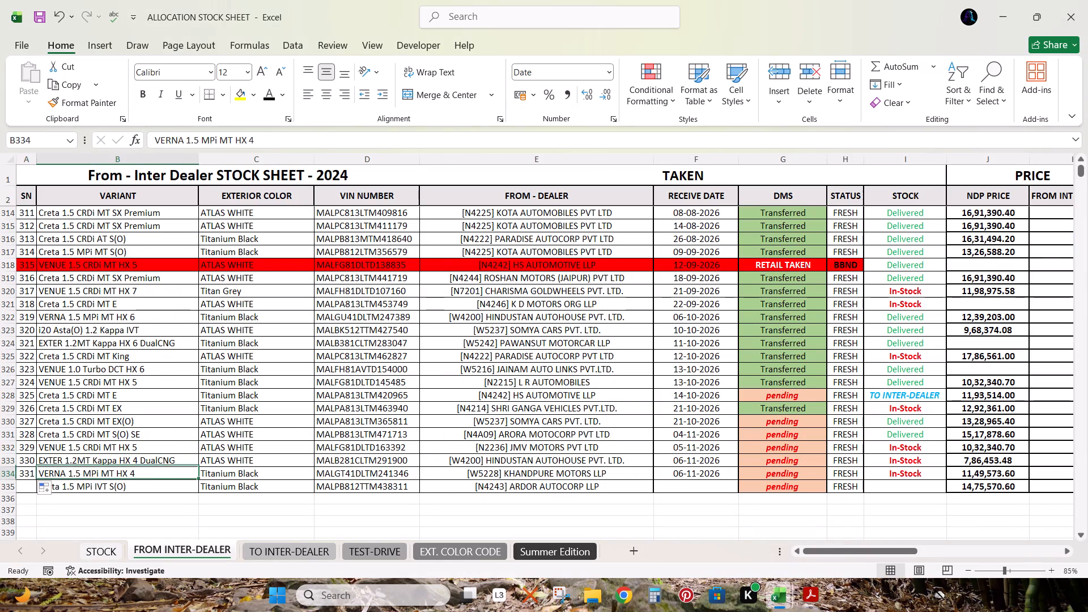
key(Down)
key(Right)
key(Down)
key(Right)
key(Up)
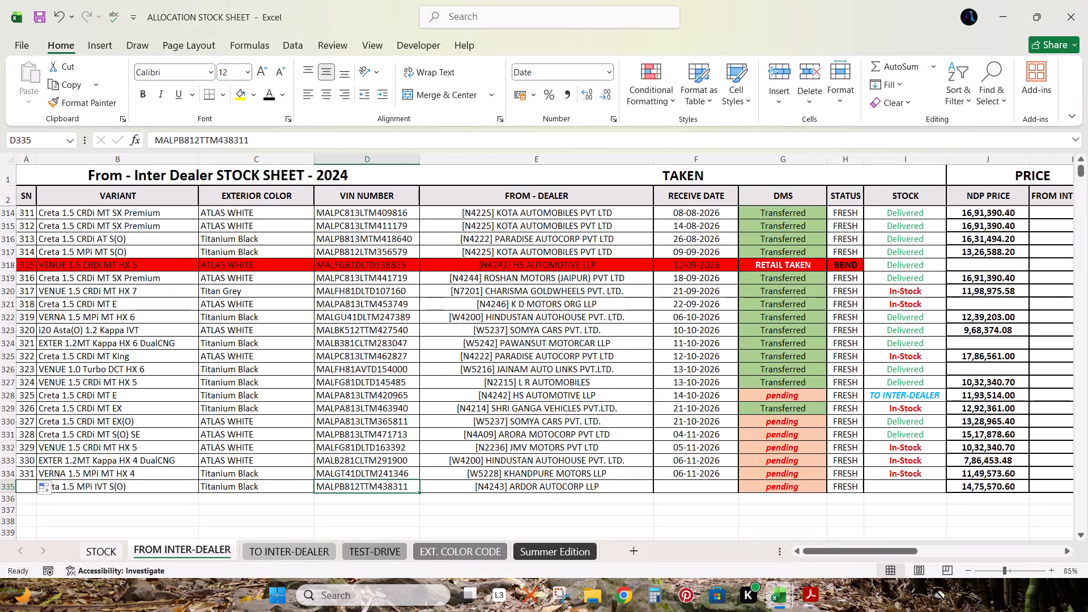
key(Right)
key(Right)
key(Right)
key(Right)
key(Right)
key(Right)
key(Right)
key(Right)
key(Down)
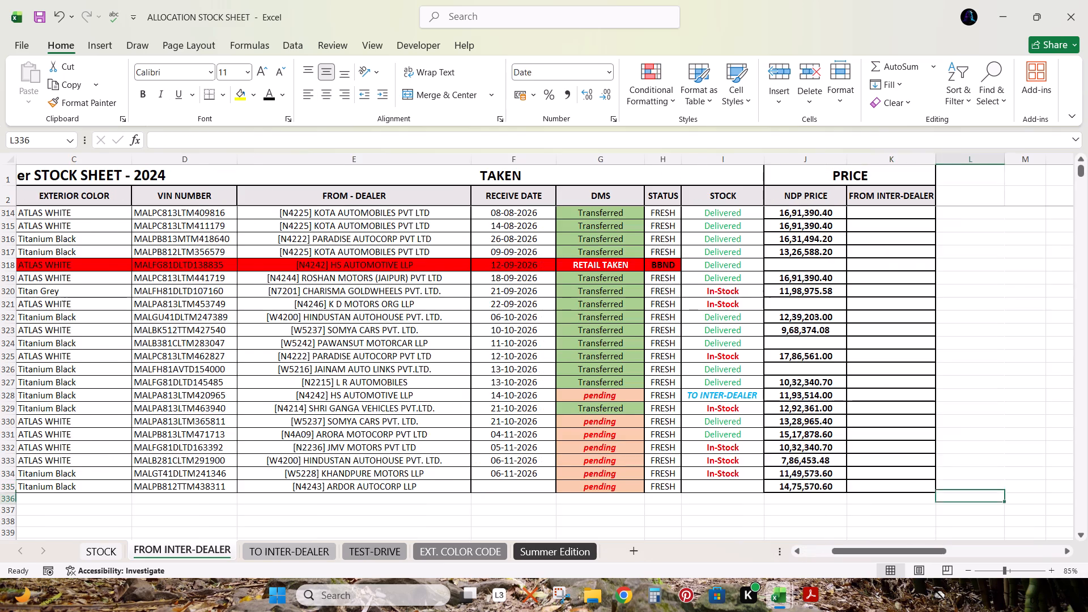
Save the workbook and check the variant, colour and VIN of the last FROM INTER-DEALER entry.
key(Left)
key(ctrl+Left)
key(ctrl+Left)
key(Right)
key(Up)
key(ctrl+s)
key(Right)
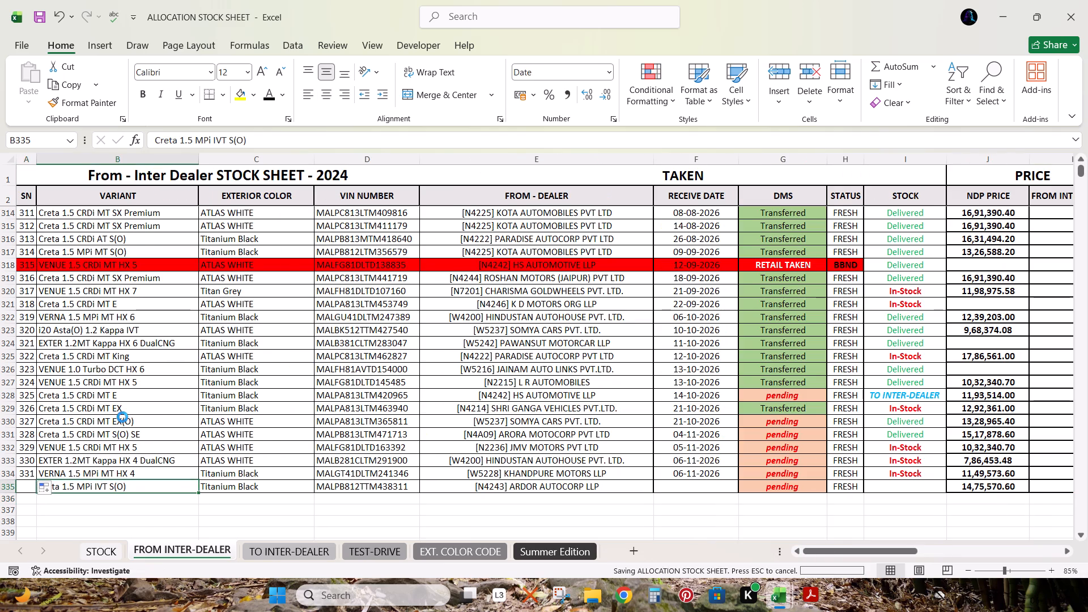
key(Right)
key(Left)
key(Left)
key(Right)
key(Right)
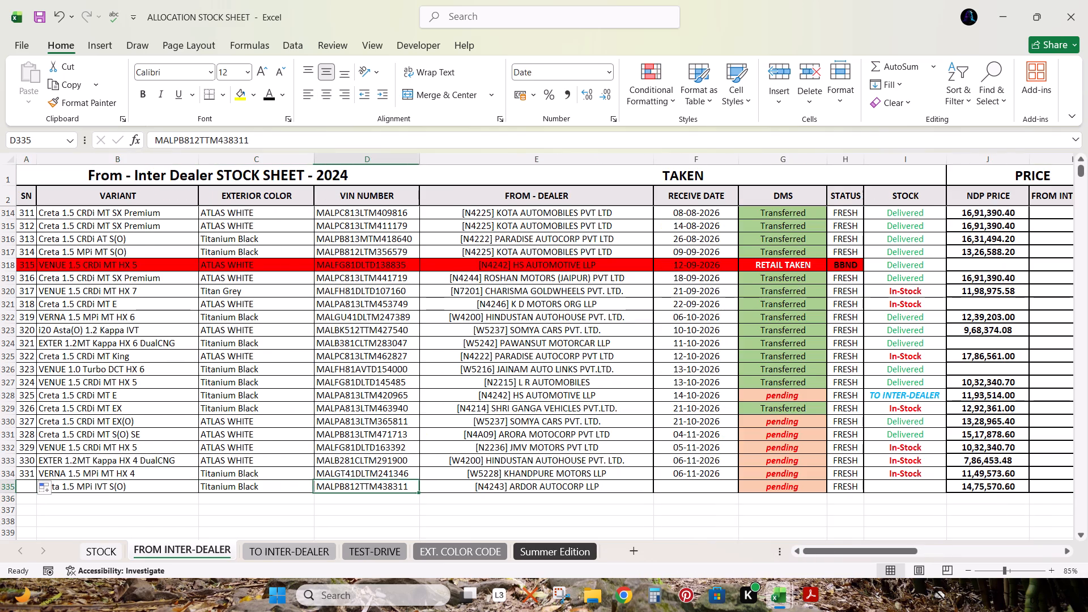
key(Left)
key(Left)
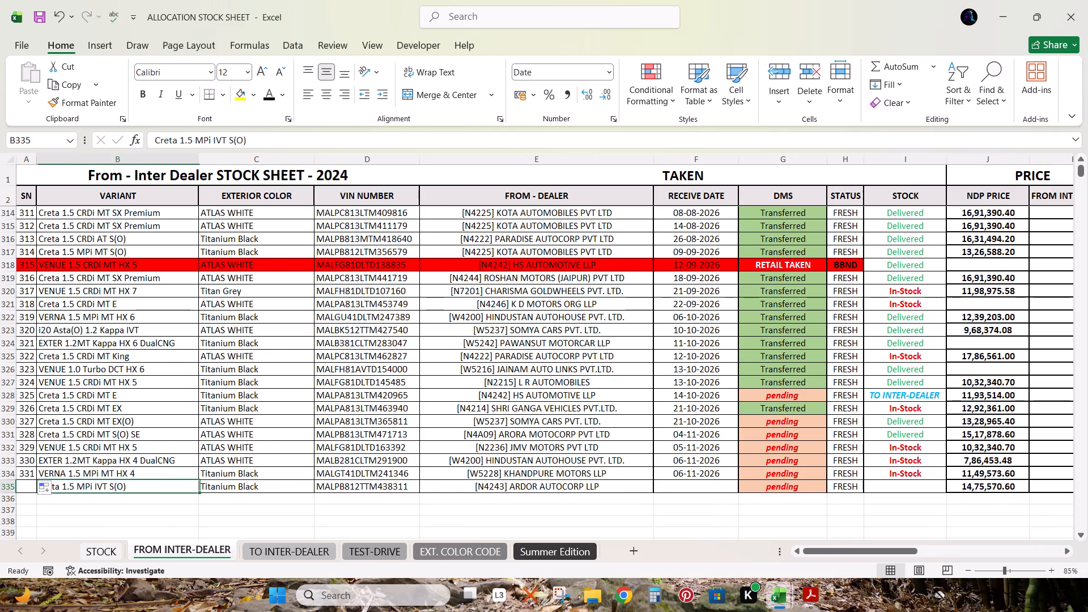
Search the STOCK sheet for the variant Creta 1.5 MPi IVT S(O) copied from the last FROM INTER-DEALER entry, stopping at row 93.
key(ctrl+c)
key(ctrl+Page_Up)
key(Right)
key(ctrl+f)
key(ctrl+v)
key(Return)
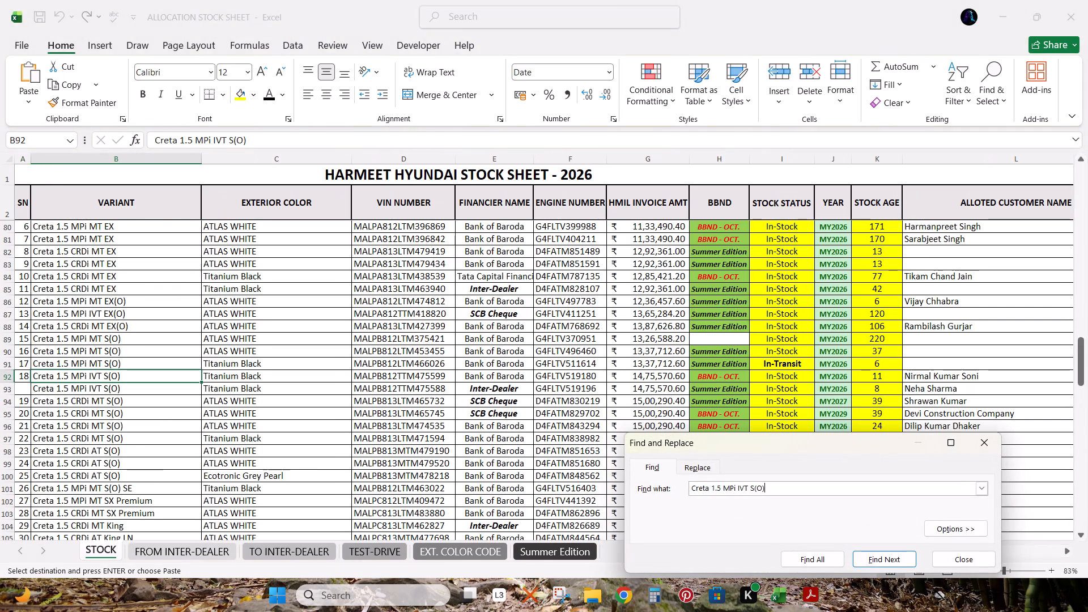
key(Return)
key(Return)
key(Return)
key(Escape)
key(shift+space)
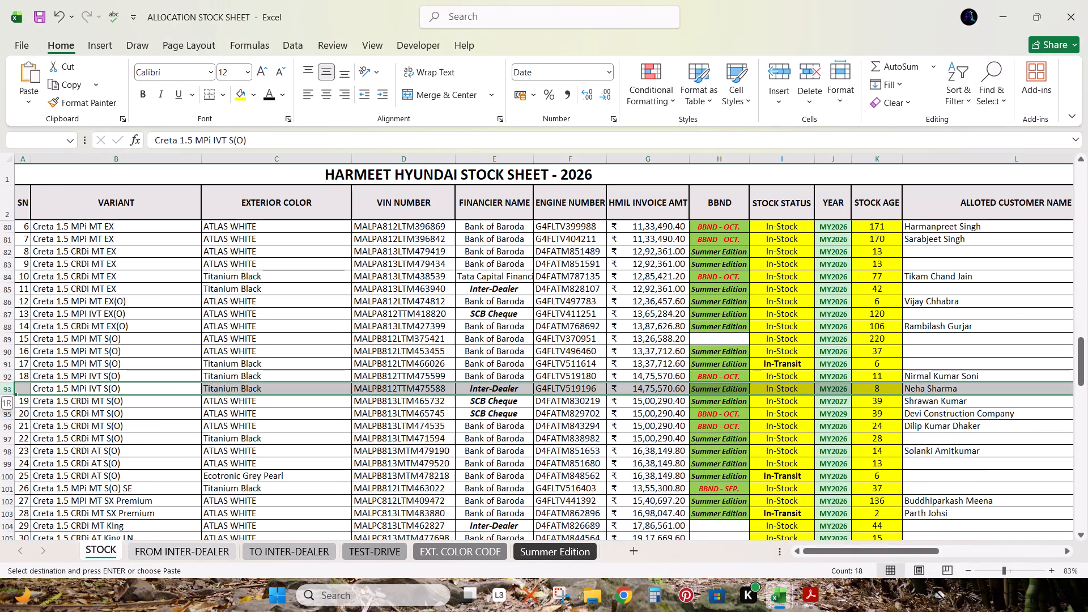
key(Left)
key(Right)
key(alt+Tab)
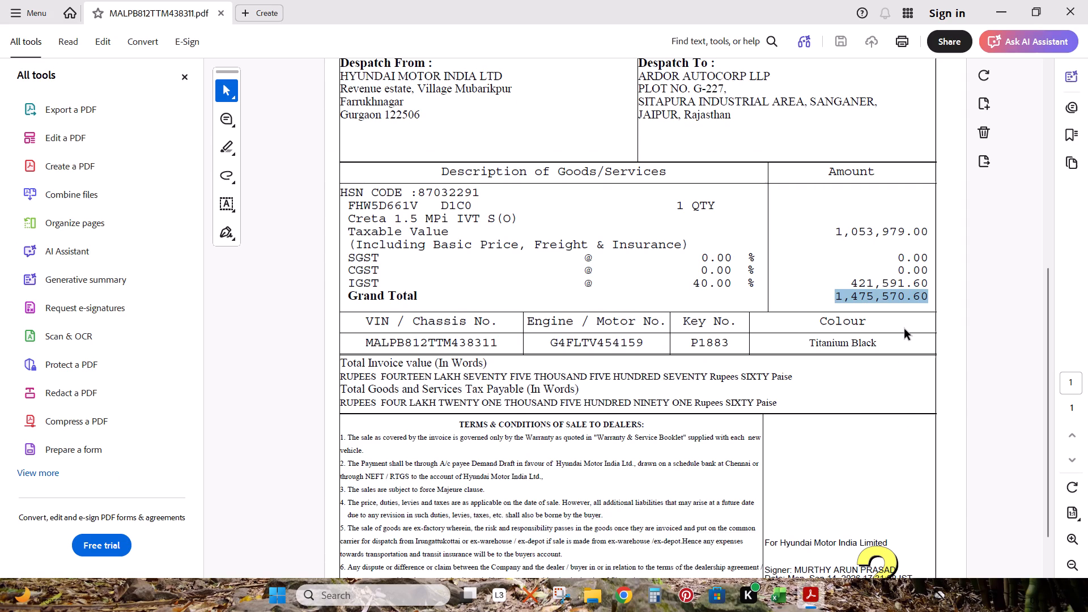
key(alt+Tab)
key(ctrl+Page_Down)
key(shift+Right)
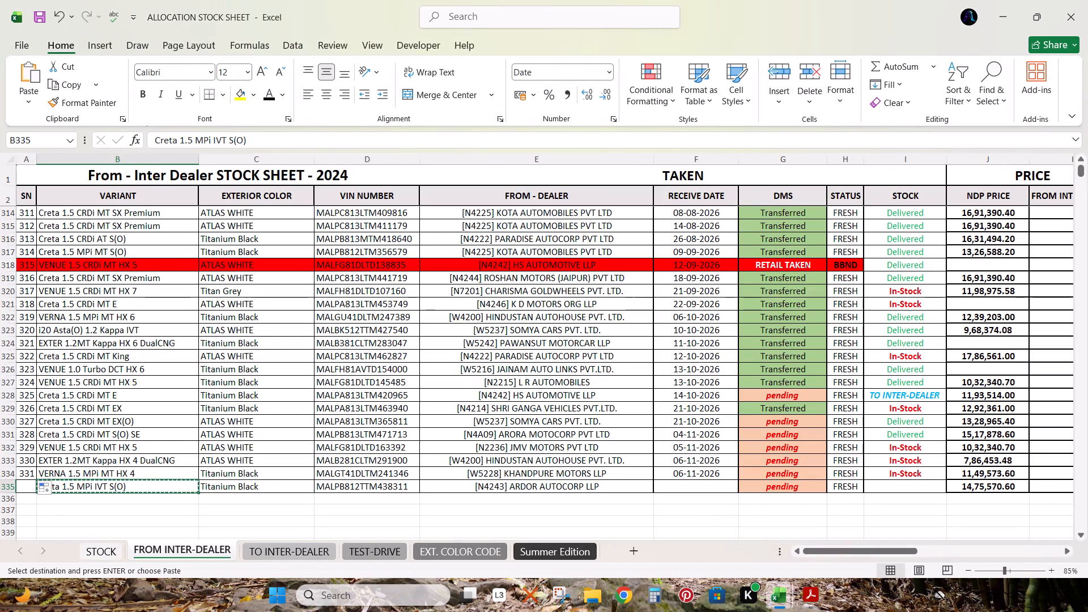
key(shift+Right)
key(ctrl+c)
key(ctrl+Page_Up)
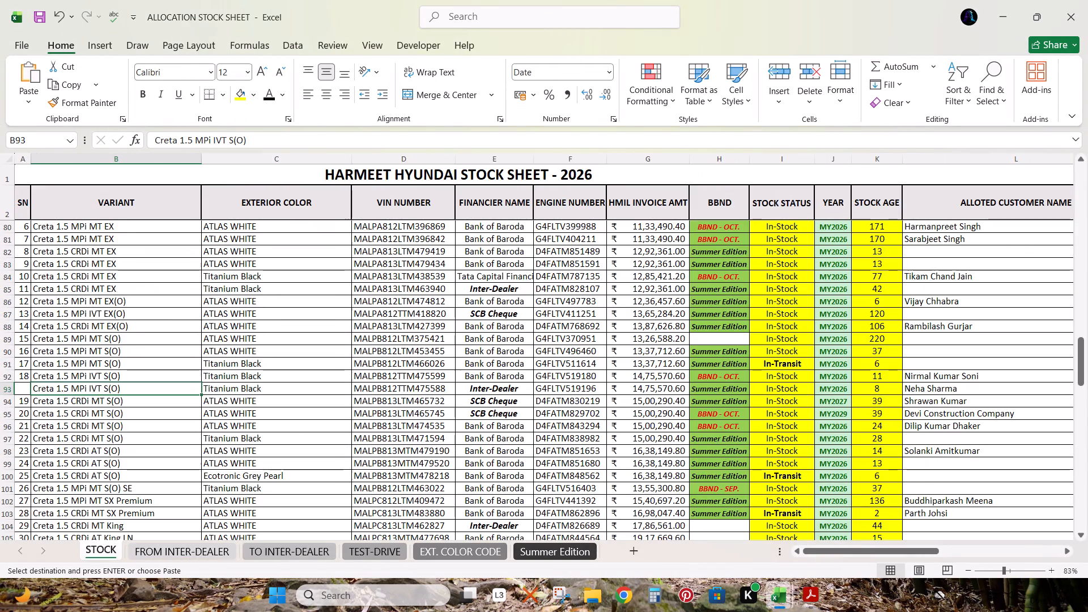
key(ctrl+v)
key(Right)
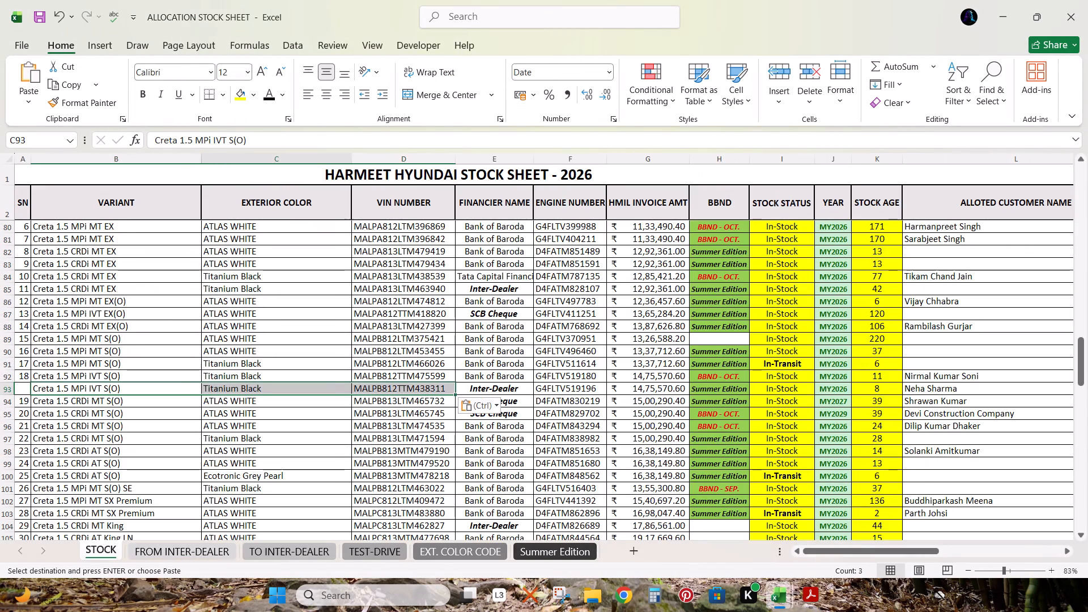
key(Right)
key(Right)
key(Right)
key(alt+Tab)
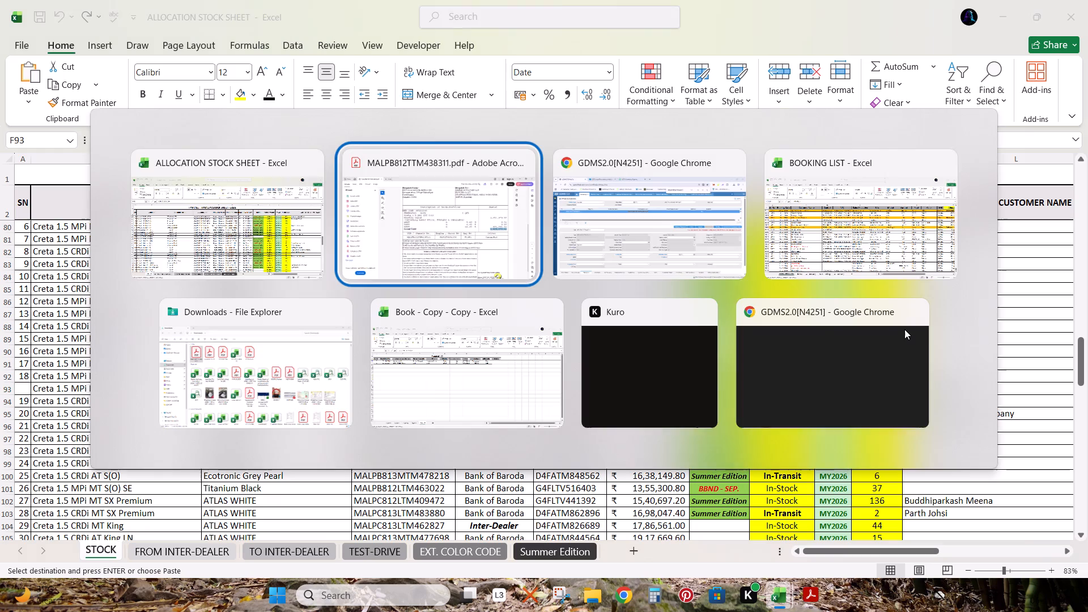
key(alt+Tab)
click(507, 198)
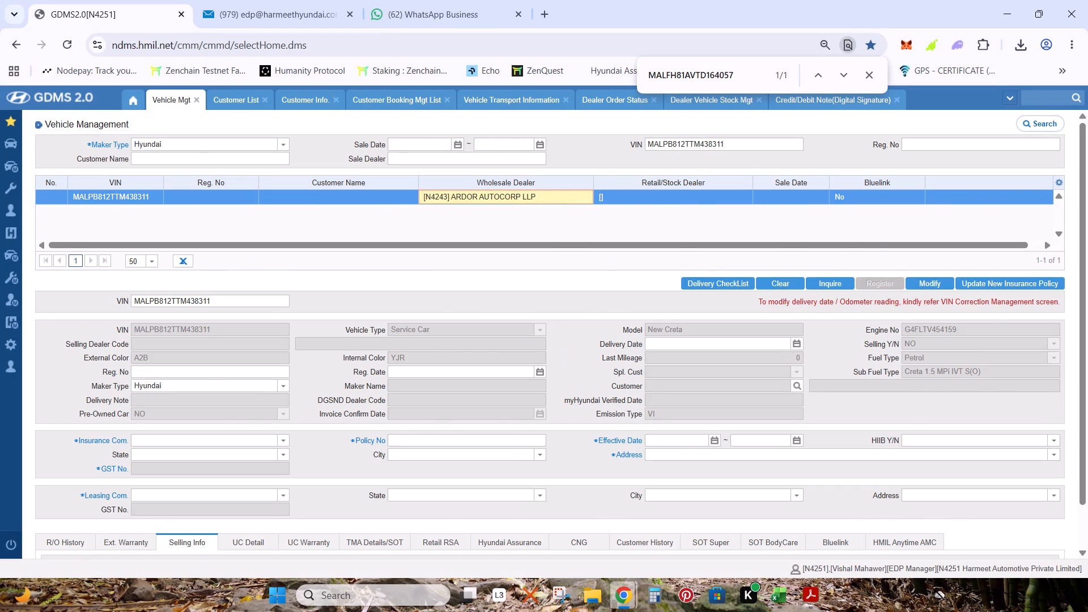
click(920, 330)
key(ctrl+c)
key(alt+Tab)
key(ctrl+v)
key(Right)
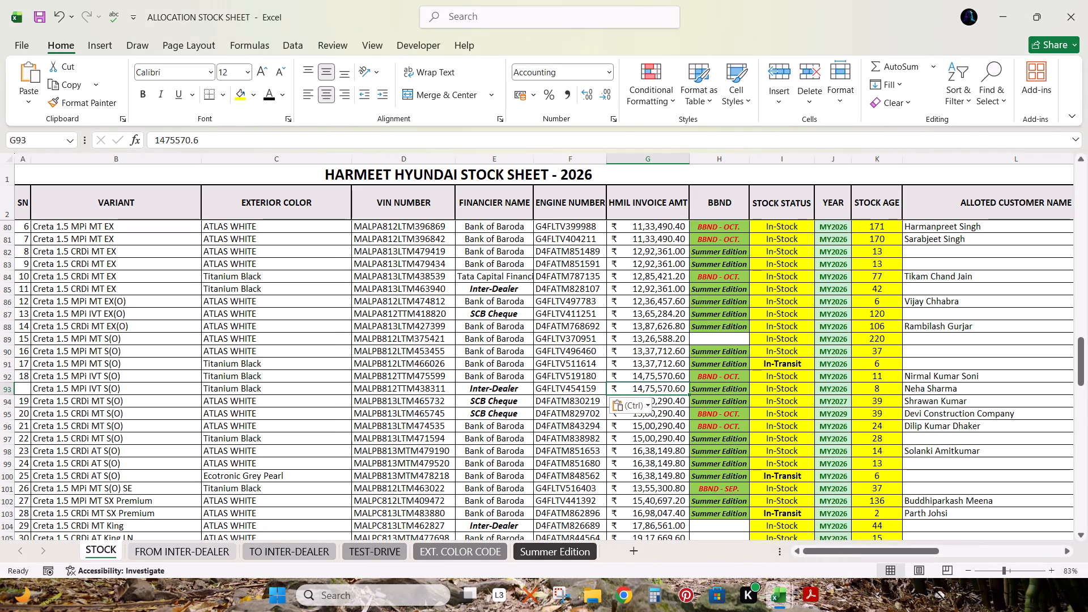
Copy the Creta's NDP price 14,75,570.60 from FROM INTER-DEALER into the HMIL invoice amount of STOCK row 93.
key(ctrl+Page_Down)
key(ctrl+Right)
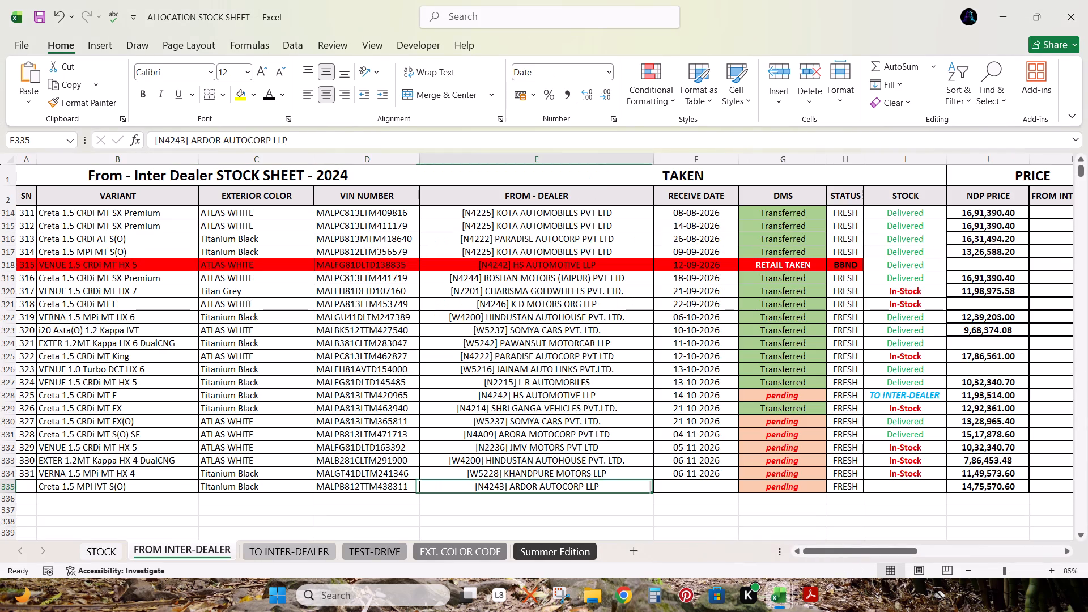
key(ctrl+Right)
key(ctrl+Right)
key(ctrl+Right)
key(ctrl+c)
key(ctrl+Page_Up)
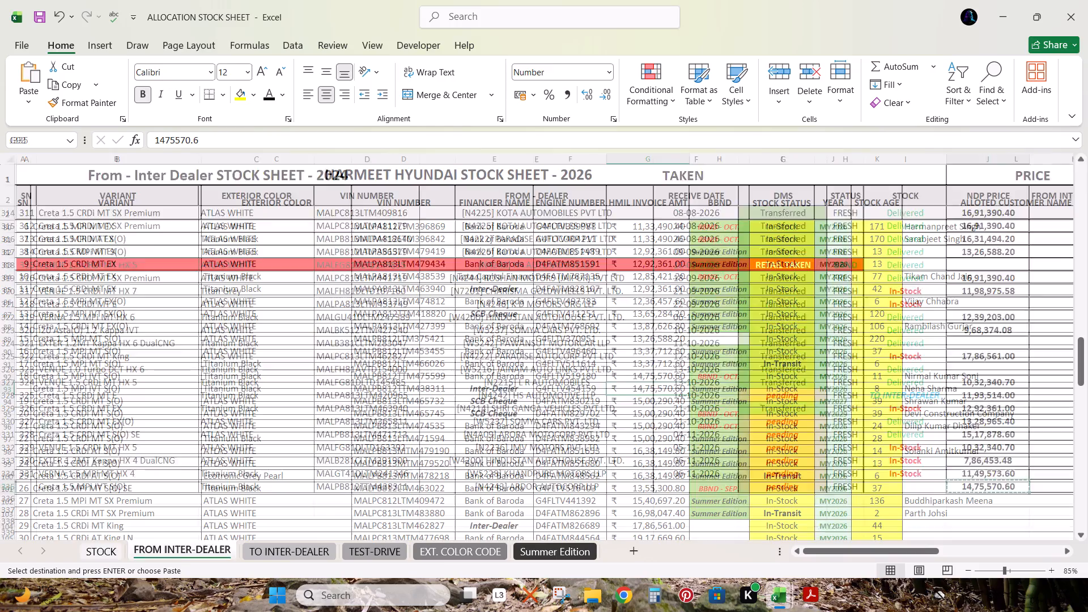
key(ctrl+v)
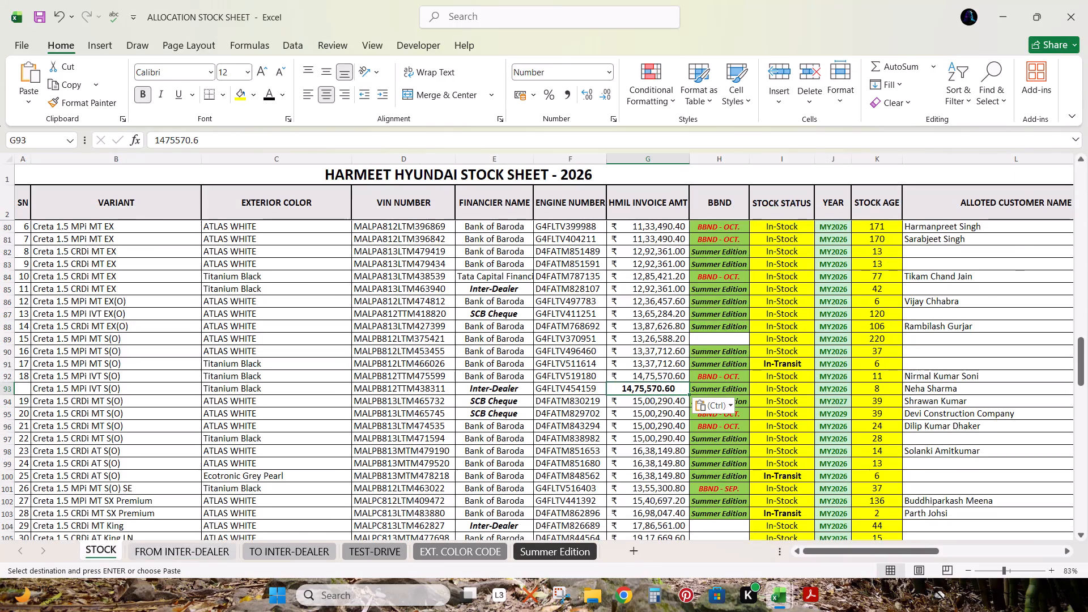
Set the plant billing date in STOCK row 93 to 14-9, taken from the HMI invoice date in GDMS.
key(Right)
key(Right)
key(Right)
key(Right)
key(Right)
key(ctrl+Right)
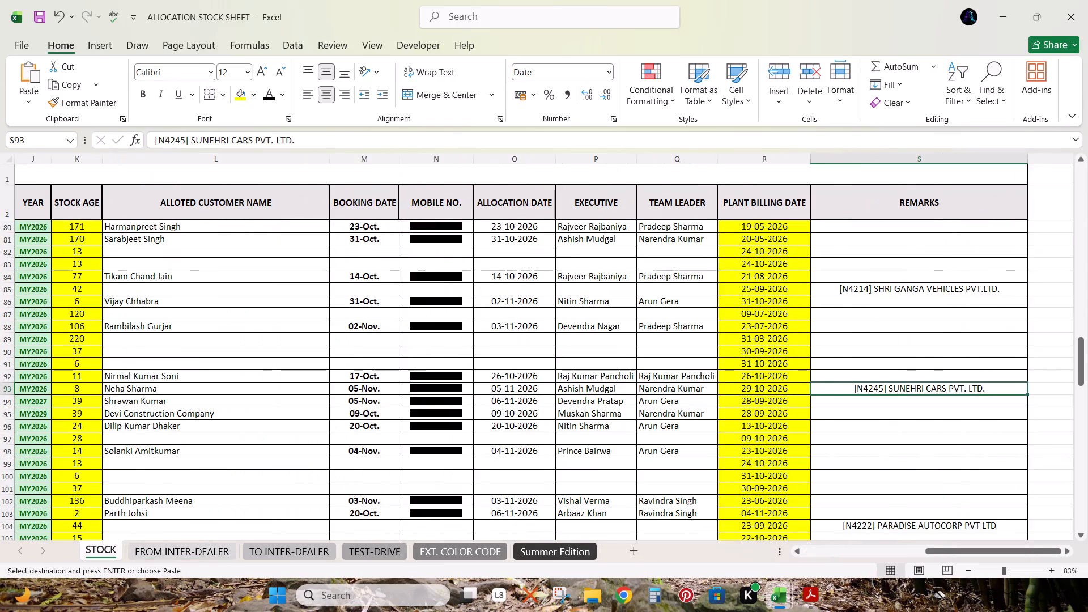
key(Left)
key(alt+Tab)
scroll(379, 490, down, 2)
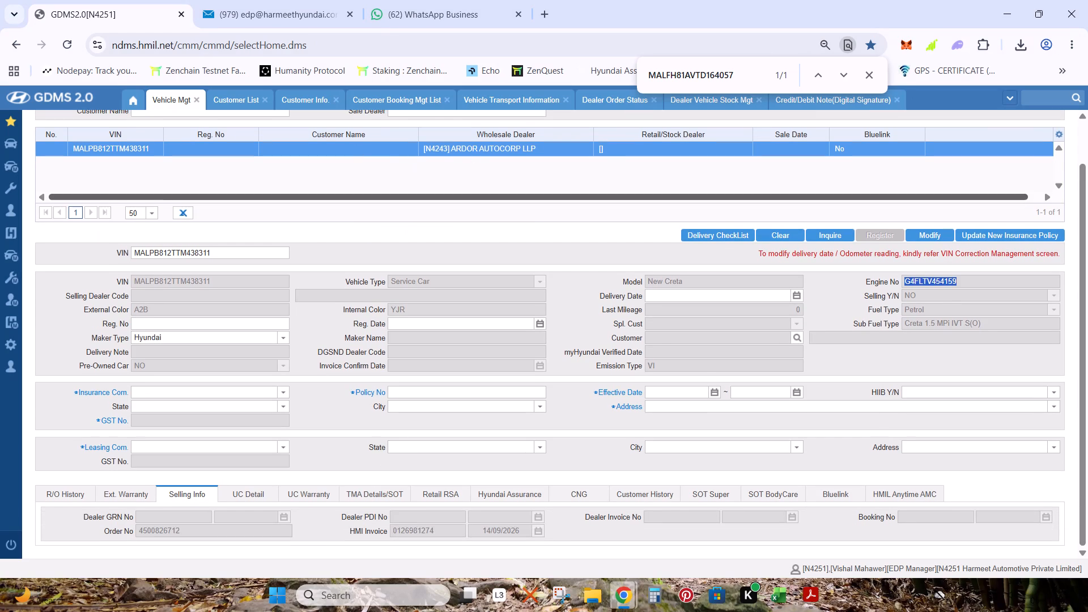
click(475, 149)
key(alt+Tab)
text(14-9)
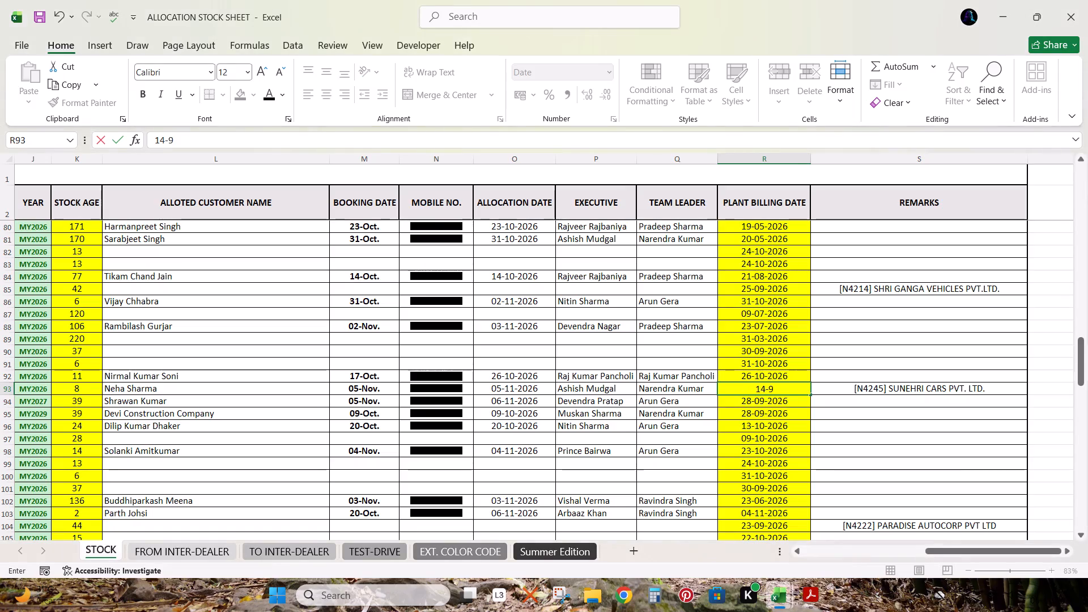
key(Tab)
Copy the dealer [N4243] ARDOR AUTOCORP LLP from FROM INTER-DEALER into the remarks of STOCK row 93.
key(ctrl+Page_Down)
key(Left)
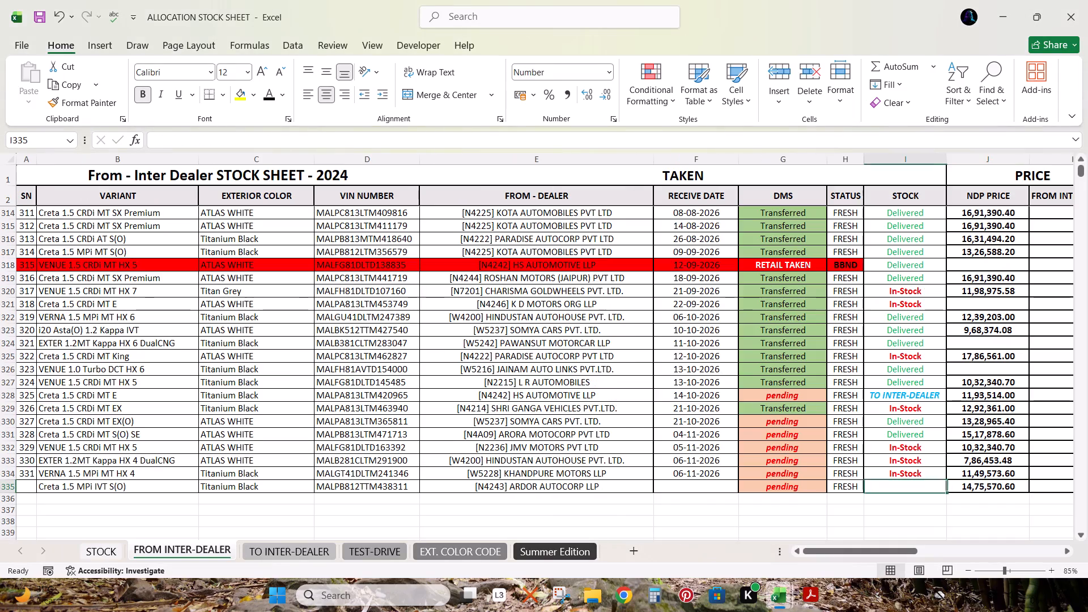
key(Left)
key(Left)
key(Left)
key(Left)
key(Left)
key(Right)
key(ctrl+c)
key(ctrl+Page_Up)
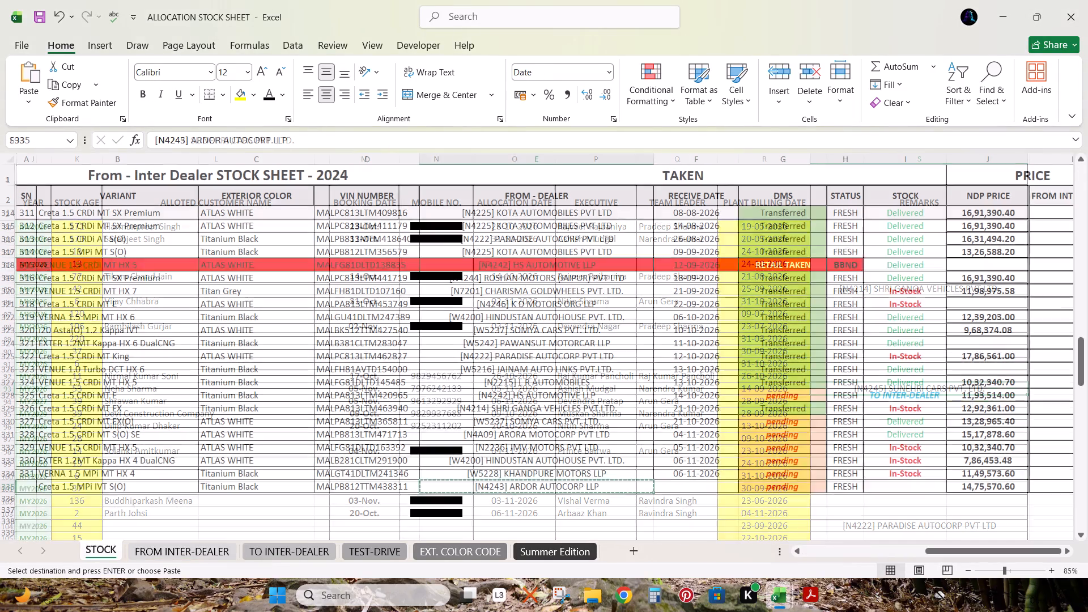
key(ctrl+v)
Set the allocation date in STOCK row 93 to 6-11 and save the workbook.
key(ctrl+Left)
key(ctrl+Left)
key(ctrl+Left)
key(ctrl+Left)
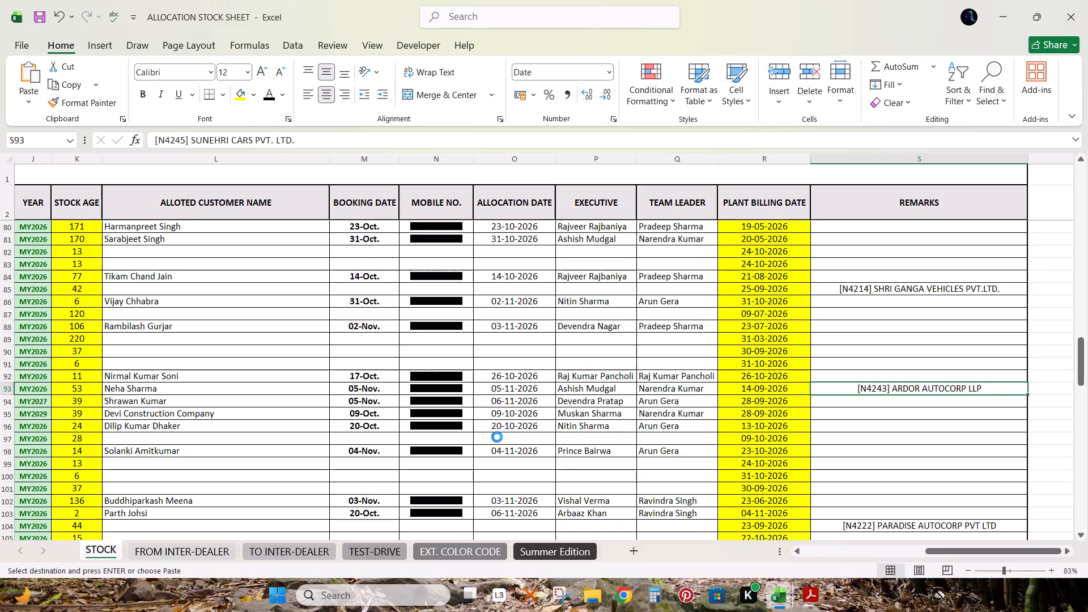
key(ctrl+Right)
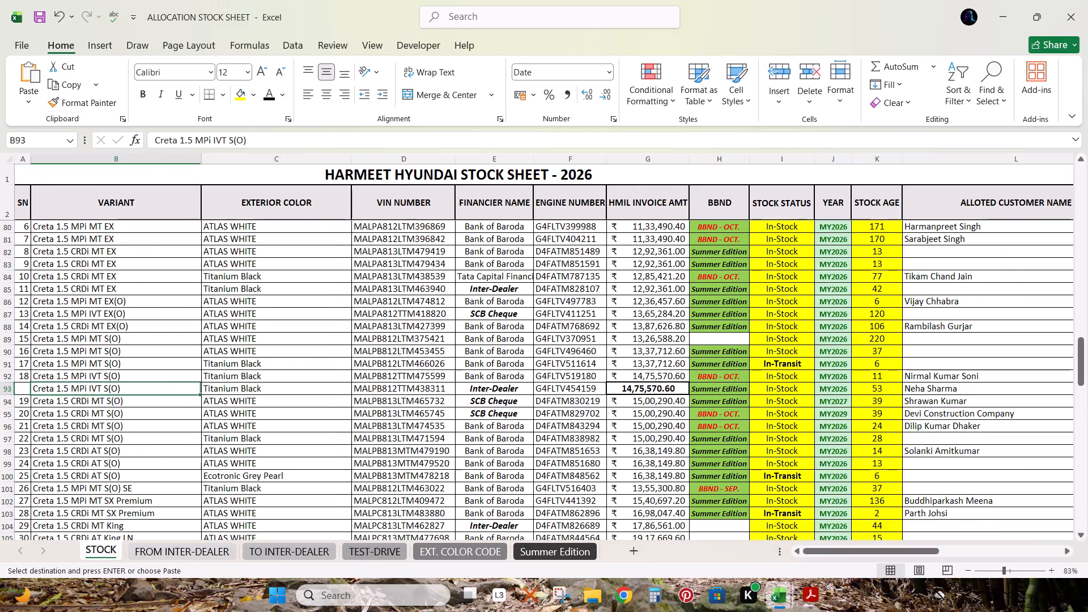
key(Right)
key(Right)
key(Right)
key(Right)
key(Right)
key(Right)
key(Right)
key(Right)
key(Right)
key(Right)
key(Right)
key(Right)
key(Right)
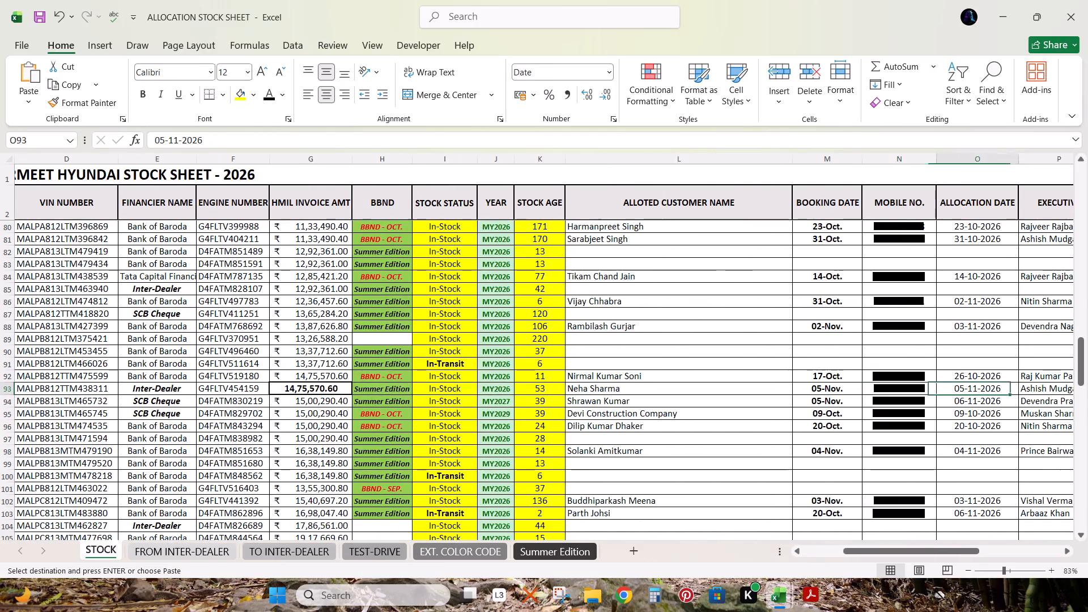
key(6)
key(minus)
text(11)
key(Return)
key(Up)
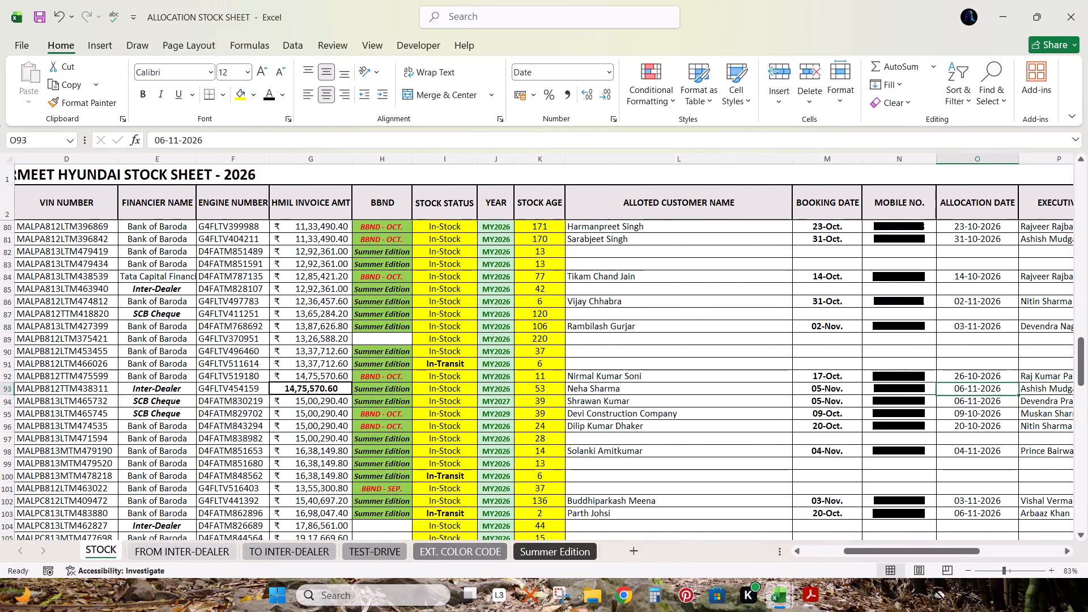
key(Left)
key(ctrl+Left)
key(ctrl+Left)
key(ctrl+Left)
key(ctrl+s)
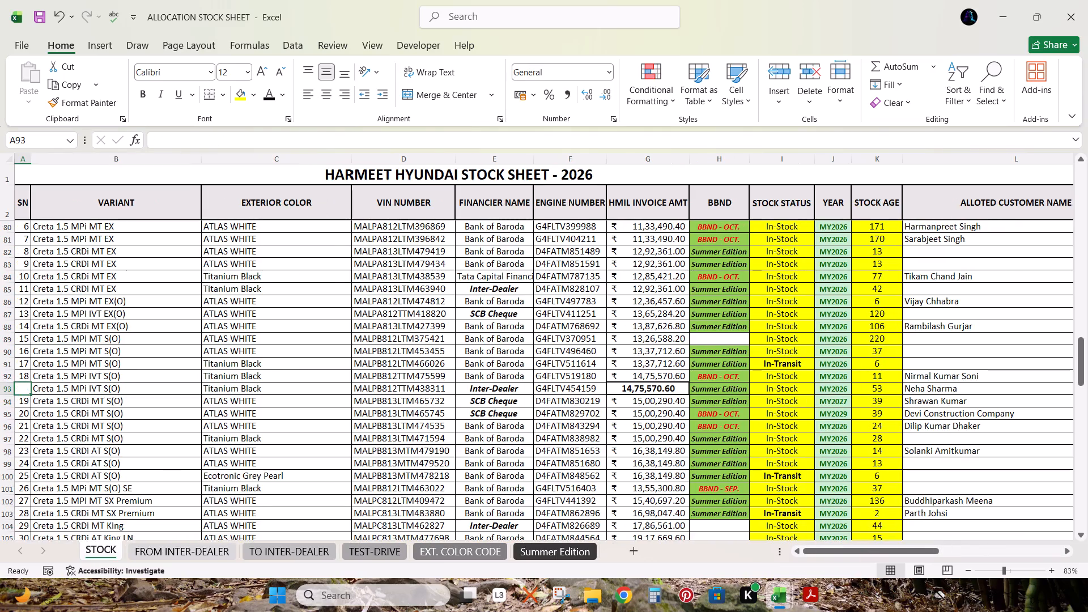
Copy the formatting of the whole STOCK row 94 onto row 93 with Format Painter.
click(490, 400)
key(shift+space)
click(90, 102)
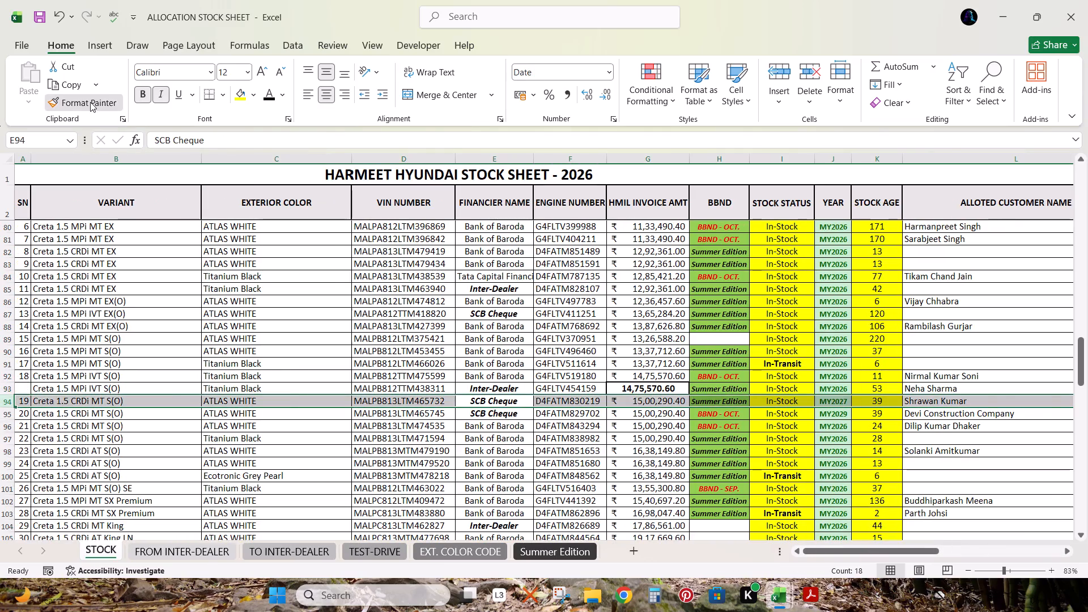
click(9, 388)
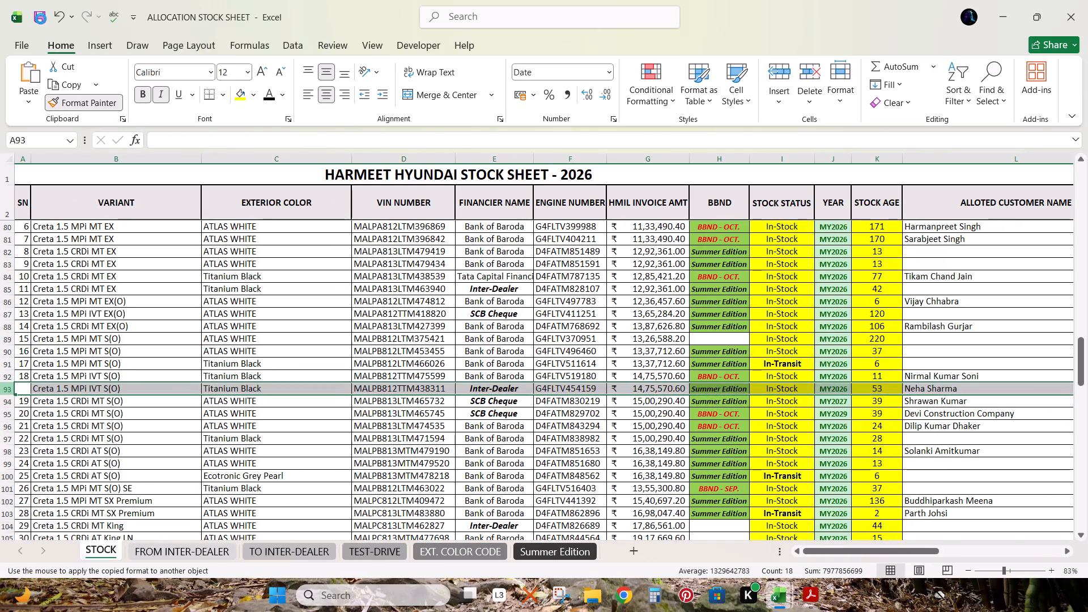
Copy spec code FHW5D661V D1C0 from the Creta's invoice PDF and search for it in the Summer Edition sheet, matching the code spacing.
click(818, 600)
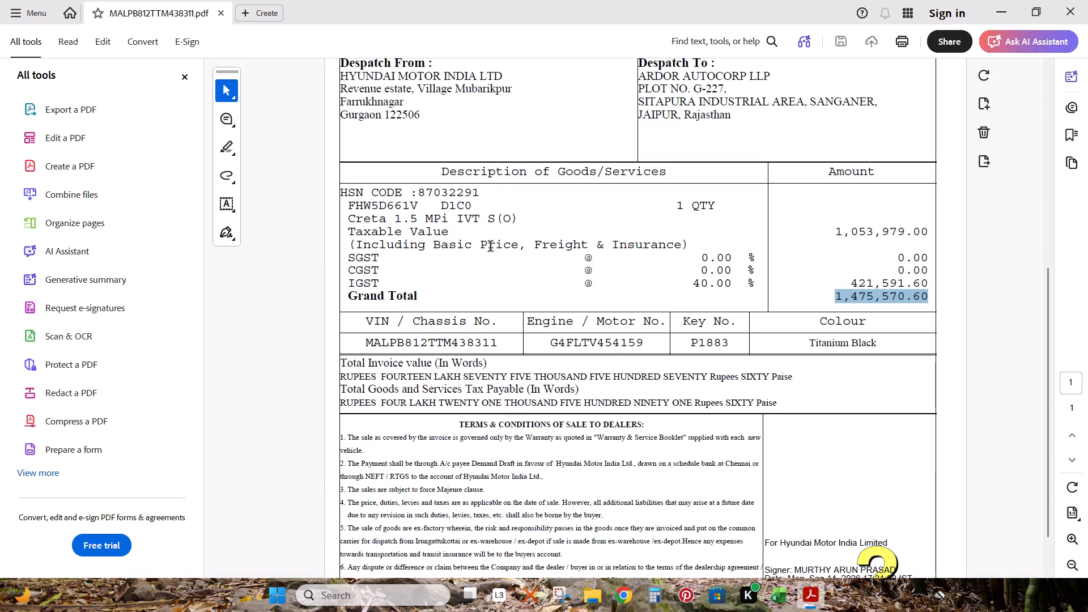
drag(350, 206, 464, 207)
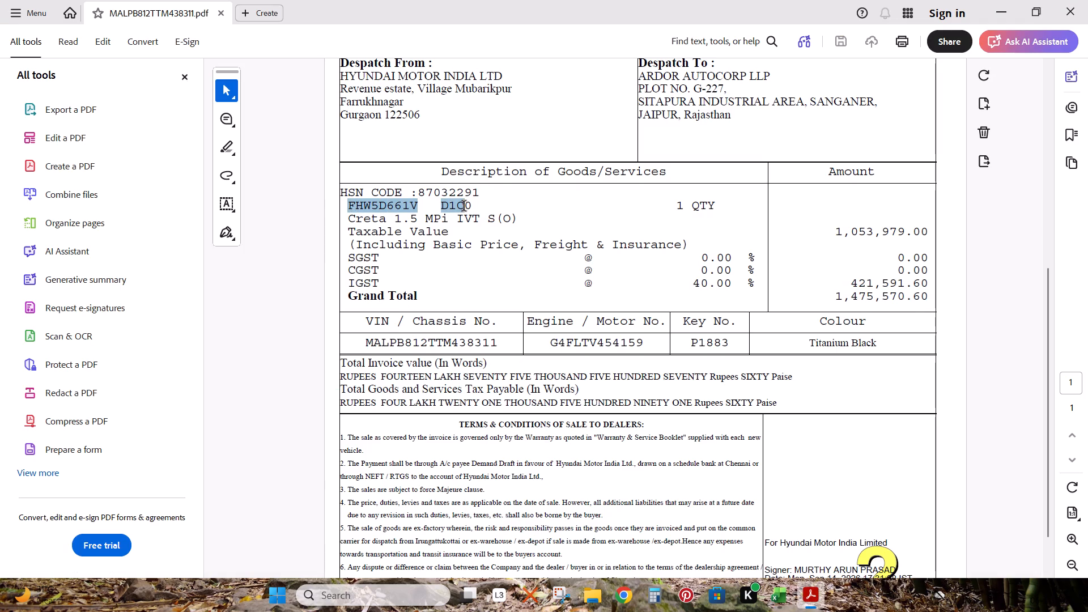
drag(464, 207, 472, 207)
key(ctrl+c)
key(alt+Tab)
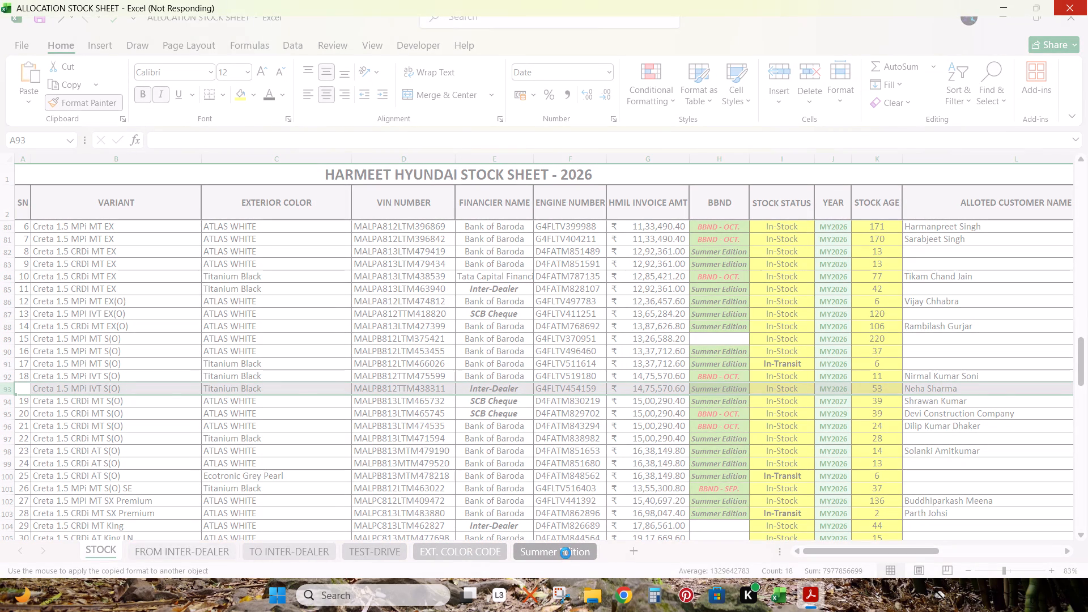
click(566, 553)
click(666, 329)
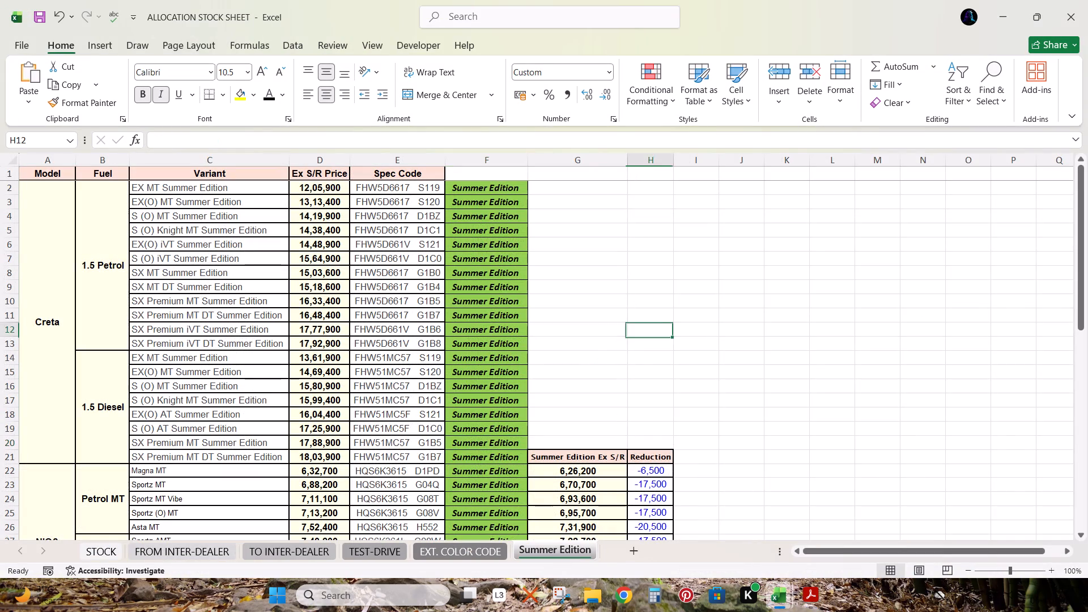
key(ctrl+f)
key(ctrl+v)
key(ctrl+Left)
key(BackSpace)
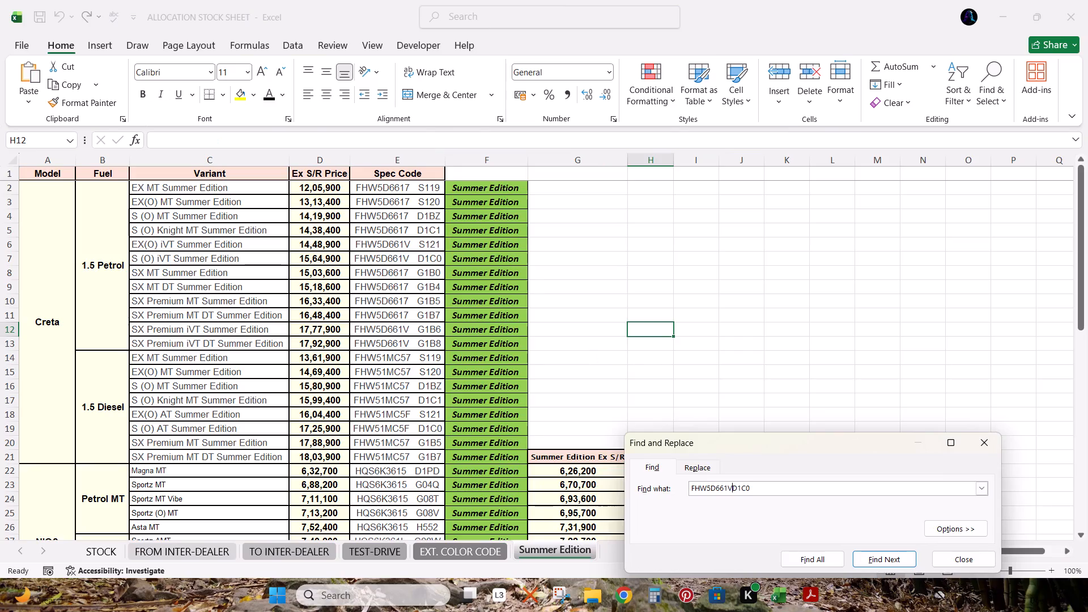
key(space)
key(space)
key(space)
key(Return)
key(Return)
key(Return)
key(Return)
key(Return)
key(Return)
key(Return)
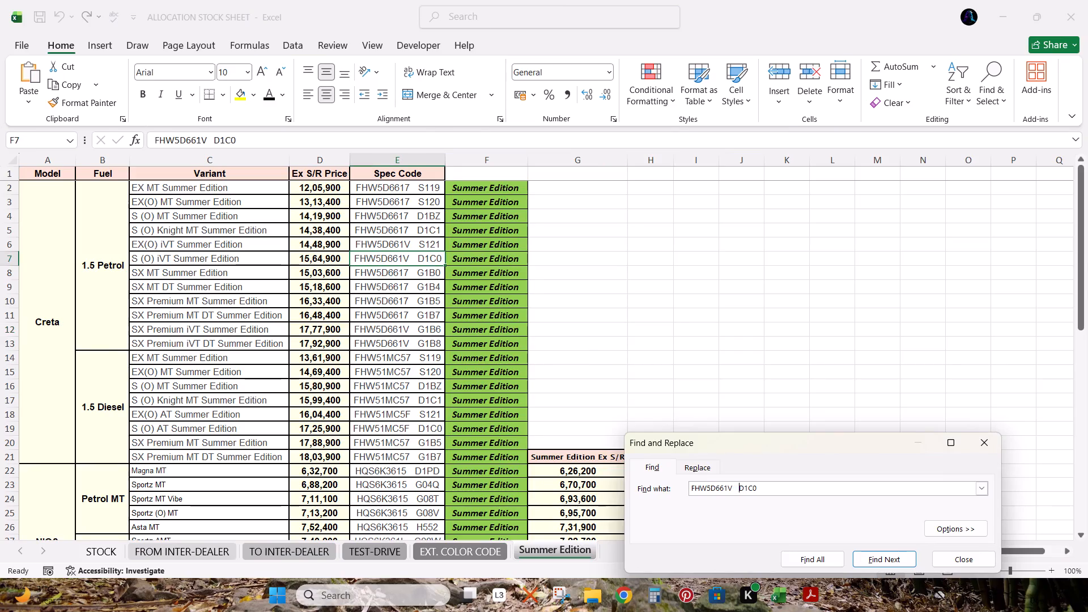
key(Return)
key(Escape)
Return to the Creta in STOCK row 93 and save the workbook.
key(ctrl+Page_Up)
key(ctrl+Page_Up)
key(ctrl+Page_Up)
key(ctrl+Page_Up)
key(ctrl+Page_Up)
key(ctrl+Page_Up)
key(ctrl+Page_Up)
key(ctrl+Page_Up)
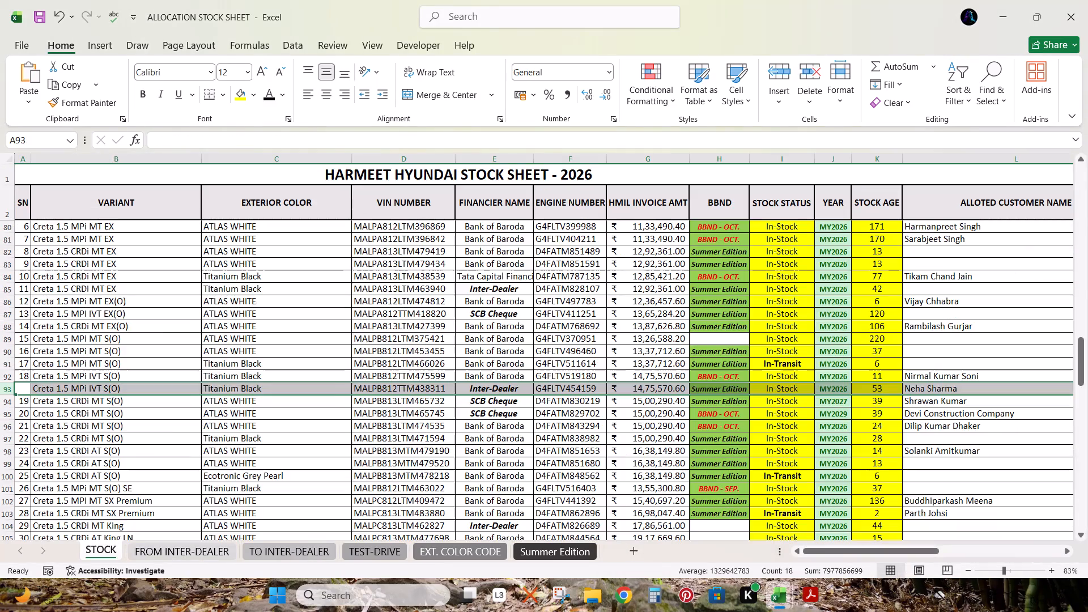
key(Left)
key(Right)
key(ctrl+s)
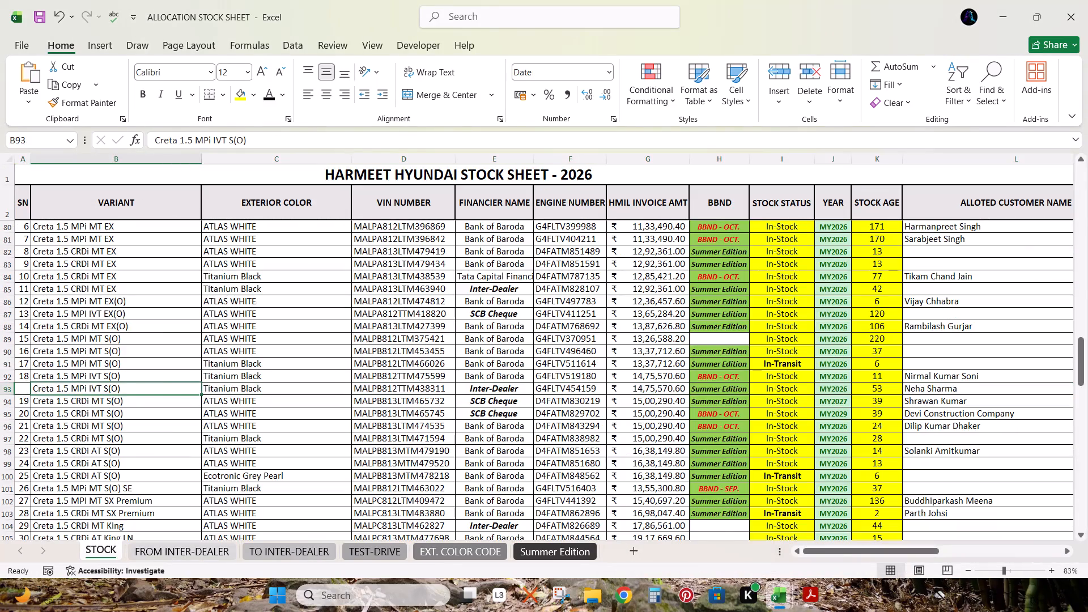
Review the Creta's entries across STOCK row 93 against the neighbouring rows, from financier name through plant billing date and remarks.
key(shift+space)
key(shift+Up)
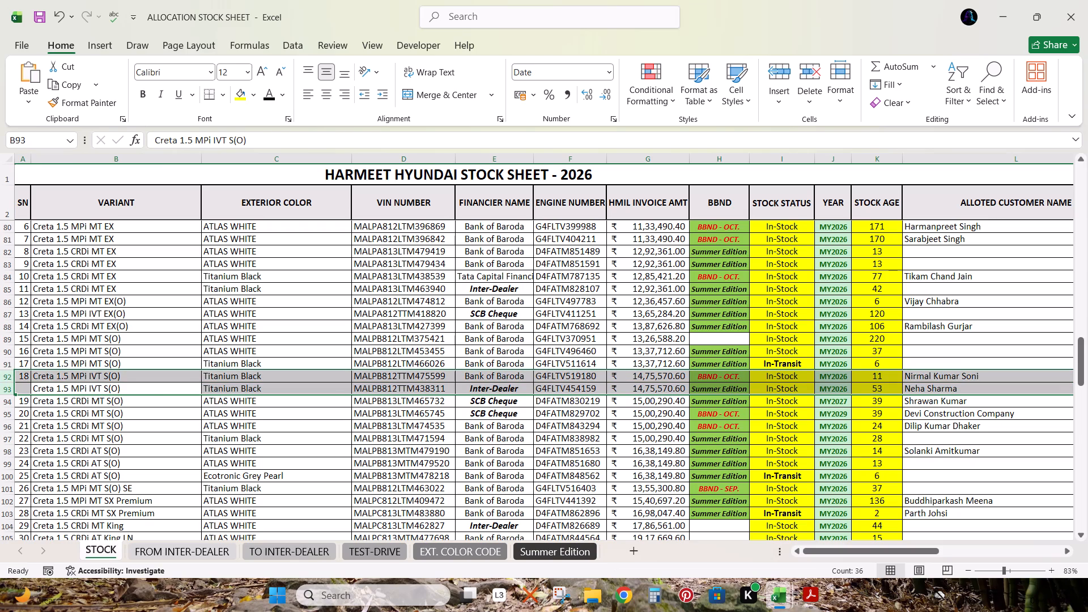
key(Down)
key(Right)
key(Right)
key(Right)
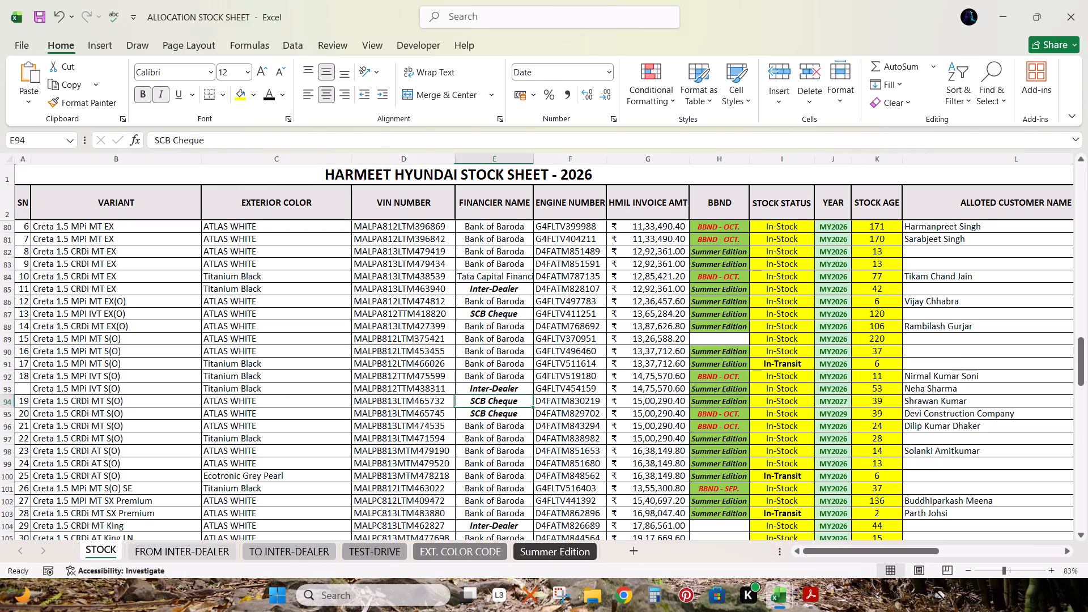
key(Right)
key(Right)
key(Left)
key(Left)
key(Up)
key(shift+space)
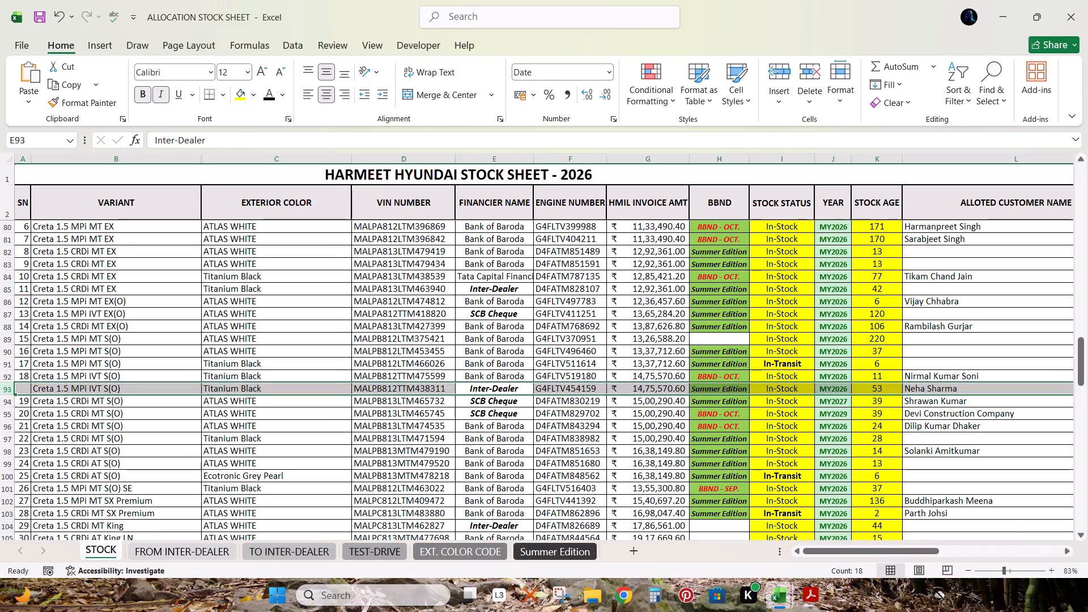
key(Right)
key(Right)
key(Right)
key(Right)
key(Right)
key(Right)
key(Right)
key(Right)
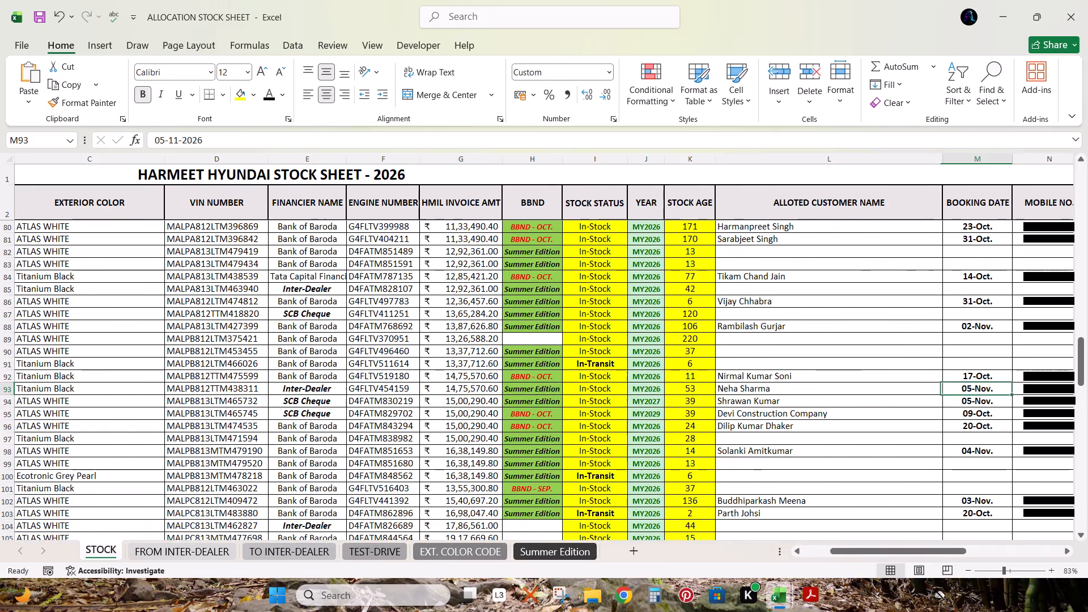
key(Right)
key(Right)
key(Right)
key(Right)
key(Right)
key(Right)
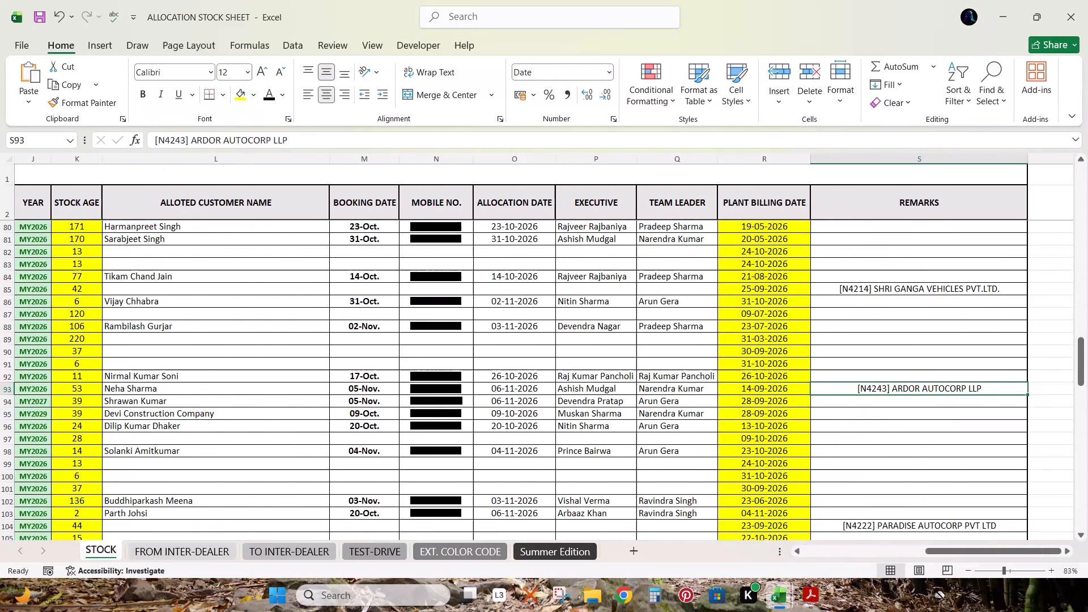
key(Left)
Compare the plant billing date and remarks dealer in STOCK row 93 with the vehicle's HMI invoice date and wholesale dealer in GDMS.
key(alt+Tab)
key(alt+Tab)
key(alt+Tab)
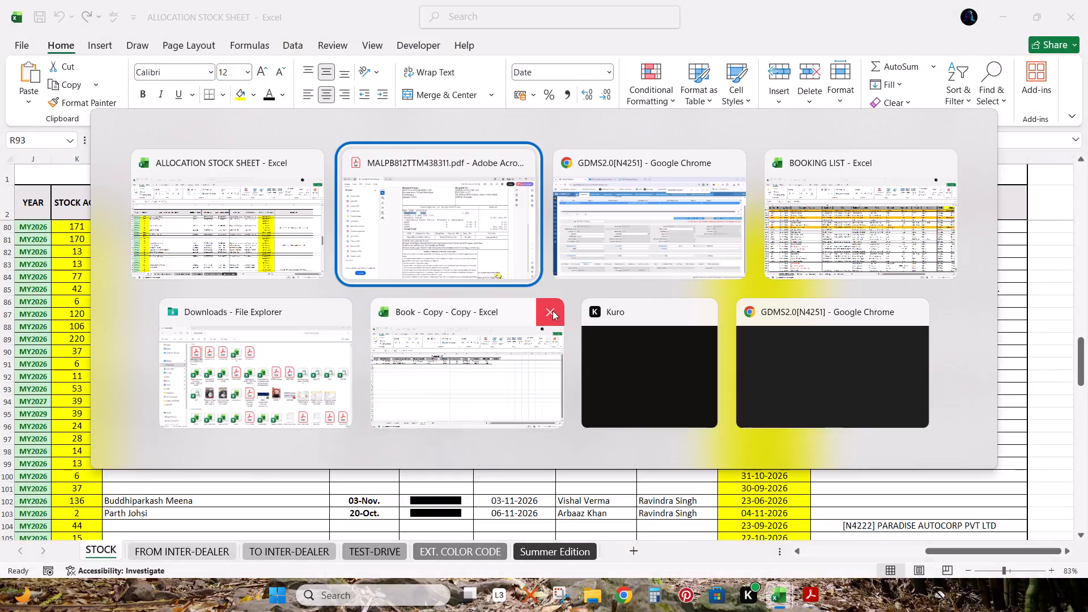
key(alt+Tab)
click(444, 150)
click(445, 150)
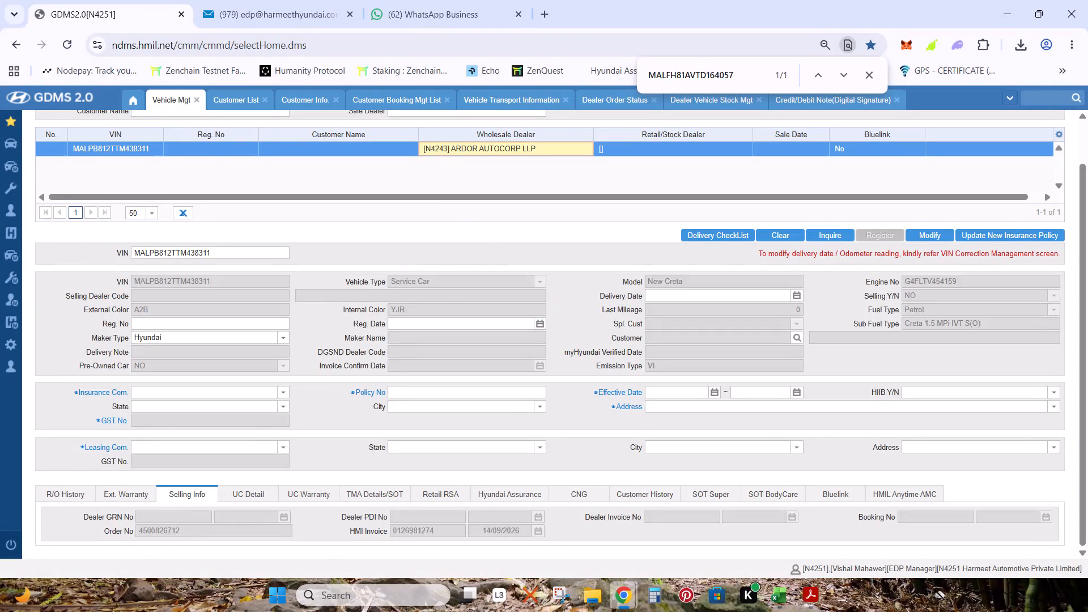
click(445, 150)
key(alt+Tab)
key(shift+space)
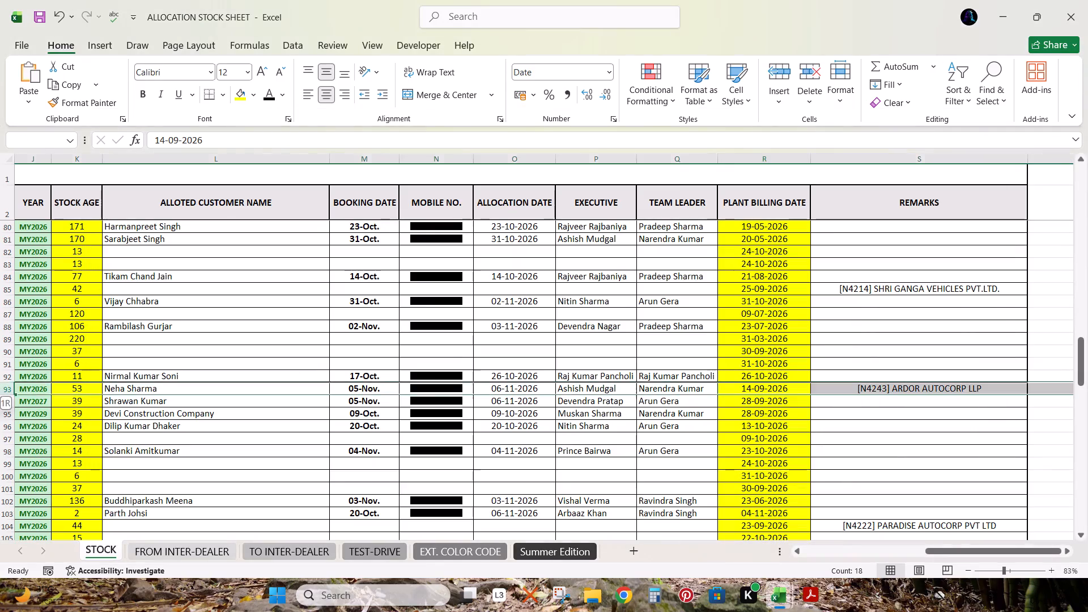
key(Down)
key(Up)
key(shift+space)
key(alt+Tab)
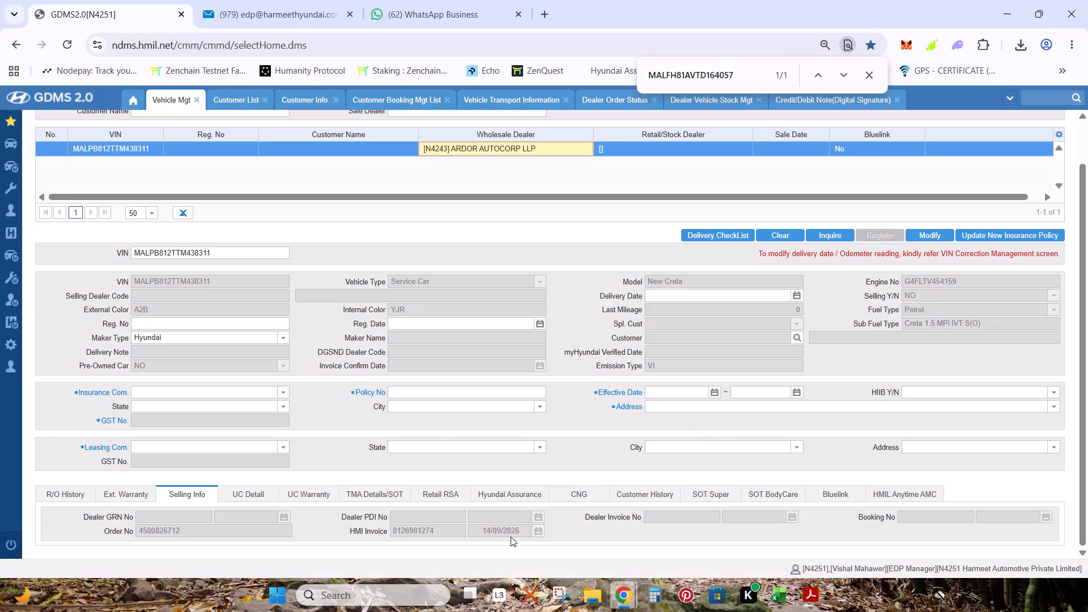
key(alt+Tab)
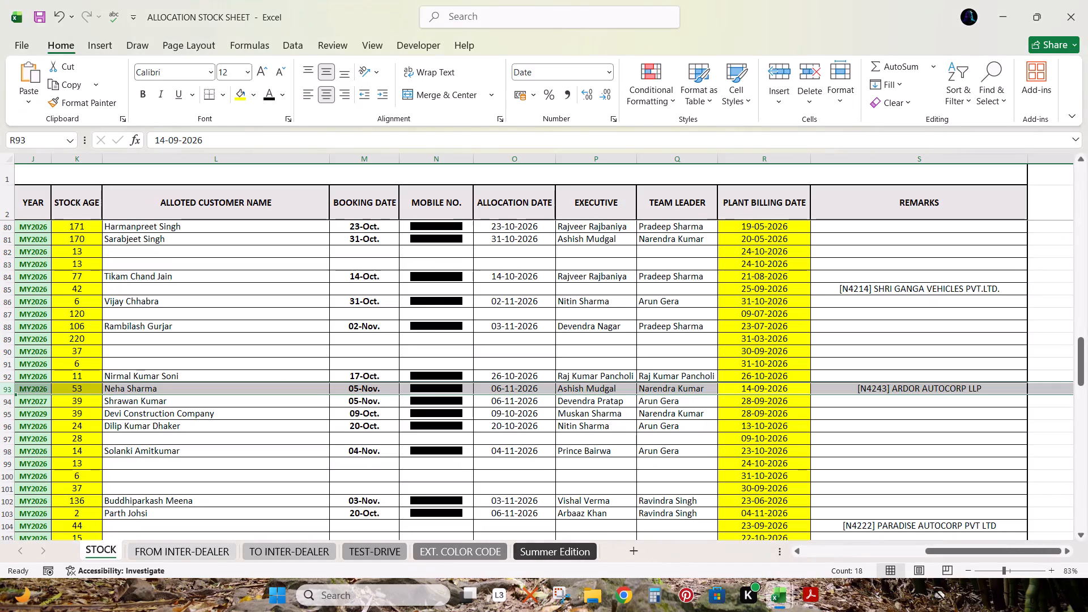
key(alt+Tab)
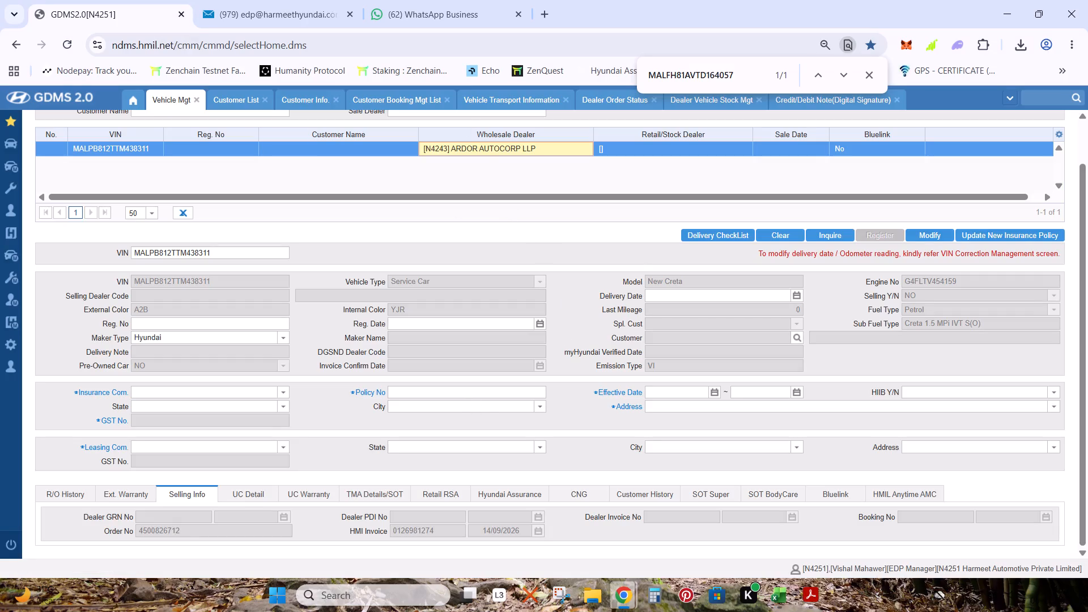
click(483, 148)
key(alt+Tab)
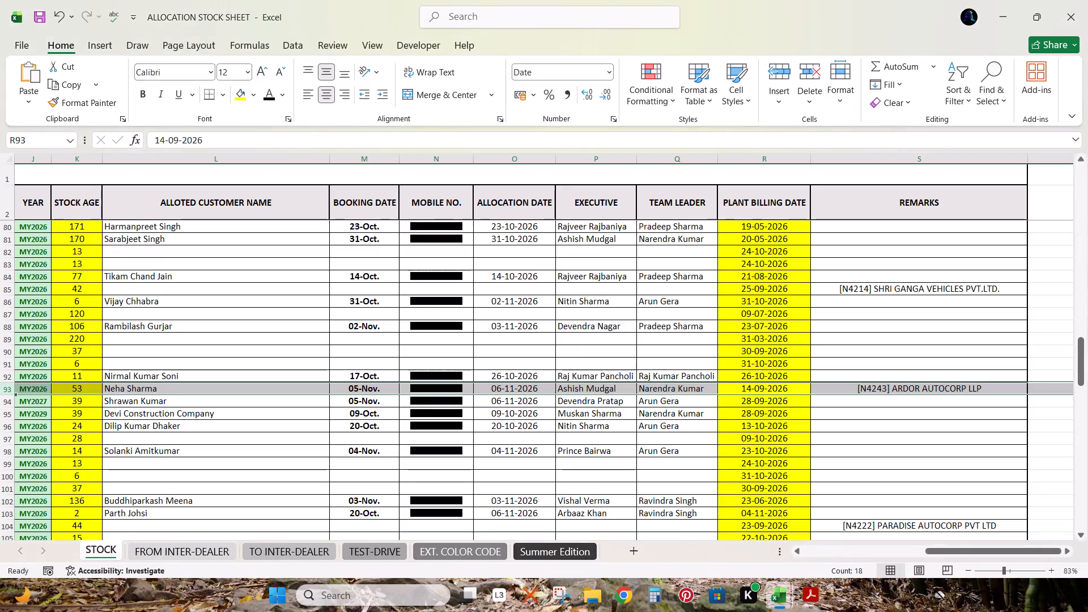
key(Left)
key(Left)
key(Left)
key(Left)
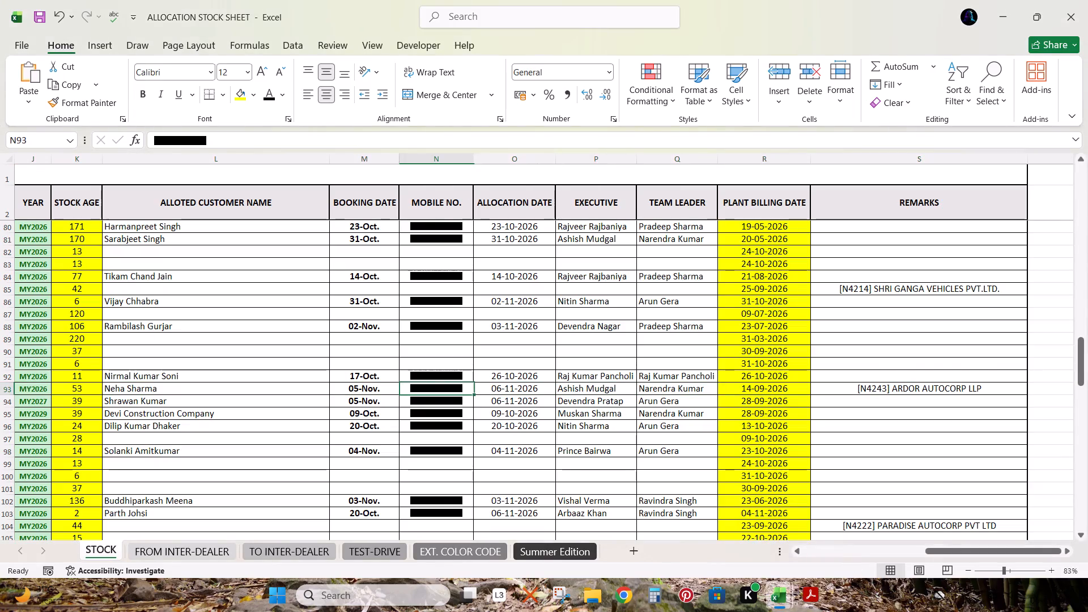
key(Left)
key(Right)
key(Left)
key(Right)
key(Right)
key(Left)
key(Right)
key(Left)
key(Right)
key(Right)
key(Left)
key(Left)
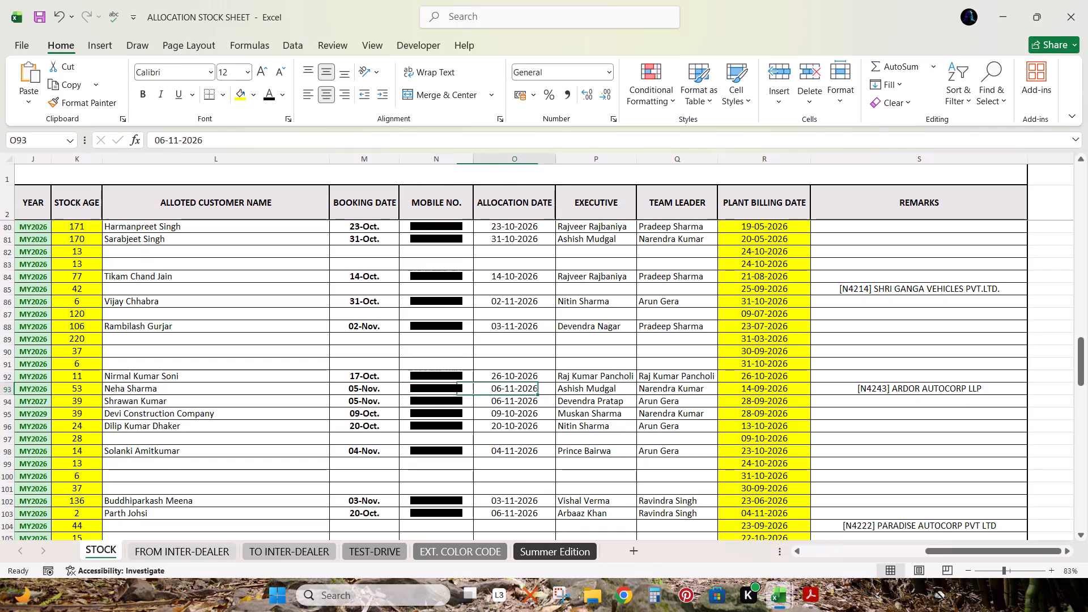
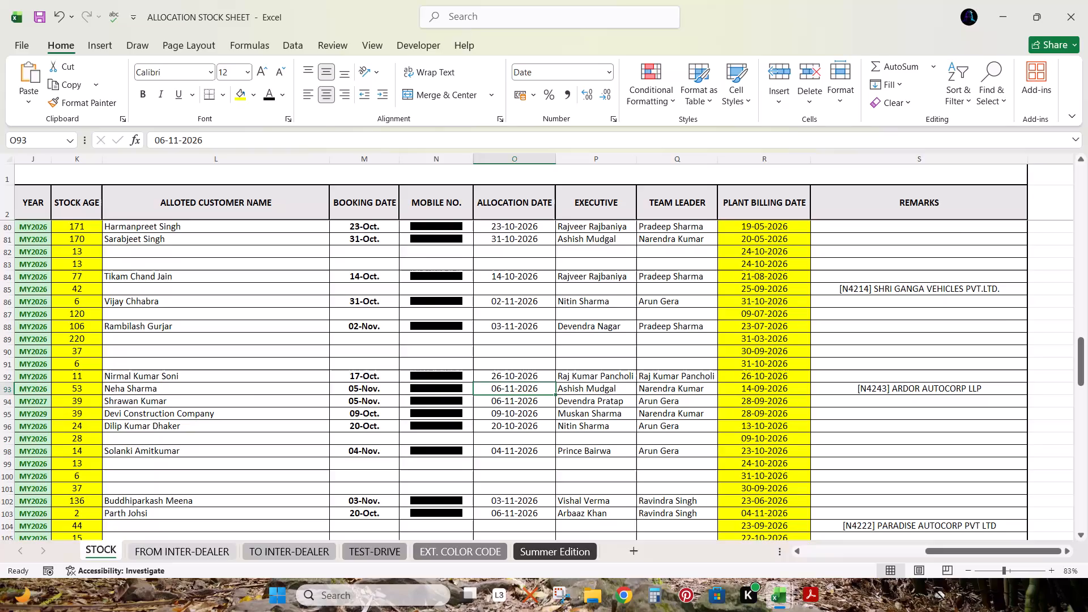
Copy the allotted customer name from STOCK row 93 and search for it in the TOTAL BOOKING sheet of BOOKING LIST.
key(ctrl+Left)
key(ctrl+Left)
key(ctrl+Left)
key(ctrl+Left)
key(Right)
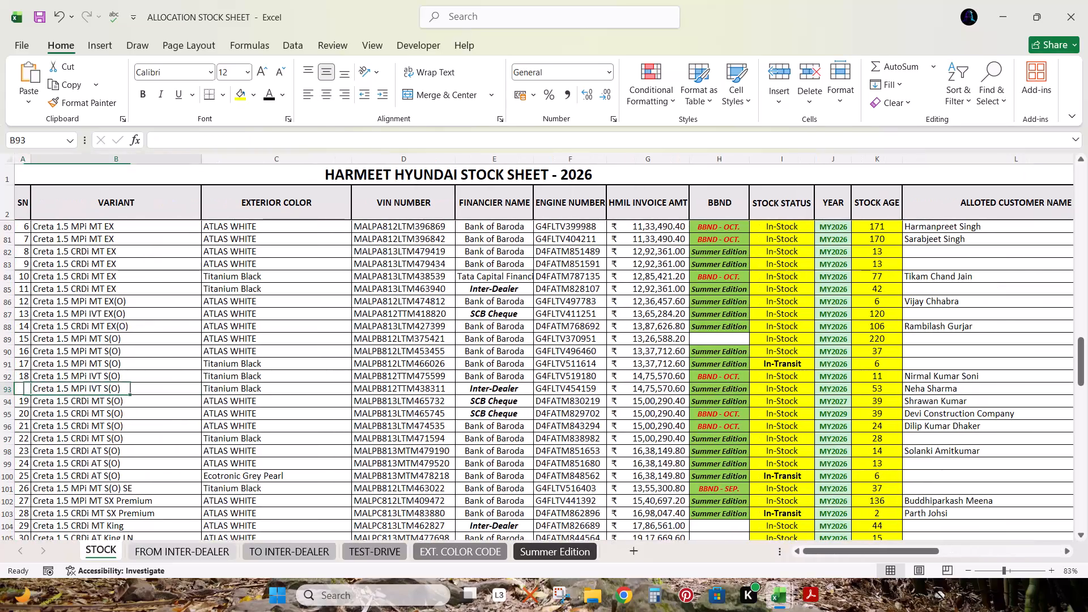
key(Right)
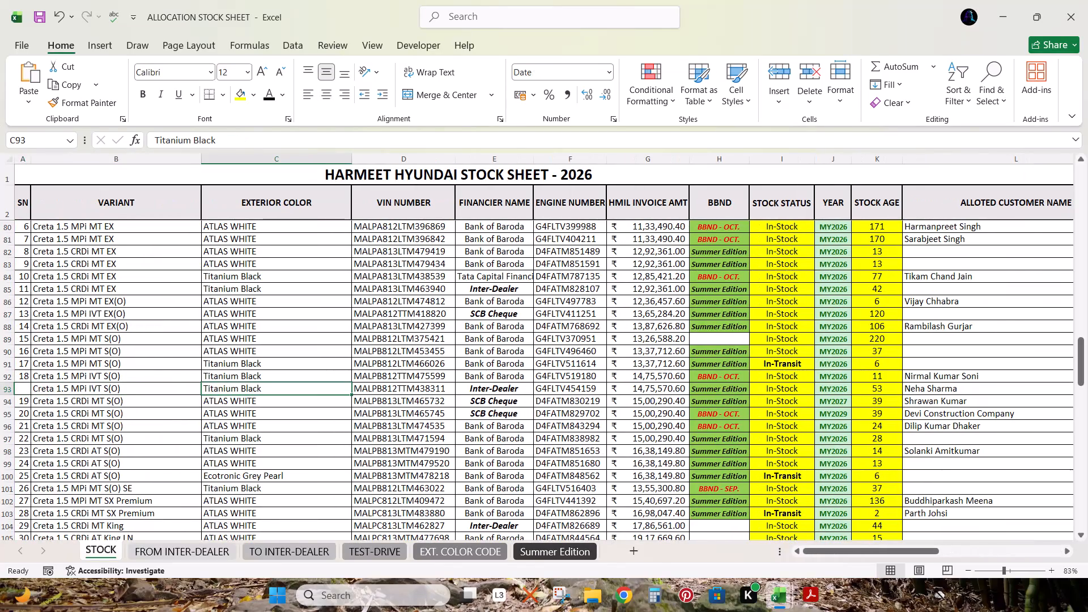
key(Right)
key(Right)
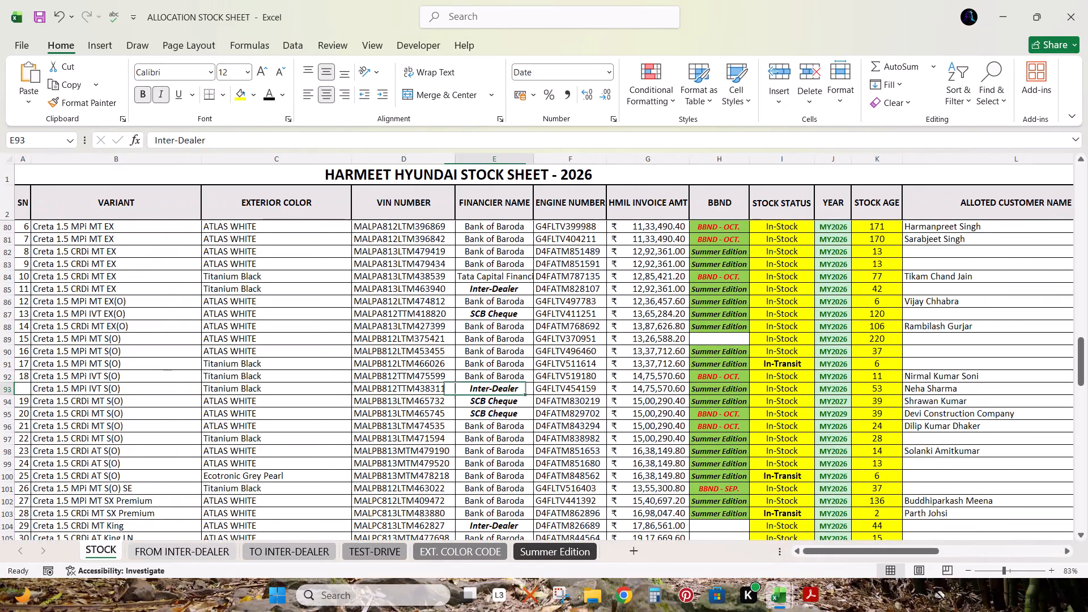
key(Right)
key(Right)
key(Right)
key(Right)
key(Right)
key(Right)
key(Right)
key(ctrl+c)
key(alt+Tab)
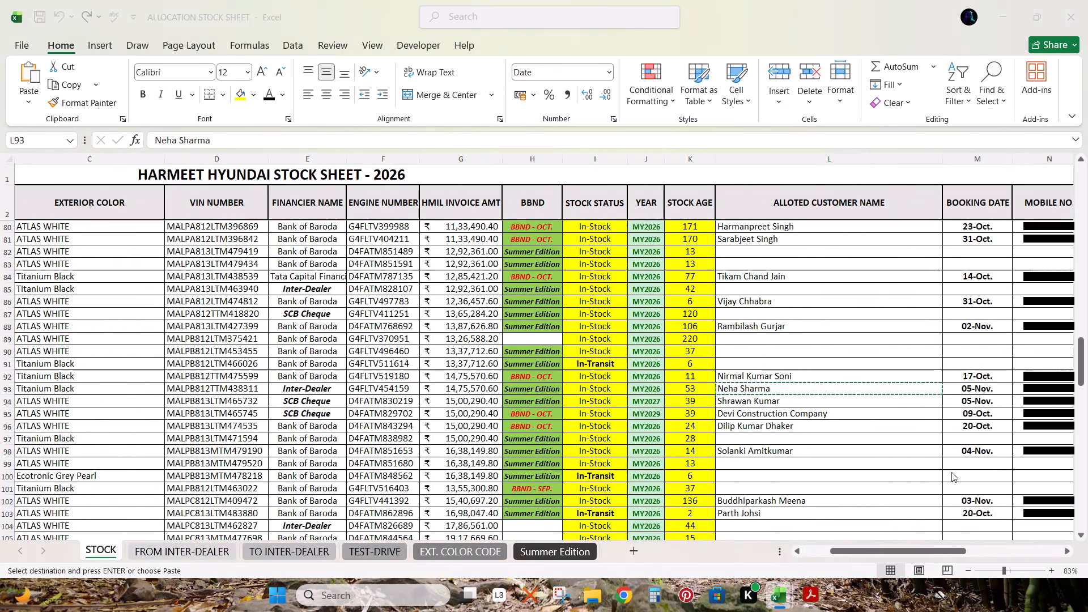
key(alt+Tab)
key(alt+Tab)
key(Right)
key(ctrl+f)
key(ctrl+v)
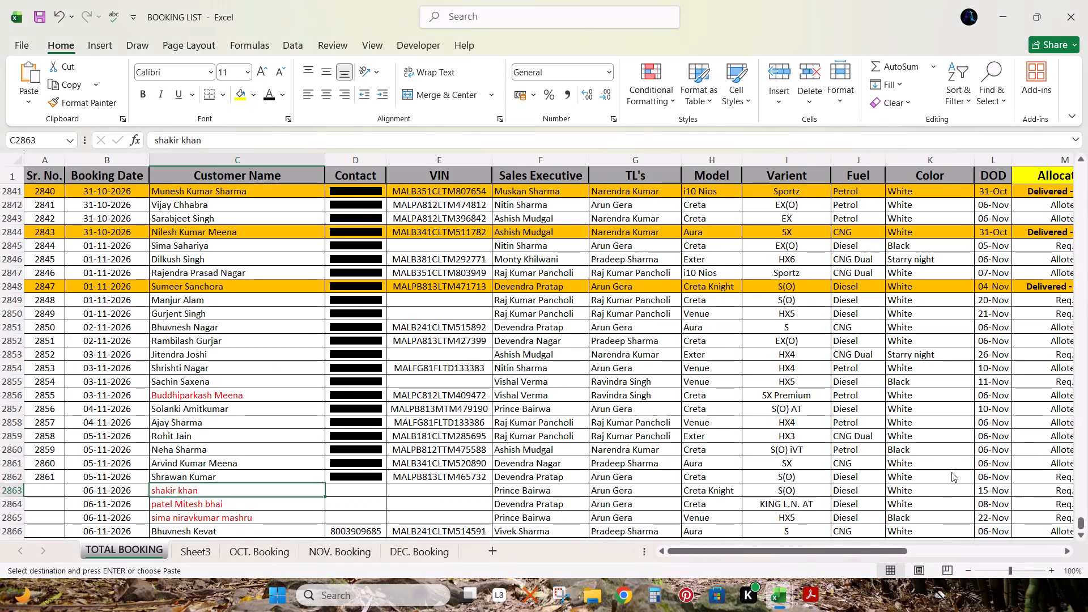
key(Return)
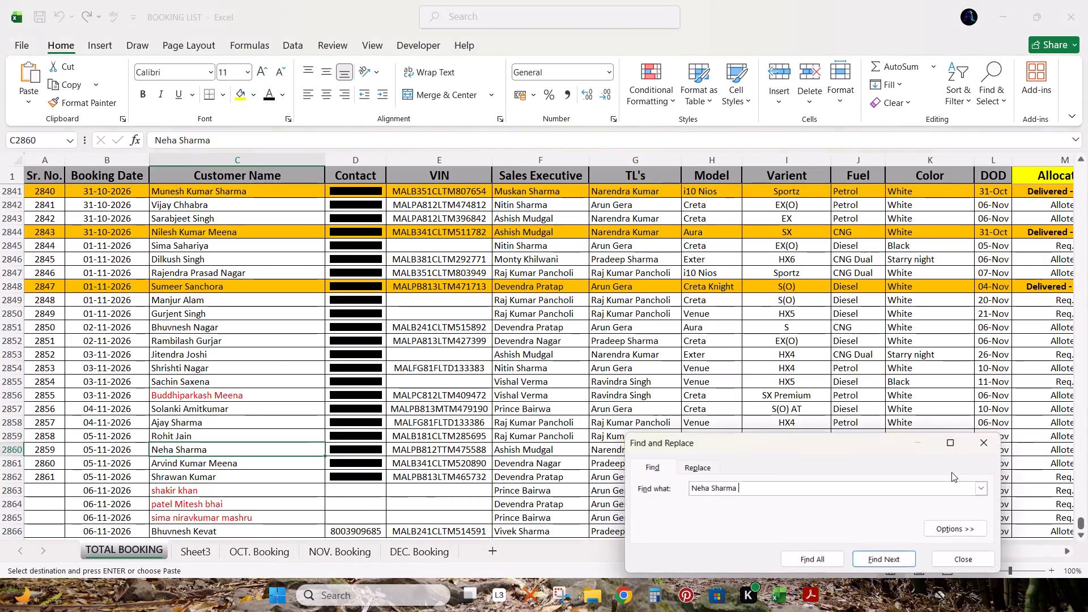
key(Escape)
key(Right)
key(Right)
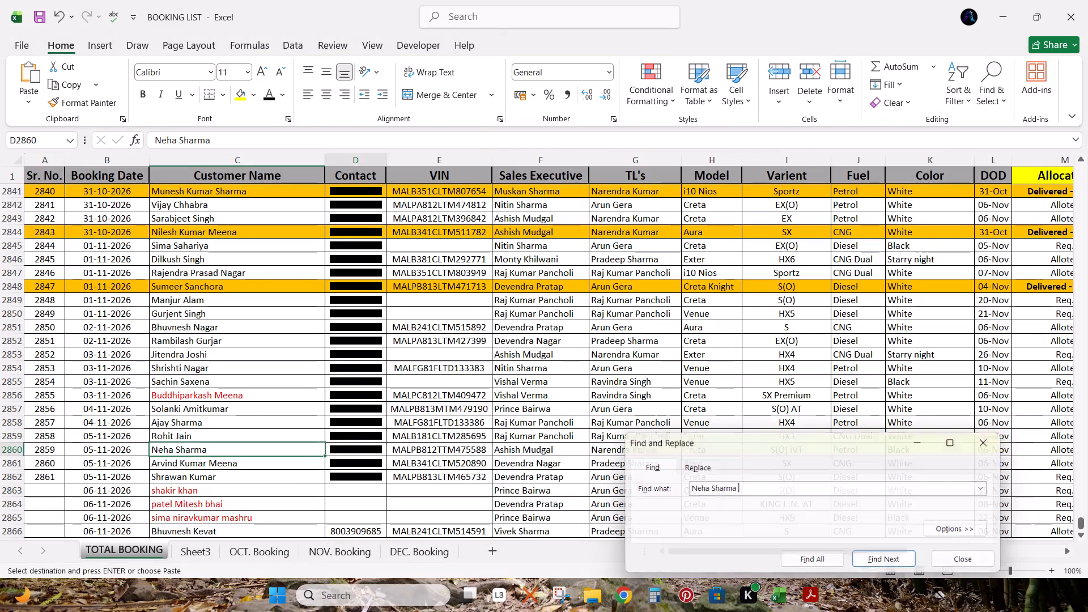
key(alt+Tab)
key(ctrl+Left)
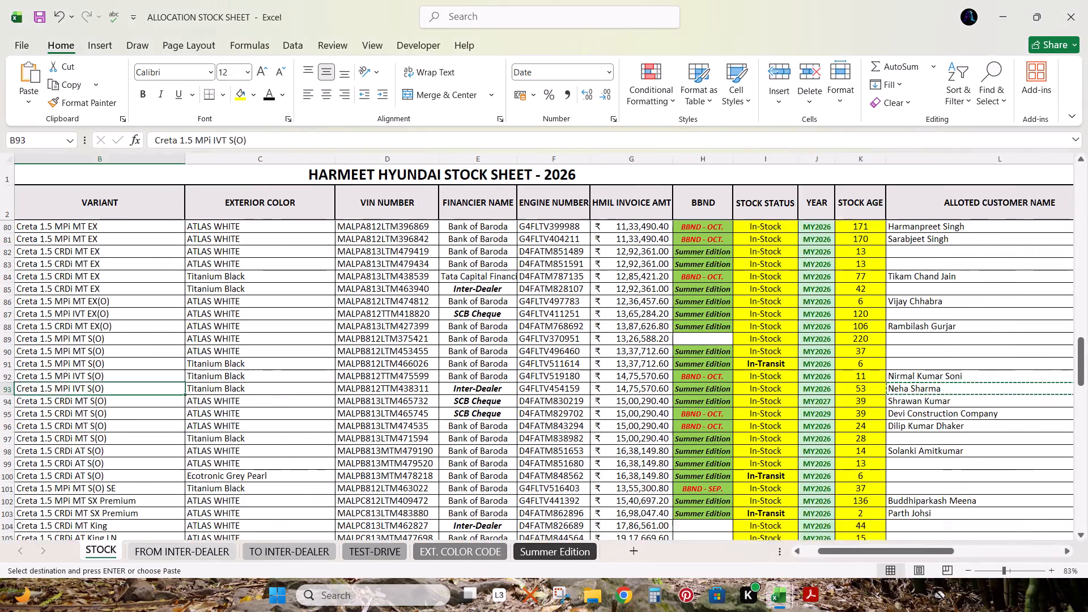
key(ctrl+Left)
key(Right)
key(Right)
key(Right)
key(ctrl+c)
key(alt+Tab)
key(ctrl+v)
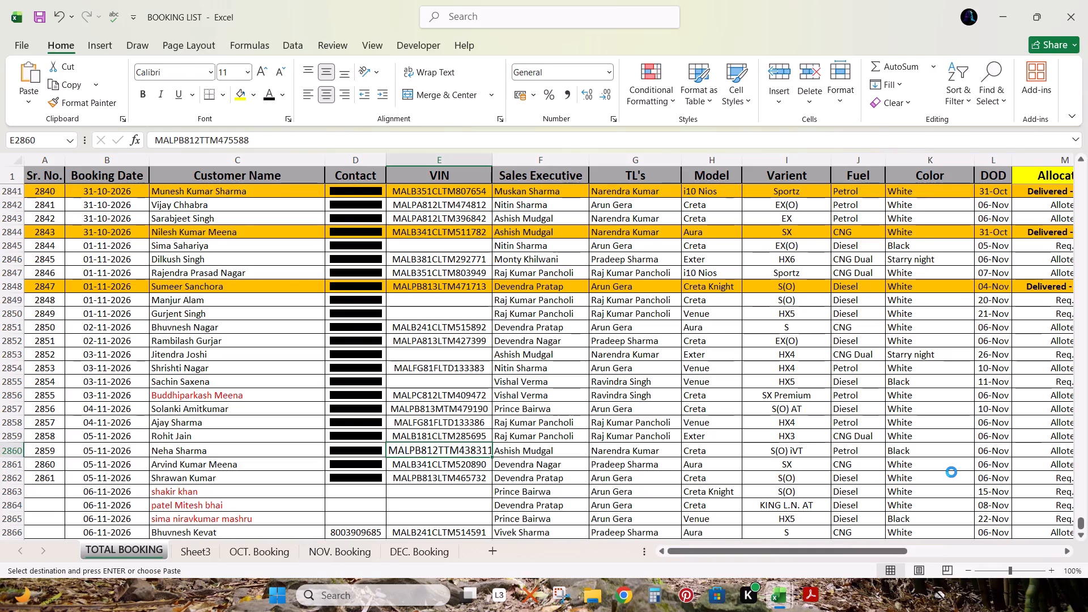
Apply the VIN cell formatting from TOTAL BOOKING row 2861 to the VIN in row 2860 and save BOOKING LIST.
key(Down)
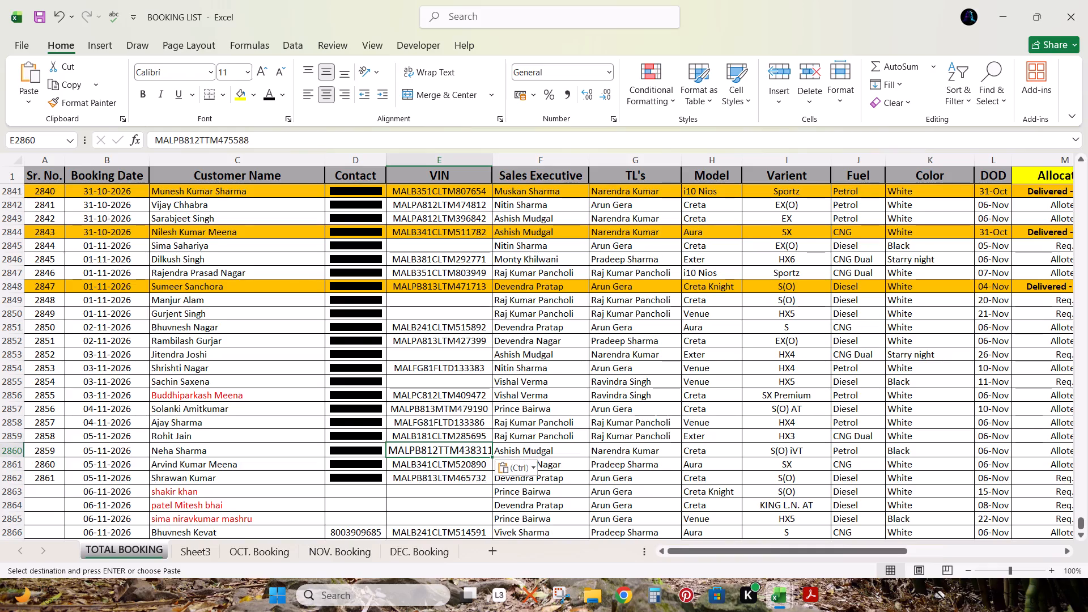
click(116, 105)
key(Up)
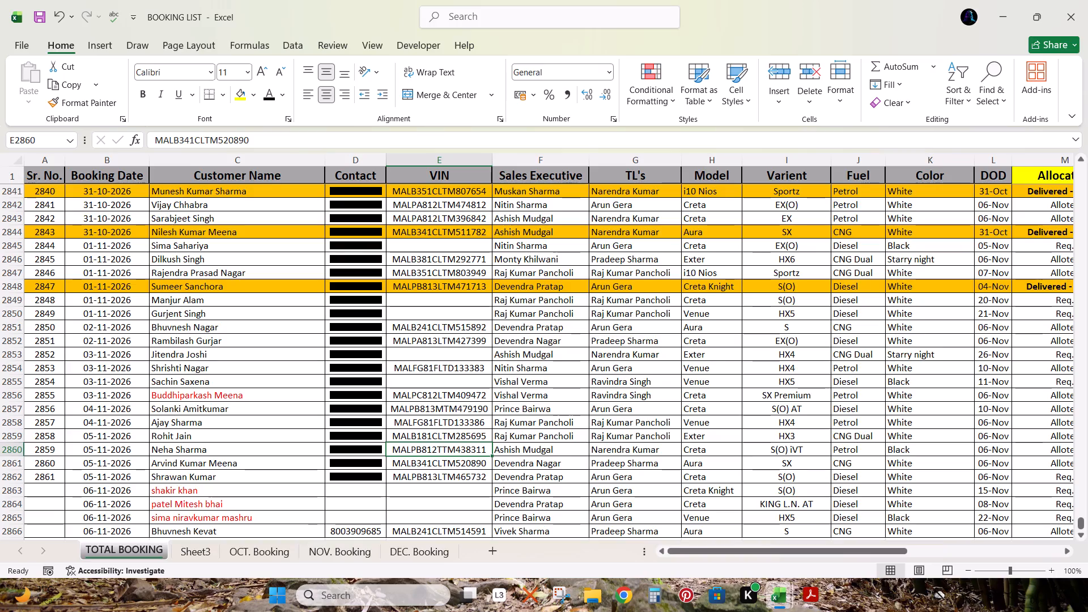
key(Right)
key(Left)
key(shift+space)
key(ctrl+s)
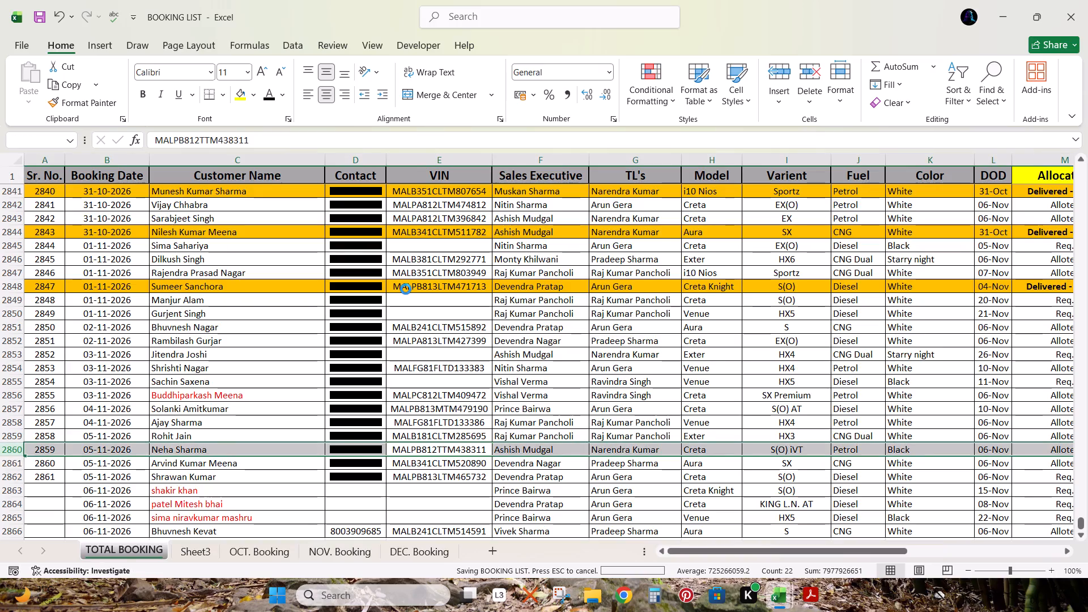
Compare STOCK row 93 with TOTAL BOOKING row 2860, review the row through its remarks, and save ALLOCATION STOCK SHEET.
key(alt+Tab)
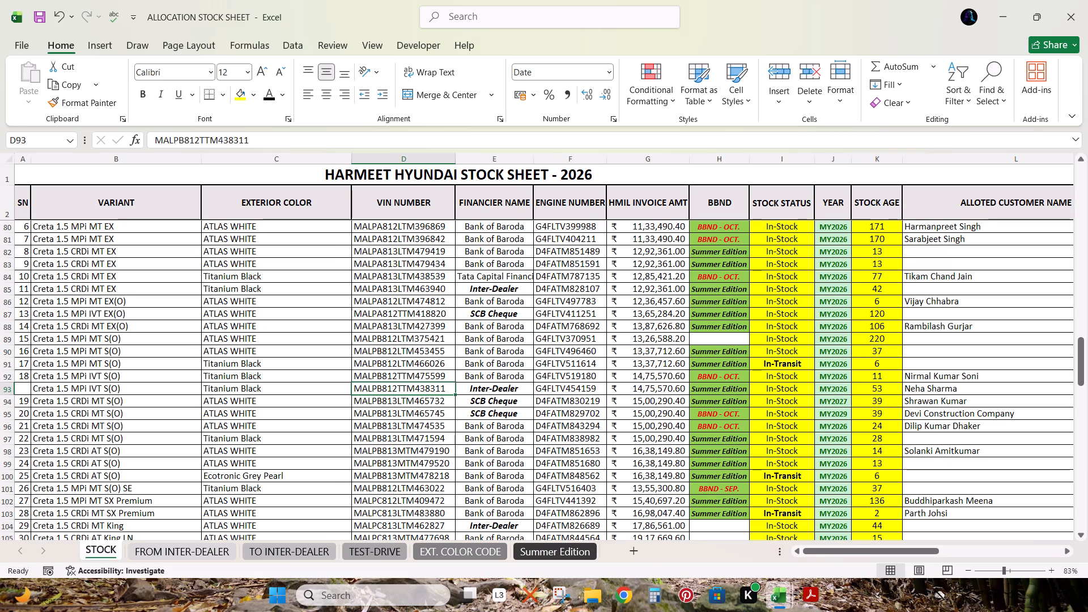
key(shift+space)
key(alt+Tab)
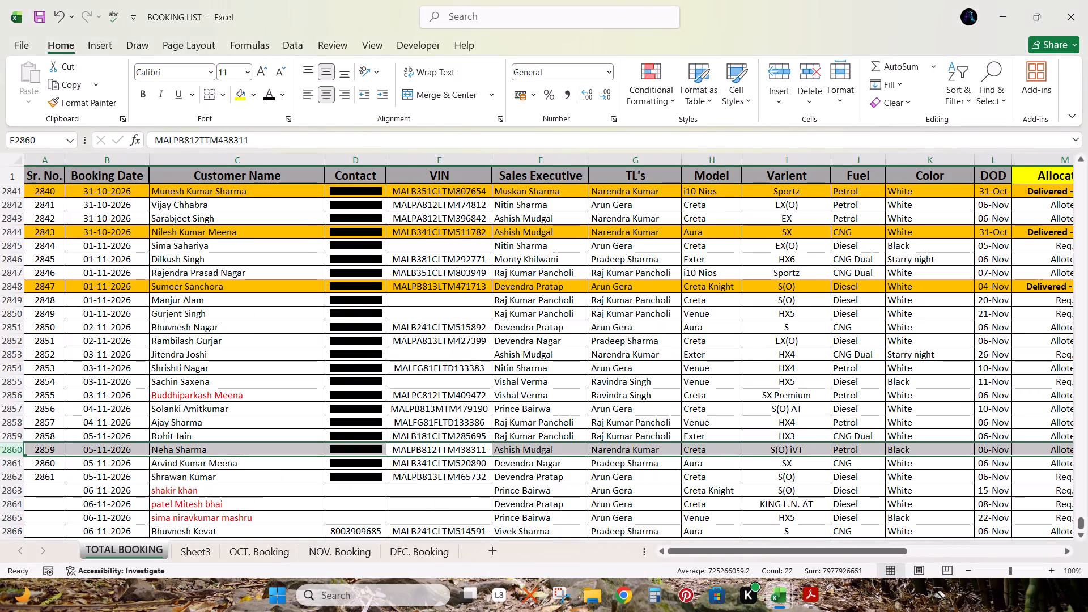
key(alt+Tab)
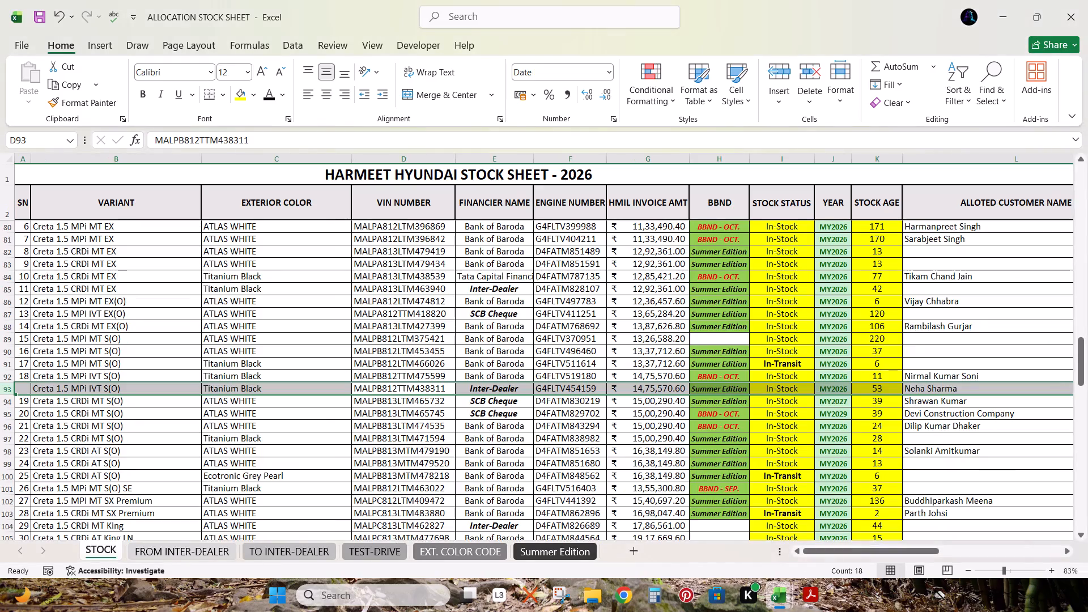
key(ctrl+Right)
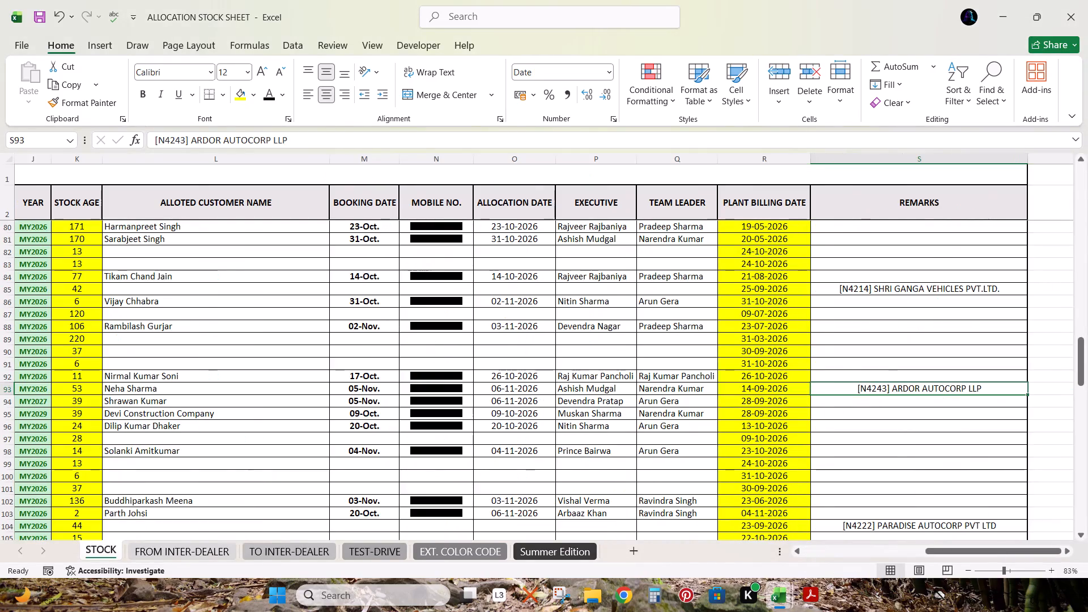
key(Left)
key(Left)
key(ctrl+Left)
key(ctrl+Left)
key(Right)
key(Right)
key(Right)
key(Right)
key(Right)
key(Right)
key(Right)
key(Right)
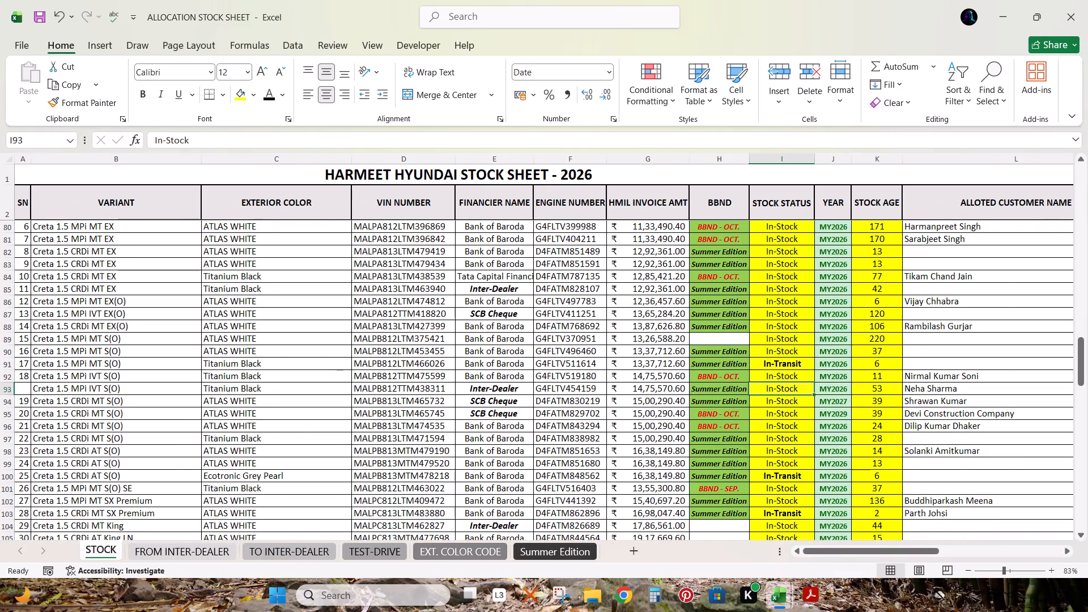
key(Right)
key(Right)
key(Right)
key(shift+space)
key(ctrl+s)
Compare the customer's booking and contact details between STOCK row 93 and TOTAL BOOKING row 2860, and save BOOKING LIST.
key(alt+Tab)
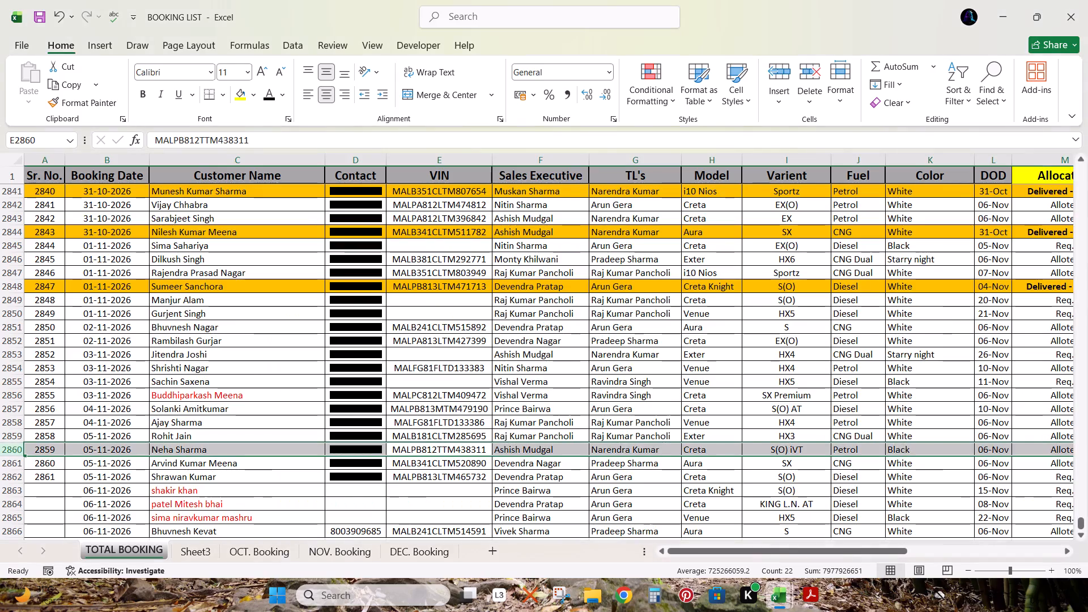
key(alt+Tab)
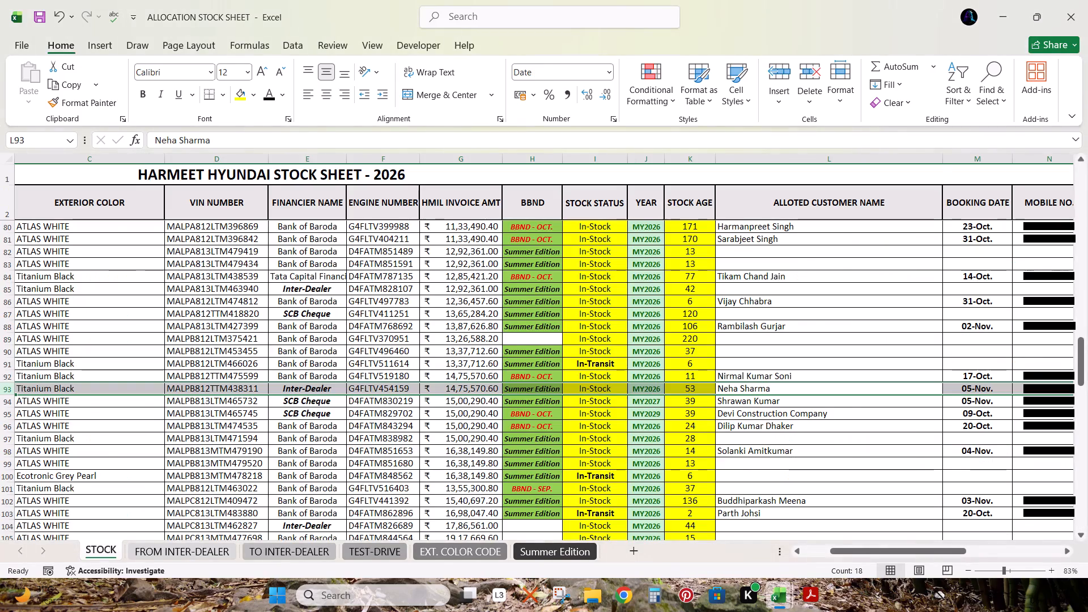
key(Right)
key(Right)
key(Right)
key(alt+Tab)
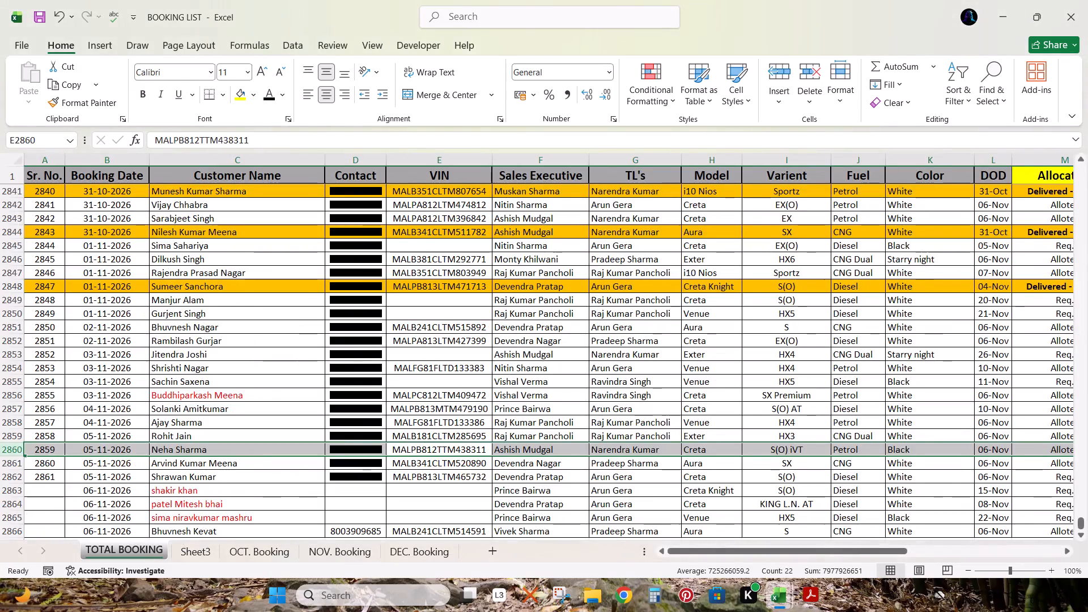
key(Right)
key(Left)
key(Left)
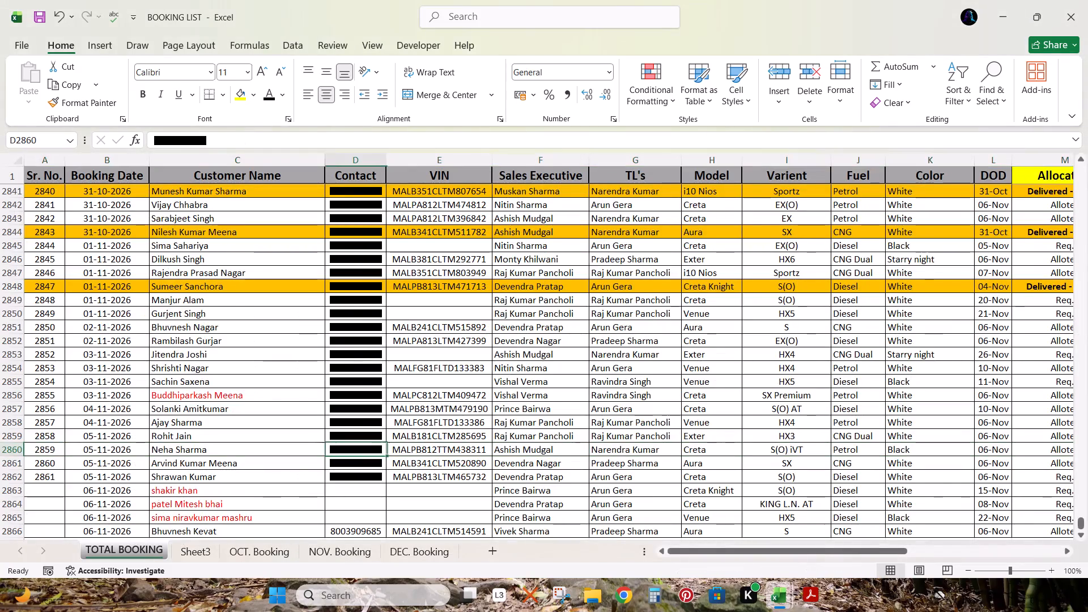
key(ctrl+Left)
key(ctrl+Left)
key(ctrl+s)
Return to the start of STOCK row 93, check the variant, color and VIN, and save ALLOCATION STOCK SHEET.
key(alt+Tab)
key(ctrl+Left)
key(ctrl+Left)
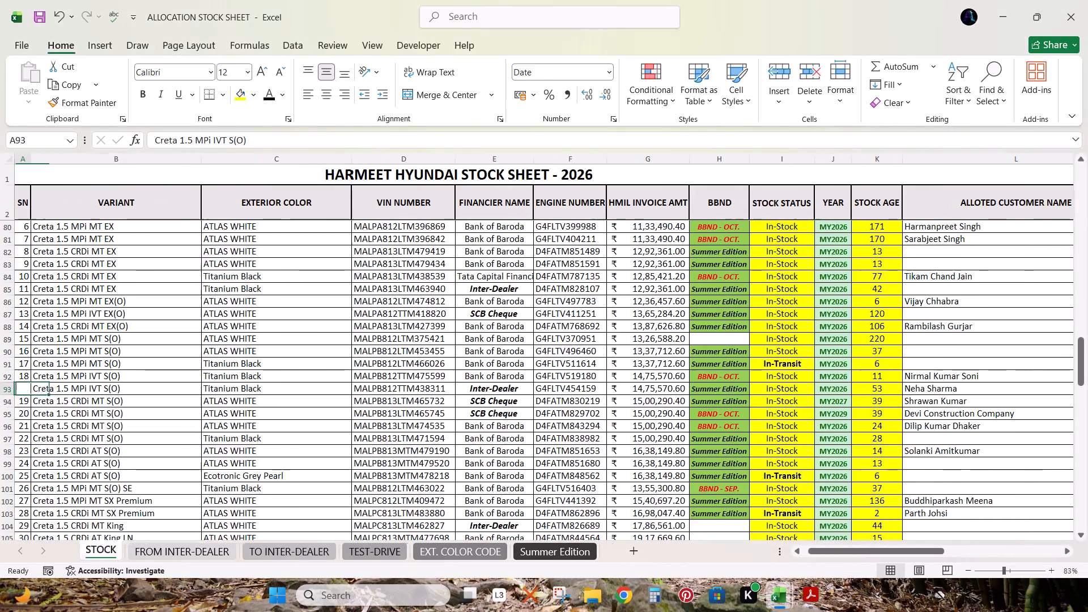
key(Right)
key(Right)
key(Right)
key(Left)
key(Left)
key(Left)
key(ctrl+s)
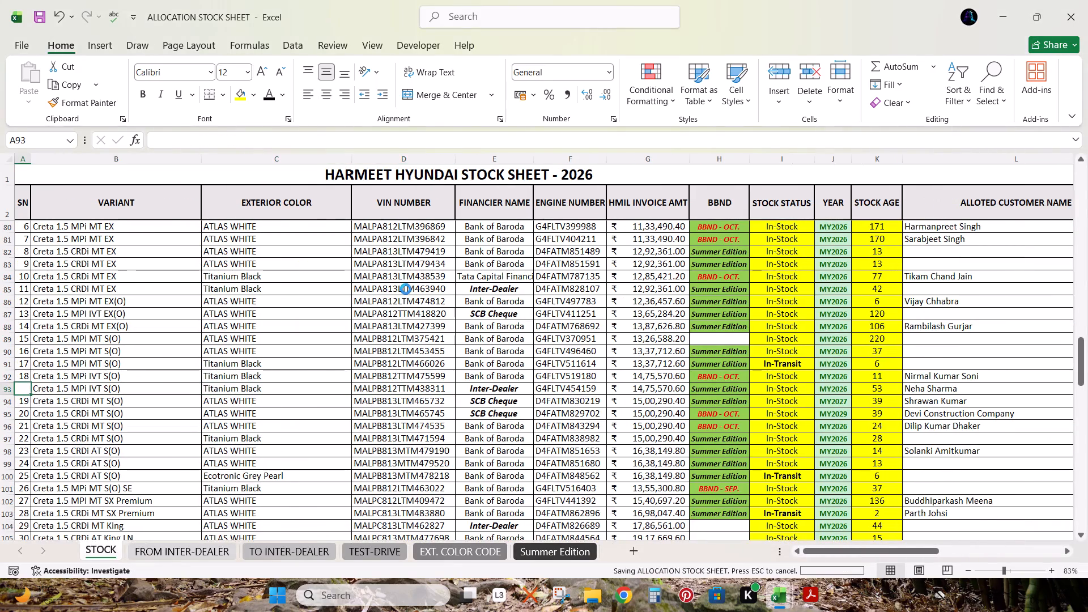
Review the Creta's entries in FROM INTER-DEALER row 335, from VIN and dealer through DMS, status, stock and NDP price.
key(ctrl+Page_Down)
key(Left)
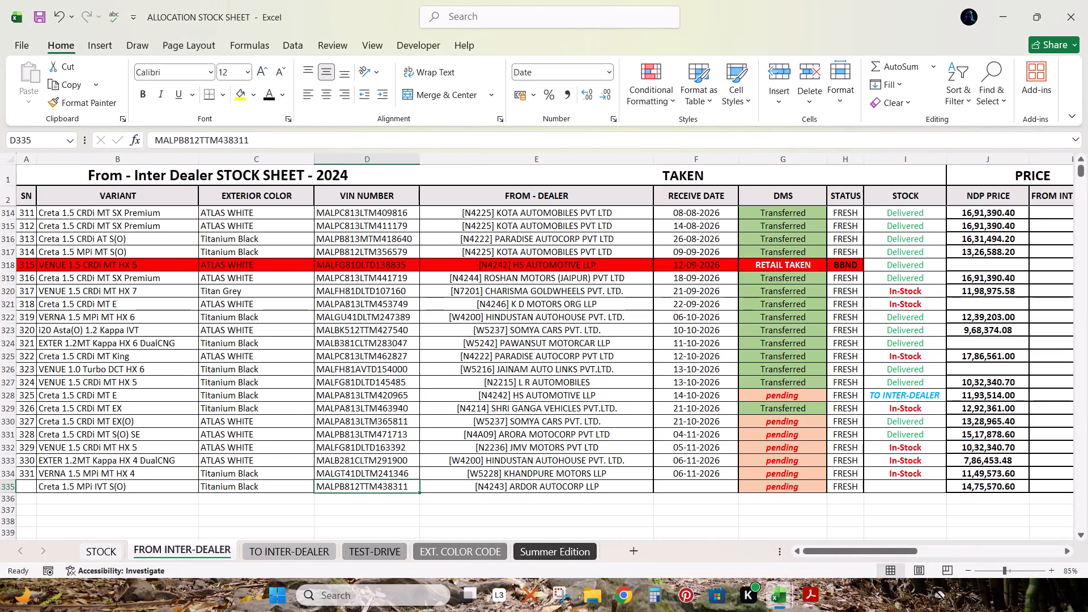
key(Right)
key(Right)
key(Right)
key(Right)
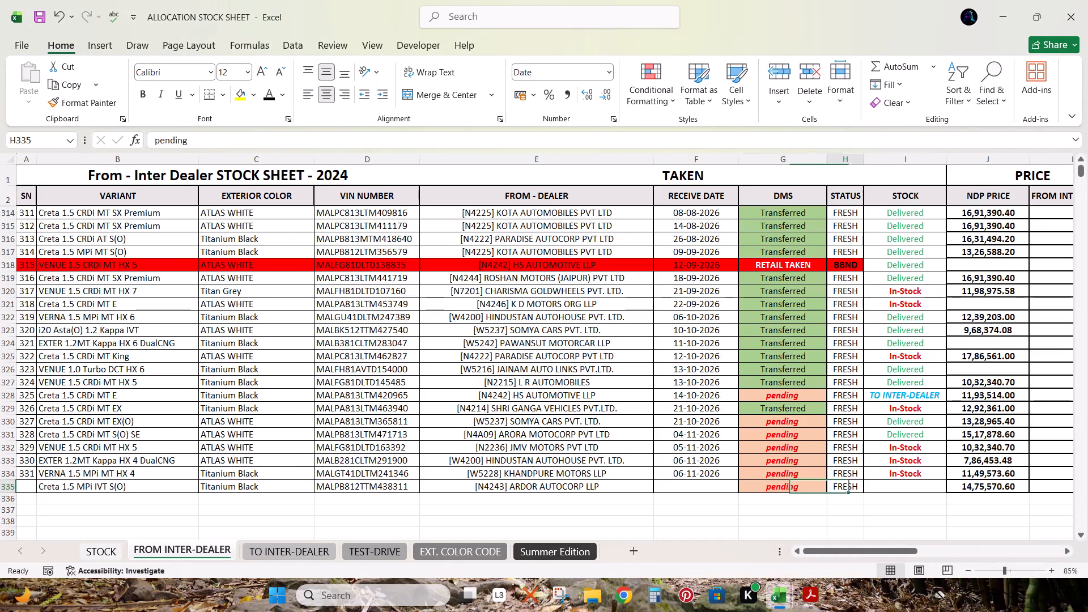
key(Right)
key(Right)
key(Right)
key(Right)
key(Down)
key(Left)
key(ctrl+Left)
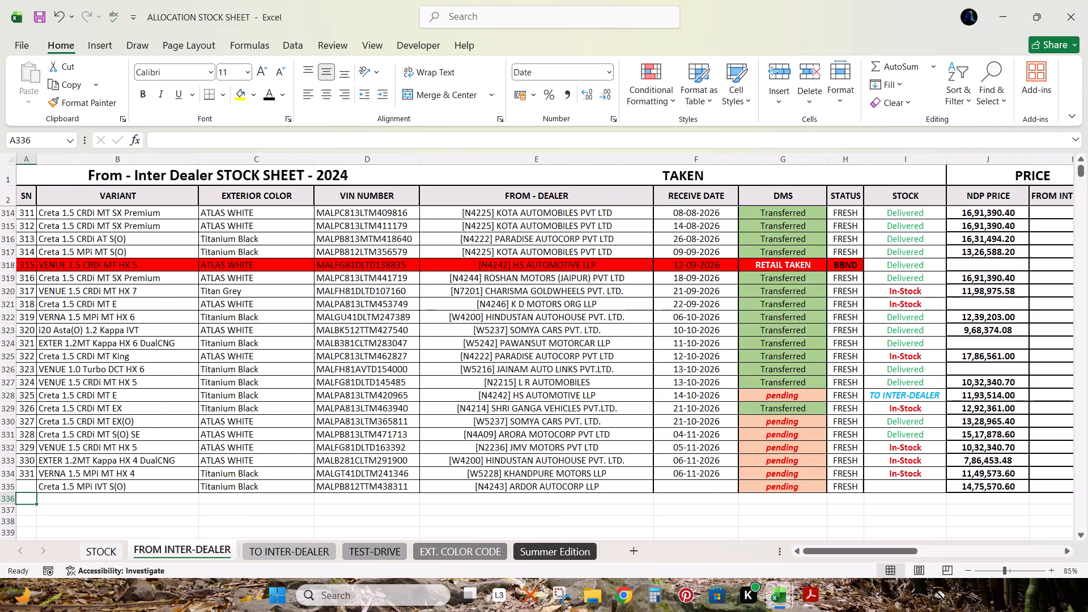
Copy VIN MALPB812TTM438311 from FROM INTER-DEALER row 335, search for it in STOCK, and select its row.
key(Right)
key(Up)
key(Right)
key(Right)
key(ctrl+c)
key(ctrl+Page_Up)
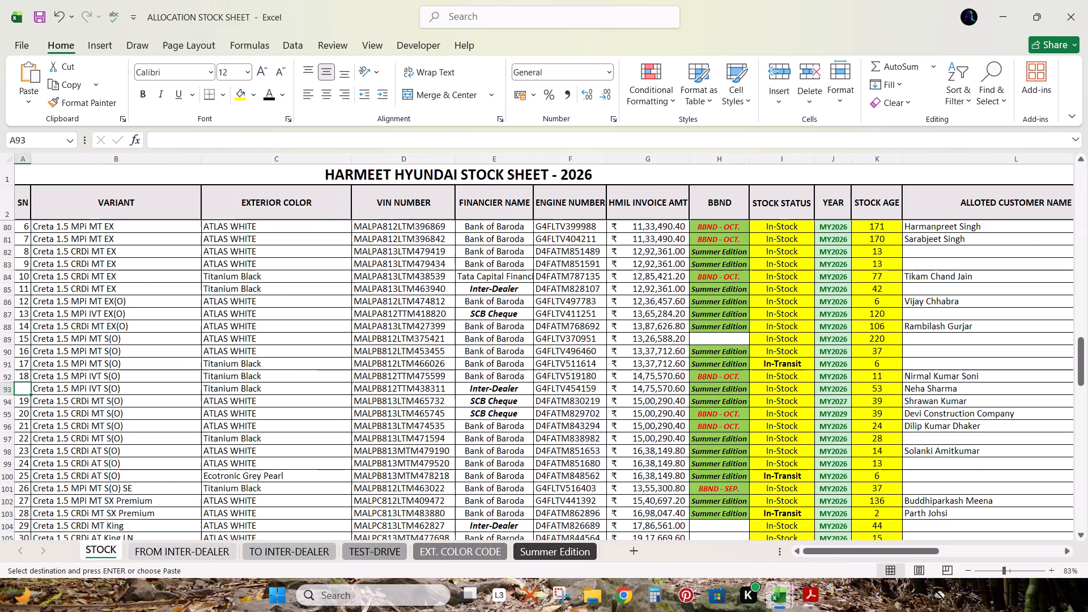
key(Left)
key(ctrl+f)
key(ctrl+v)
key(Return)
key(Return)
key(Return)
key(Return)
key(Return)
key(Return)
key(Return)
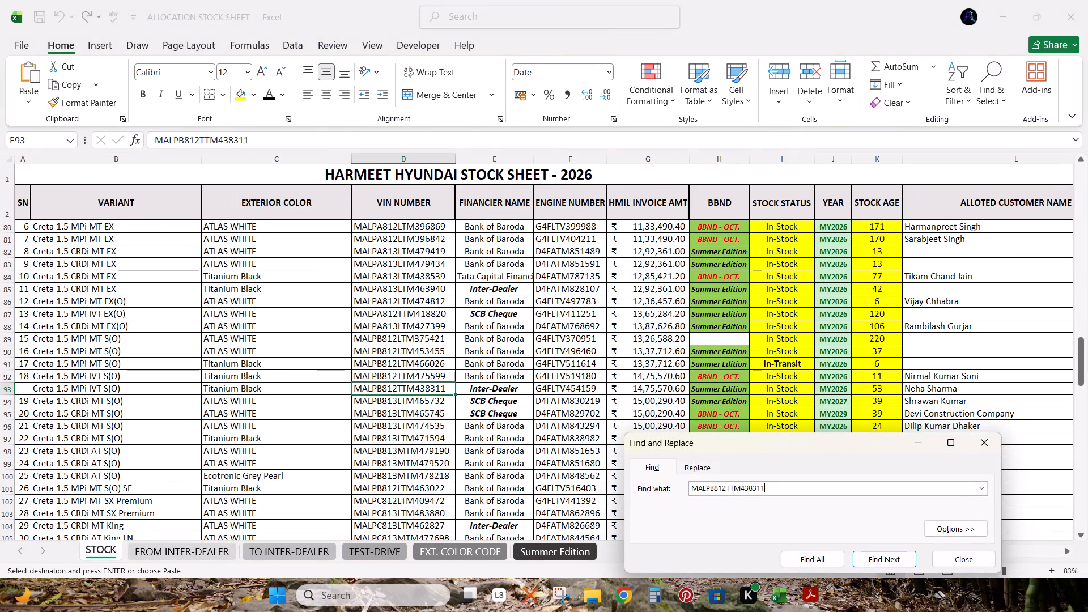
key(Escape)
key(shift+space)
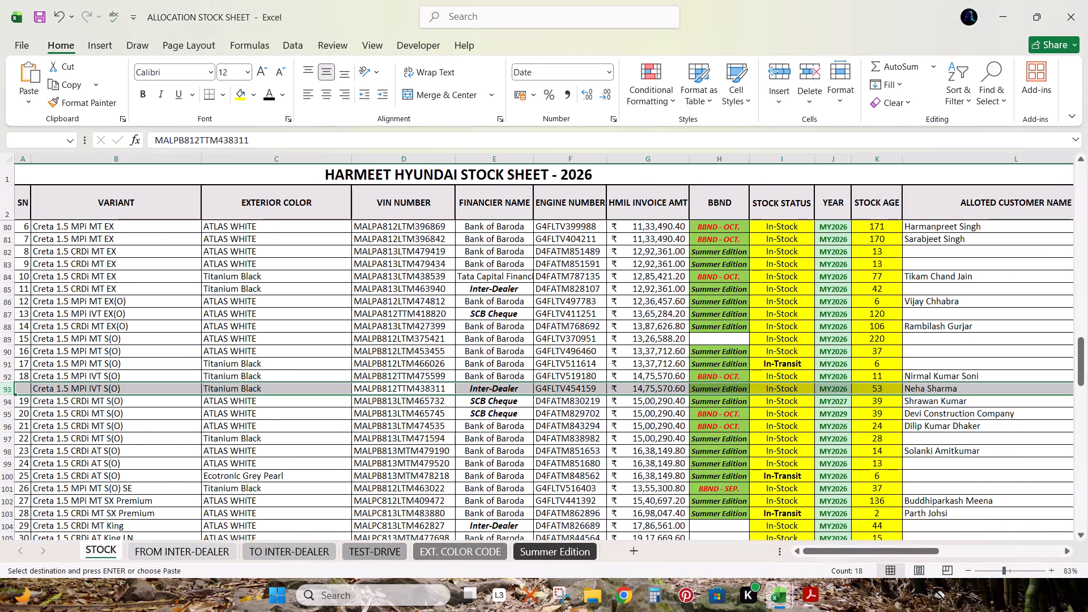
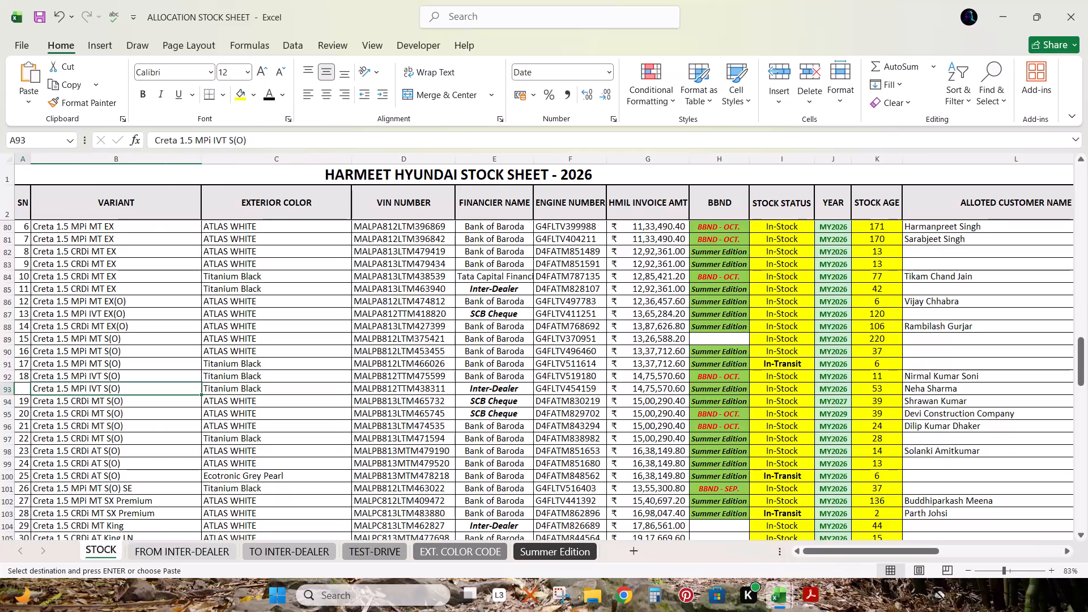
Copy the last entry's VIN from the FROM INTER-DEALER sheet, find it in the STOCK sheet and highlight its row.
key(Left)
key(ctrl+s)
key(ctrl+Page_Down)
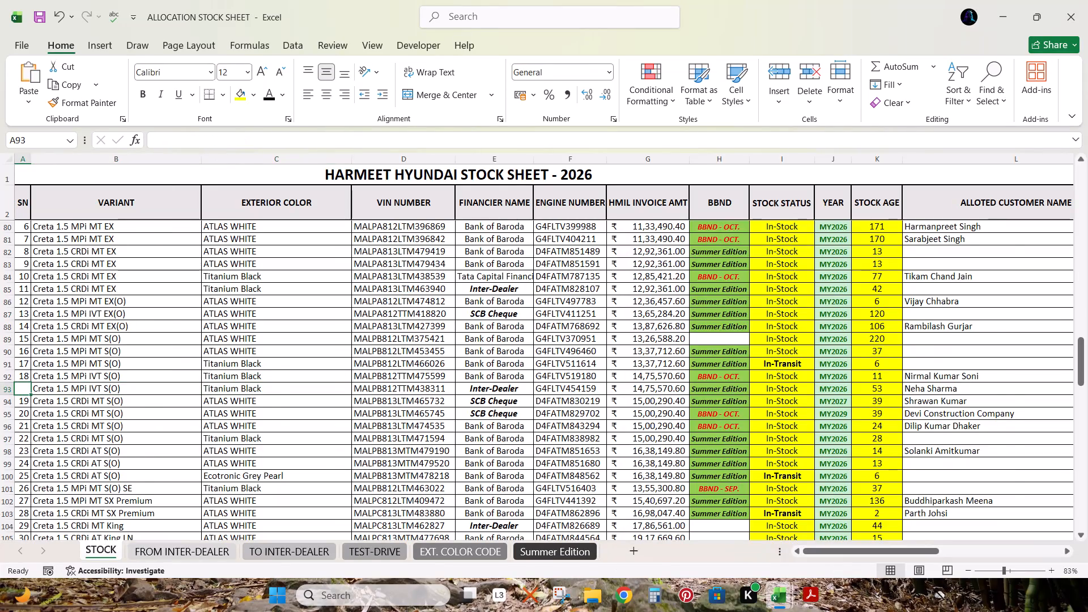
key(ctrl+c)
key(ctrl+Page_Up)
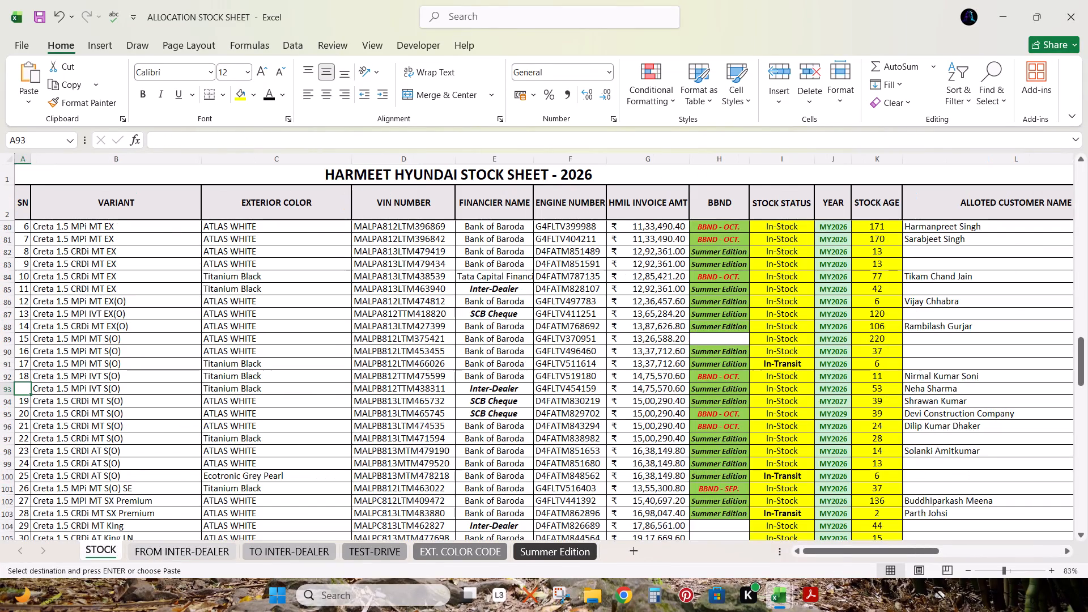
key(ctrl+f)
key(ctrl+v)
key(Return)
key(Return)
key(Return)
key(Return)
key(Return)
key(Return)
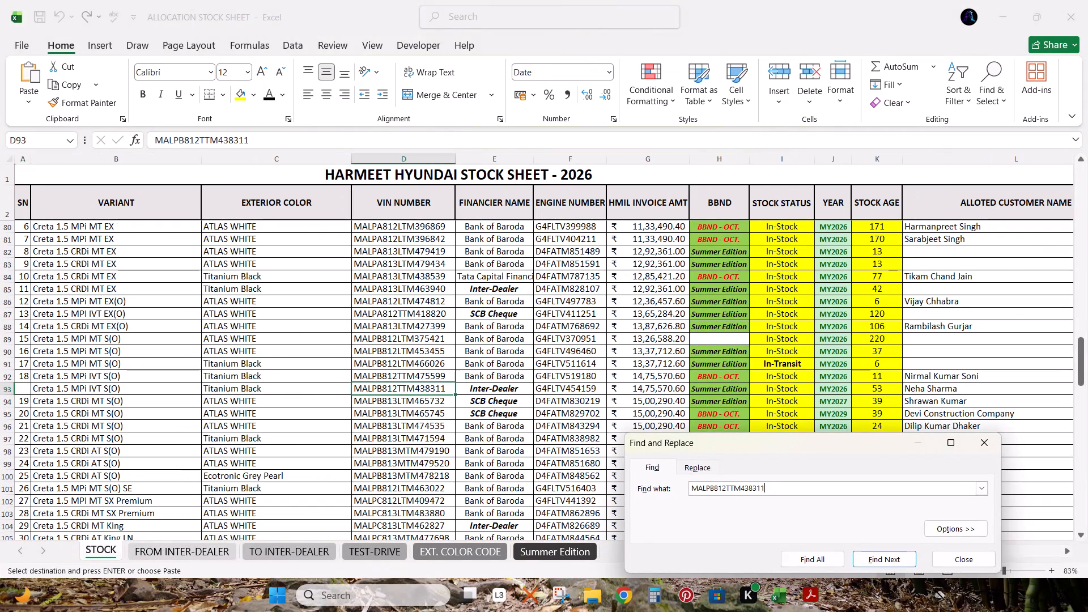
key(Return)
key(Escape)
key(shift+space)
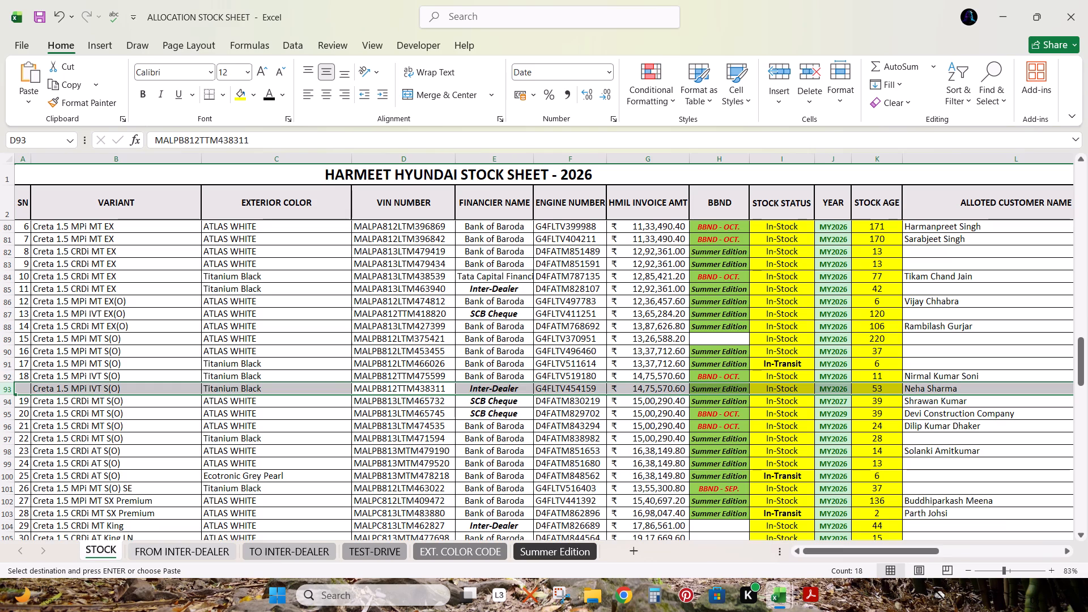
key(Right)
key(Left)
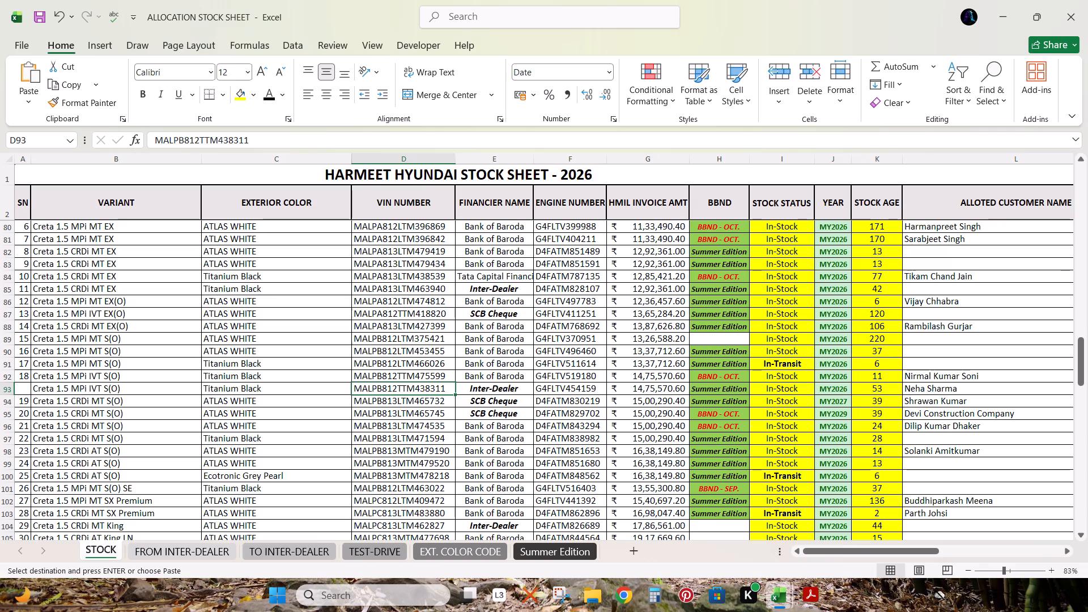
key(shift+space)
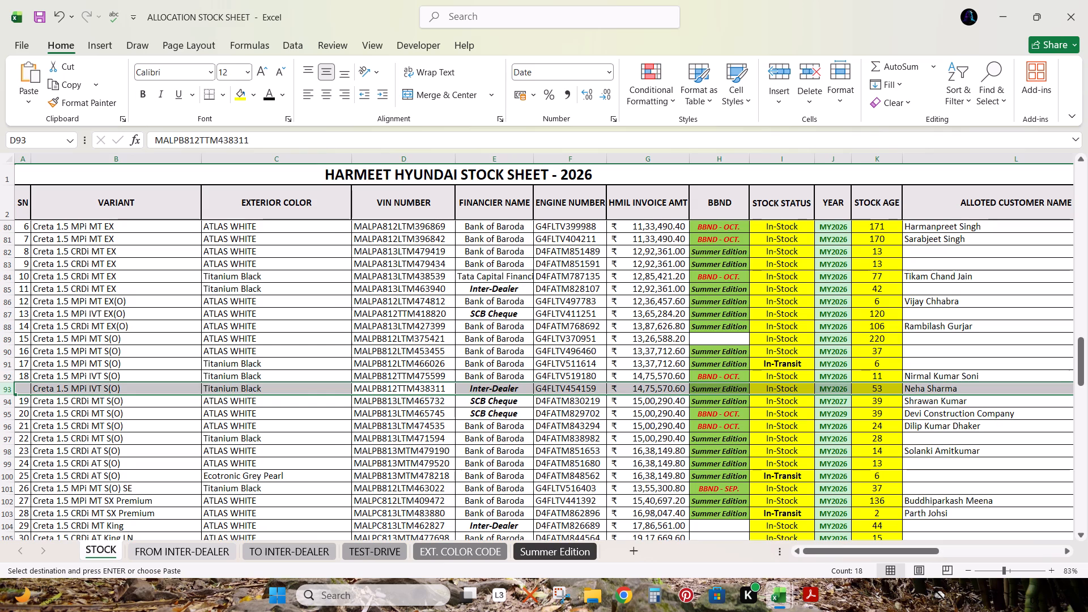
key(Left)
key(ctrl+Left)
key(ctrl+Left)
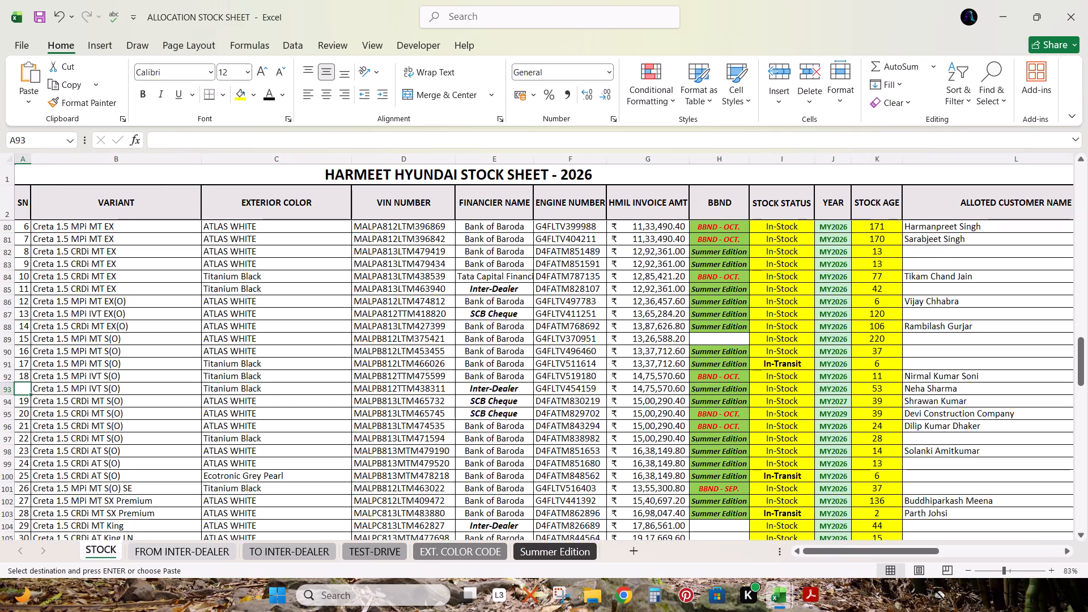
Save the stock workbook and search the STOCK sheet again for the last inter-dealer entry's VIN.
key(ctrl+s)
key(ctrl+Page_Down)
key(ctrl+c)
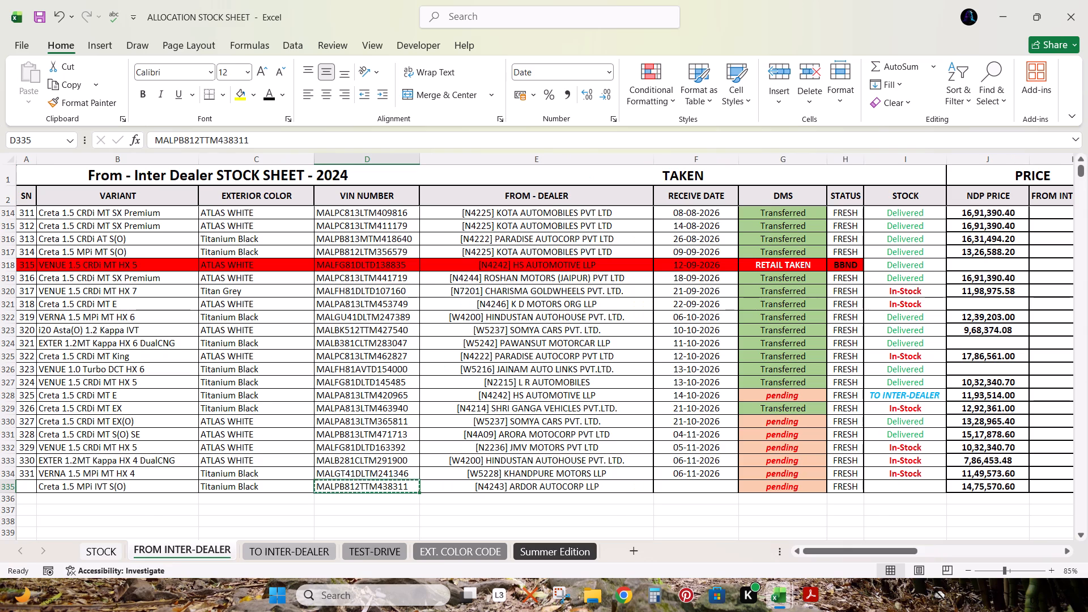
key(ctrl+Page_Up)
key(ctrl+f)
key(ctrl+v)
key(Return)
key(Return)
key(Return)
key(Return)
key(Escape)
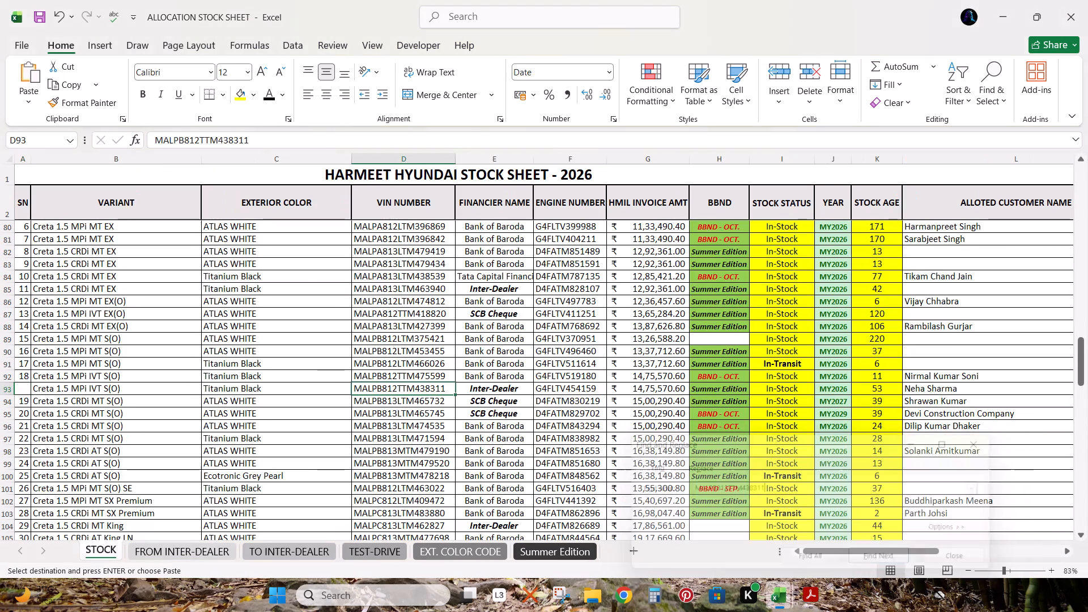
Review the details of the found Creta 1.5 MPi IVT S(O) in row 93, from financier name to remarks.
key(Right)
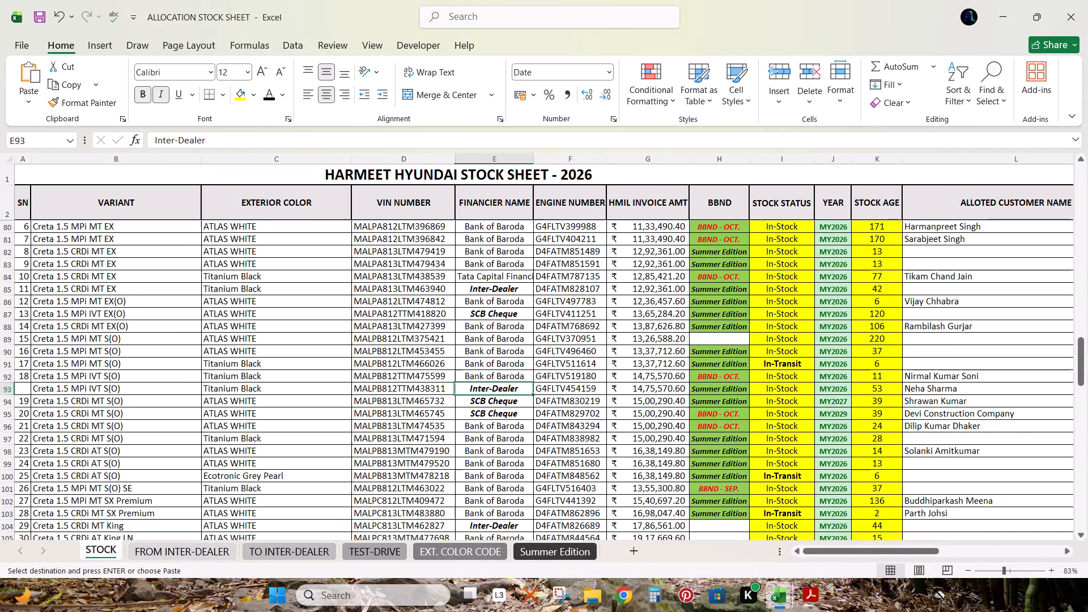
key(Right)
key(Right)
key(Right)
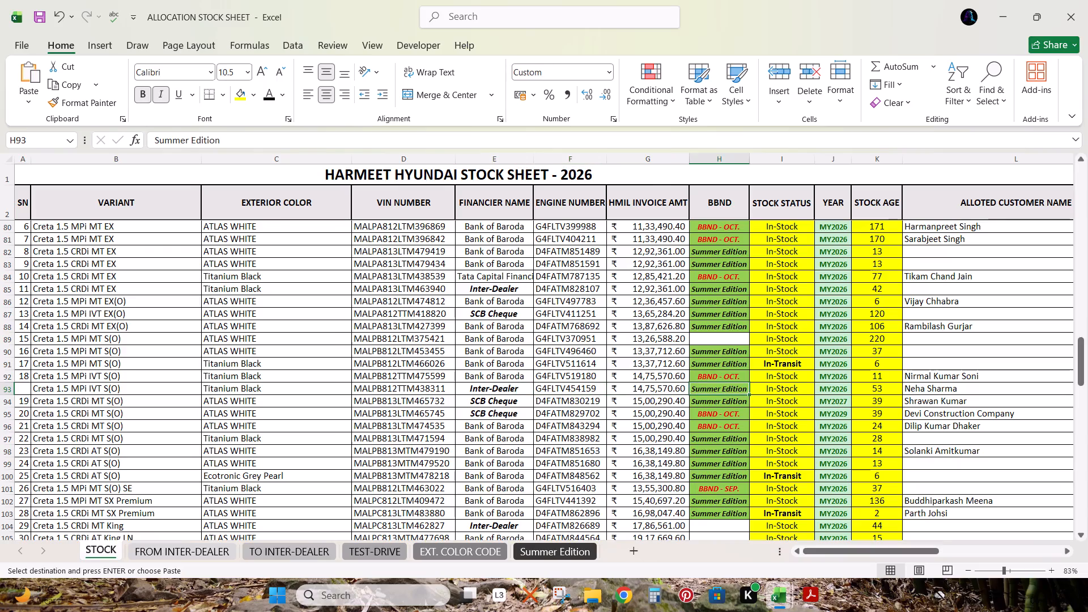
key(Right)
key(Right)
key(Right)
key(Right)
key(Right)
key(Right)
key(Right)
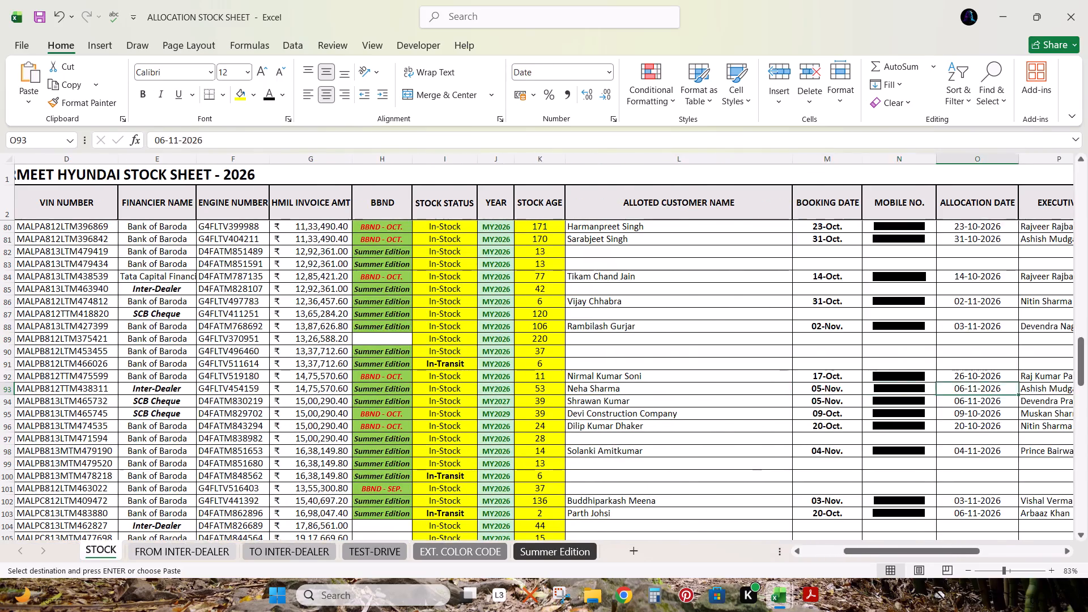
key(Right)
key(Right)
key(Right)
key(Right)
key(Left)
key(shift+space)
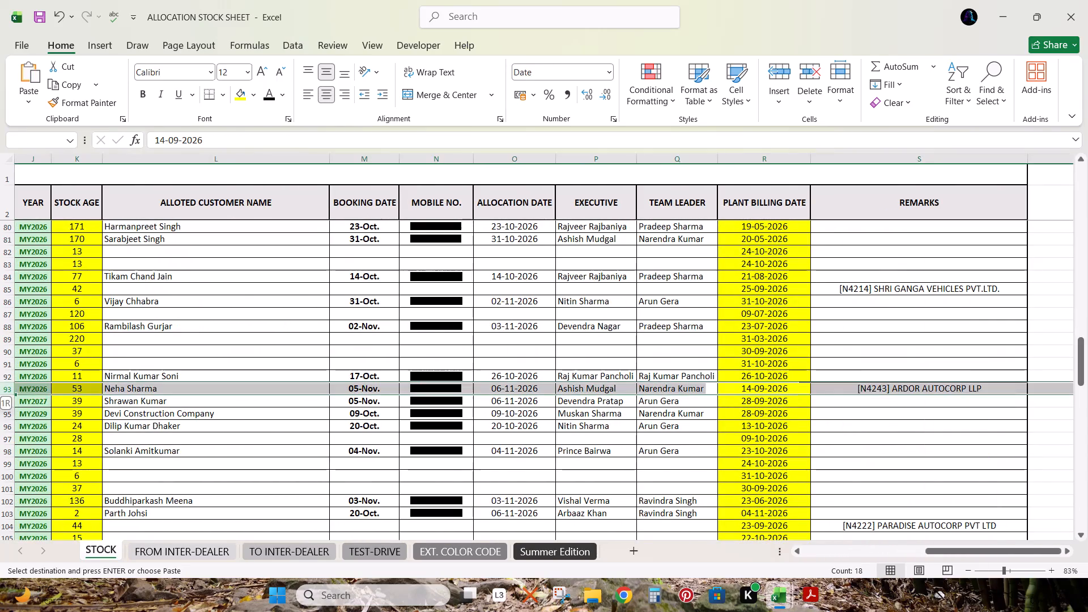
Compare the last FROM INTER-DEALER entry with row 93 of the STOCK sheet, returning to the row's start.
key(alt+Tab)
key(alt+Tab)
key(ctrl+Page_Down)
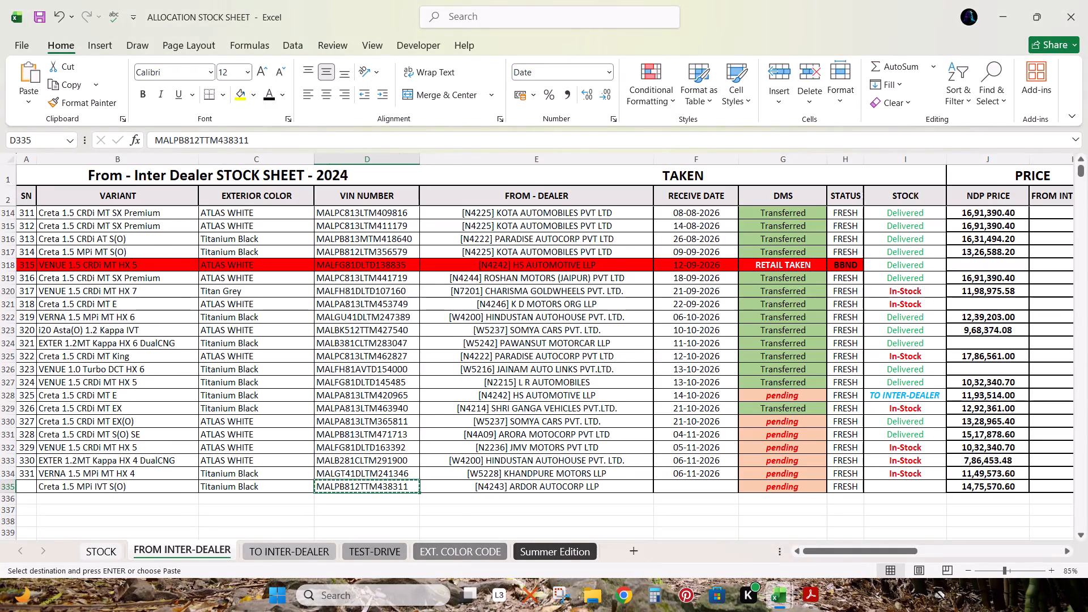
key(ctrl+Page_Up)
key(ctrl+Page_Down)
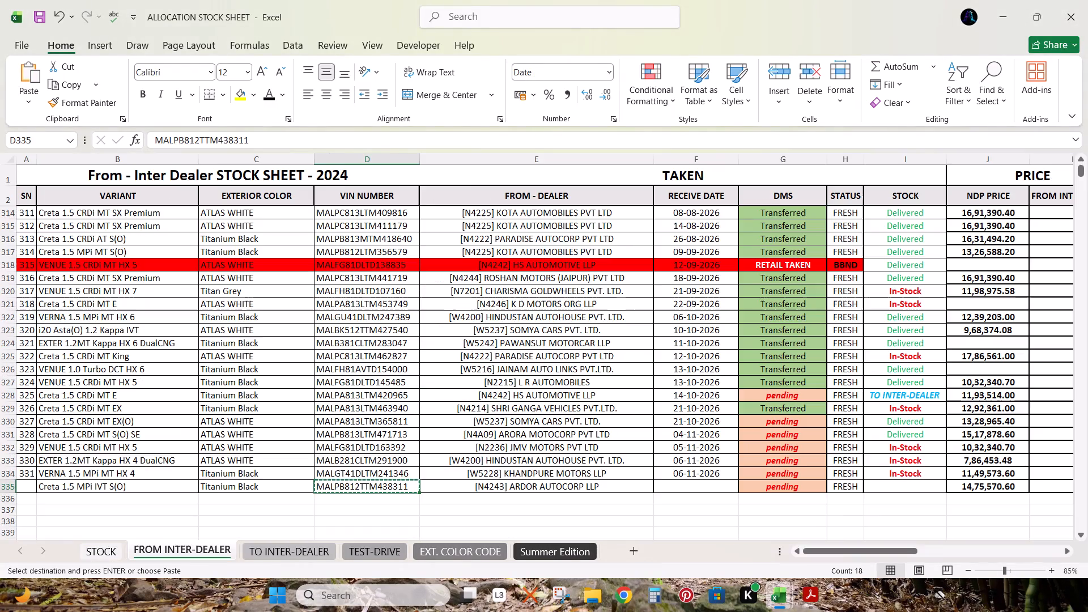
key(ctrl+Page_Up)
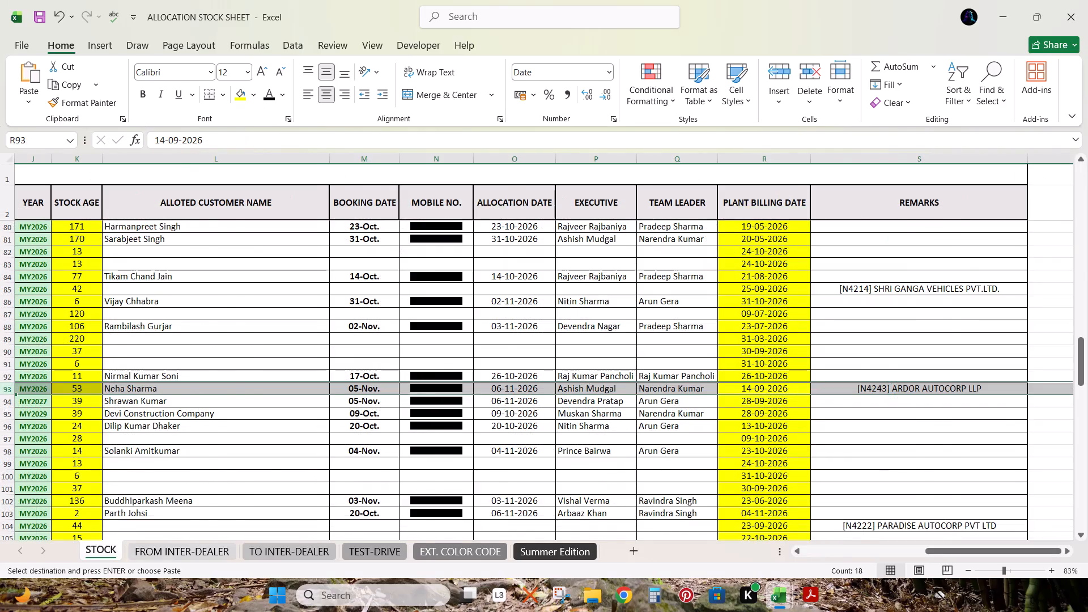
key(ctrl+Left)
key(ctrl+Left)
key(Escape)
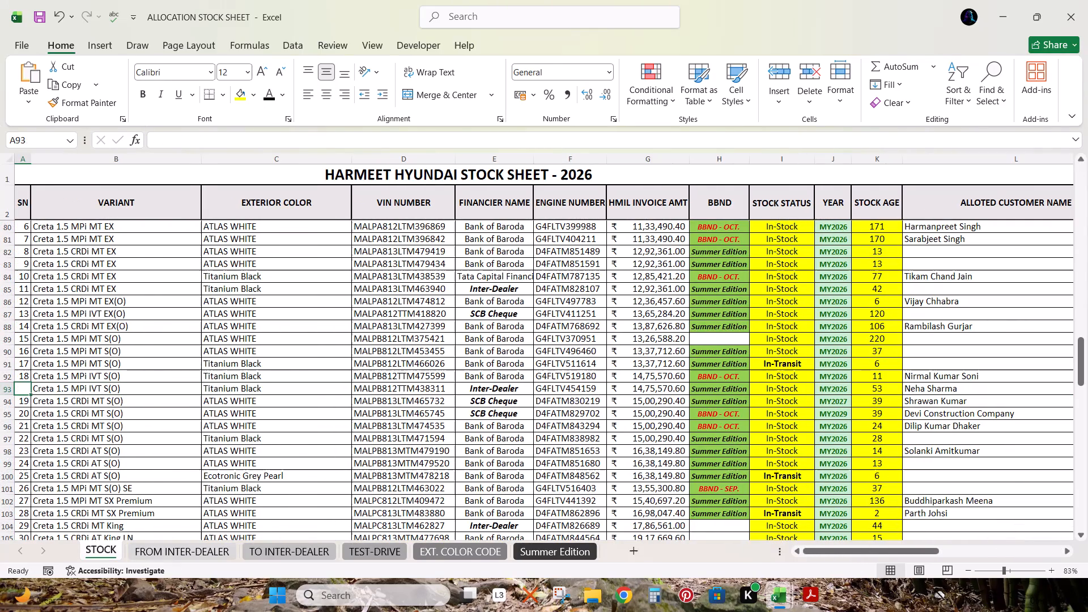
Save the allocation stock workbook, and save the BOOKING LIST workbook with booking 2859's row selected.
key(ctrl+s)
key(alt+Tab)
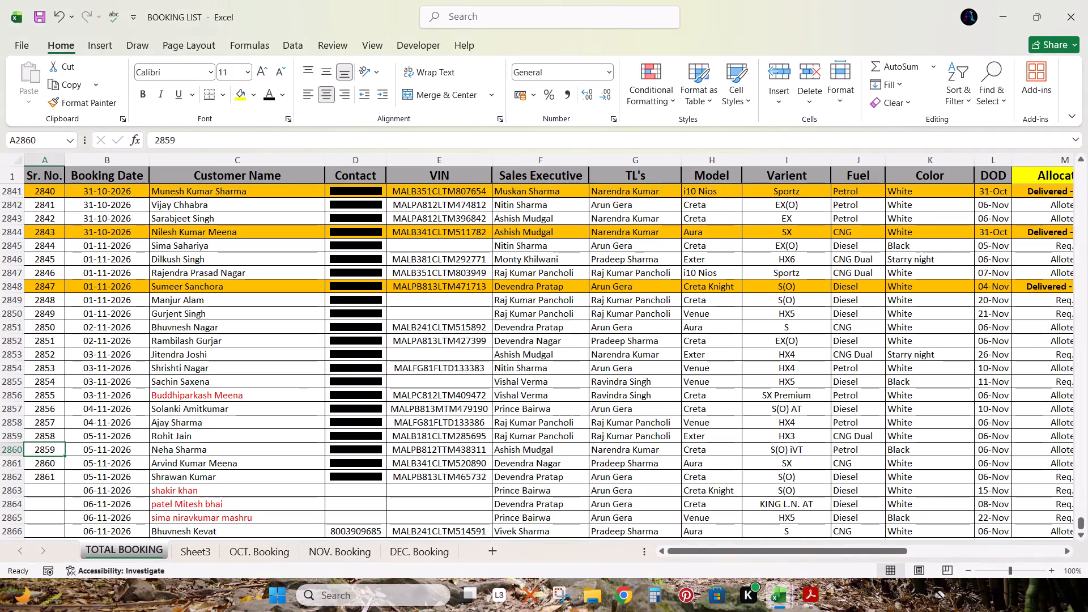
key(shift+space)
key(ctrl+s)
key(alt+Tab)
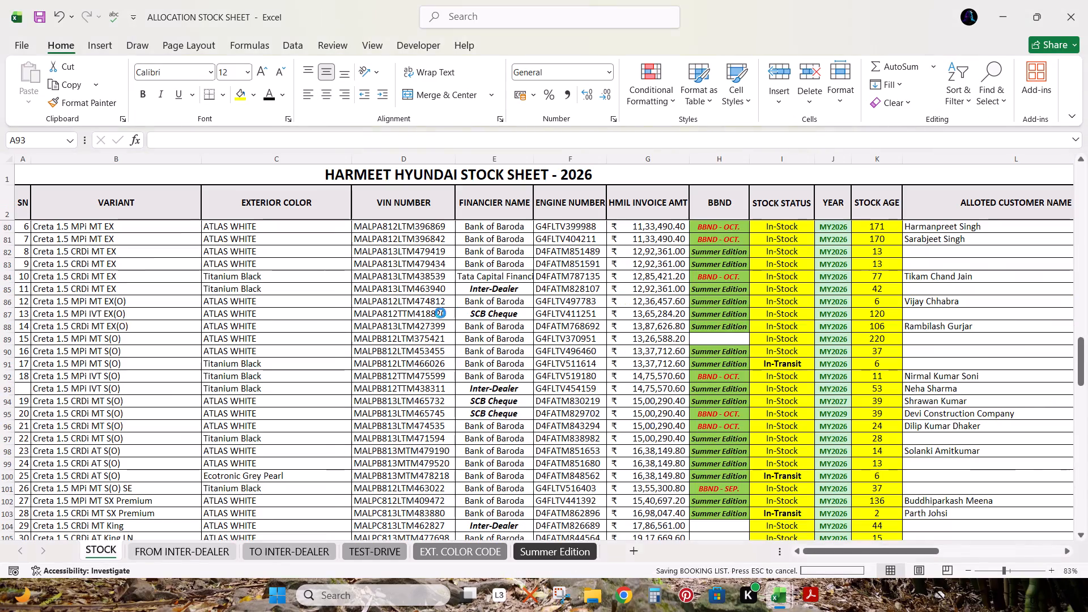
Examine the whole STOCK sheet, from the Grand i10 NIOS section through to the IONIQ 5 section.
scroll(423, 288, up, 3)
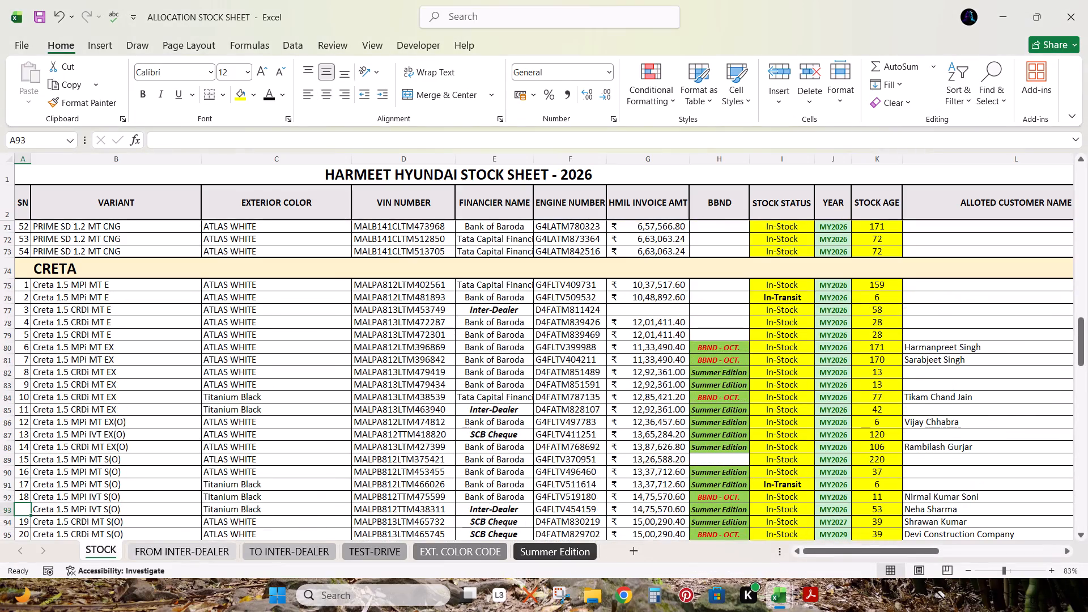
scroll(441, 319, up, 2)
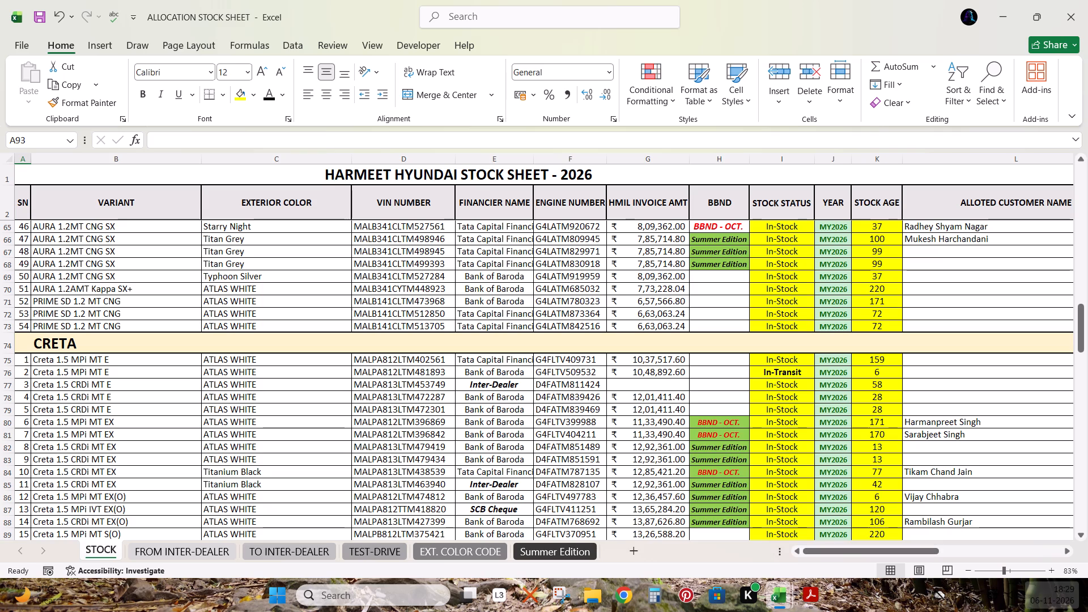
scroll(477, 329, up, 5)
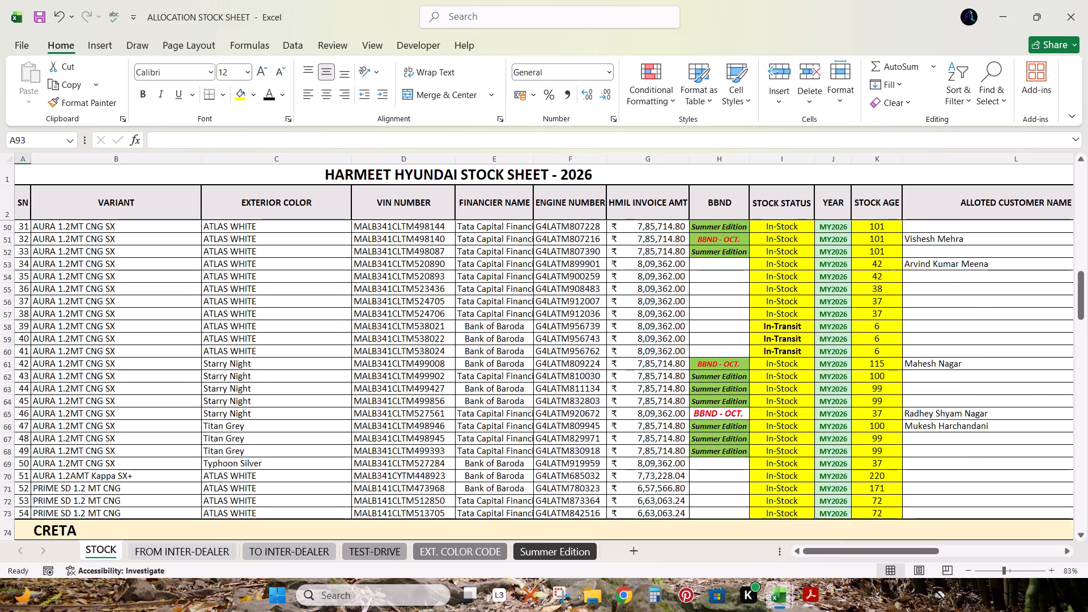
scroll(479, 332, up, 6)
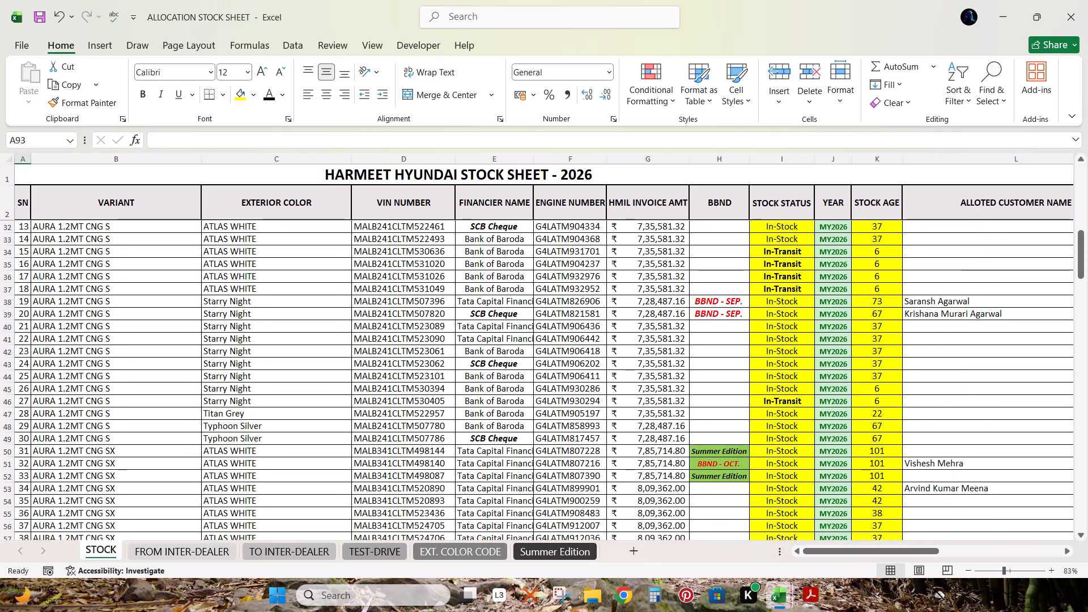
scroll(481, 331, down, 2)
scroll(481, 331, up, 1)
scroll(481, 331, down, 1)
scroll(481, 331, up, 1)
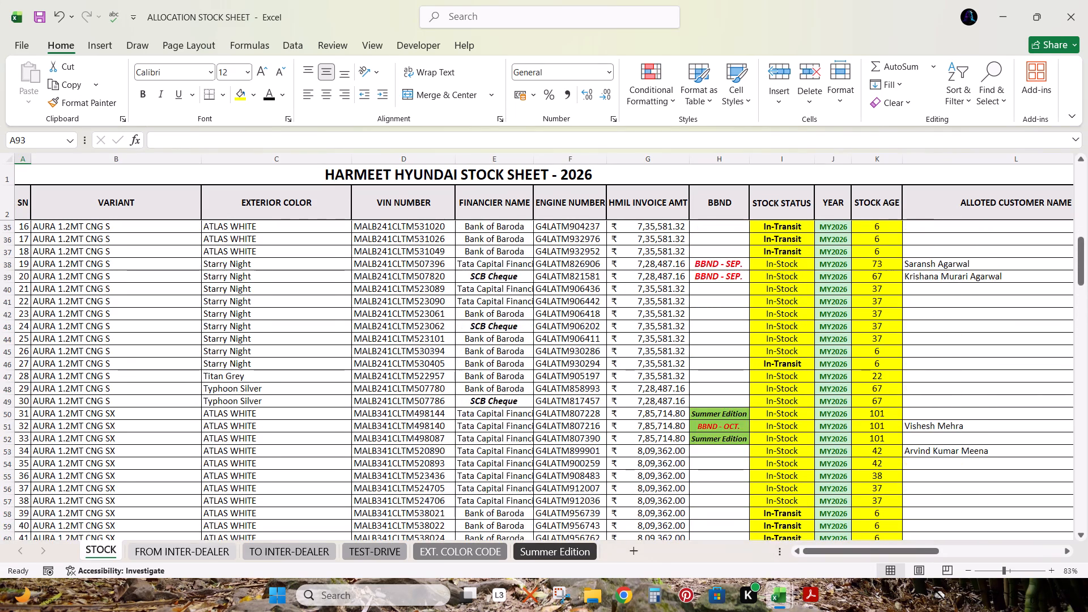
scroll(481, 331, down, 17)
scroll(496, 343, up, 3)
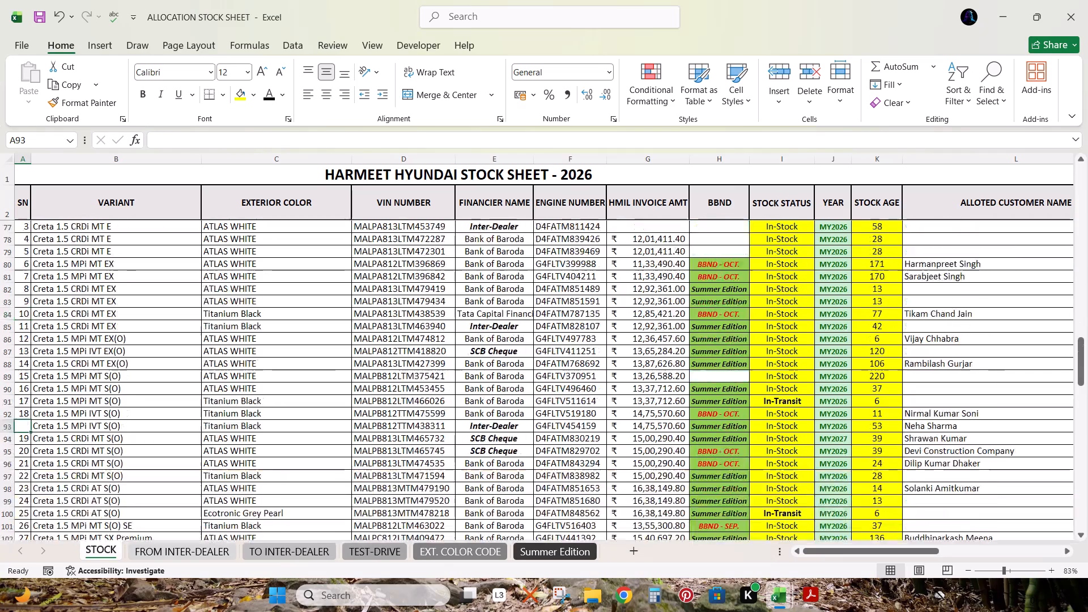
scroll(496, 343, up, 1)
scroll(657, 371, up, 18)
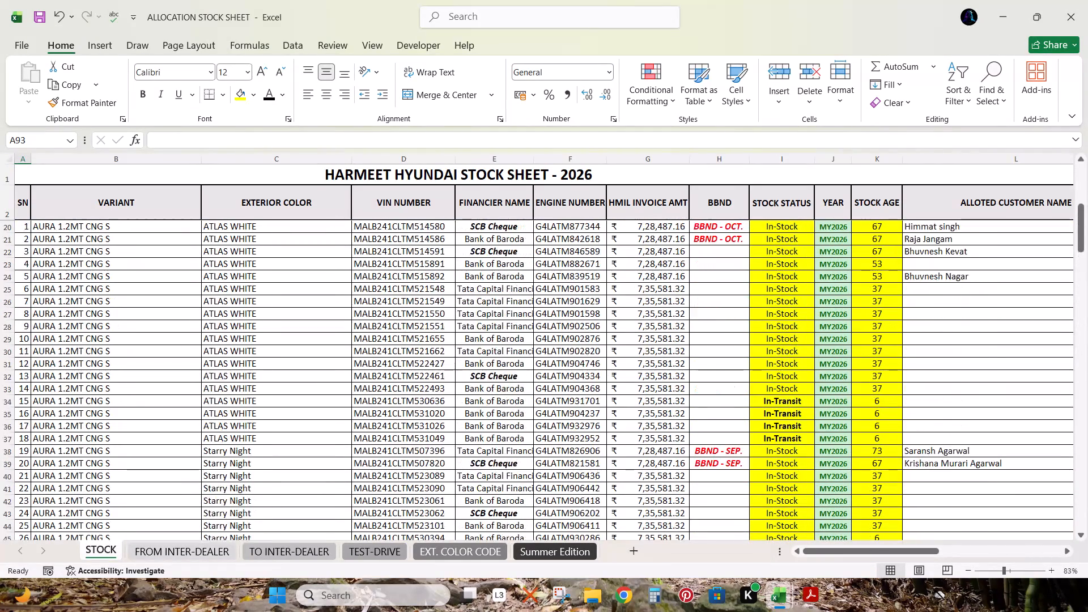
scroll(657, 369, up, 10)
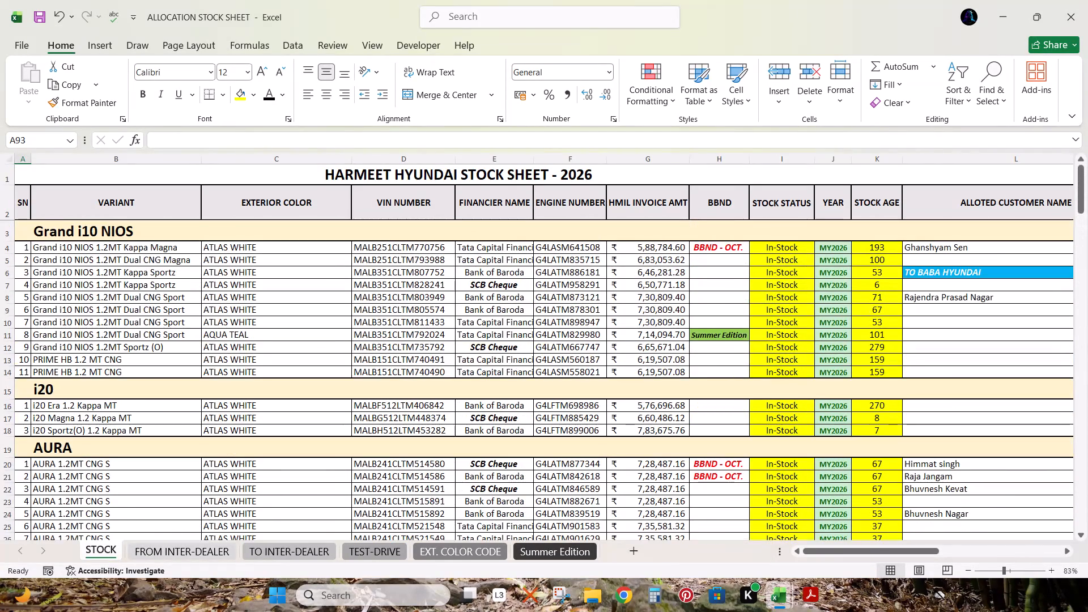
scroll(718, 438, down, 2)
scroll(809, 436, down, 3)
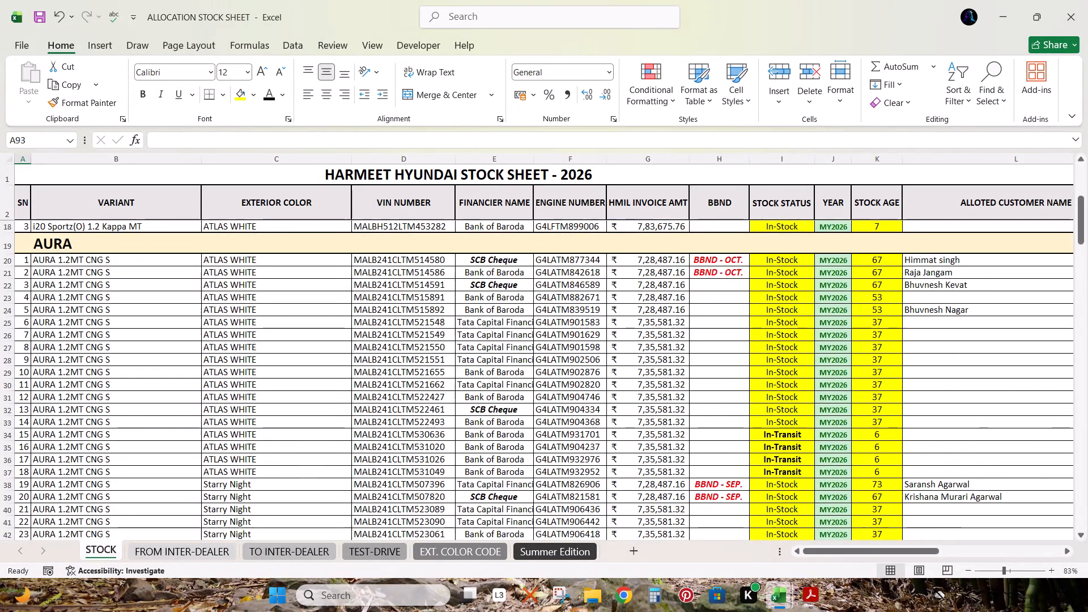
scroll(810, 432, down, 3)
scroll(810, 432, up, 1)
scroll(810, 432, down, 14)
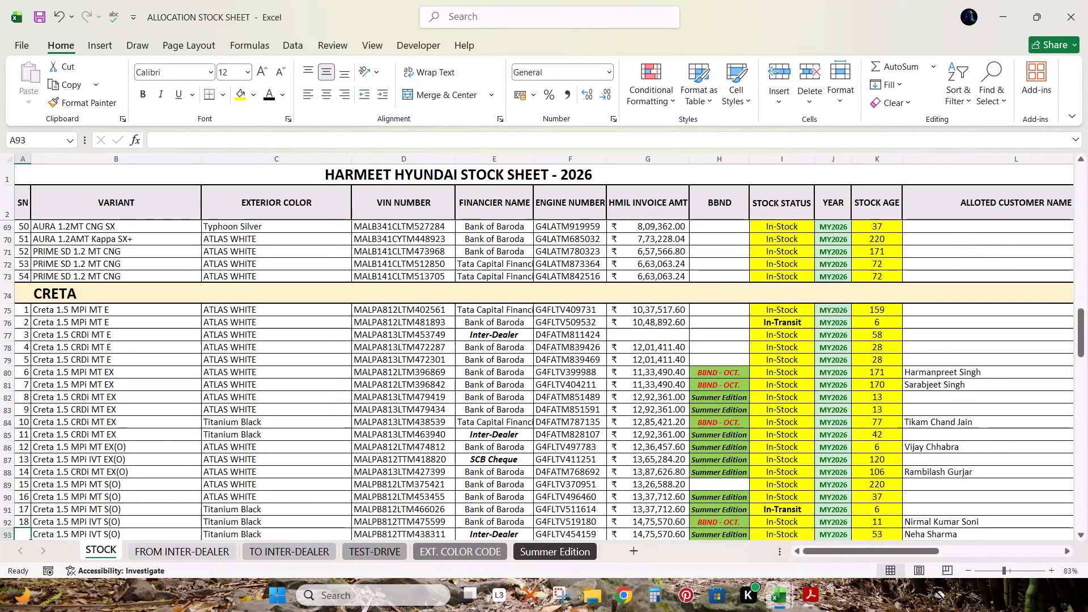
scroll(810, 428, down, 6)
scroll(810, 427, up, 1)
scroll(810, 427, down, 4)
scroll(810, 427, up, 1)
scroll(817, 517, down, 5)
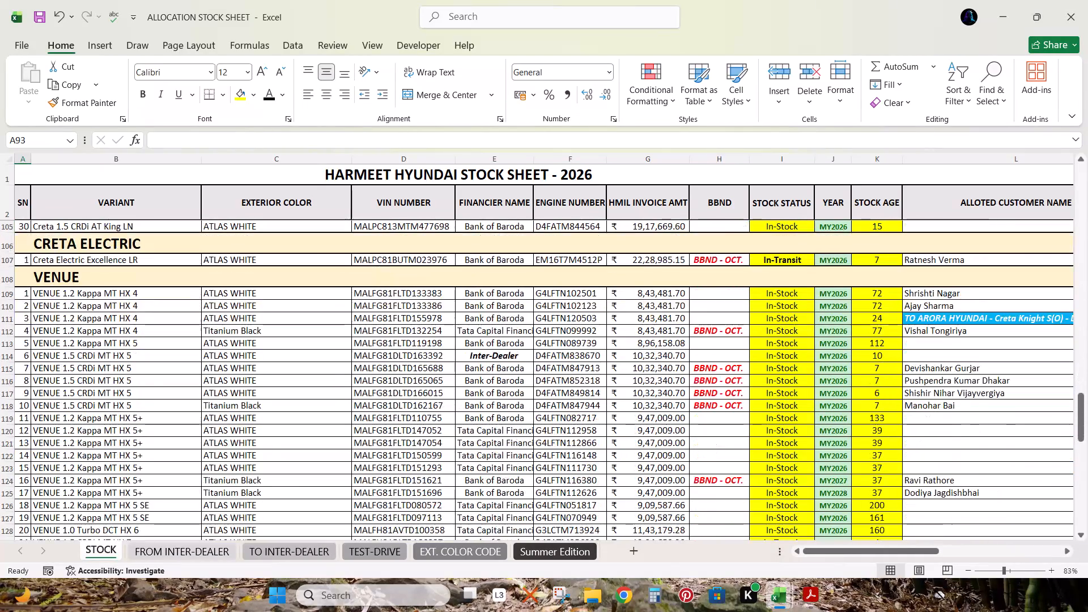
scroll(815, 538, down, 5)
scroll(815, 505, up, 1)
scroll(815, 505, down, 12)
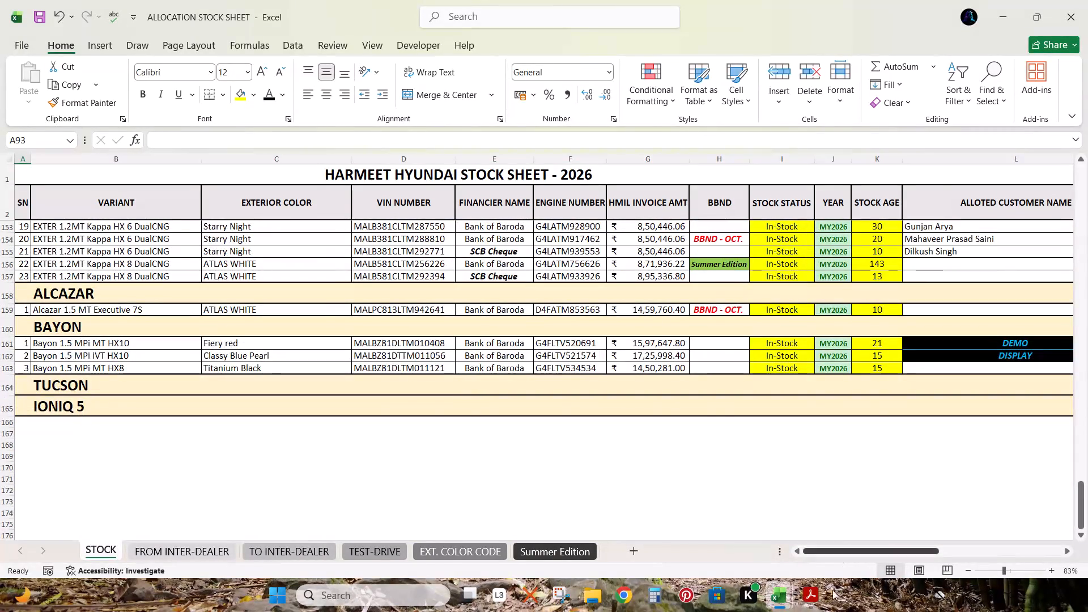
Switch to Adobe Acrobat and close its window.
click(817, 600)
click(1087, 0)
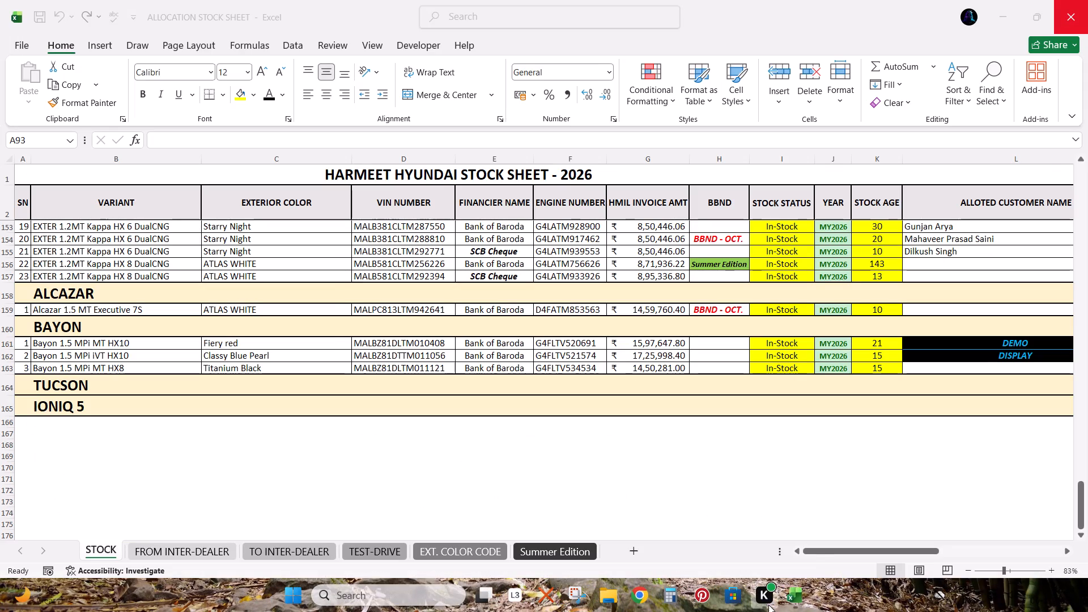
Switch to the Book - Copy - Copy workbook and close it.
click(784, 604)
click(787, 517)
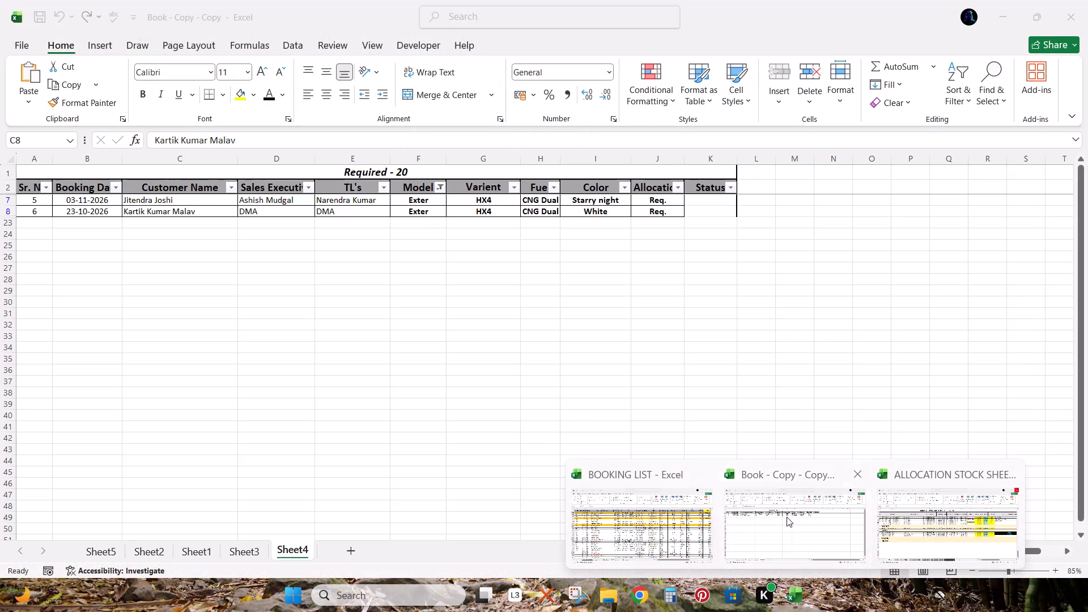
click(1087, 0)
click(621, 331)
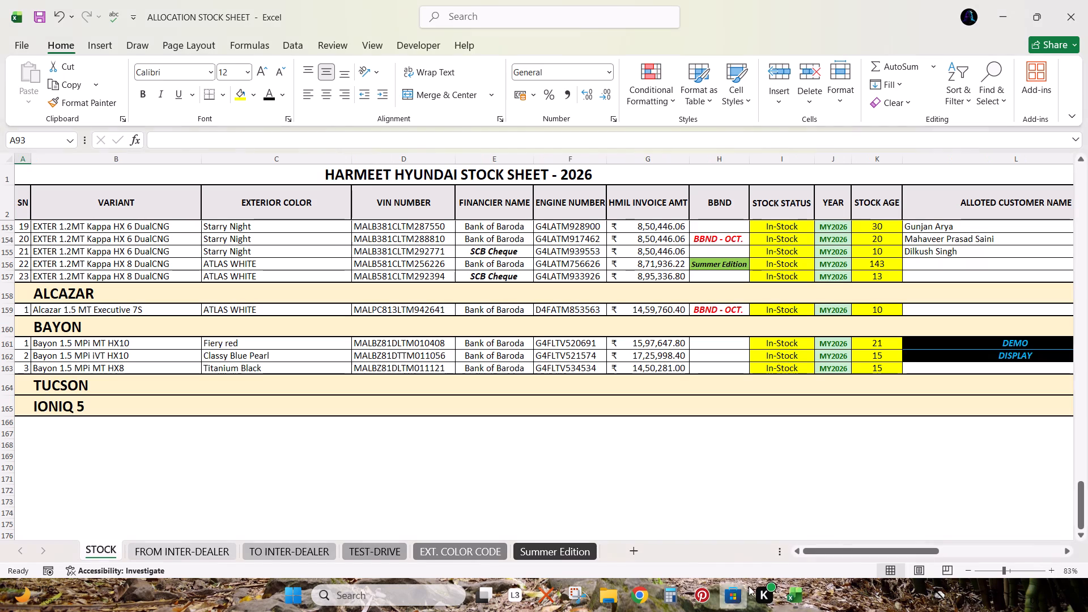
Return to cell A3 at the top of the STOCK sheet and save the allocation stock workbook.
click(44, 16)
click(102, 204)
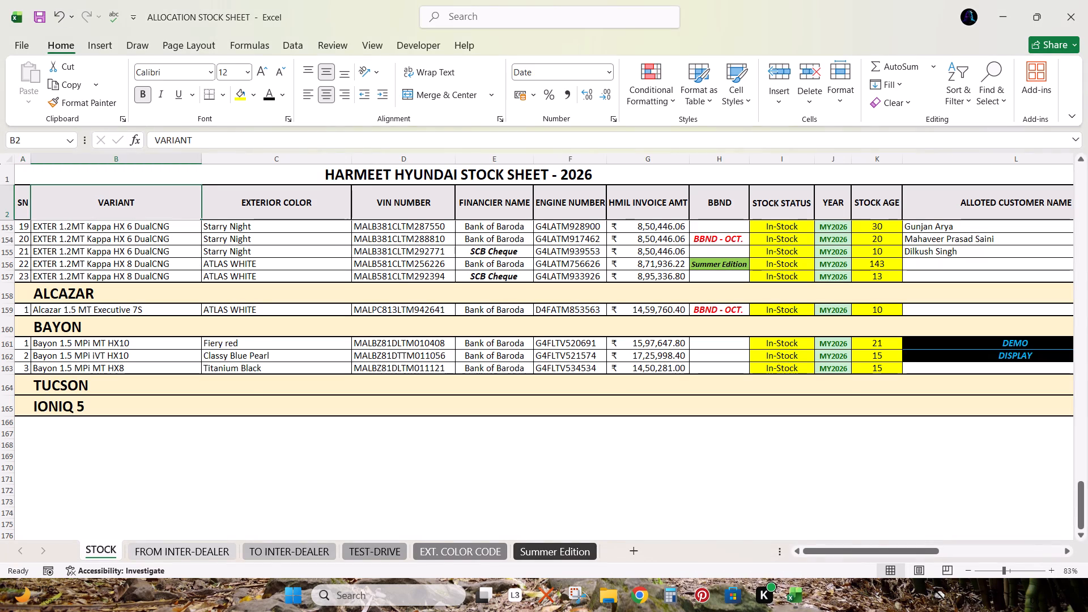
key(Left)
key(Down)
click(37, 11)
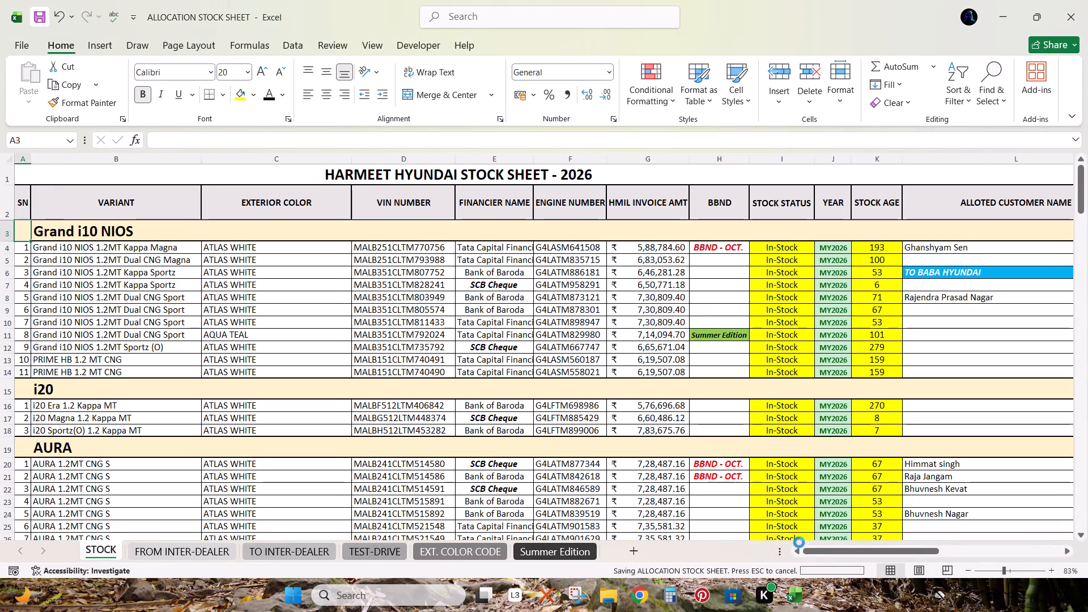
Switch to the BOOKING LIST workbook, select the last booking's date in cell B2866 and save the workbook.
click(800, 606)
click(736, 528)
scroll(212, 513, down, 4)
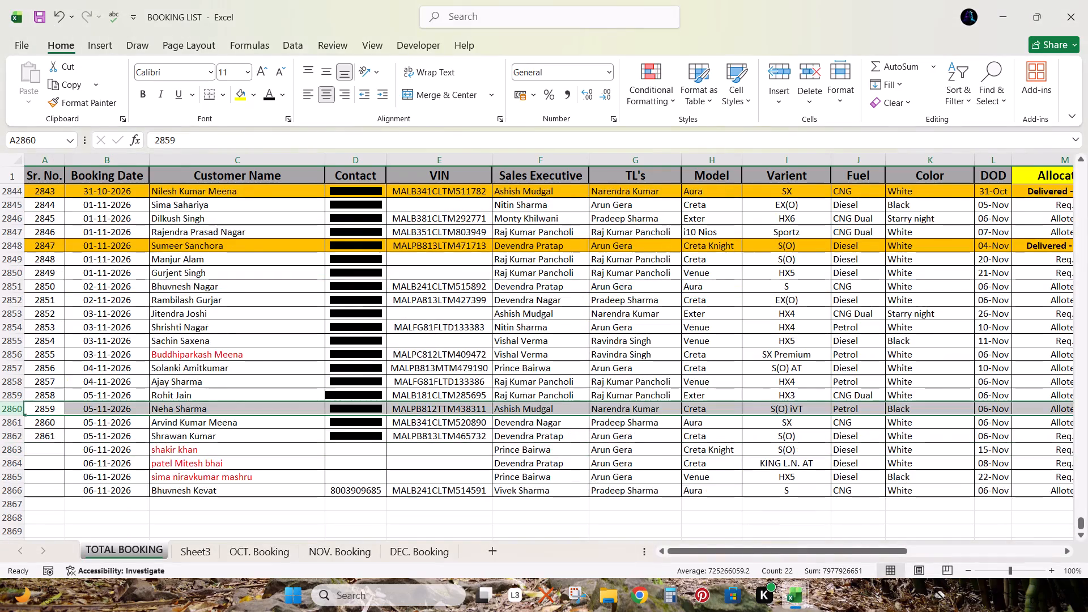
click(110, 373)
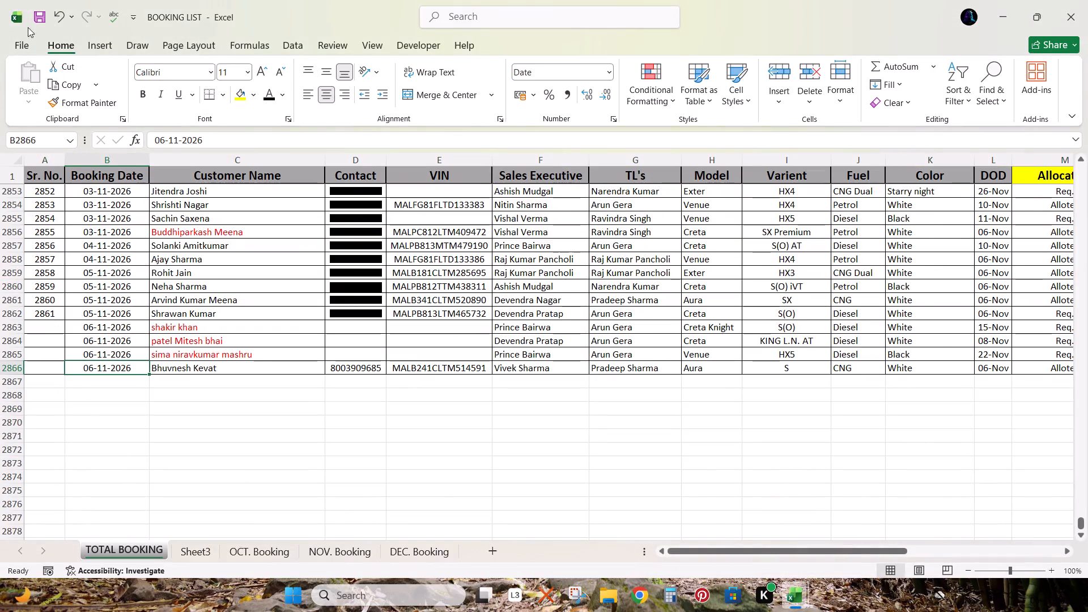
click(38, 19)
Show the desktop and open the Cast display options.
click(1087, 611)
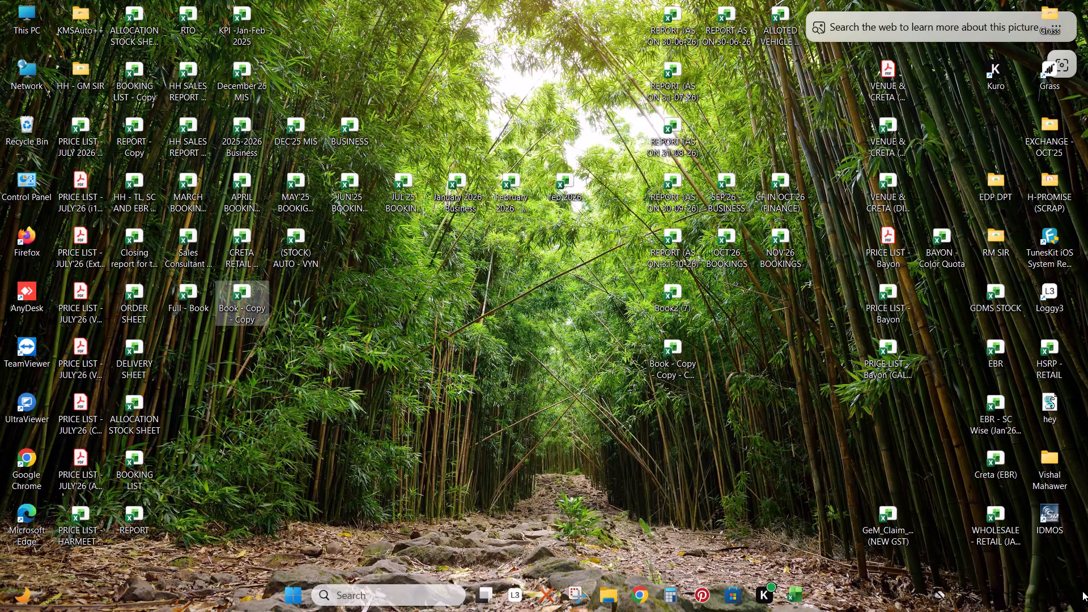
key(super+k)
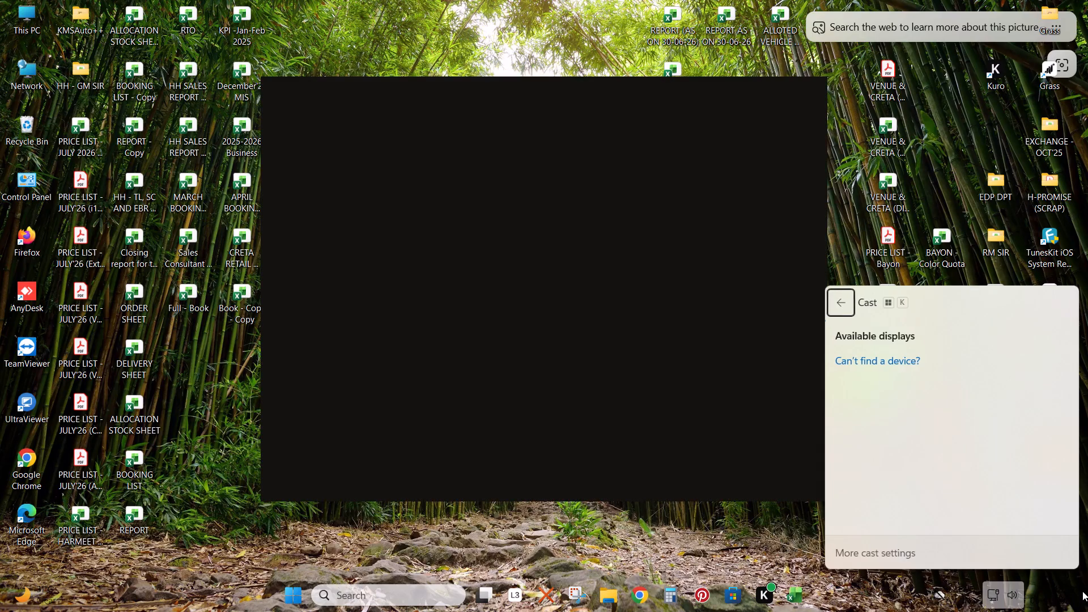